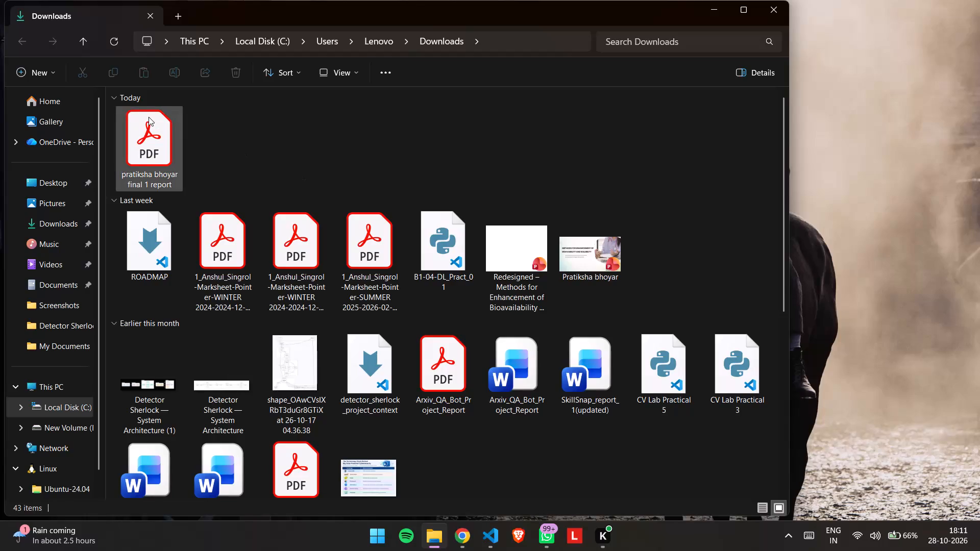
Open the final 1 report PDF from the Downloads folder in Adobe Acrobat and look through its title and certificate pages.
{"action": "double_click", "coordinate": [149, 117]}
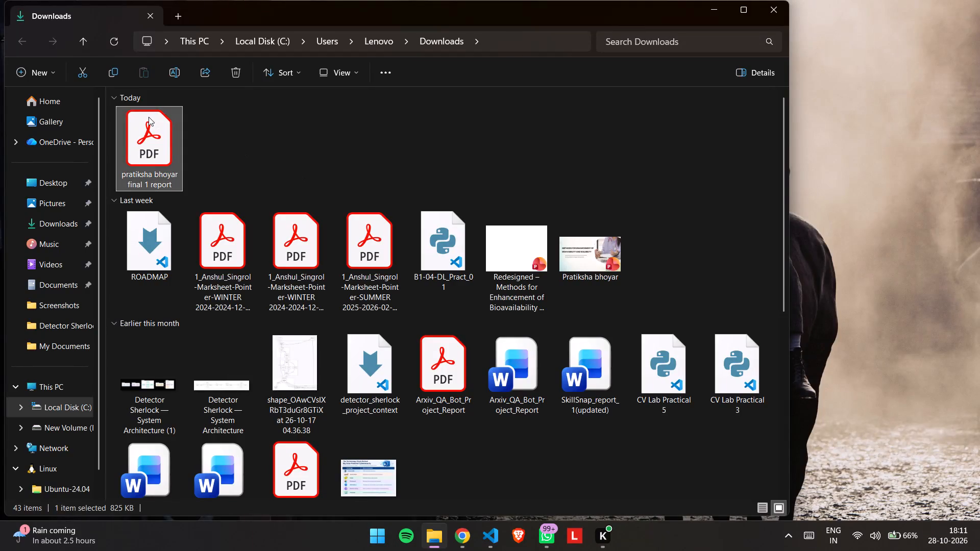
{"action": "scroll", "coordinate": [583, 146], "scroll_direction": "down", "scroll_amount": 3}
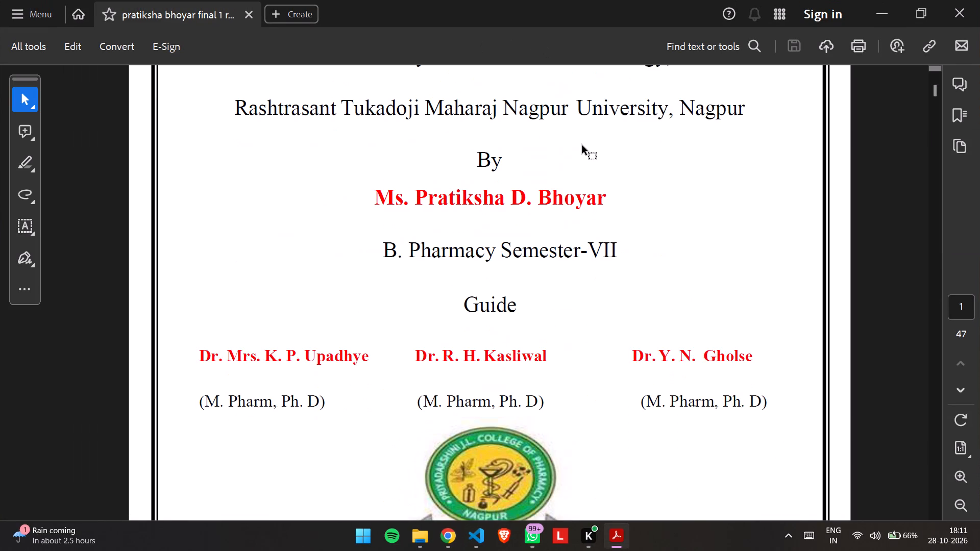
{"action": "scroll", "coordinate": [583, 146], "scroll_direction": "down", "scroll_amount": 14}
{"action": "scroll", "coordinate": [583, 146], "scroll_direction": "down", "scroll_amount": 3, "text": "ctrl"}
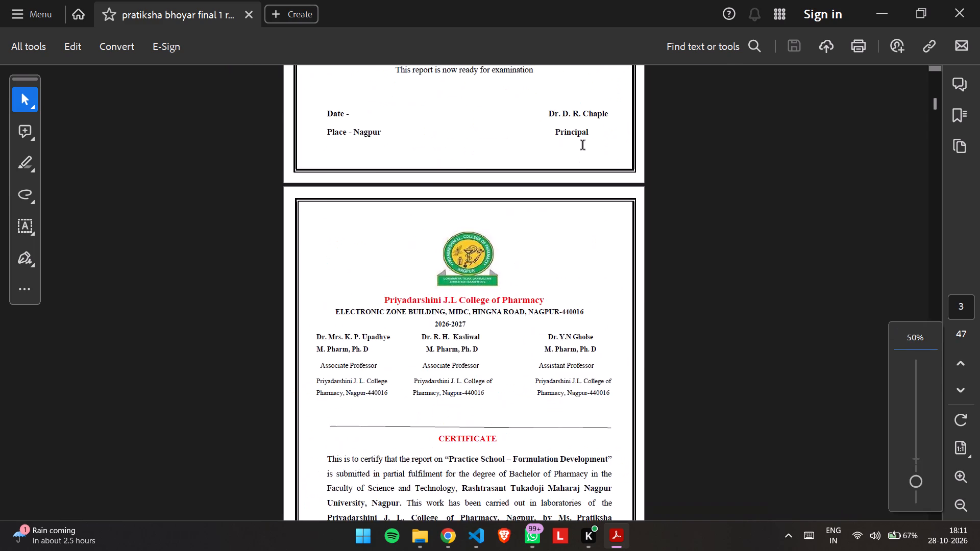
Review the report's front matter, covering the certificate, acknowledgment and index pages.
{"action": "scroll", "coordinate": [583, 146], "scroll_direction": "down", "scroll_amount": 2}
{"action": "scroll", "coordinate": [583, 146], "scroll_direction": "up", "scroll_amount": 1, "text": "ctrl"}
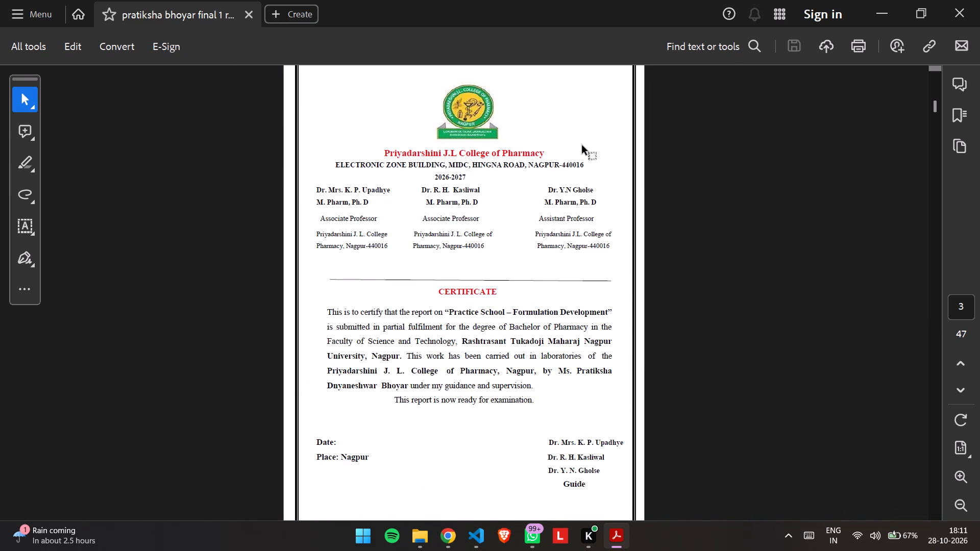
{"action": "scroll", "coordinate": [583, 146], "scroll_direction": "up", "scroll_amount": 3, "text": "ctrl"}
{"action": "scroll", "coordinate": [583, 146], "scroll_direction": "down", "scroll_amount": 3}
{"action": "scroll", "coordinate": [583, 146], "scroll_direction": "down", "scroll_amount": 1, "text": "ctrl"}
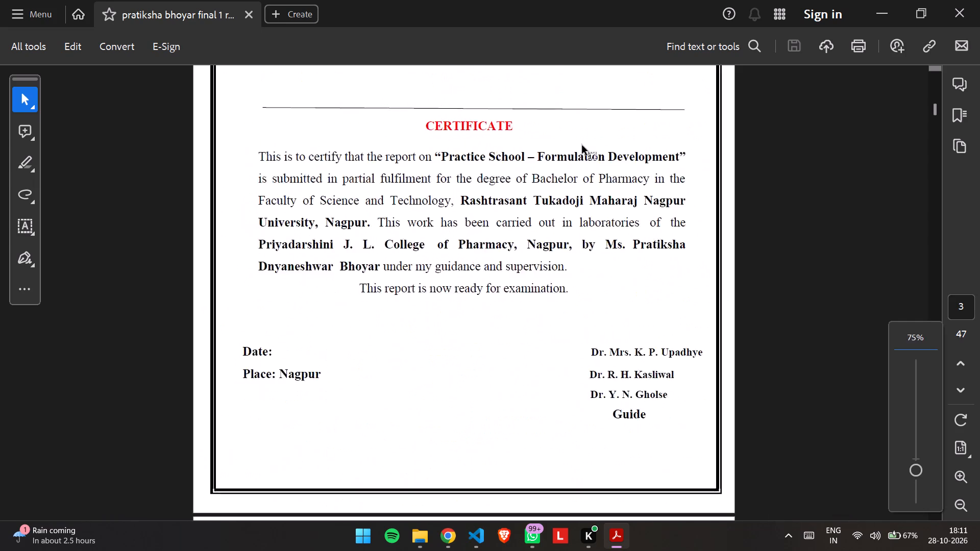
{"action": "scroll", "coordinate": [583, 146], "scroll_direction": "down", "scroll_amount": 1, "text": "ctrl"}
{"action": "scroll", "coordinate": [583, 146], "scroll_direction": "down", "scroll_amount": 10}
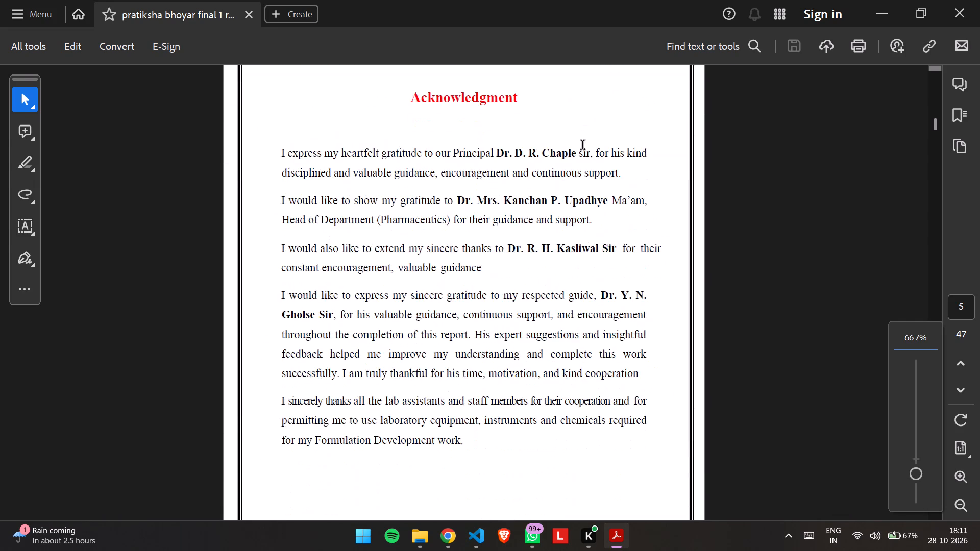
{"action": "scroll", "coordinate": [583, 146], "scroll_direction": "down", "scroll_amount": 9}
{"action": "scroll", "coordinate": [583, 146], "scroll_direction": "up", "scroll_amount": 3}
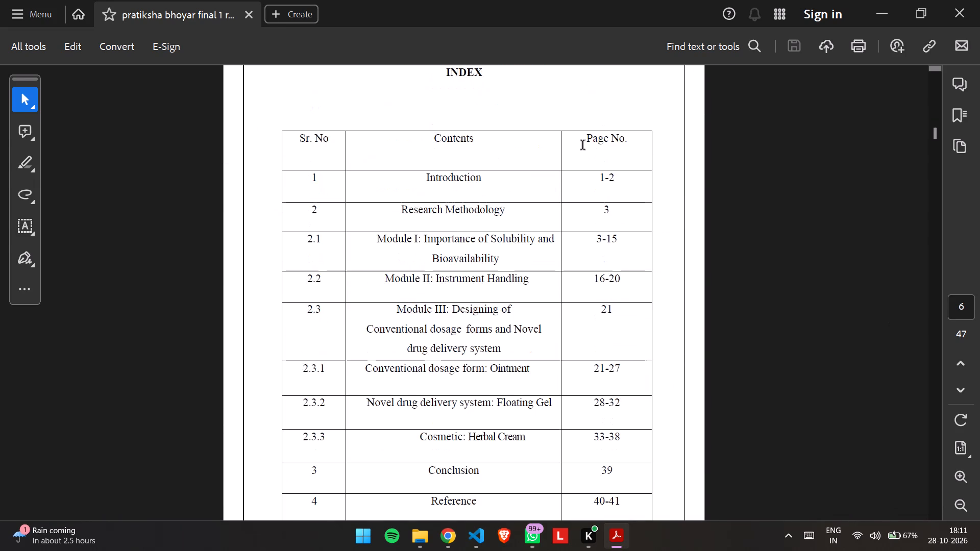
{"action": "scroll", "coordinate": [583, 146], "scroll_direction": "up", "scroll_amount": 1}
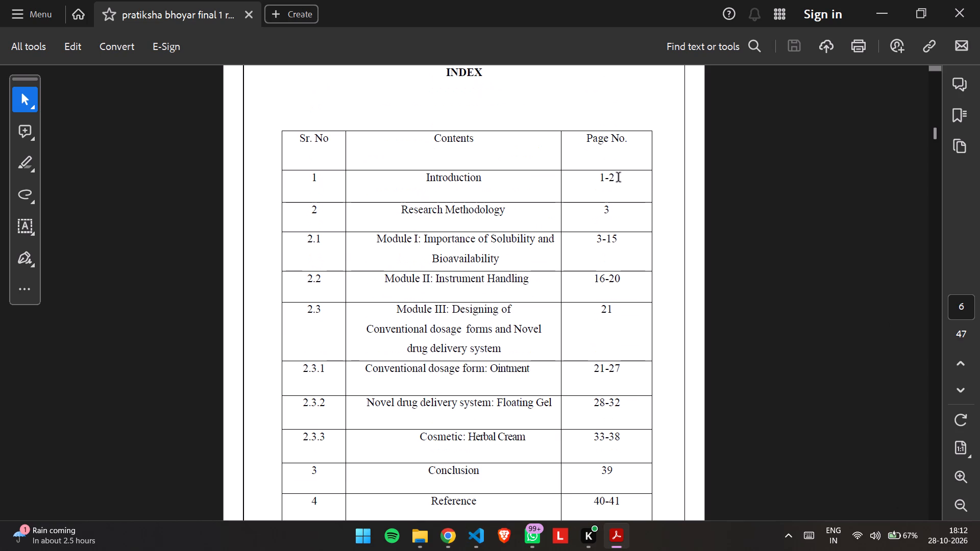
Check the Introduction and Research Methodology pages and their page numbers against the index.
{"action": "scroll", "coordinate": [619, 178], "scroll_direction": "down", "scroll_amount": 6}
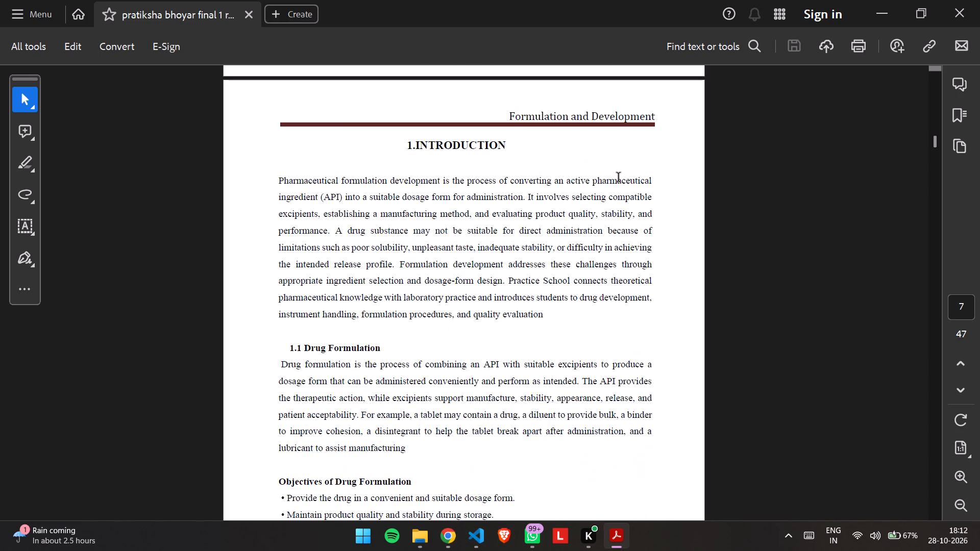
{"action": "scroll", "coordinate": [619, 178], "scroll_direction": "down", "scroll_amount": 6}
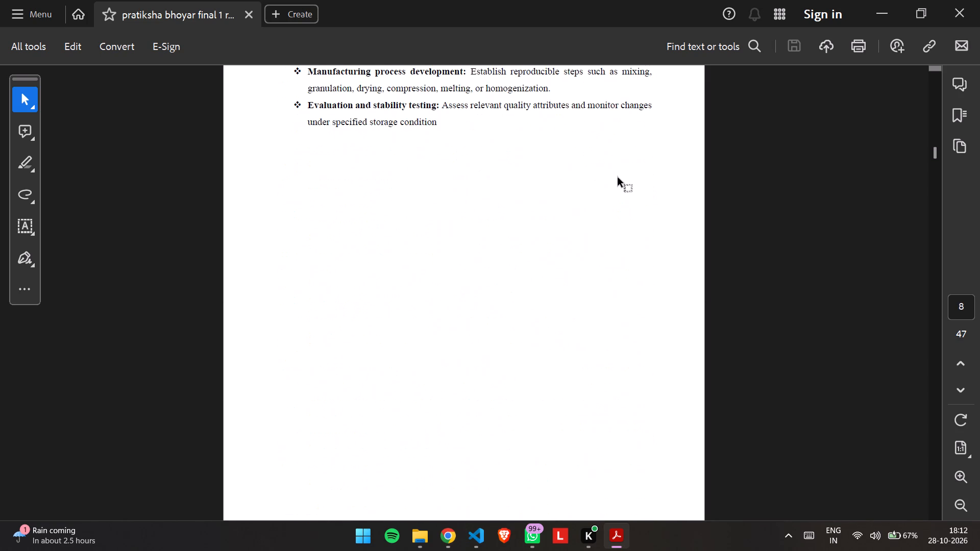
{"action": "scroll", "coordinate": [619, 178], "scroll_direction": "down", "scroll_amount": 6}
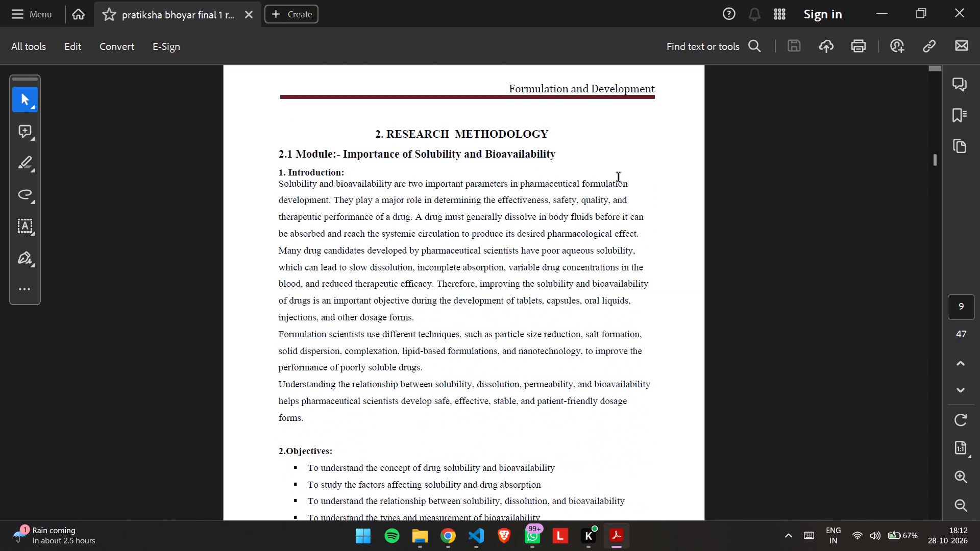
{"action": "scroll", "coordinate": [619, 178], "scroll_direction": "up", "scroll_amount": 2}
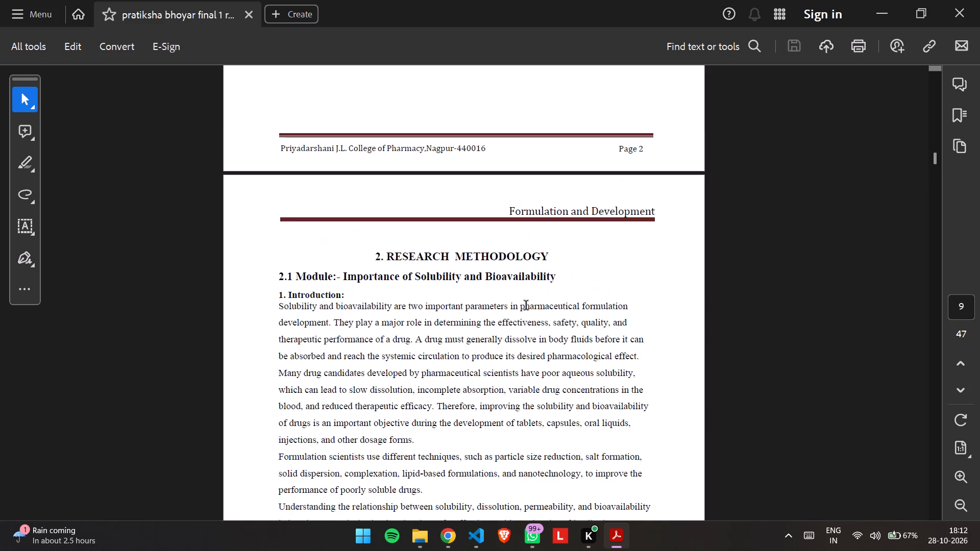
{"action": "scroll", "coordinate": [526, 306], "scroll_direction": "up", "scroll_amount": 7}
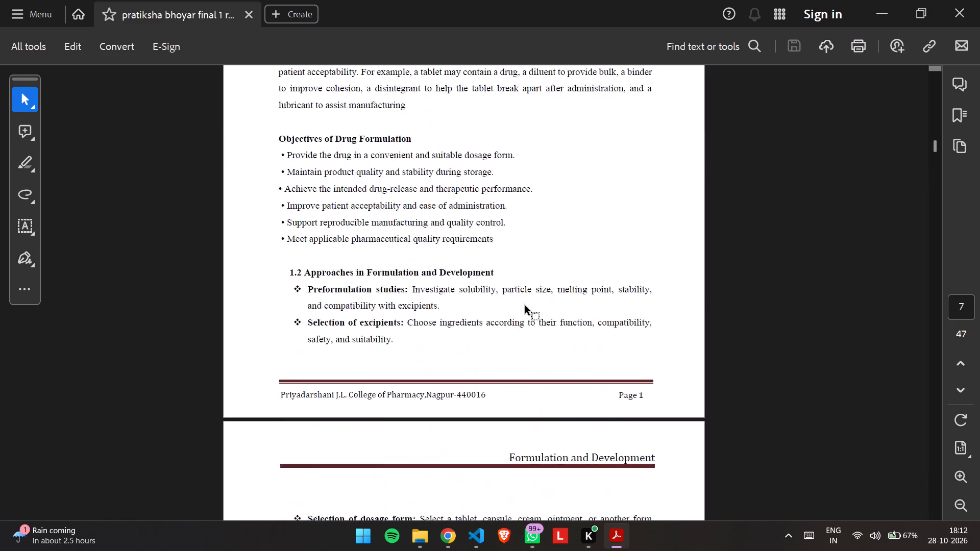
{"action": "scroll", "coordinate": [526, 306], "scroll_direction": "up", "scroll_amount": 5}
{"action": "scroll", "coordinate": [526, 306], "scroll_direction": "down", "scroll_amount": 1}
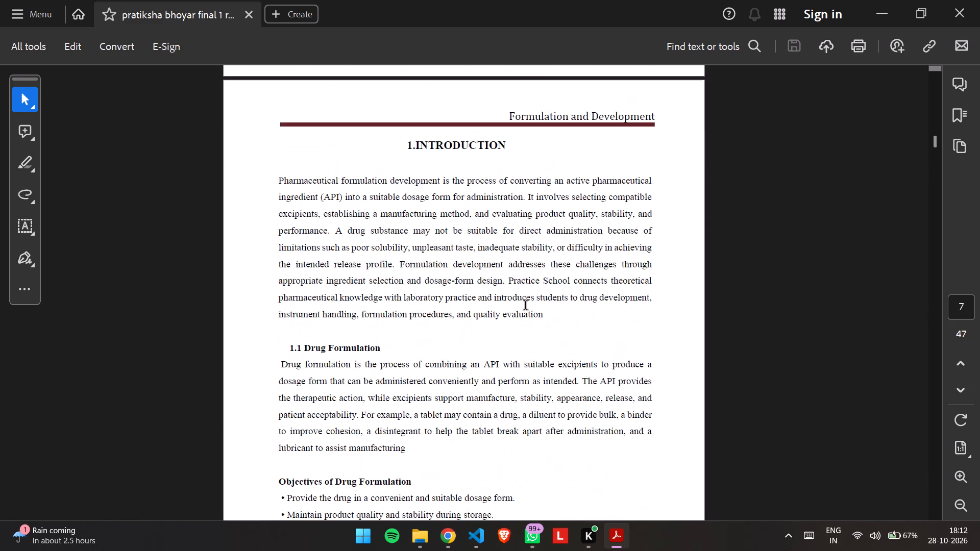
{"action": "scroll", "coordinate": [526, 306], "scroll_direction": "down", "scroll_amount": 1}
{"action": "scroll", "coordinate": [330, 217], "scroll_direction": "down", "scroll_amount": 1}
{"action": "scroll", "coordinate": [330, 217], "scroll_direction": "up", "scroll_amount": 8}
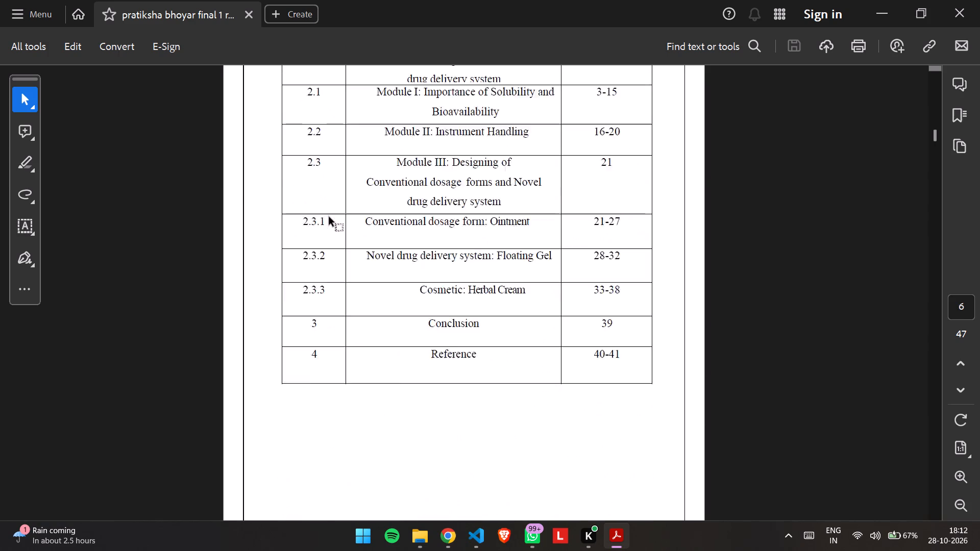
{"action": "scroll", "coordinate": [330, 217], "scroll_direction": "up", "scroll_amount": 20}
{"action": "scroll", "coordinate": [330, 217], "scroll_direction": "up", "scroll_amount": 12}
Skim the whole report from the cover page through to the references and signature block on the last page.
{"action": "scroll", "coordinate": [330, 217], "scroll_direction": "down", "scroll_amount": 1}
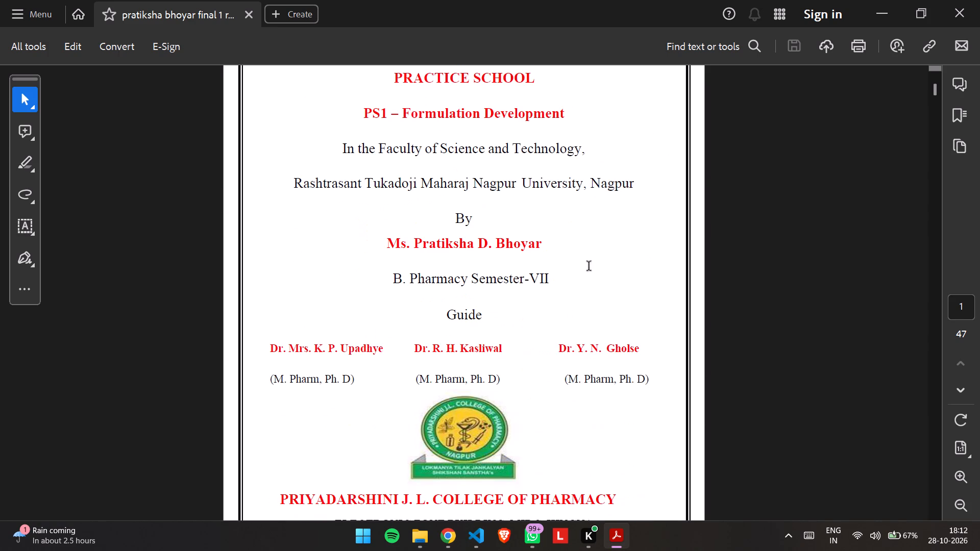
{"action": "scroll", "coordinate": [508, 251], "scroll_direction": "down", "scroll_amount": 8}
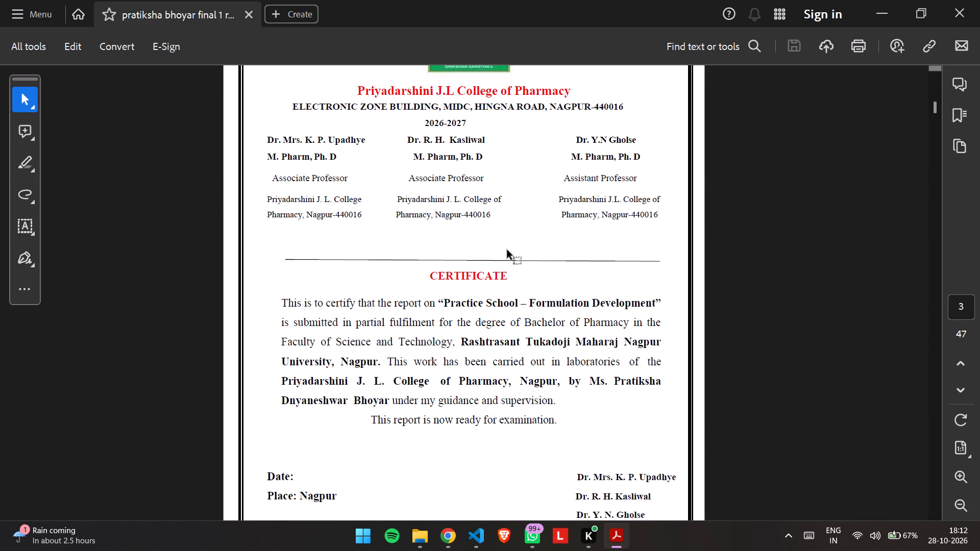
{"action": "scroll", "coordinate": [508, 251], "scroll_direction": "down", "scroll_amount": 15}
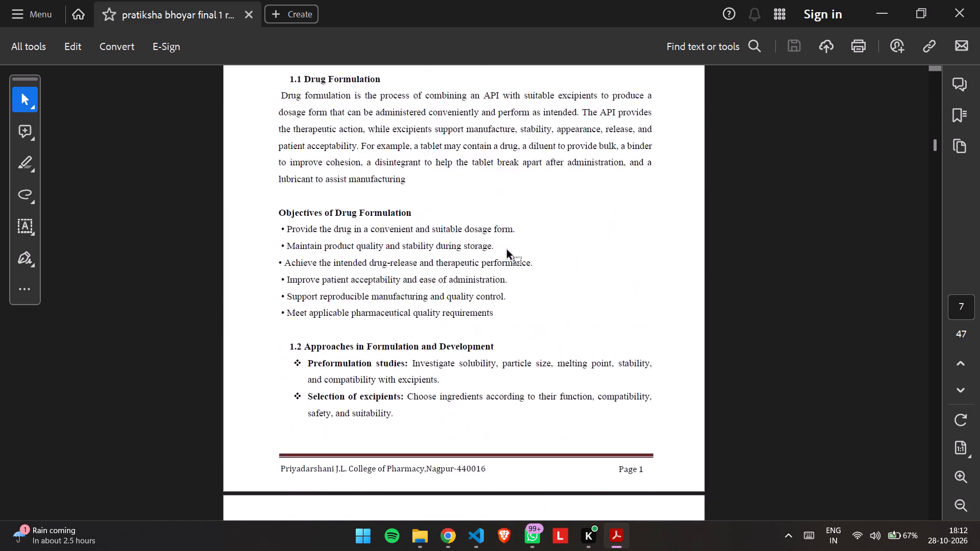
{"action": "scroll", "coordinate": [508, 251], "scroll_direction": "down", "scroll_amount": 19}
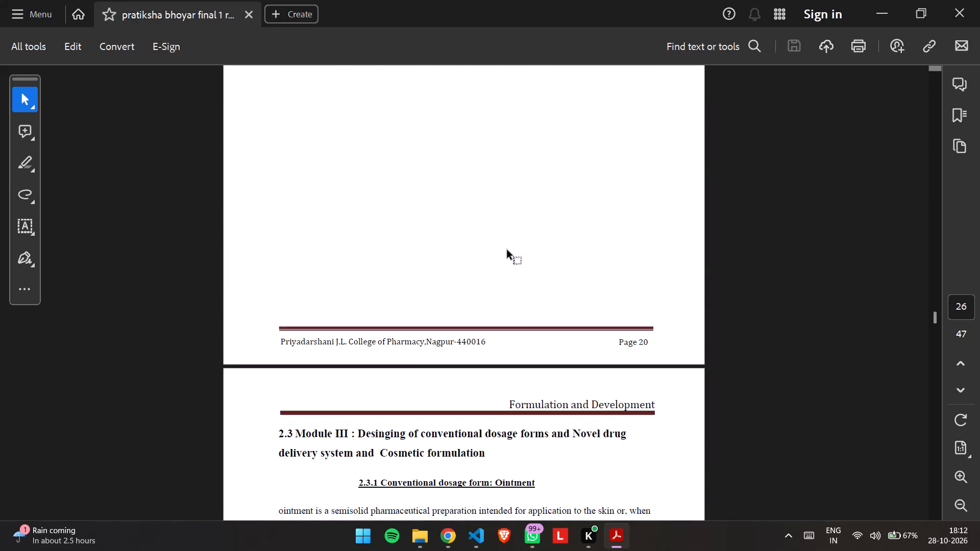
{"action": "scroll", "coordinate": [508, 251], "scroll_direction": "down", "scroll_amount": 18}
{"action": "scroll", "coordinate": [508, 251], "scroll_direction": "down", "scroll_amount": 6}
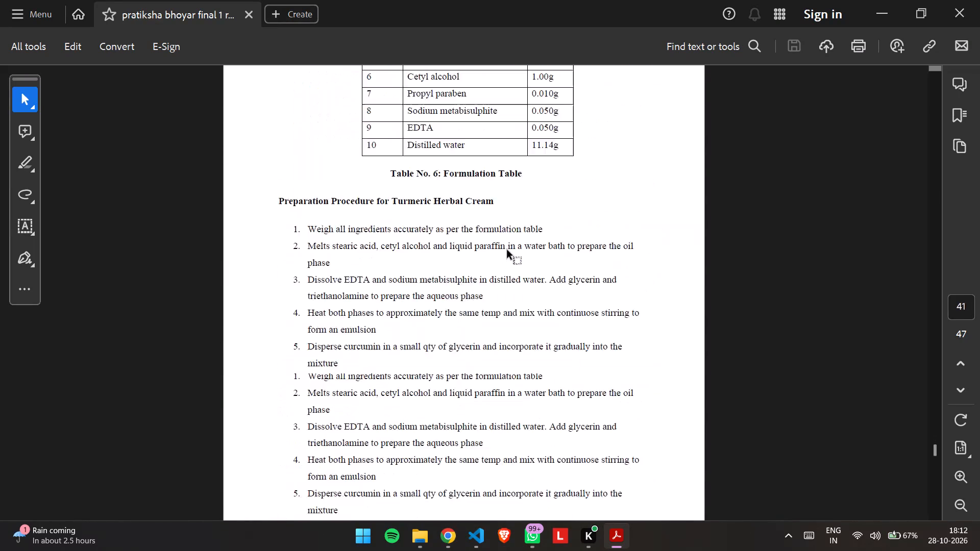
{"action": "scroll", "coordinate": [508, 251], "scroll_direction": "down", "scroll_amount": 17}
{"action": "scroll", "coordinate": [508, 251], "scroll_direction": "down", "scroll_amount": 10}
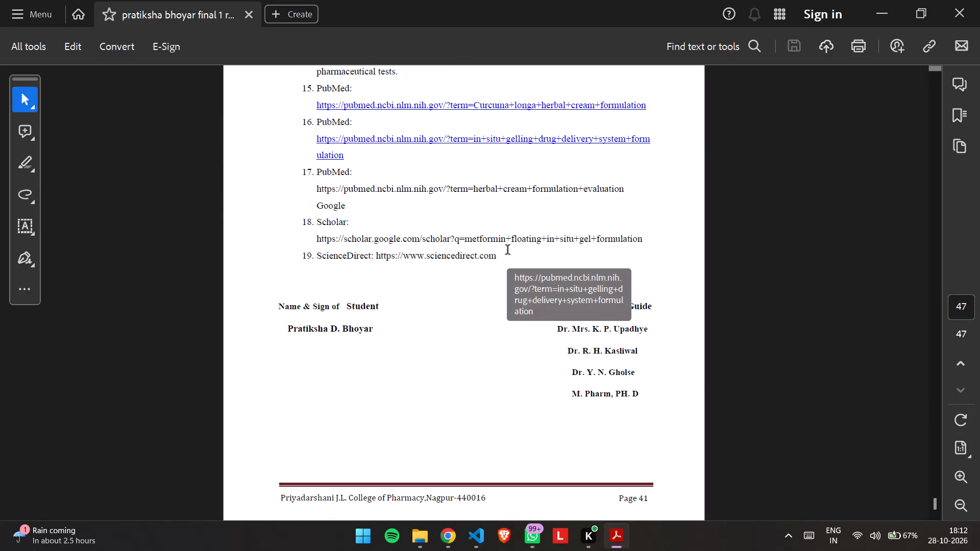
{"action": "scroll", "coordinate": [508, 251], "scroll_direction": "down", "scroll_amount": 12}
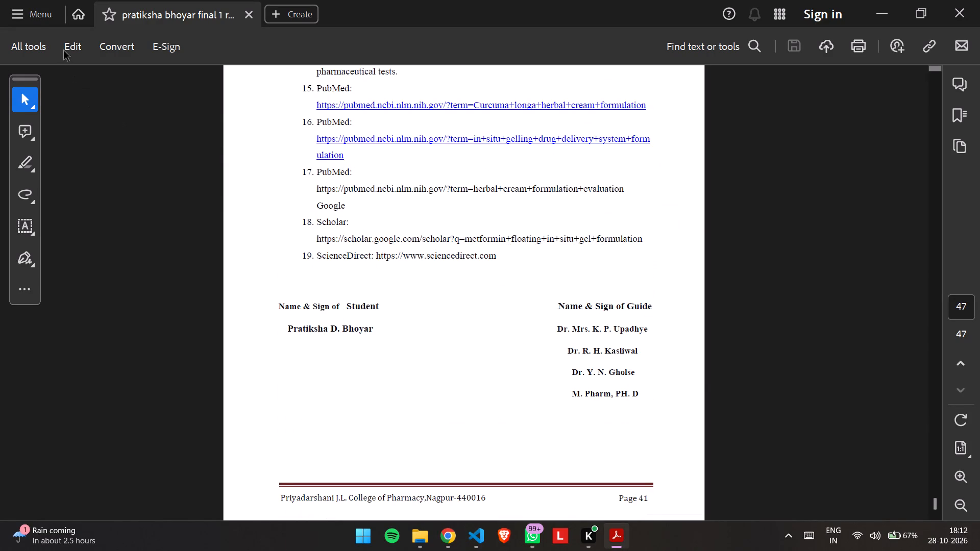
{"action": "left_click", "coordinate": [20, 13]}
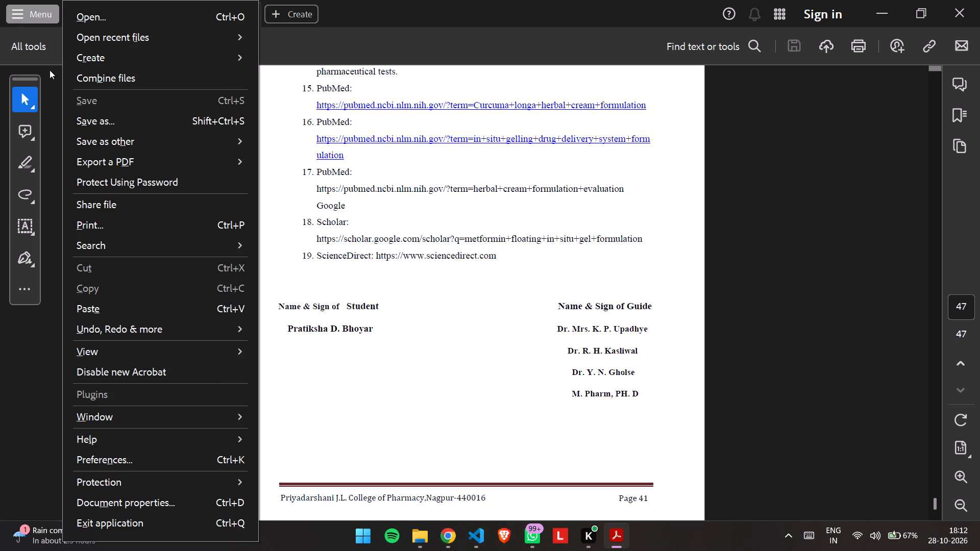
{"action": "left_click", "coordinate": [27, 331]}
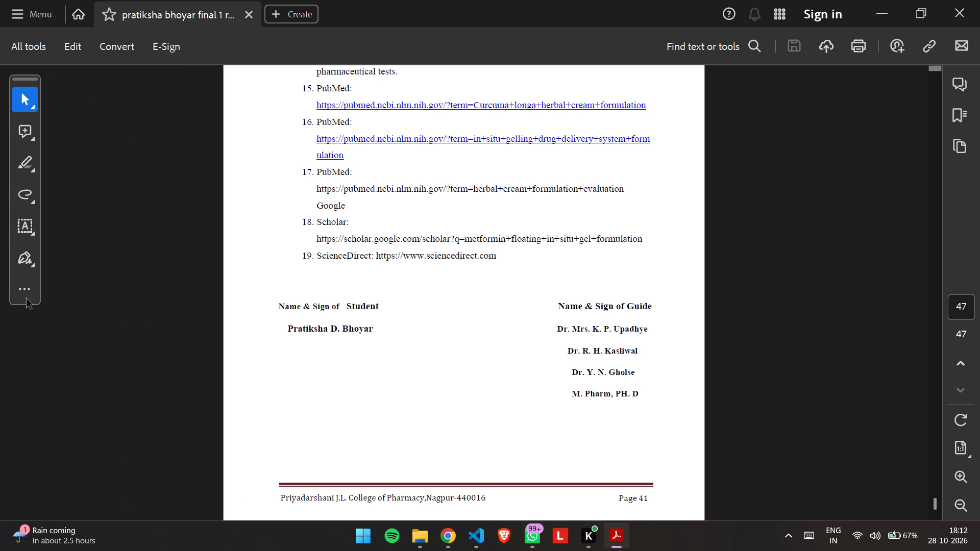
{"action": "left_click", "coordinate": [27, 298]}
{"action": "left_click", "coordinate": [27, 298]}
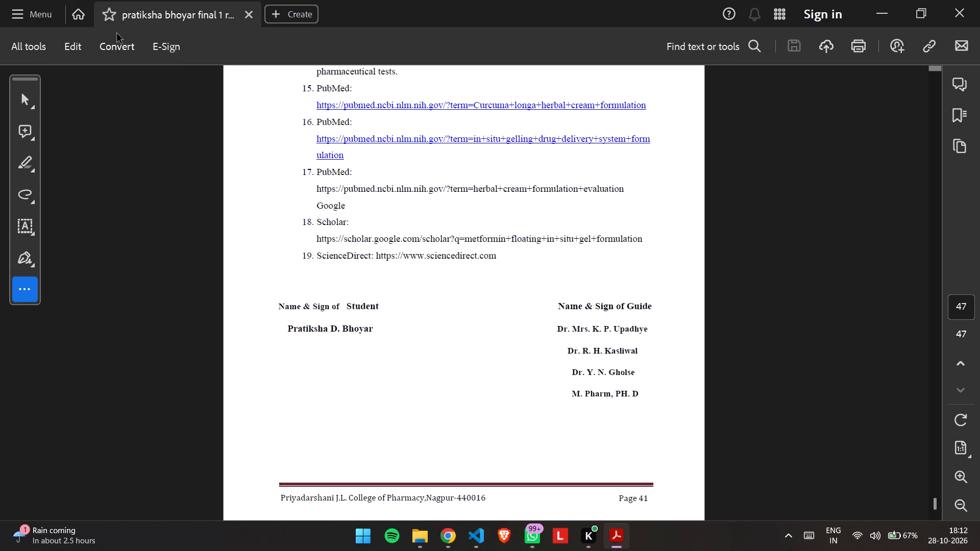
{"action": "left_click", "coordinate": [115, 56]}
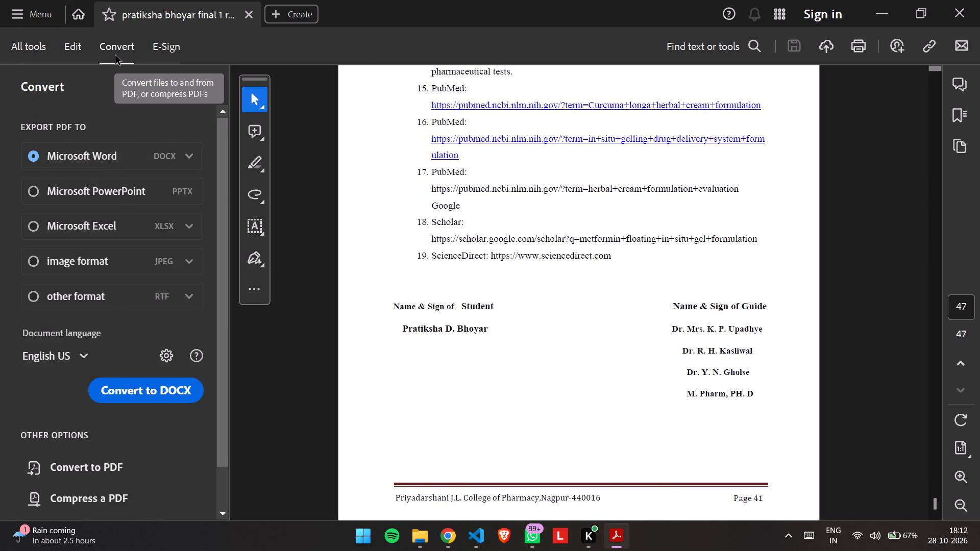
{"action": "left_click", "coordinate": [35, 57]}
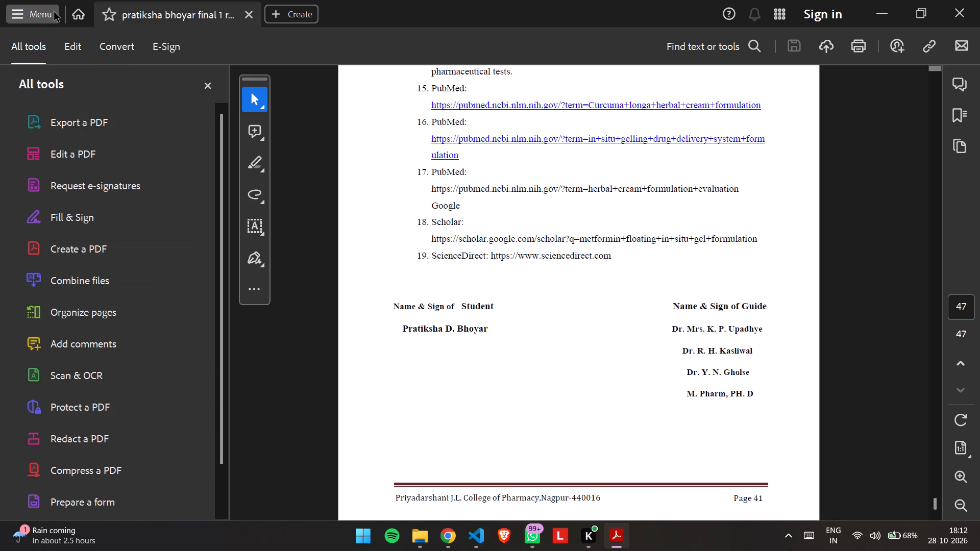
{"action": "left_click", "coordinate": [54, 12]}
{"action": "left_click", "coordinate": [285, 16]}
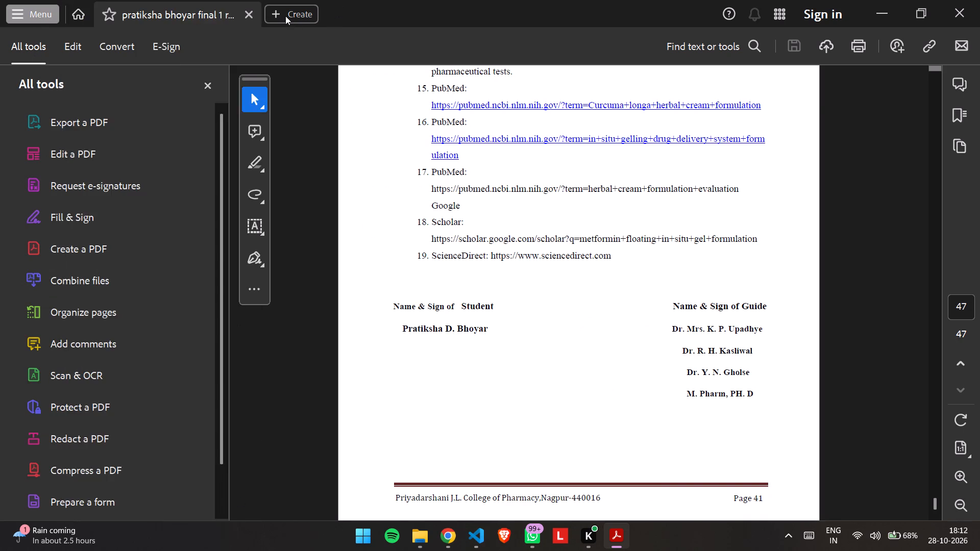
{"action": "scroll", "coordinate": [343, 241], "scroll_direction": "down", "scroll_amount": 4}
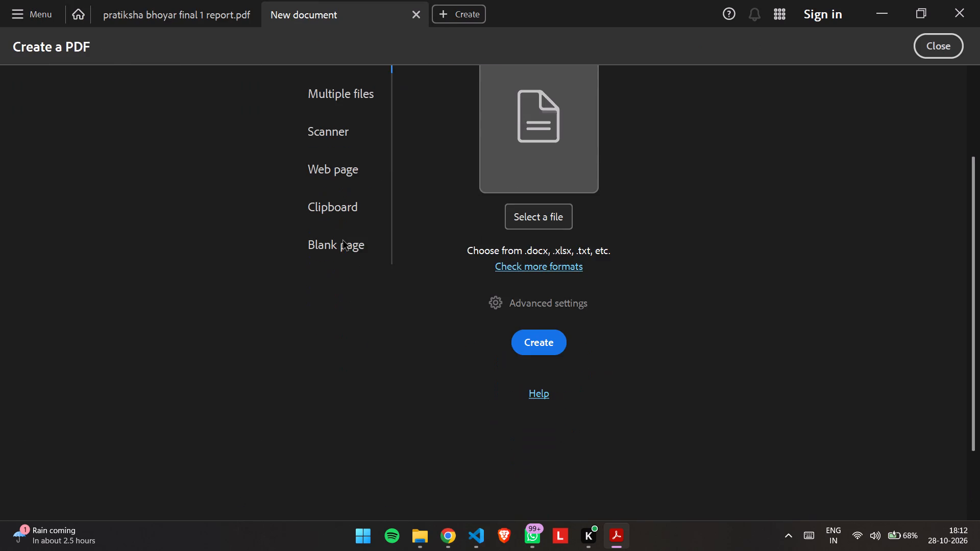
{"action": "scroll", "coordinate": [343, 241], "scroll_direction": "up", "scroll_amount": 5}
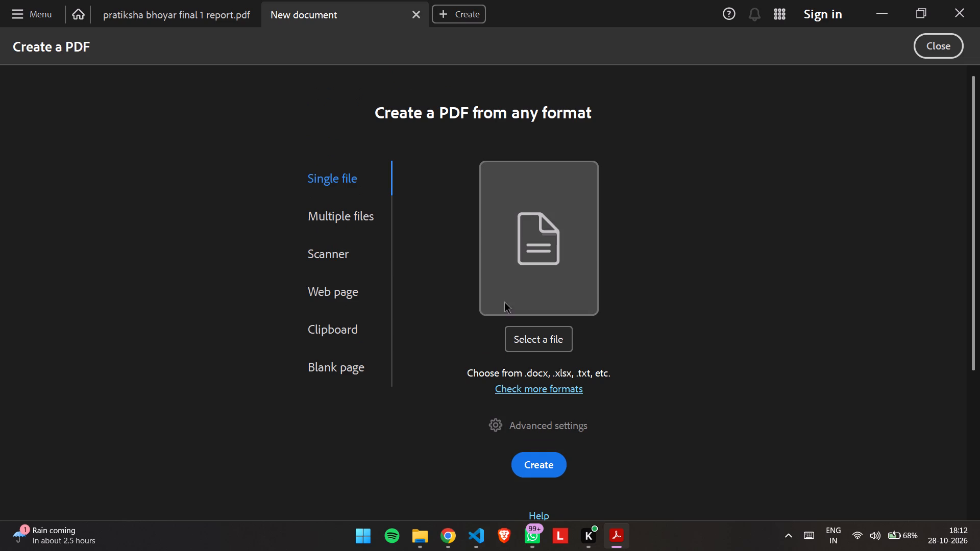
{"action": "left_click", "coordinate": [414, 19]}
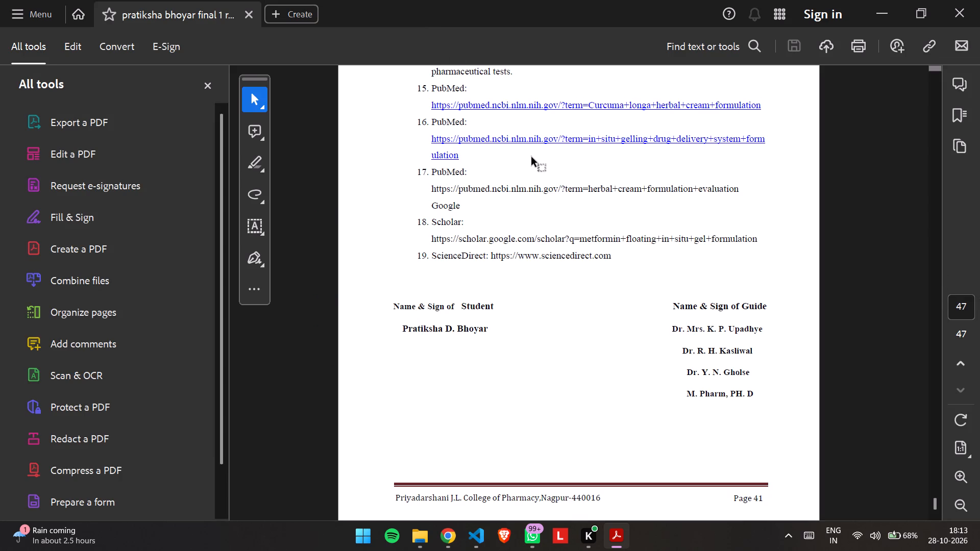
Switch to Chrome and search Google for "extract pdf pages in acrobat" in a new tab.
{"action": "left_click", "coordinate": [445, 545]}
{"action": "left_click", "coordinate": [338, 19]}
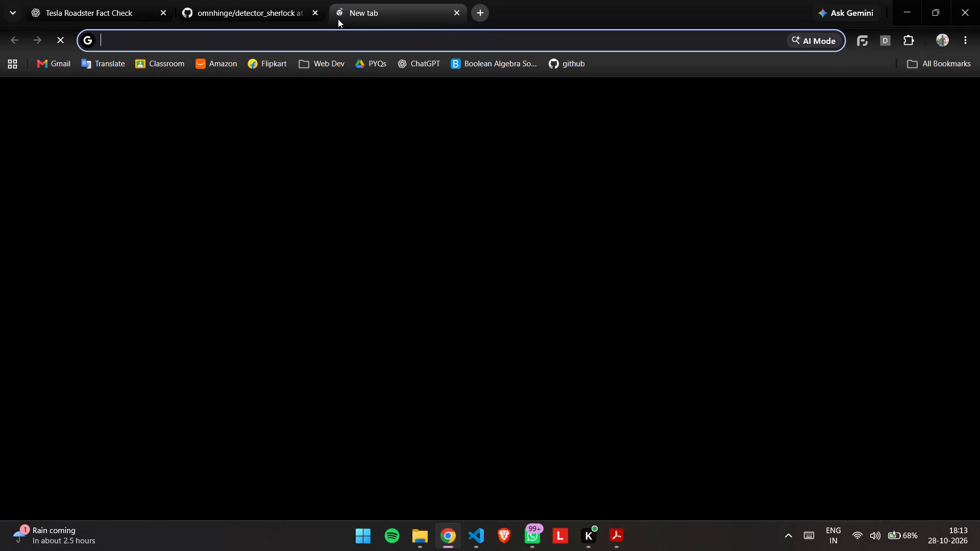
{"action": "type", "text": "extrr"}
{"action": "key", "text": "BackSpace"}
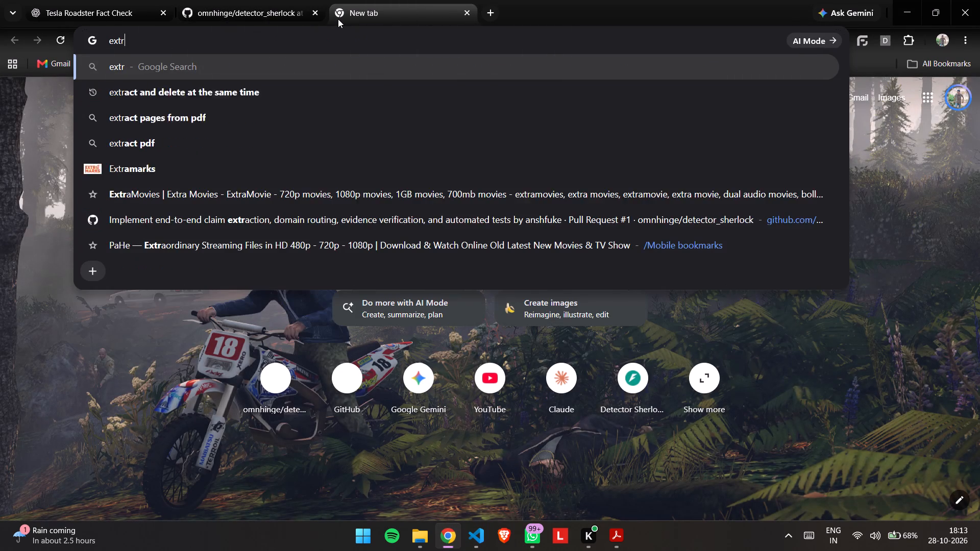
{"action": "type", "text": "act pdf"}
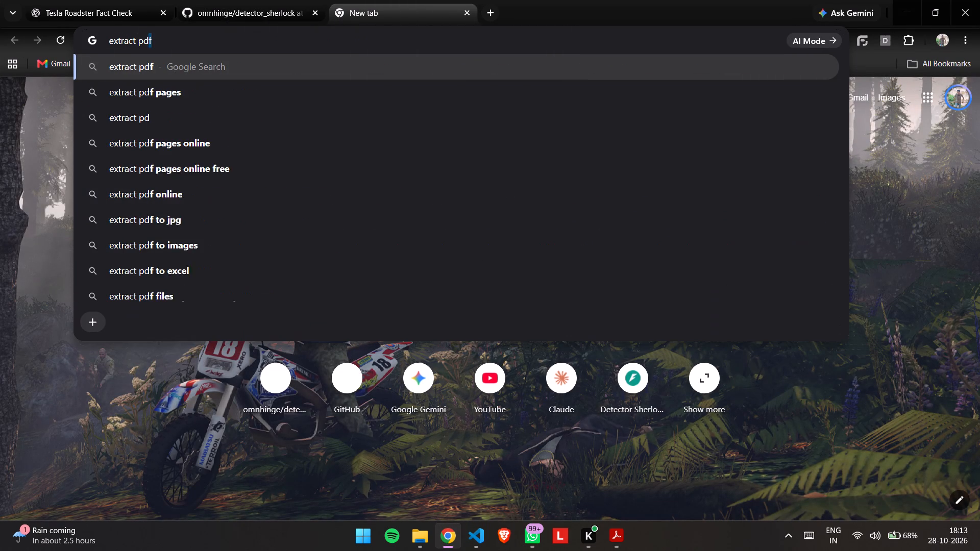
{"action": "key", "text": "space"}
{"action": "key", "text": "Down"}
{"action": "key", "text": "space"}
{"action": "type", "text": "in acr"}
{"action": "key", "text": "Return"}
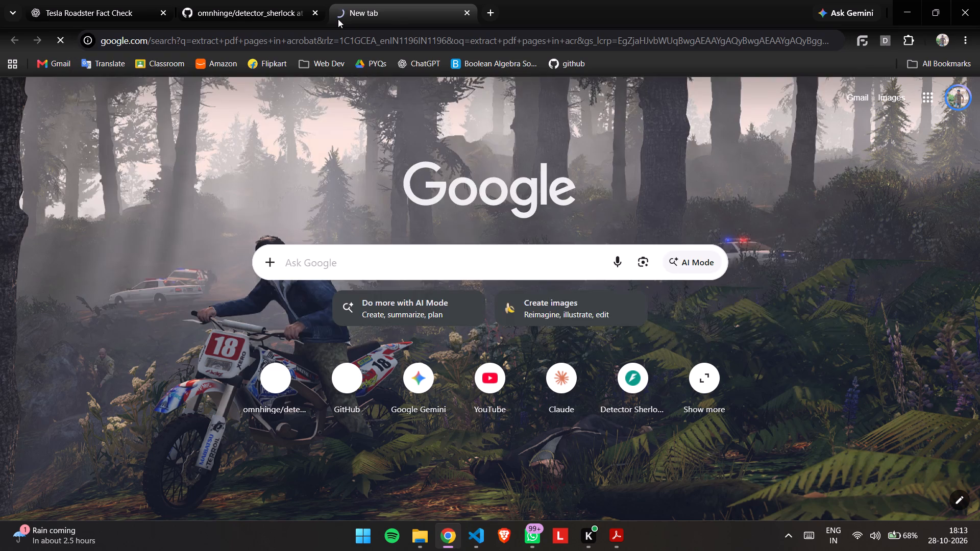
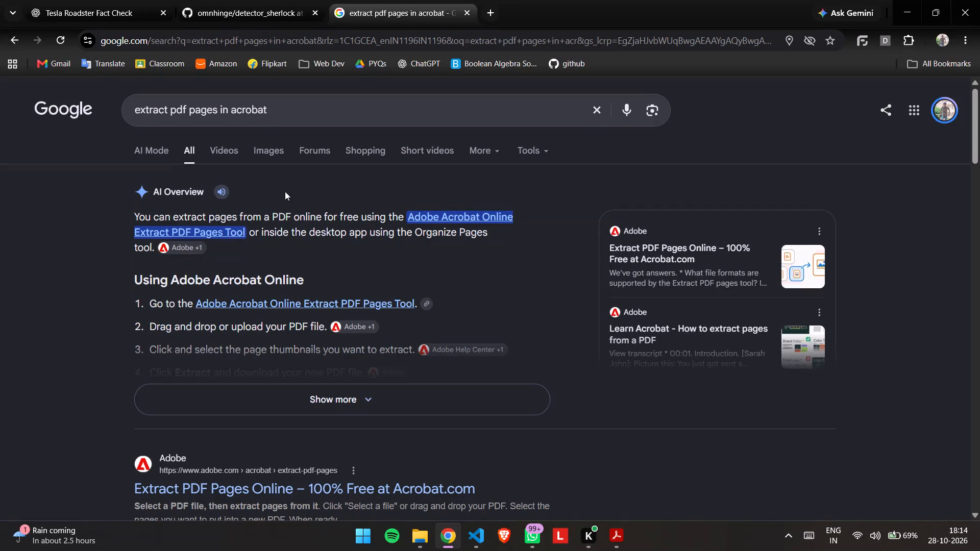
Switch back to Acrobat and open the report in the Organize pages tool, viewing the page thumbnails from the first page.
{"action": "key", "text": "alt+Tab"}
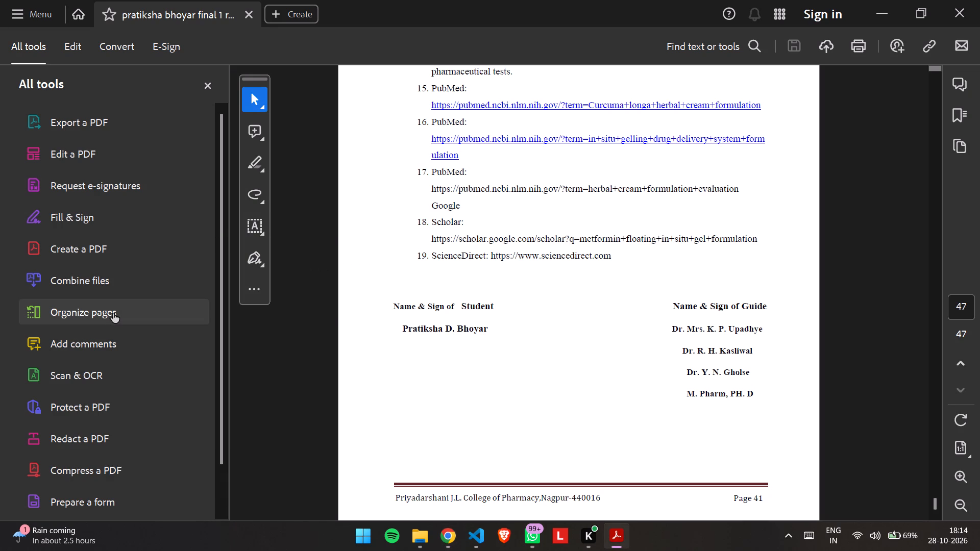
{"action": "left_click", "coordinate": [114, 313]}
{"action": "scroll", "coordinate": [366, 342], "scroll_direction": "up", "scroll_amount": 18}
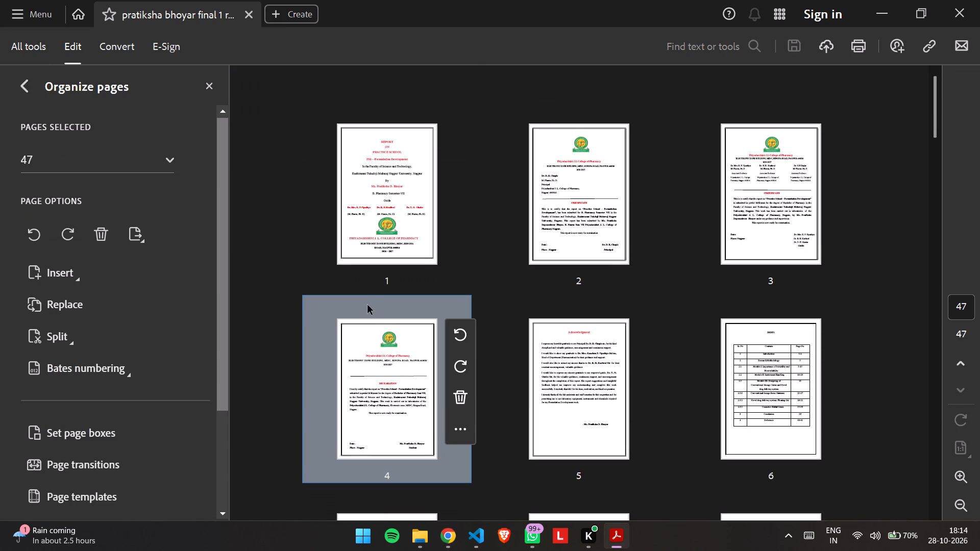
{"action": "left_click", "coordinate": [166, 161]}
{"action": "left_click", "coordinate": [166, 161]}
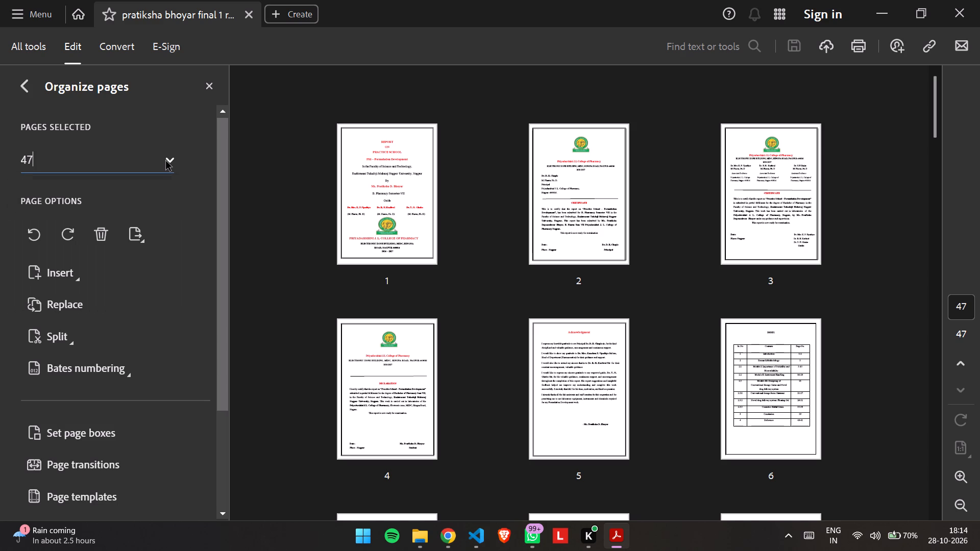
Extract pages 1-6 of the report as separate files into the Desktop folder, without deleting them from the original.
{"action": "left_click", "coordinate": [340, 203]}
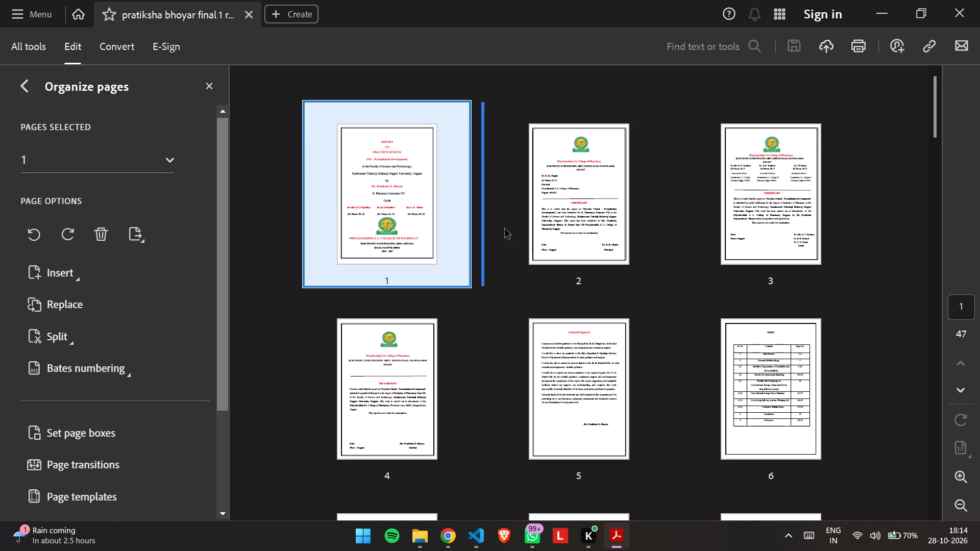
{"action": "key", "text": "shift+Right"}
{"action": "key", "text": "shift+Right"}
{"action": "key", "text": "shift+Right"}
{"action": "key", "text": "shift+Right"}
{"action": "key", "text": "shift+Right"}
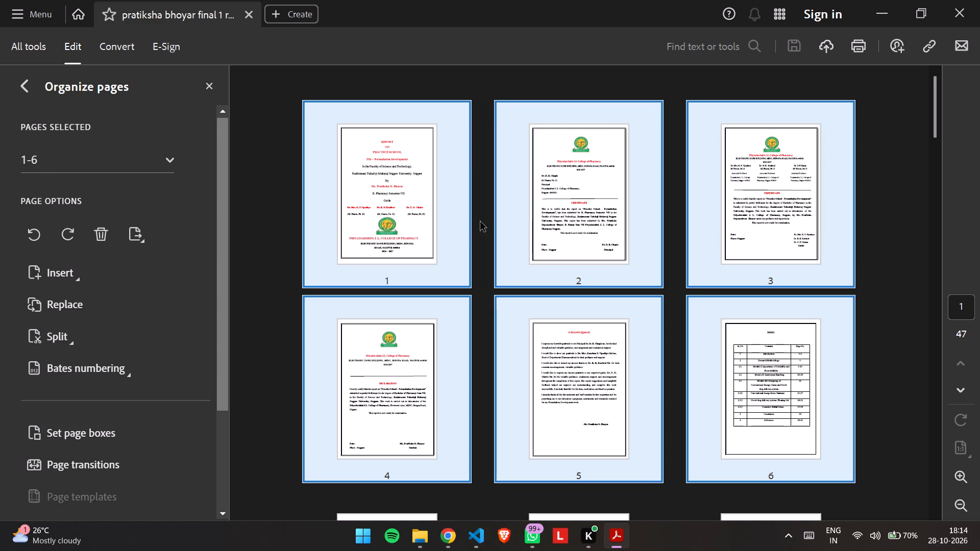
{"action": "left_click", "coordinate": [68, 345]}
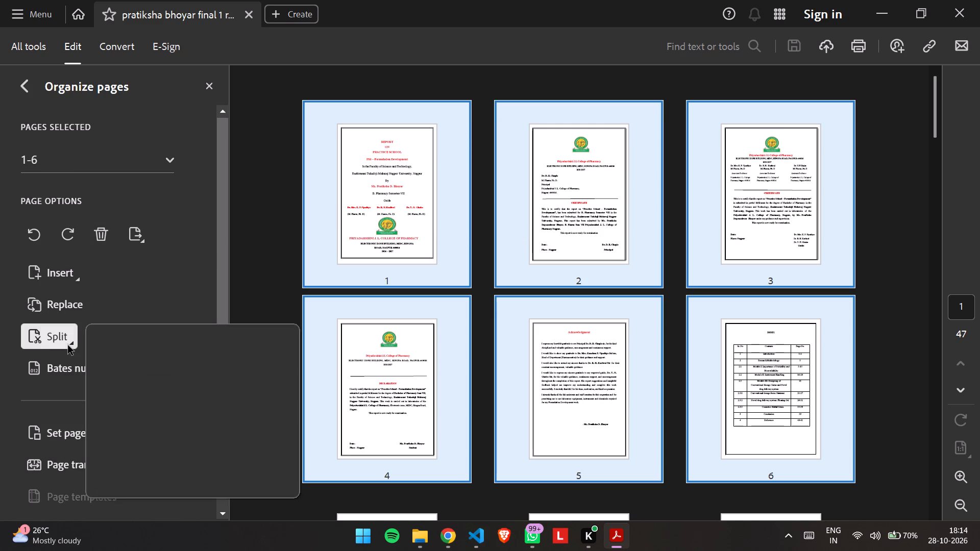
{"action": "left_click", "coordinate": [68, 345]}
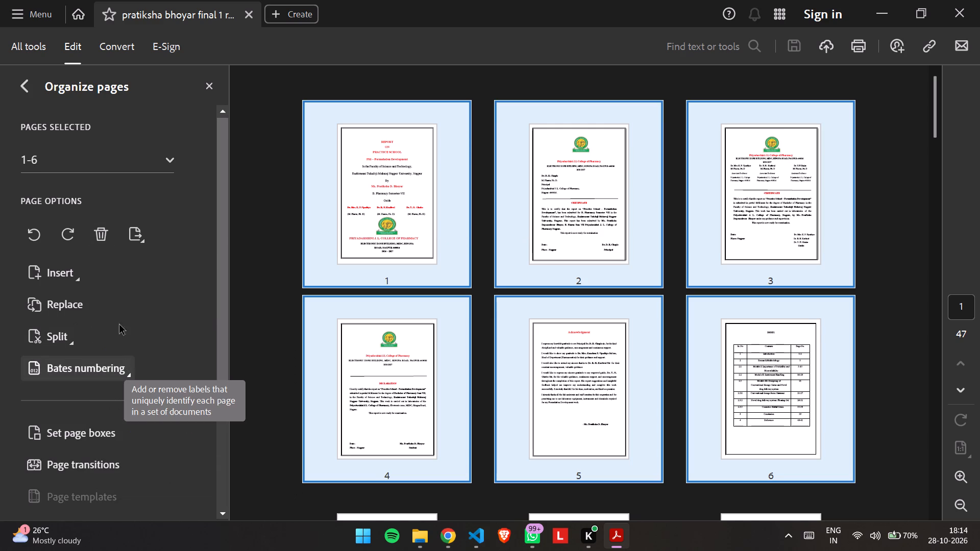
{"action": "left_click", "coordinate": [135, 234]}
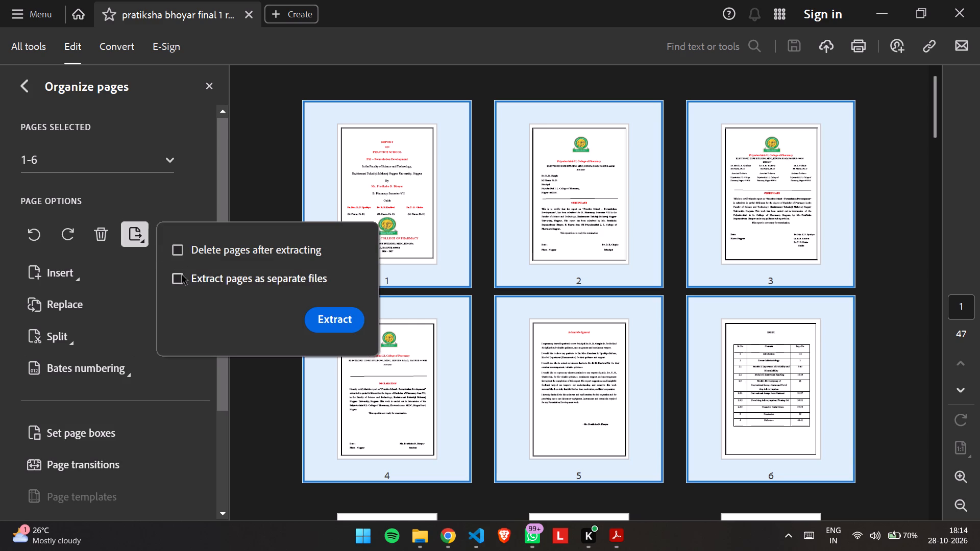
{"action": "left_click", "coordinate": [200, 283]}
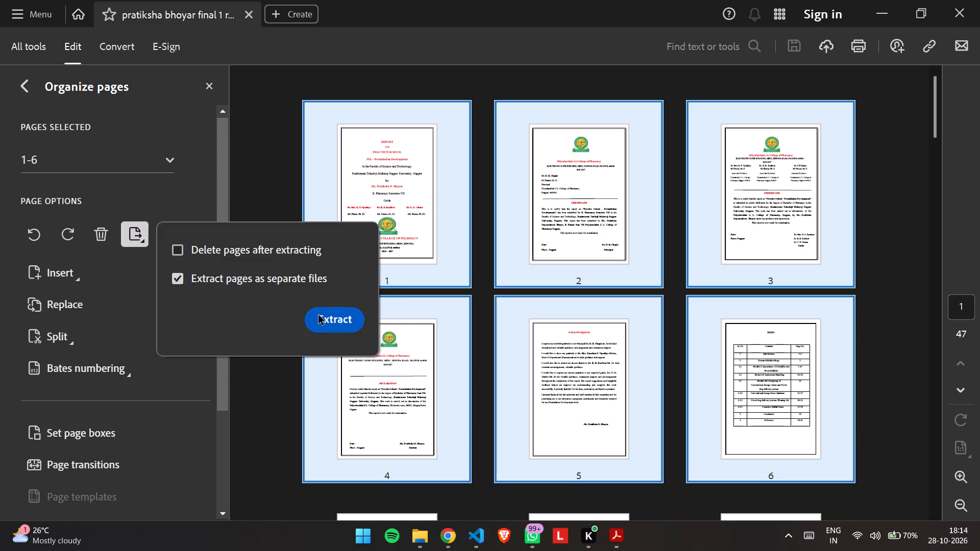
{"action": "left_click", "coordinate": [318, 315]}
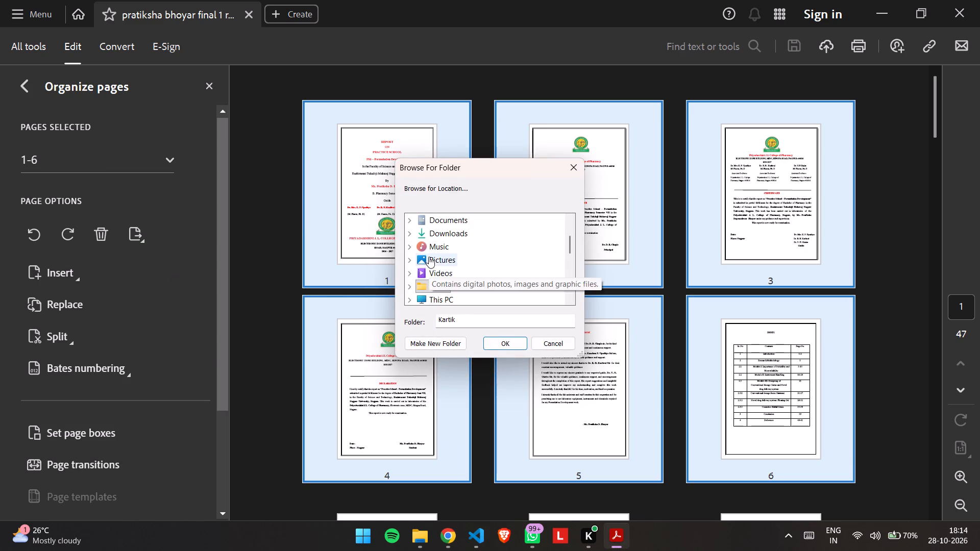
{"action": "scroll", "coordinate": [438, 262], "scroll_direction": "down", "scroll_amount": 3}
{"action": "scroll", "coordinate": [438, 262], "scroll_direction": "up", "scroll_amount": 8}
{"action": "left_click", "coordinate": [434, 255]}
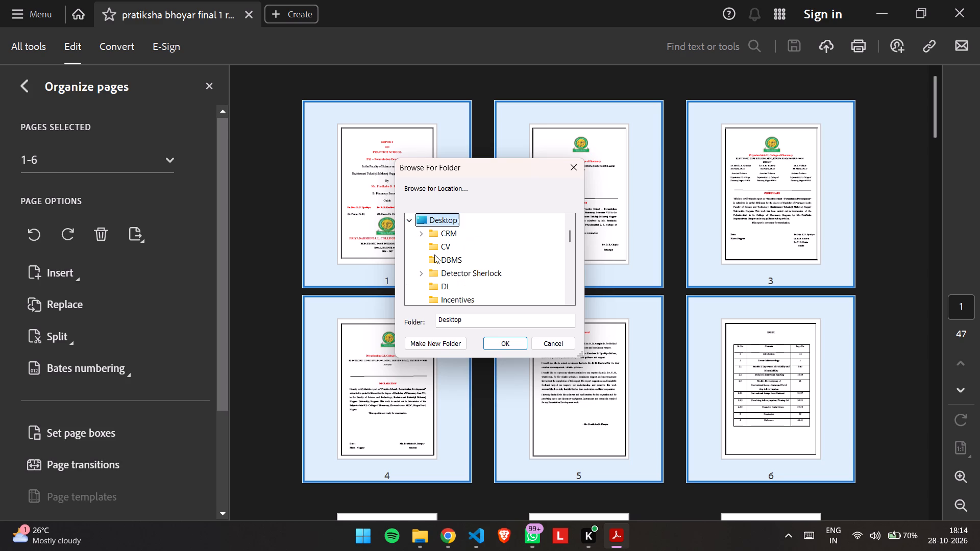
{"action": "left_click", "coordinate": [496, 343]}
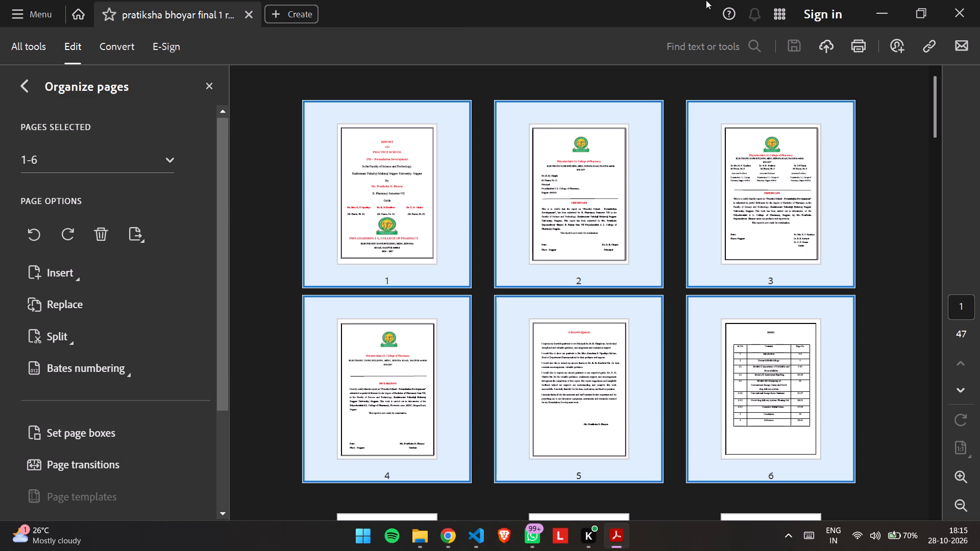
Minimize the Acrobat and Chrome windows to get back to the desktop.
{"action": "left_click", "coordinate": [881, 5]}
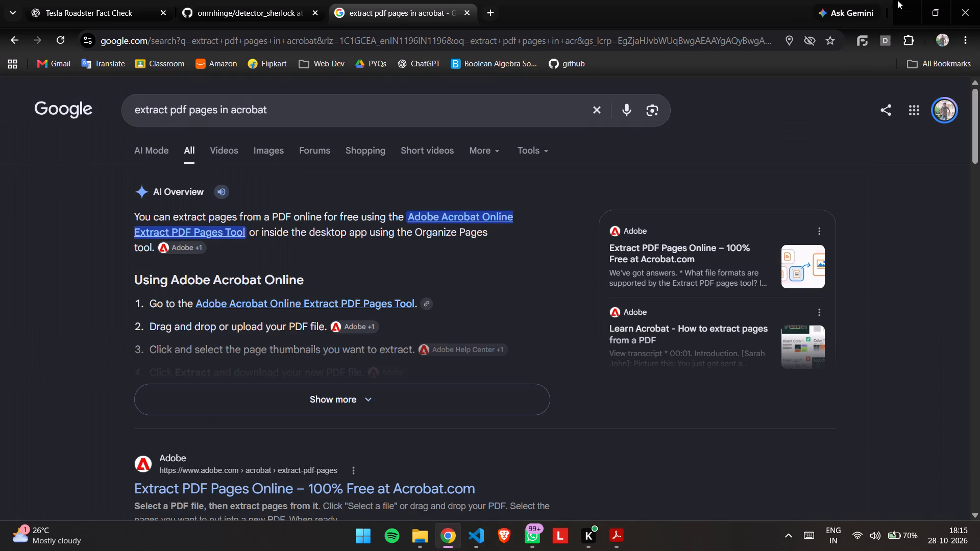
{"action": "left_click", "coordinate": [901, 0]}
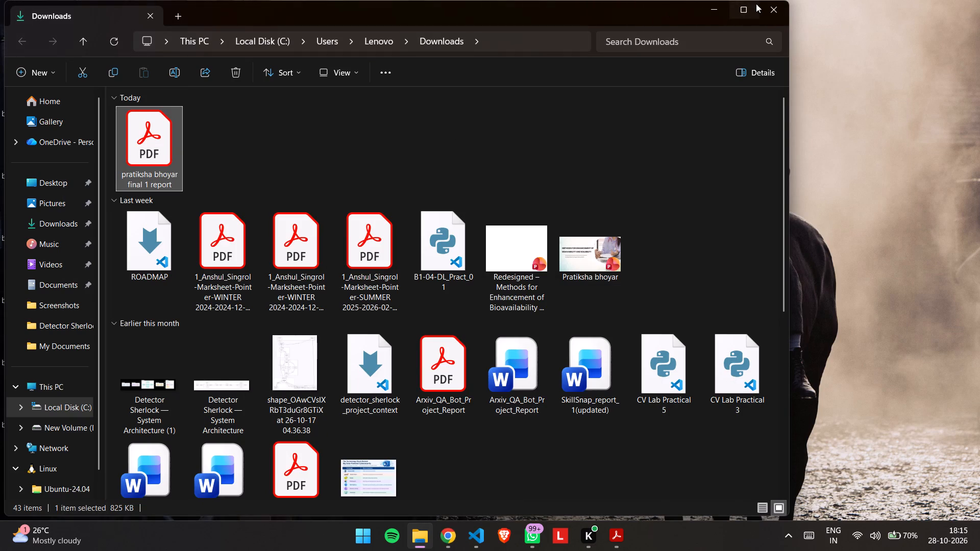
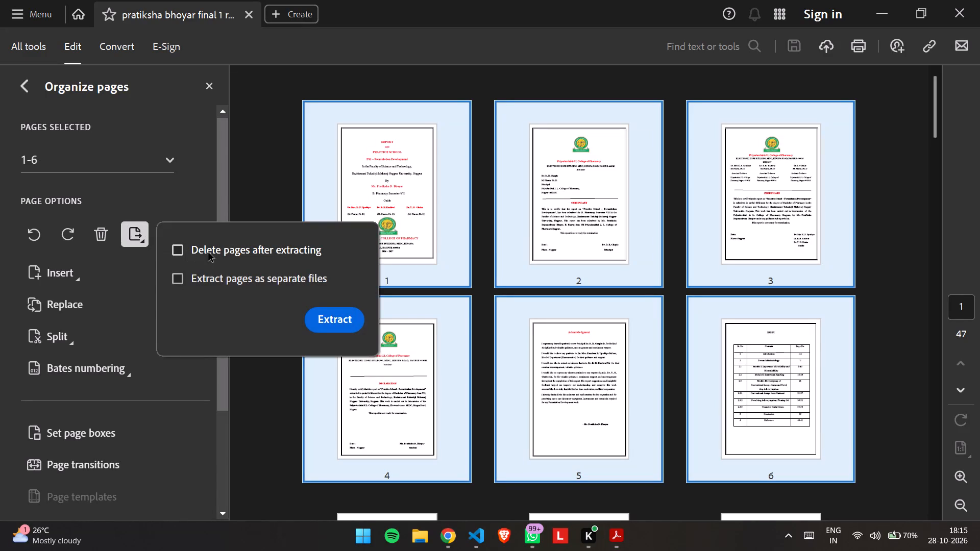
Extract the selected pages 1-6 of the report as separate files, without deleting them from the original.
{"action": "left_click", "coordinate": [272, 284]}
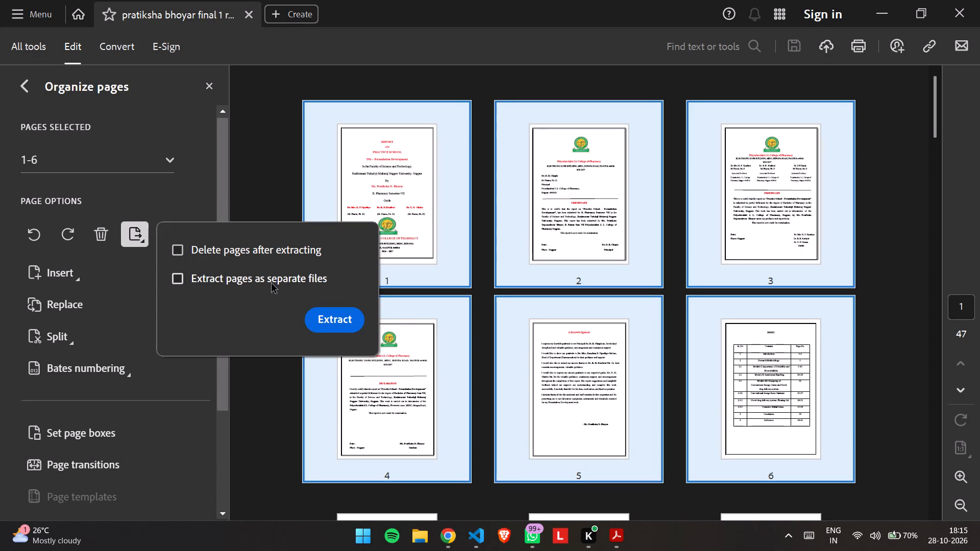
{"action": "left_click", "coordinate": [325, 322]}
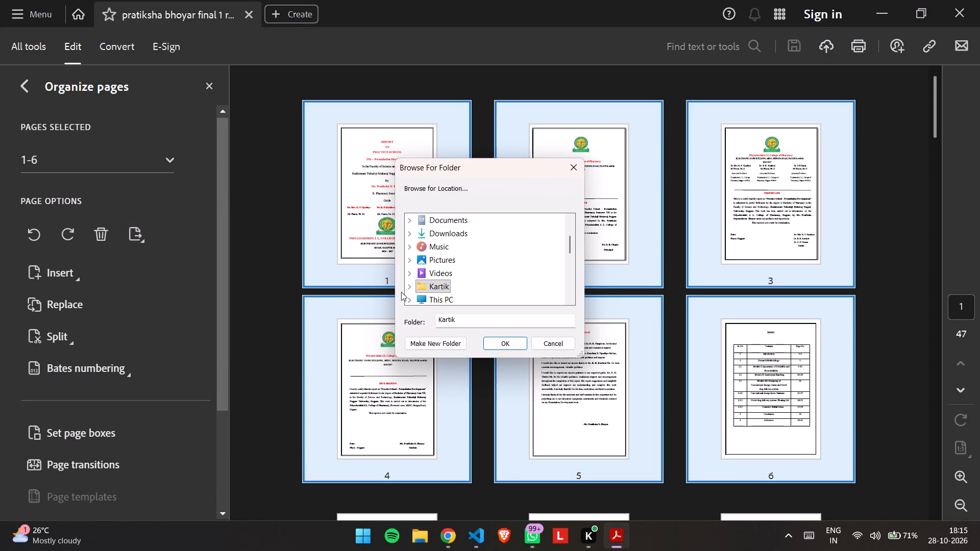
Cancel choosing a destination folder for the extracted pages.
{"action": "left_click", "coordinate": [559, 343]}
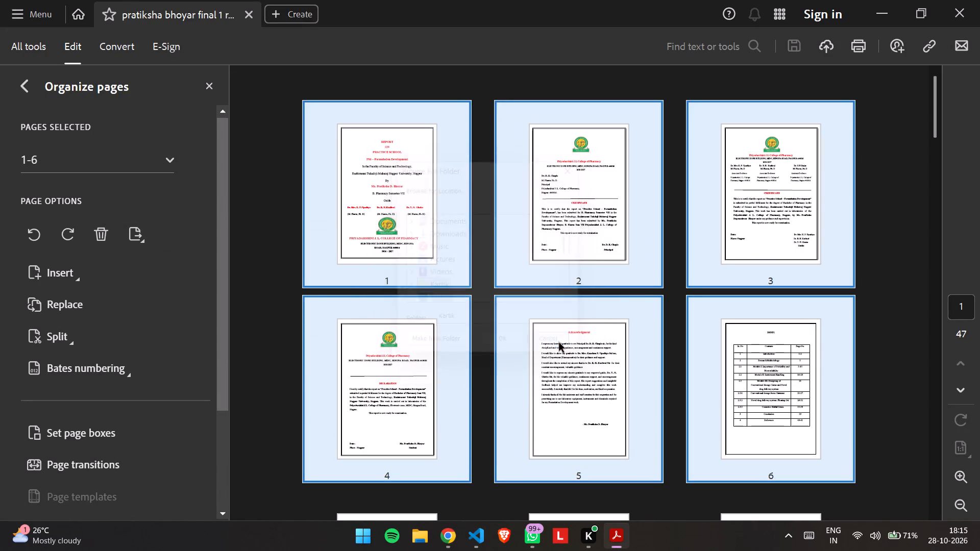
Leave the Organize pages tool and open the report for content editing with Edit a PDF.
{"action": "left_click", "coordinate": [79, 45]}
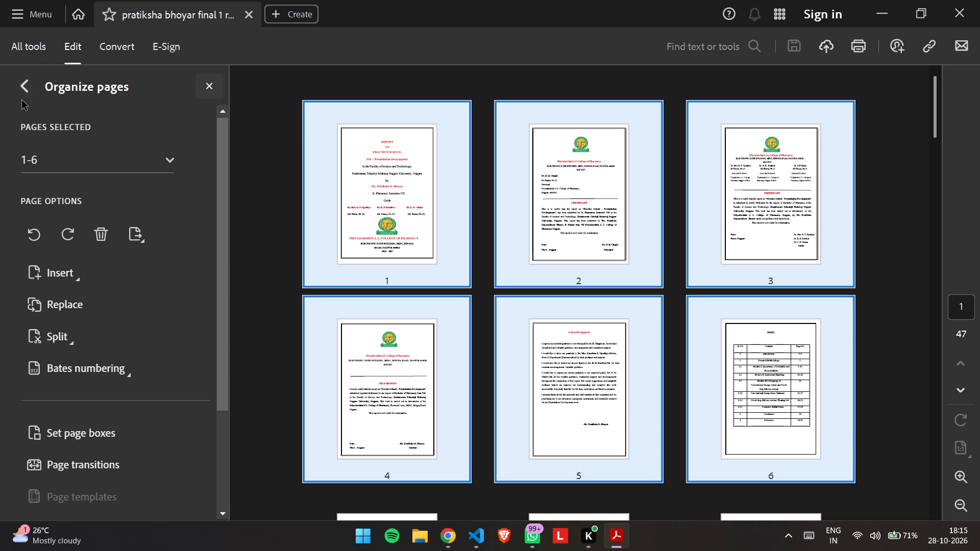
{"action": "left_click", "coordinate": [20, 88]}
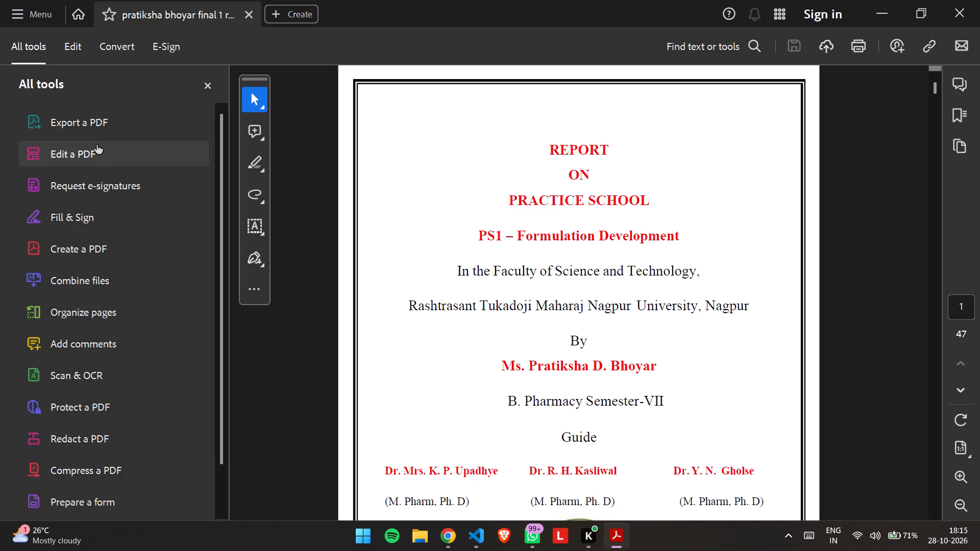
{"action": "left_click", "coordinate": [97, 144]}
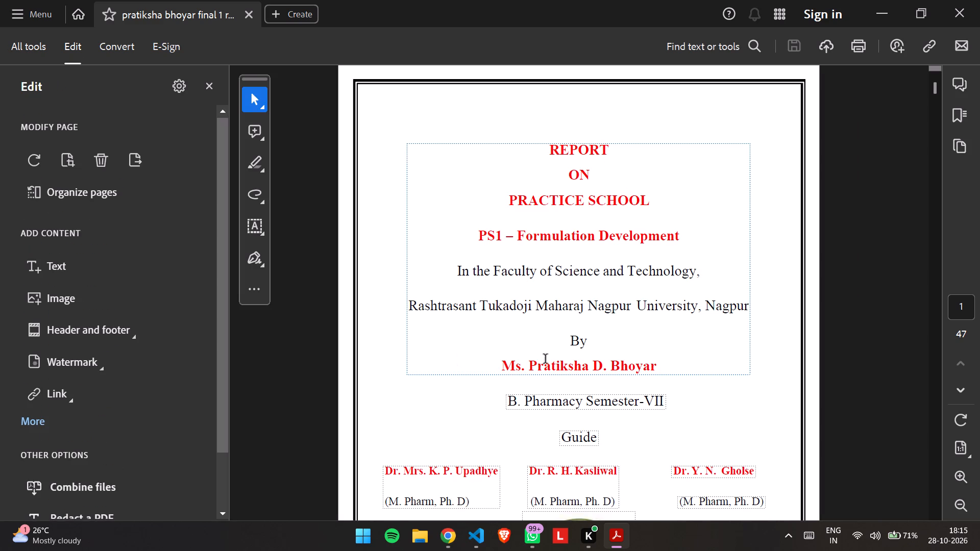
Replace the student's name under "By" on the title page with the new student's name, prefixed "Mr.".
{"action": "left_click", "coordinate": [659, 368]}
{"action": "key", "text": "Left"}
{"action": "key", "text": "BackSpace"}
{"action": "key", "text": "BackSpace"}
{"action": "key", "text": "BackSpace"}
{"action": "key", "text": "BackSpace"}
{"action": "key", "text": "BackSpace"}
{"action": "key", "text": "BackSpace"}
{"action": "key", "text": "BackSpace"}
{"action": "key", "text": "BackSpace"}
{"action": "key", "text": "BackSpace"}
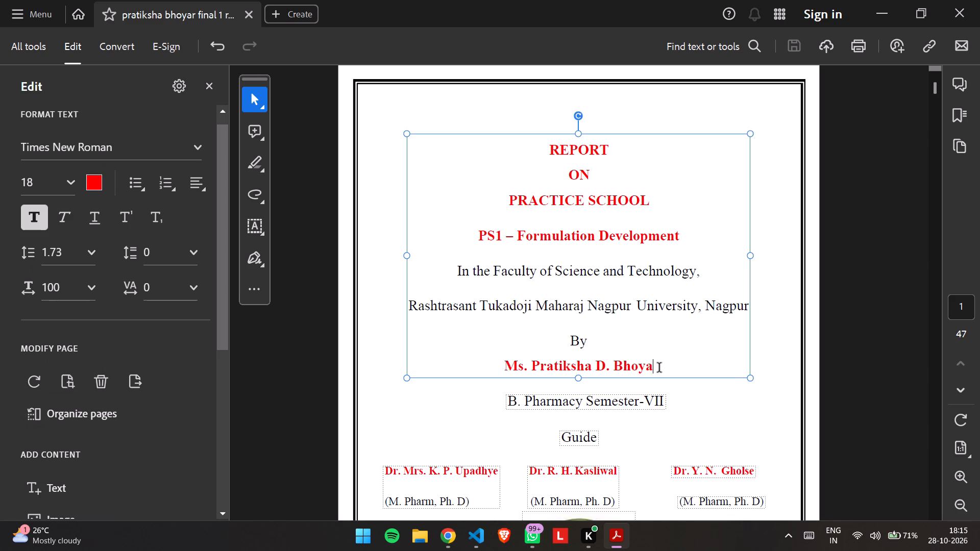
{"action": "key", "text": "BackSpace"}
{"action": "key", "text": "BackSpace"}
{"action": "key", "text": "BackSpace"}
{"action": "key", "text": "BackSpace"}
{"action": "key", "text": "BackSpace"}
{"action": "key", "text": "BackSpace"}
{"action": "key", "text": "BackSpace"}
{"action": "key", "text": "BackSpace"}
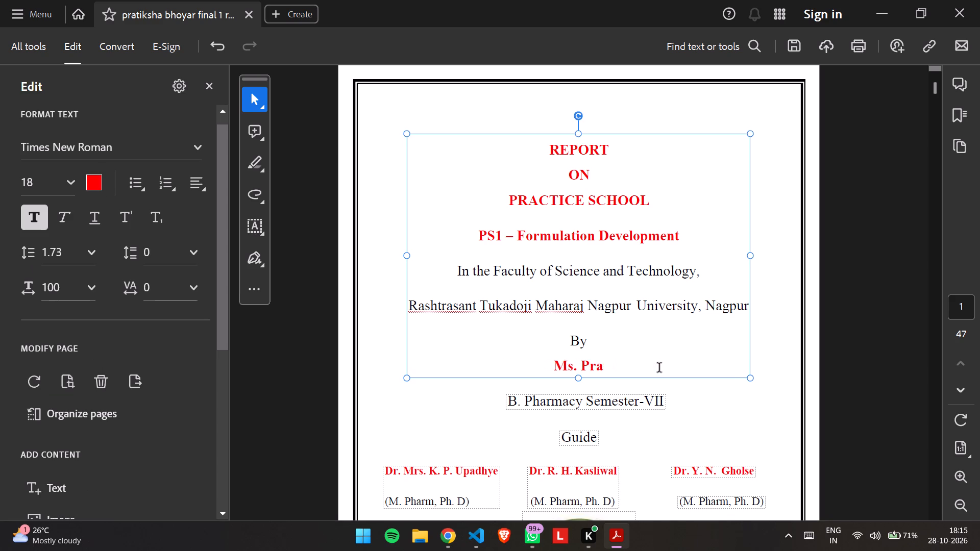
{"action": "key", "text": "BackSpace"}
{"action": "key", "text": "BackSpace"}
{"action": "key", "text": "BackSpace"}
{"action": "key", "text": "BackSpace"}
{"action": "key", "text": "BackSpace"}
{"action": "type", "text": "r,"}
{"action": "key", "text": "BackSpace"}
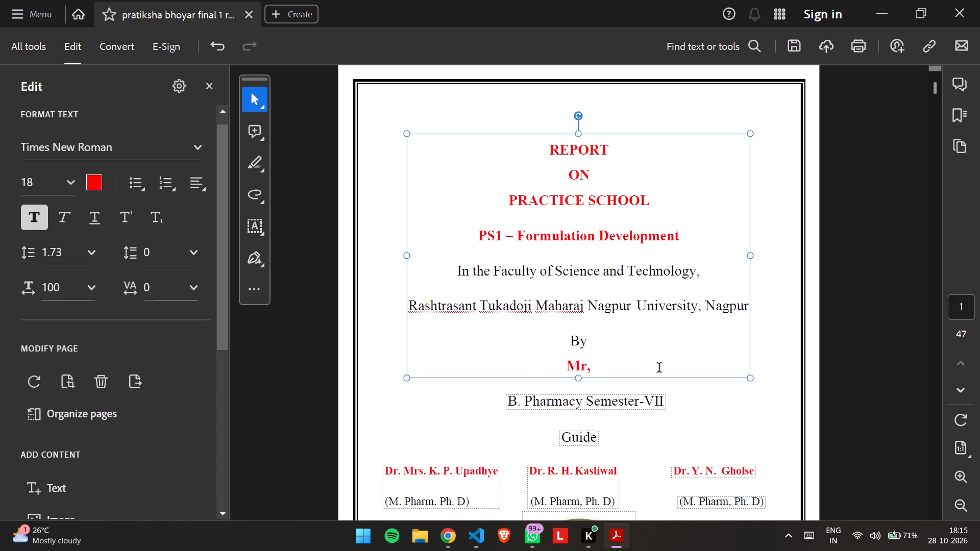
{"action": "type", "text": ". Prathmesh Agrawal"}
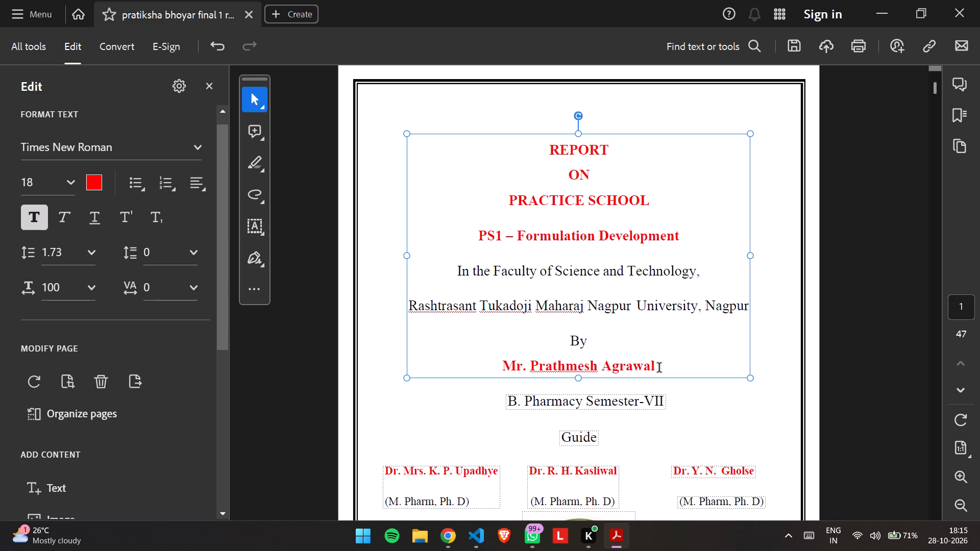
{"action": "left_click", "coordinate": [310, 412]}
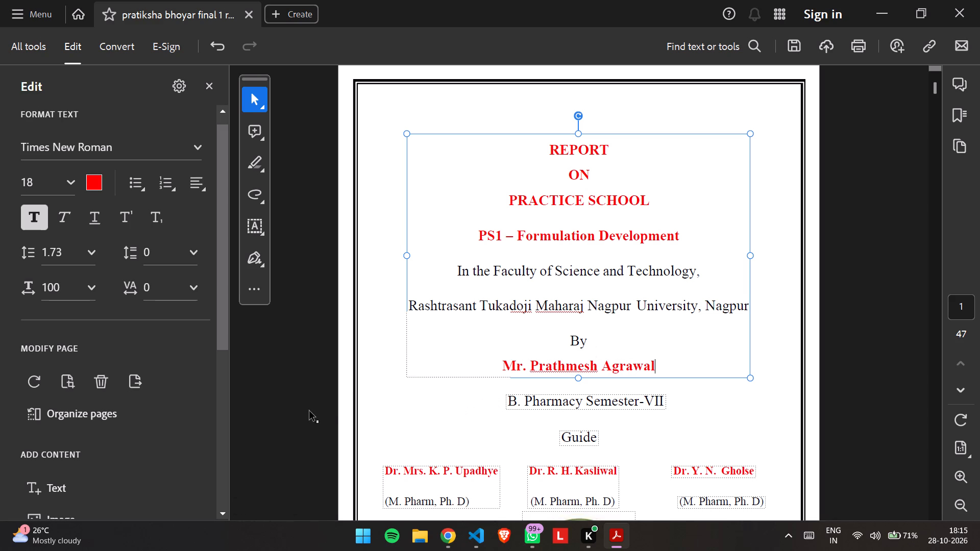
Look through the title page and the certificate pages for further text mentioning the student.
{"action": "scroll", "coordinate": [503, 349], "scroll_direction": "down", "scroll_amount": 4}
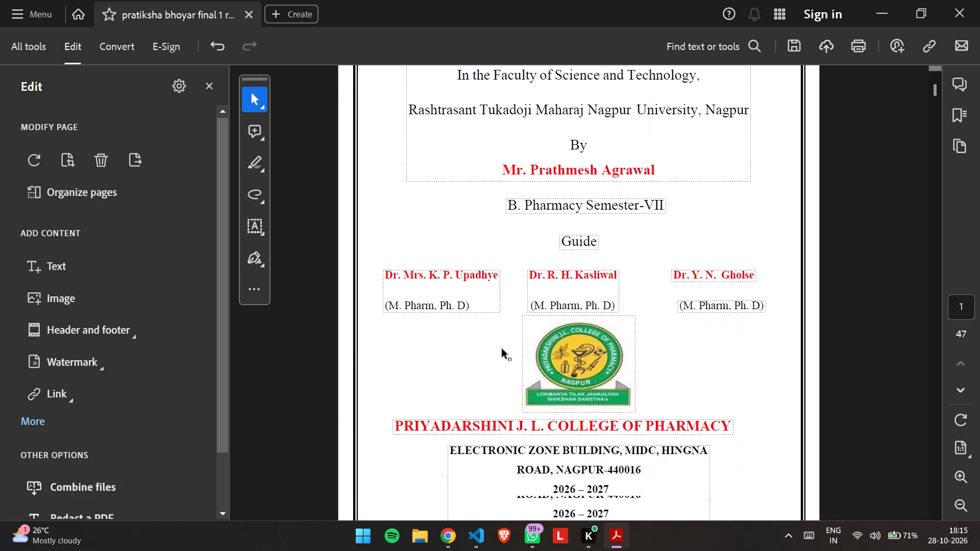
{"action": "scroll", "coordinate": [503, 349], "scroll_direction": "down", "scroll_amount": 1}
{"action": "scroll", "coordinate": [503, 349], "scroll_direction": "up", "scroll_amount": 5}
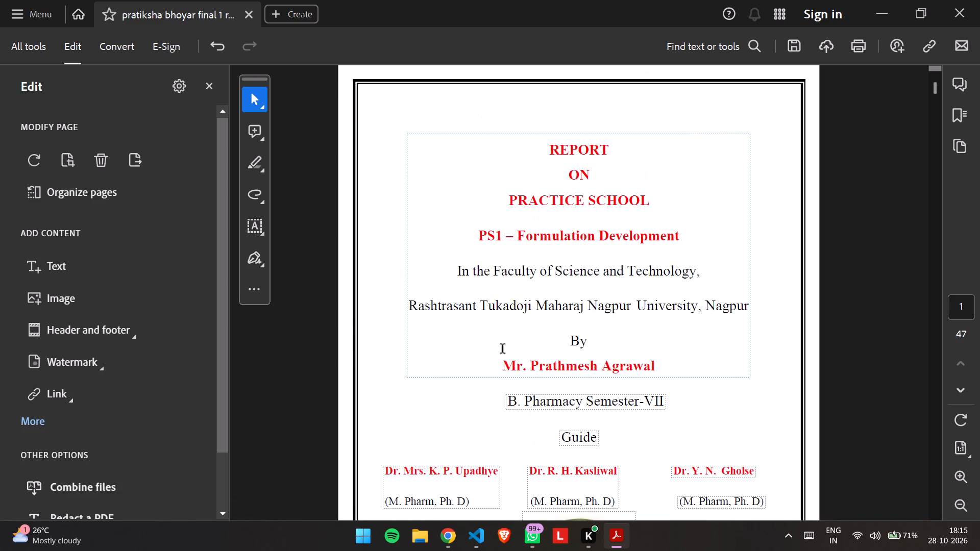
{"action": "scroll", "coordinate": [503, 349], "scroll_direction": "down", "scroll_amount": 10}
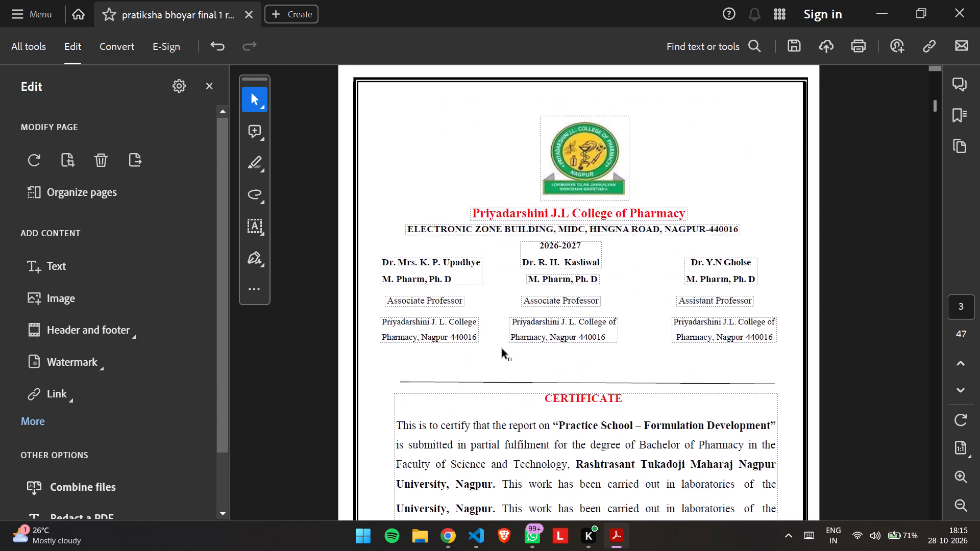
{"action": "scroll", "coordinate": [503, 349], "scroll_direction": "up", "scroll_amount": 4}
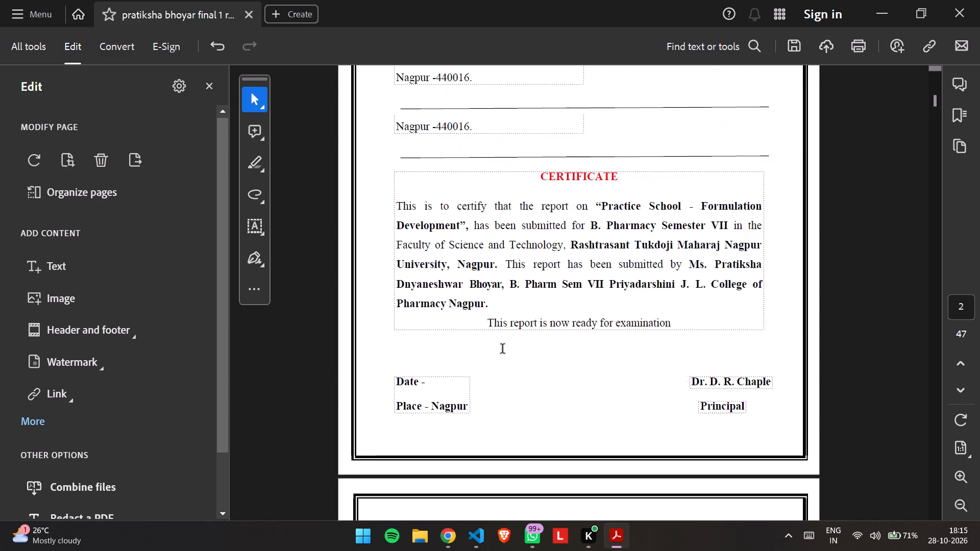
{"action": "scroll", "coordinate": [503, 349], "scroll_direction": "up", "scroll_amount": 1}
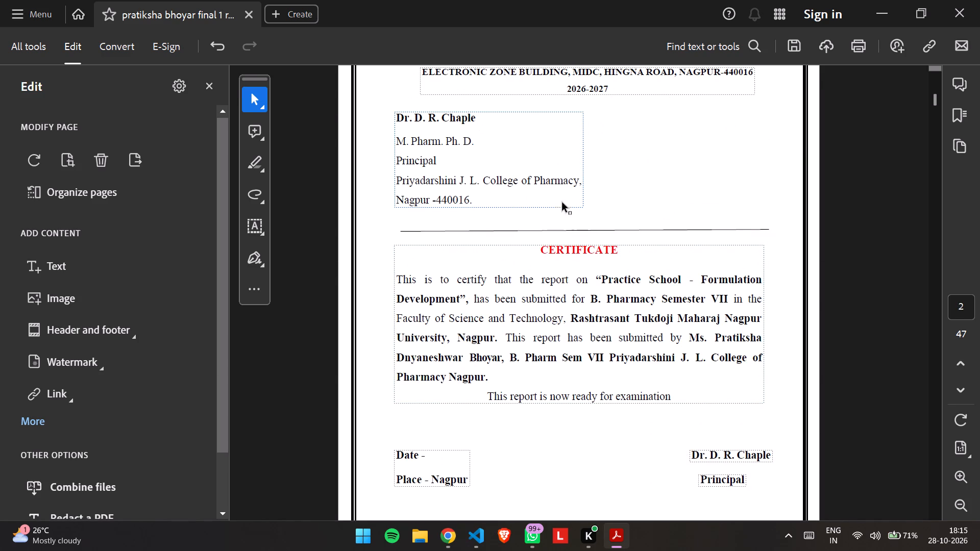
Change the student's title to "Mr." in the certificate paragraph on page 2.
{"action": "scroll", "coordinate": [543, 363], "scroll_direction": "down", "scroll_amount": 3}
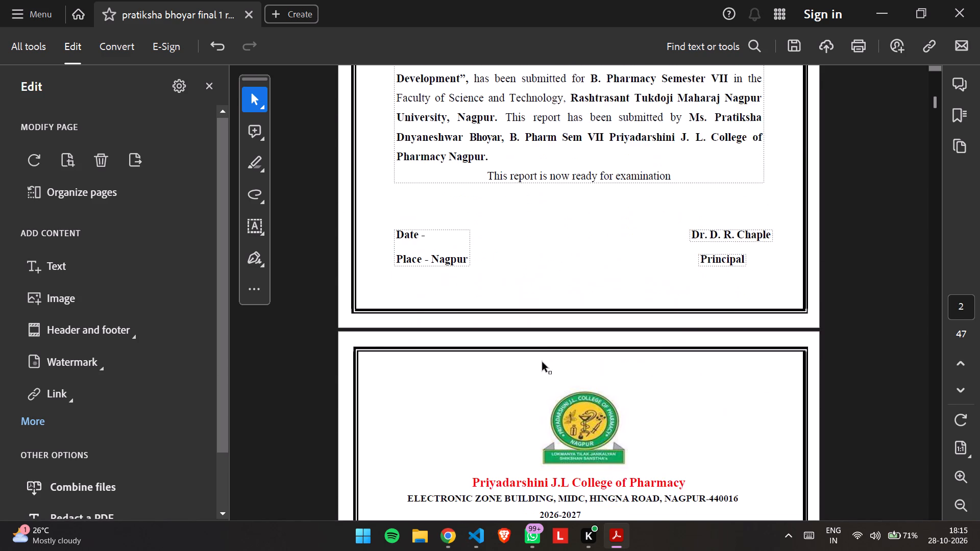
{"action": "scroll", "coordinate": [543, 363], "scroll_direction": "up", "scroll_amount": 2}
{"action": "scroll", "coordinate": [543, 363], "scroll_direction": "down", "scroll_amount": 2}
{"action": "scroll", "coordinate": [543, 363], "scroll_direction": "up", "scroll_amount": 1}
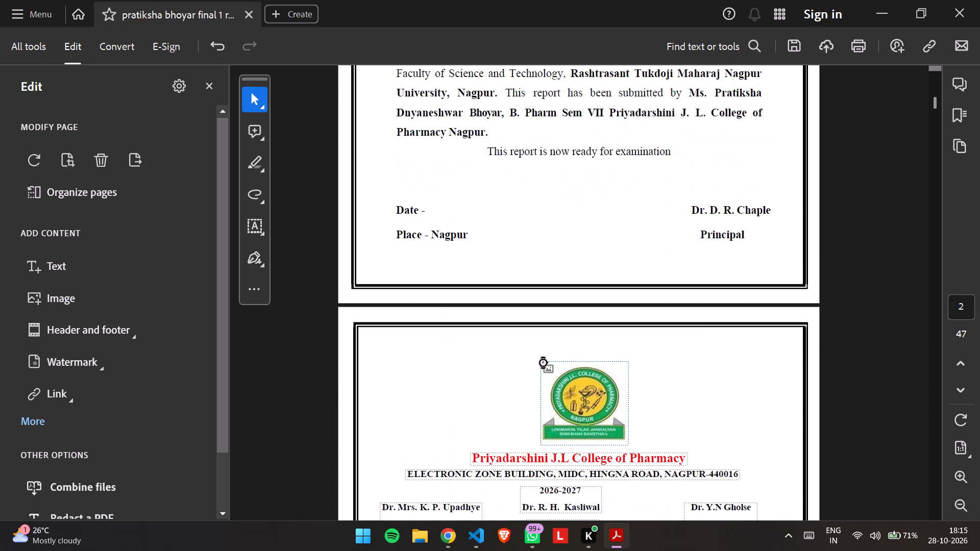
{"action": "scroll", "coordinate": [352, 363], "scroll_direction": "down", "scroll_amount": 1}
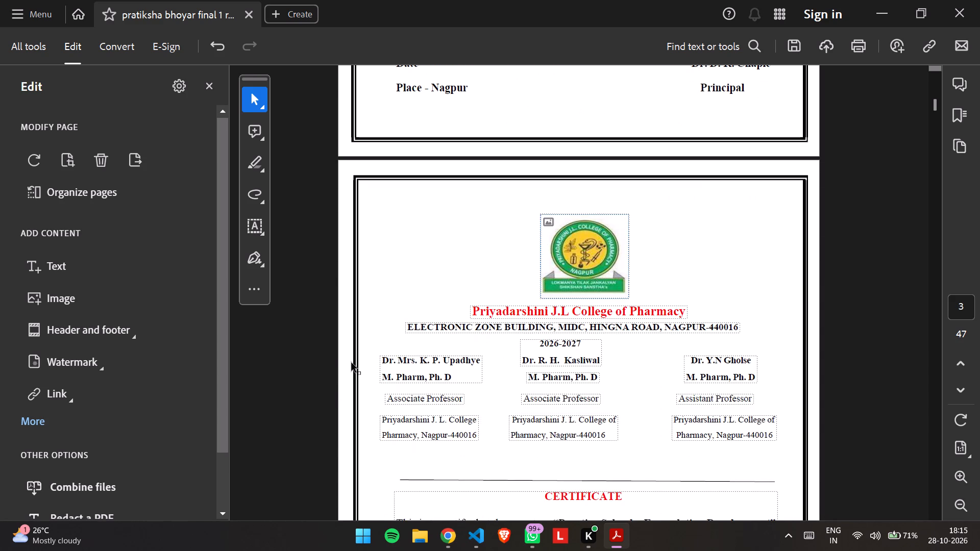
{"action": "scroll", "coordinate": [352, 363], "scroll_direction": "up", "scroll_amount": 2}
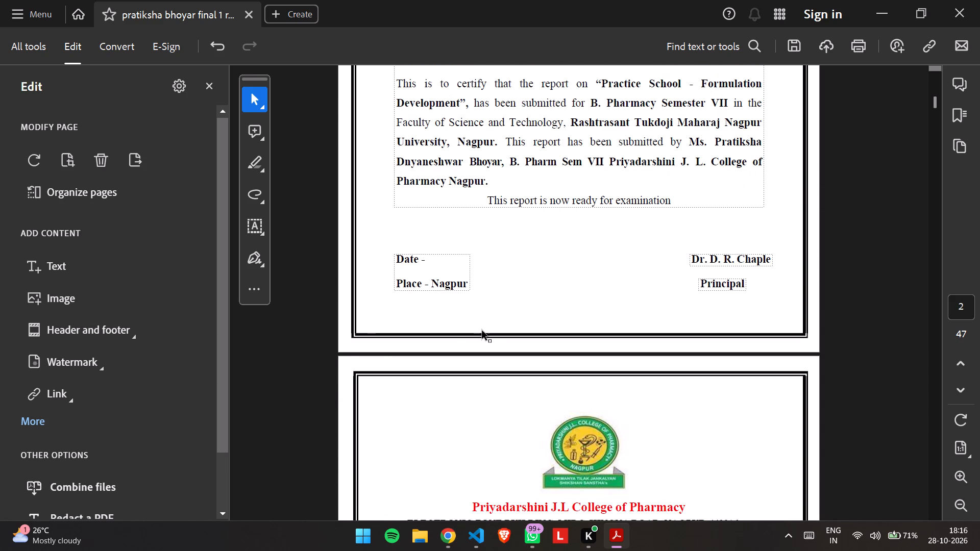
{"action": "scroll", "coordinate": [484, 330], "scroll_direction": "up", "scroll_amount": 2}
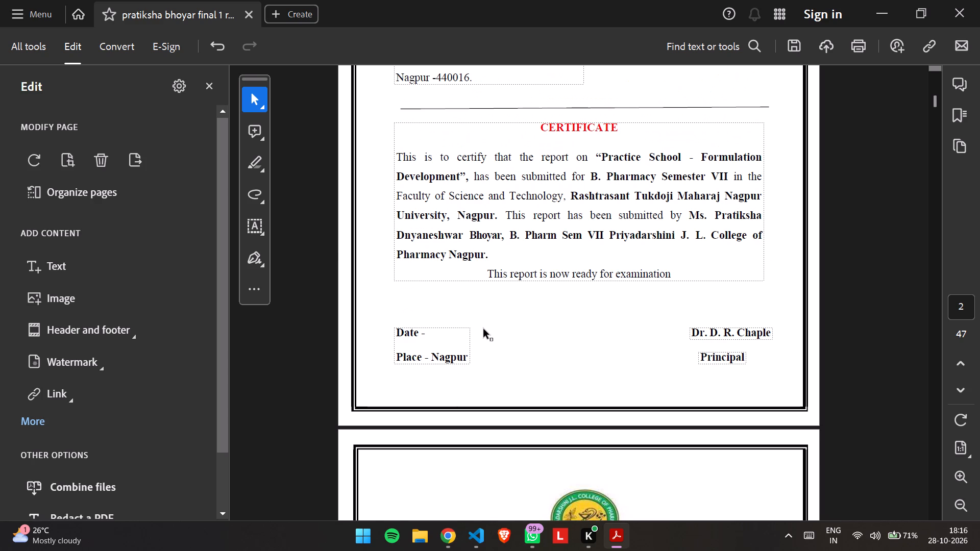
{"action": "left_click", "coordinate": [706, 216]}
{"action": "key", "text": "Left"}
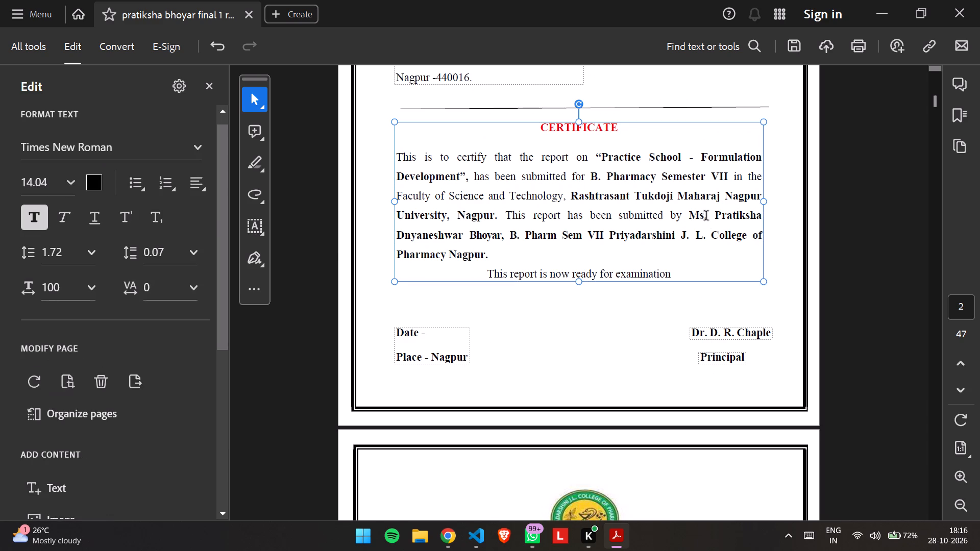
{"action": "key", "text": "BackSpace"}
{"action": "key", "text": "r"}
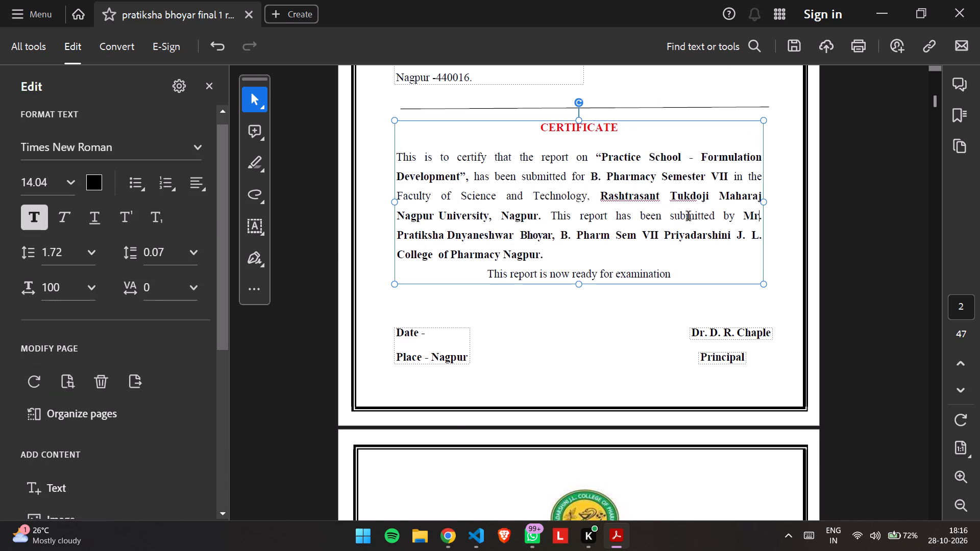
Delete the student's first and middle names that follow the title in the page 2 certificate.
{"action": "double_click", "coordinate": [539, 239]}
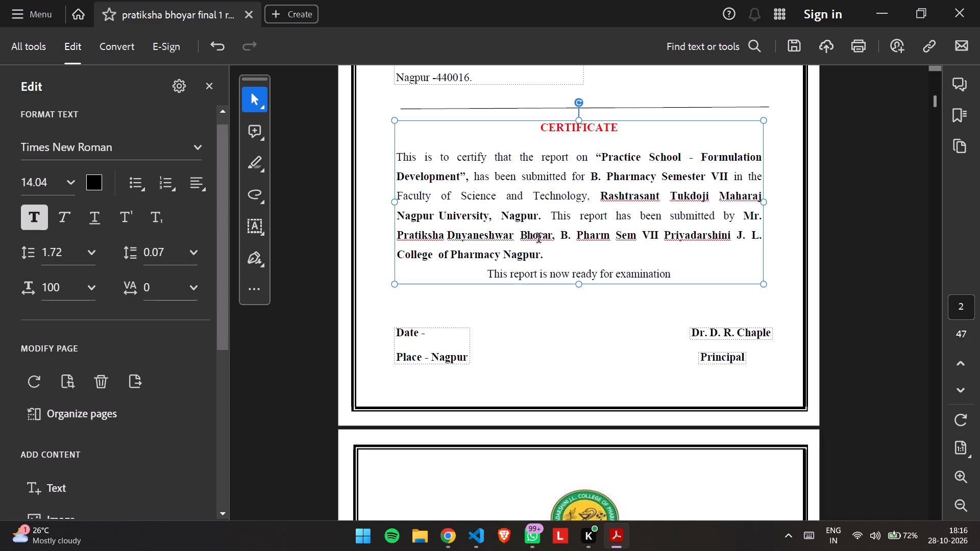
{"action": "key", "text": "shift+Left"}
{"action": "key", "text": "shift+Left"}
{"action": "key", "text": "shift+Left"}
{"action": "key", "text": "shift+Left"}
{"action": "key", "text": "shift+Left"}
{"action": "key", "text": "shift+Left"}
{"action": "key", "text": "shift+Left"}
{"action": "key", "text": "shift+Left"}
{"action": "key", "text": "shift+Left"}
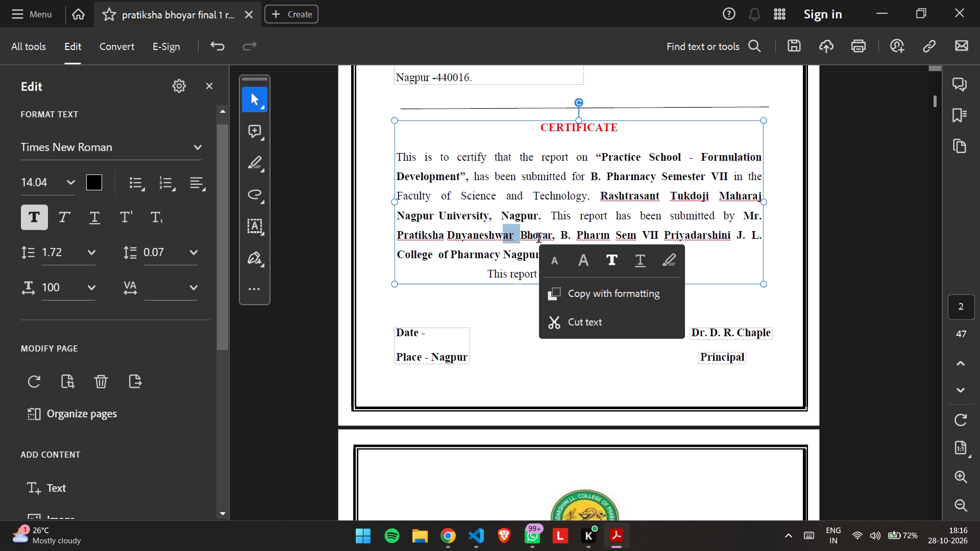
{"action": "key", "text": "shift+Left"}
{"action": "key", "text": "shift+Left"}
{"action": "key", "text": "shift+Left"}
{"action": "key", "text": "shift+Left"}
{"action": "key", "text": "shift+Left"}
{"action": "key", "text": "shift+Left"}
{"action": "key", "text": "shift+Left"}
{"action": "key", "text": "shift+Left"}
{"action": "key", "text": "shift+Left"}
{"action": "key", "text": "shift+Left"}
{"action": "key", "text": "shift+Left"}
{"action": "key", "text": "shift+Left"}
{"action": "key", "text": "shift+Left"}
{"action": "key", "text": "shift+Left"}
{"action": "key", "text": "shift+Left"}
{"action": "key", "text": "shift+Left"}
{"action": "key", "text": "shift+Left"}
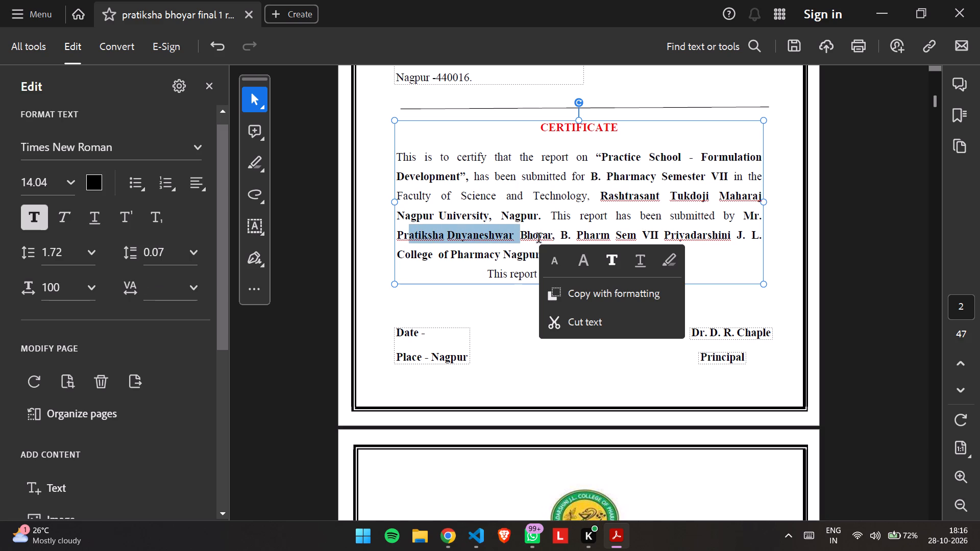
{"action": "key", "text": "shift+Left"}
{"action": "key", "text": "shift+Left"}
{"action": "key", "text": "BackSpace"}
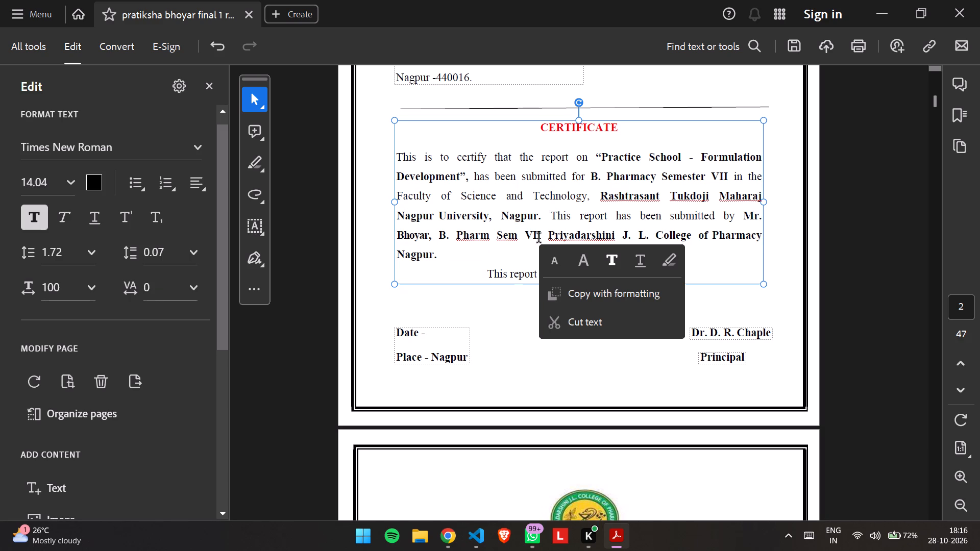
Replace the surname left in the page 2 certificate with the new student's first name and surname.
{"action": "key", "text": "Right"}
{"action": "key", "text": "Right"}
{"action": "key", "text": "Right"}
{"action": "key", "text": "Right"}
{"action": "key", "text": "Right"}
{"action": "key", "text": "Right"}
{"action": "key", "text": "BackSpace"}
{"action": "key", "text": "BackSpace"}
{"action": "key", "text": "BackSpace"}
{"action": "key", "text": "BackSpace"}
{"action": "key", "text": "BackSpace"}
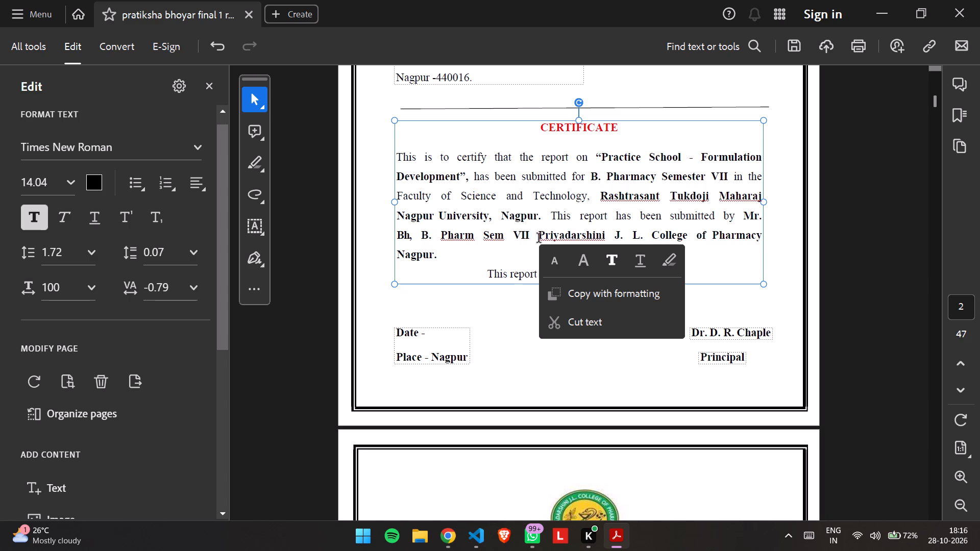
{"action": "key", "text": "BackSpace"}
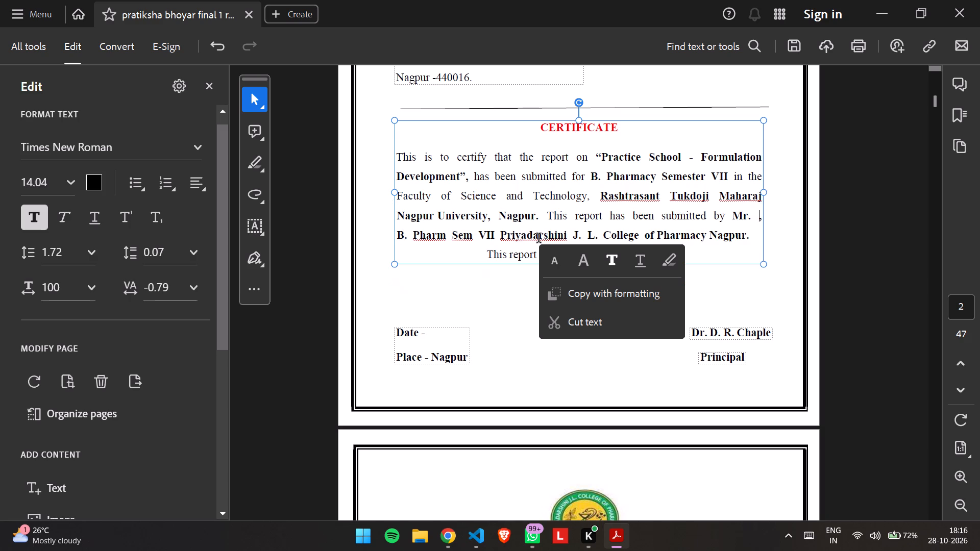
{"action": "key", "text": "BackSpace"}
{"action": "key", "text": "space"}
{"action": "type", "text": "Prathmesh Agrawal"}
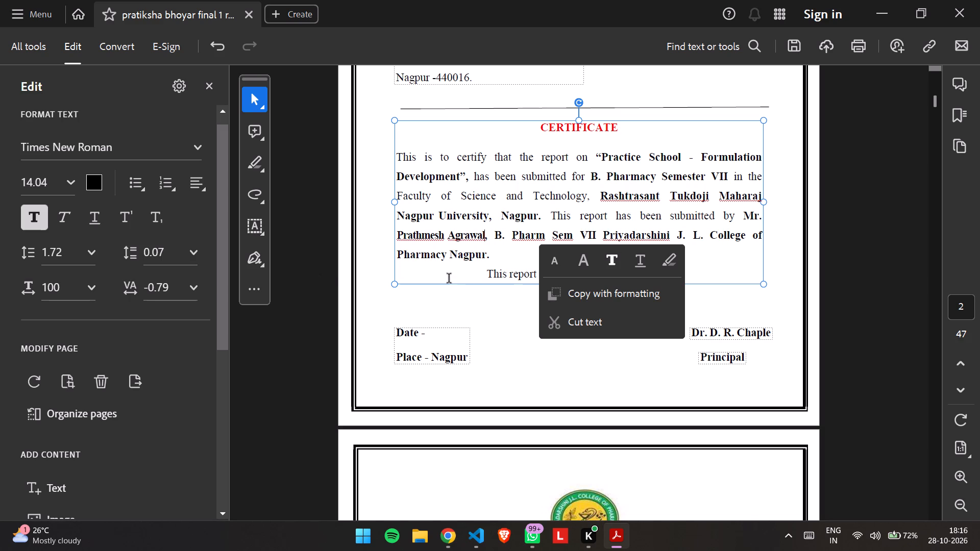
Insert the new student's middle name between the first name and surname in the page 2 certificate.
{"action": "left_click", "coordinate": [450, 232]}
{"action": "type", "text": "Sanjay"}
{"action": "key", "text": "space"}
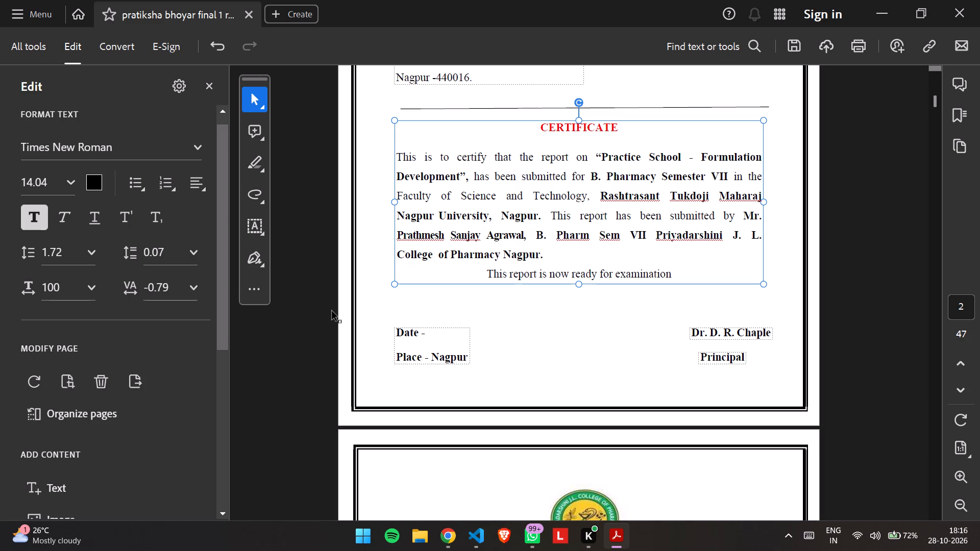
{"action": "left_click", "coordinate": [332, 312]}
In the page 3 certificate, replace the student's first name with the new student's and change the title to "Mr.".
{"action": "scroll", "coordinate": [502, 332], "scroll_direction": "down", "scroll_amount": 1}
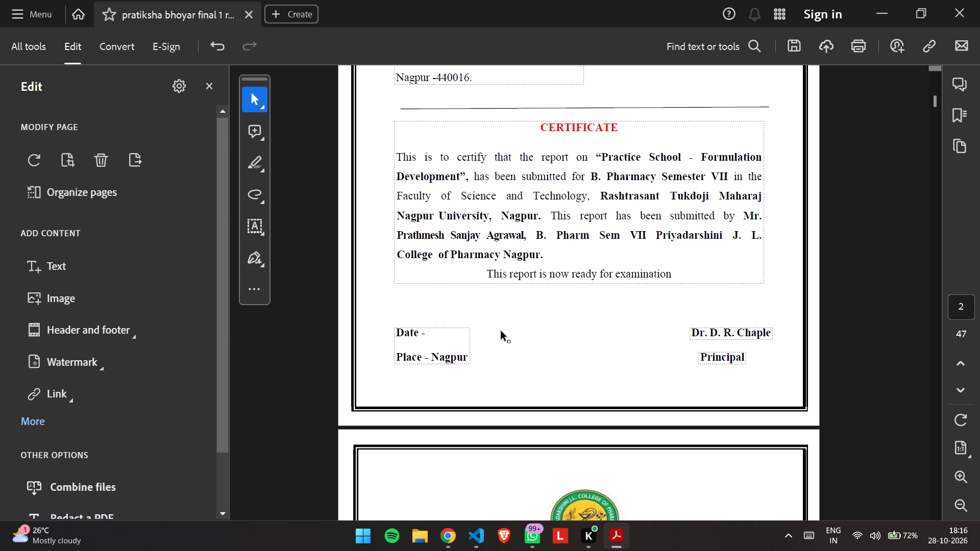
{"action": "scroll", "coordinate": [502, 332], "scroll_direction": "down", "scroll_amount": 1}
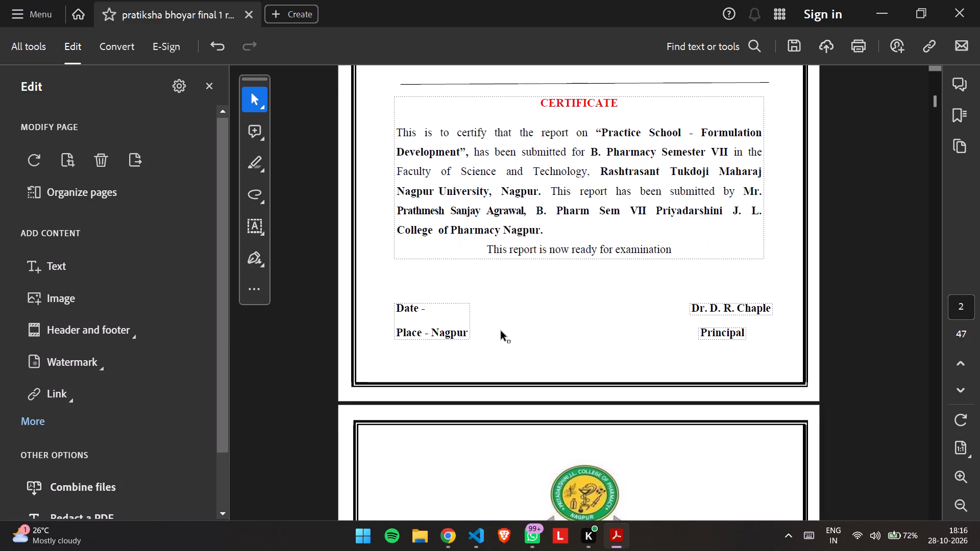
{"action": "scroll", "coordinate": [502, 332], "scroll_direction": "down", "scroll_amount": 1}
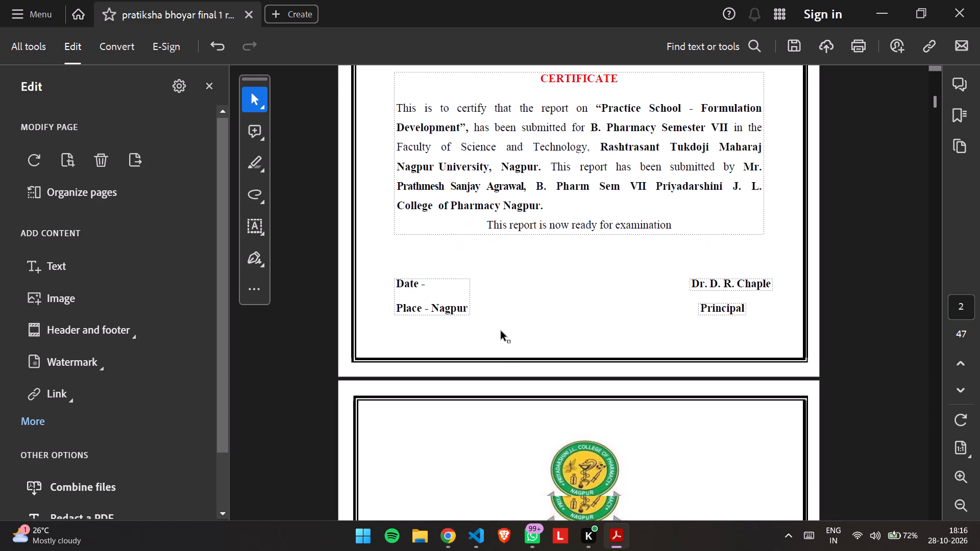
{"action": "scroll", "coordinate": [502, 332], "scroll_direction": "down", "scroll_amount": 2}
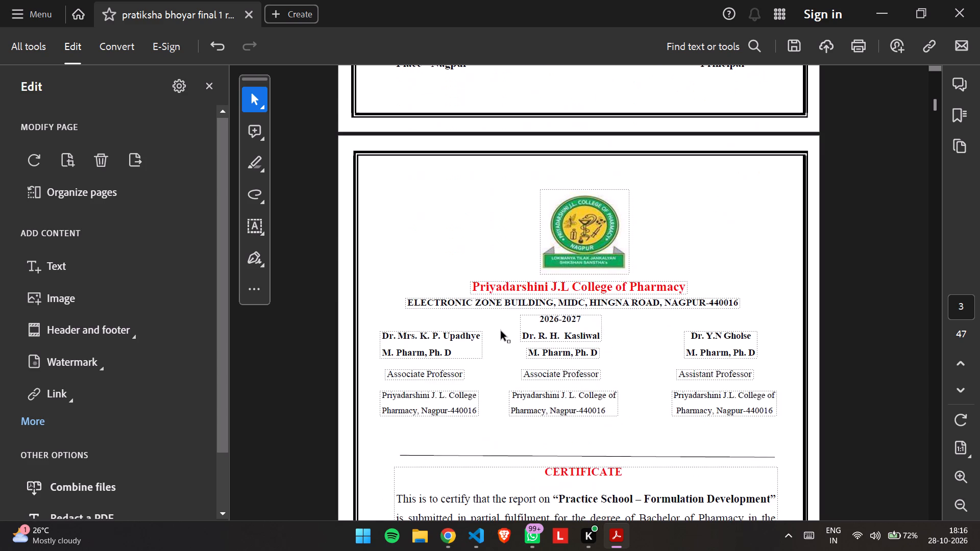
{"action": "scroll", "coordinate": [502, 332], "scroll_direction": "down", "scroll_amount": 5}
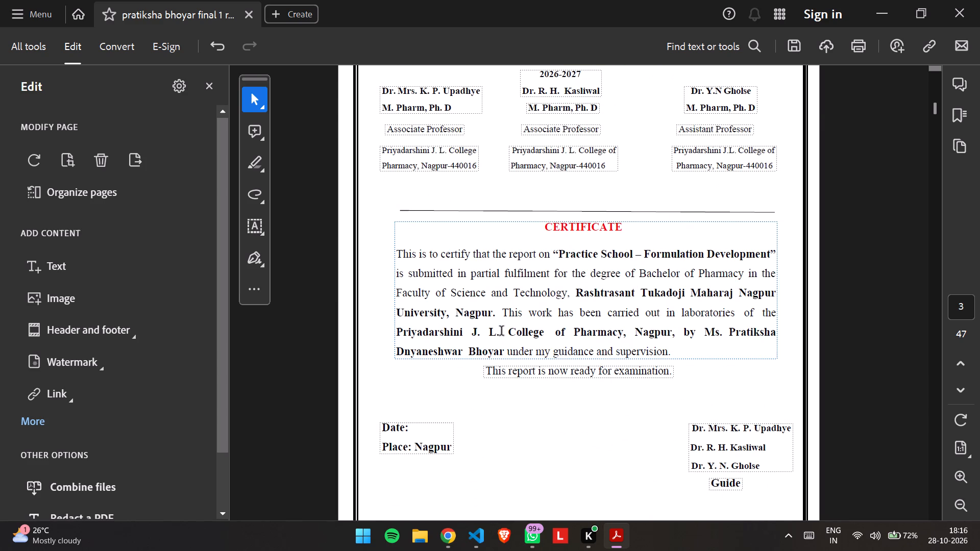
{"action": "double_click", "coordinate": [751, 336]}
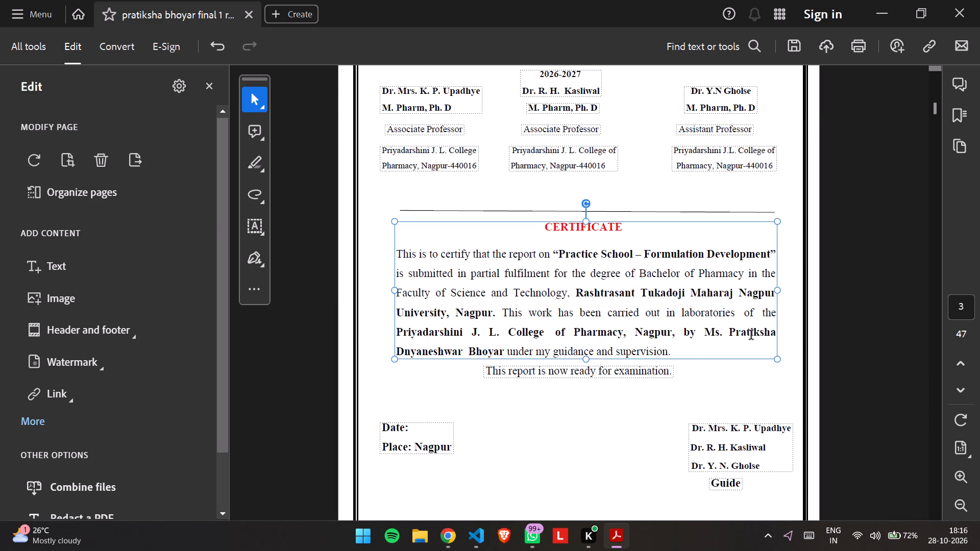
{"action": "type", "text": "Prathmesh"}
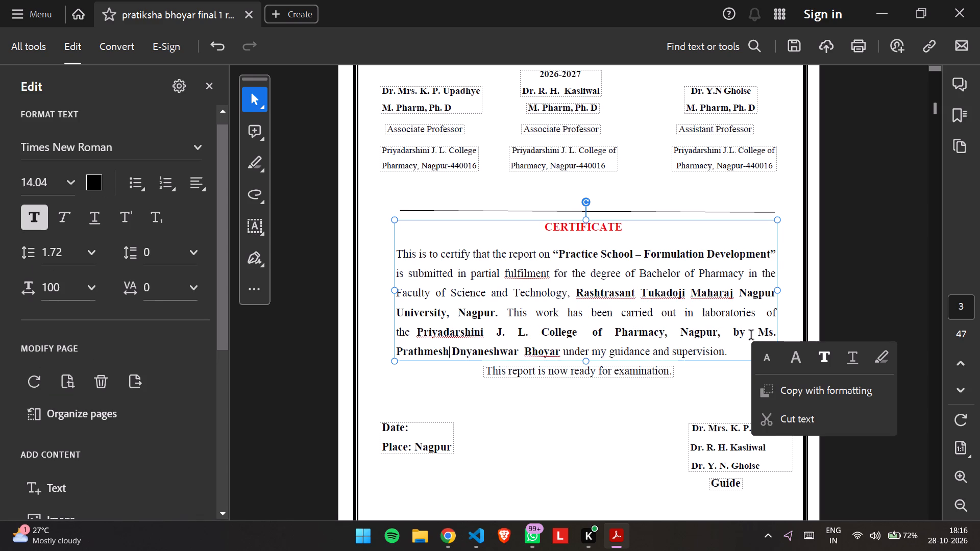
{"action": "left_click", "coordinate": [773, 332]}
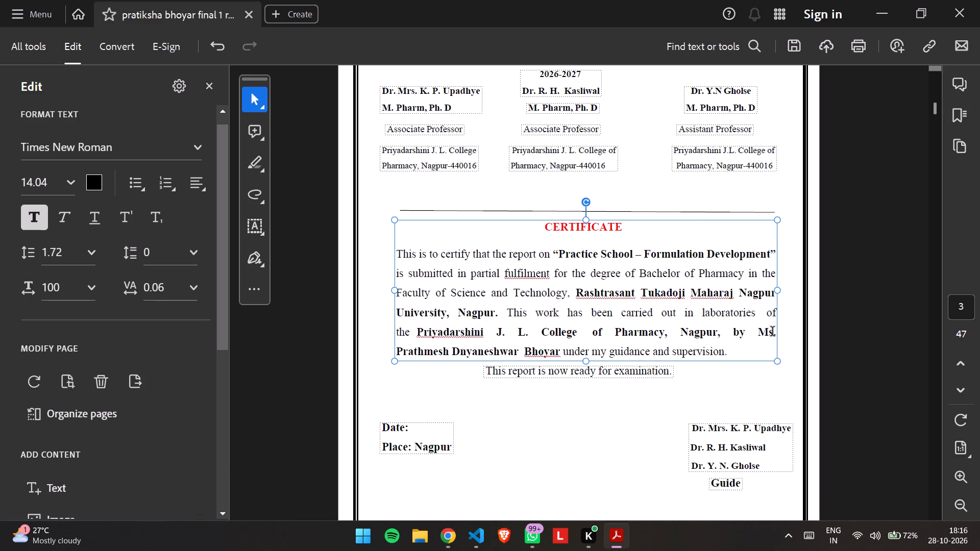
{"action": "key", "text": "BackSpace"}
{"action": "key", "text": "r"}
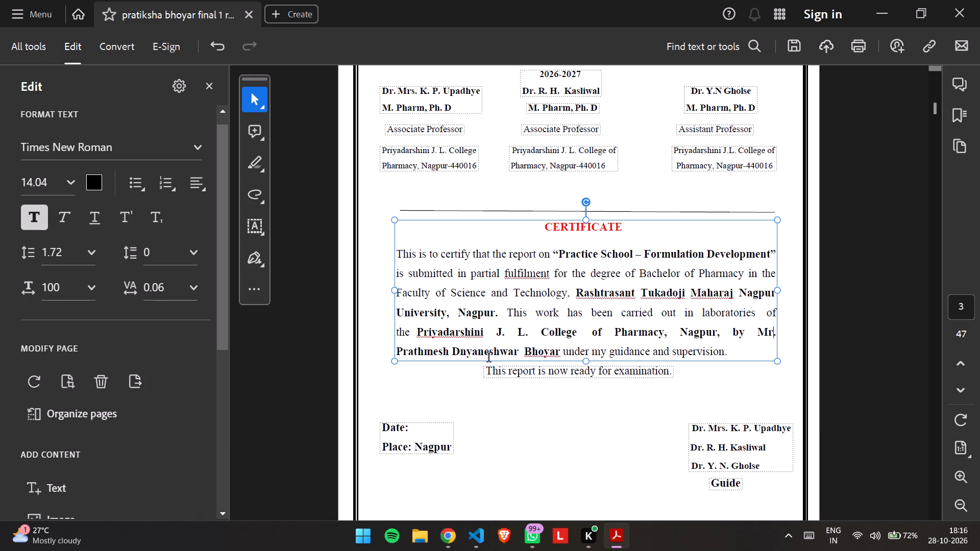
Replace the middle name and surname in the page 3 certificate with those of the new student.
{"action": "double_click", "coordinate": [478, 353]}
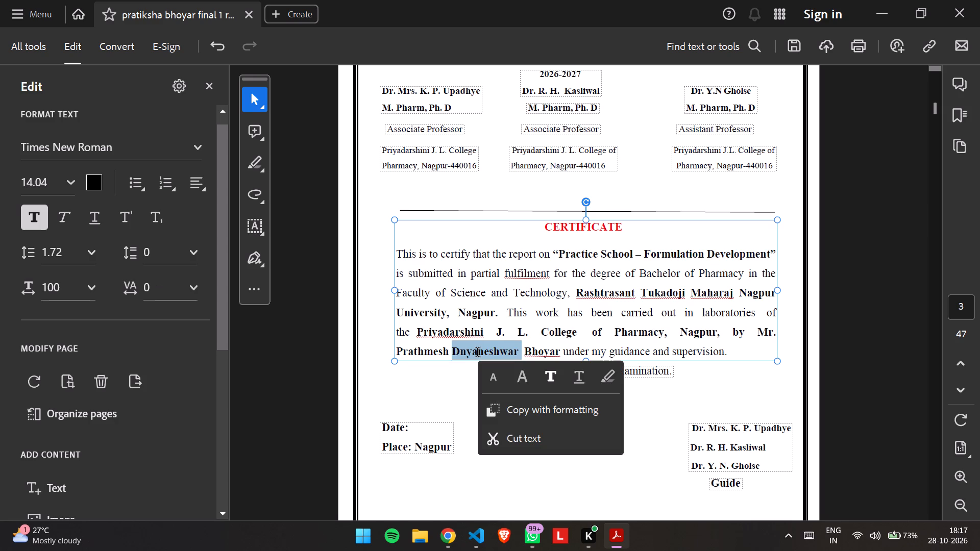
{"action": "key", "text": "BackSpace"}
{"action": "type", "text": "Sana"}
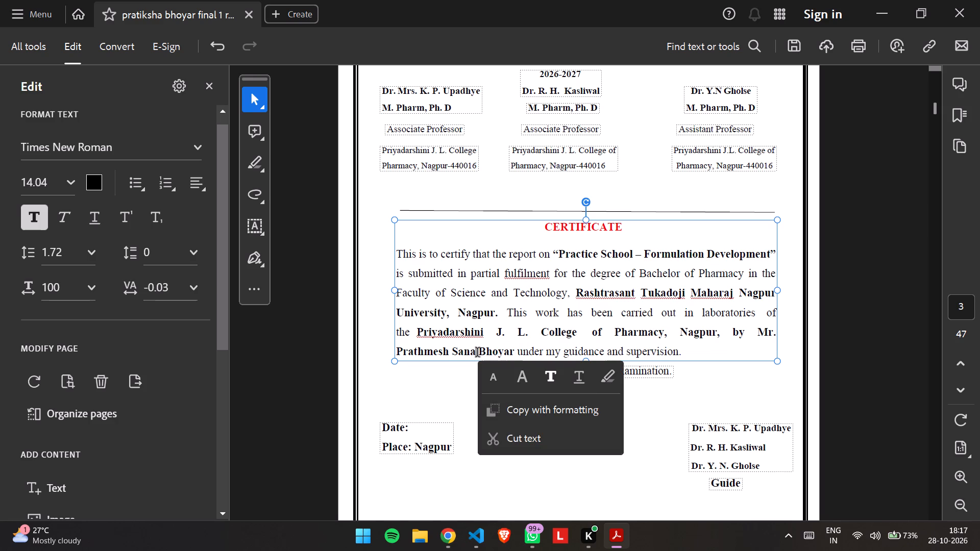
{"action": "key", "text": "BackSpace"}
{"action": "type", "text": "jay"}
{"action": "double_click", "coordinate": [493, 354]}
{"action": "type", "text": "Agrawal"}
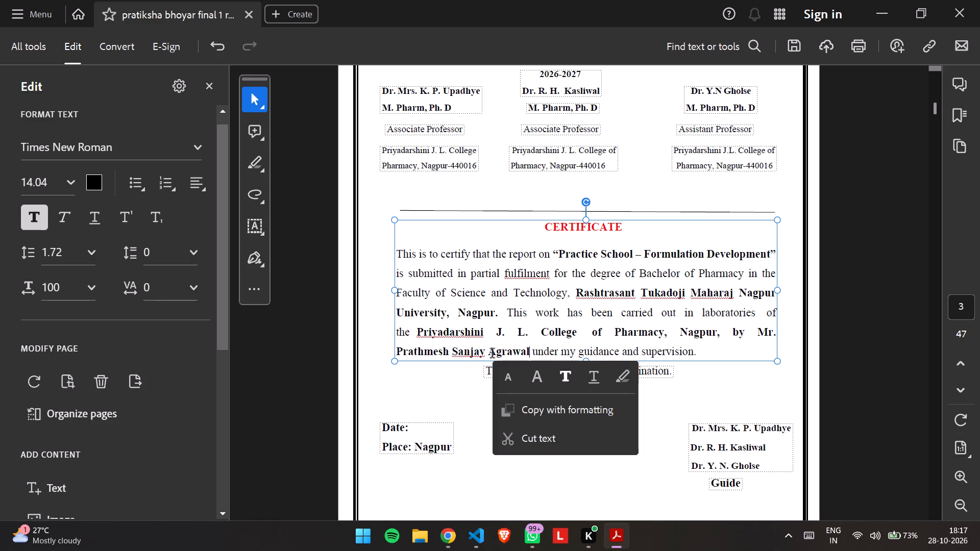
{"action": "left_click", "coordinate": [295, 322]}
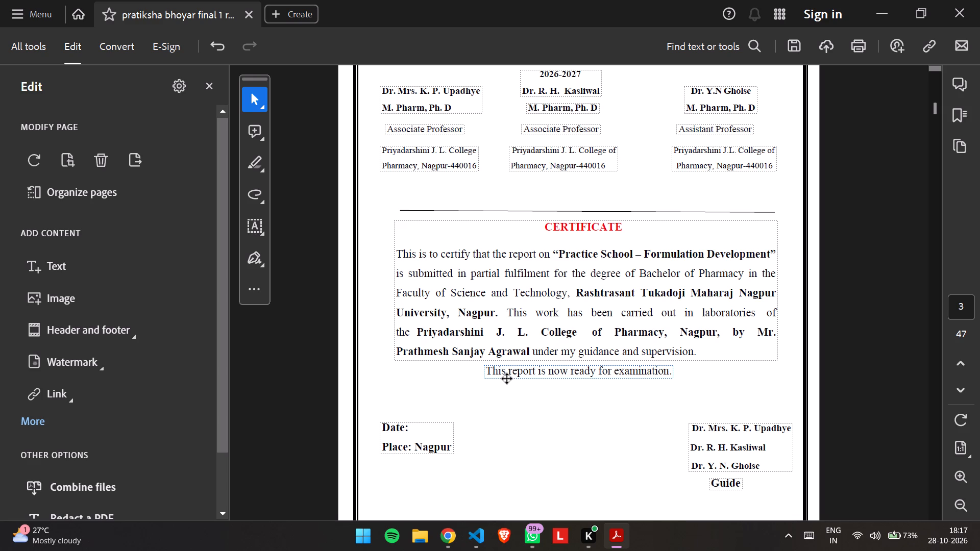
Review the edited certificate on page 3, checking the student's title and name, and look over the start of the page 4 declaration.
{"action": "scroll", "coordinate": [336, 379], "scroll_direction": "down", "scroll_amount": 3}
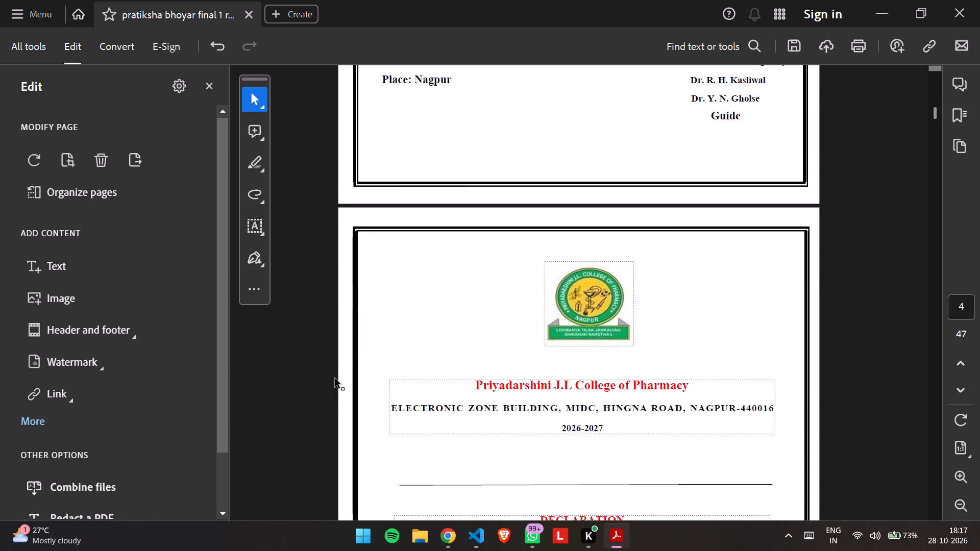
{"action": "scroll", "coordinate": [336, 379], "scroll_direction": "up", "scroll_amount": 3}
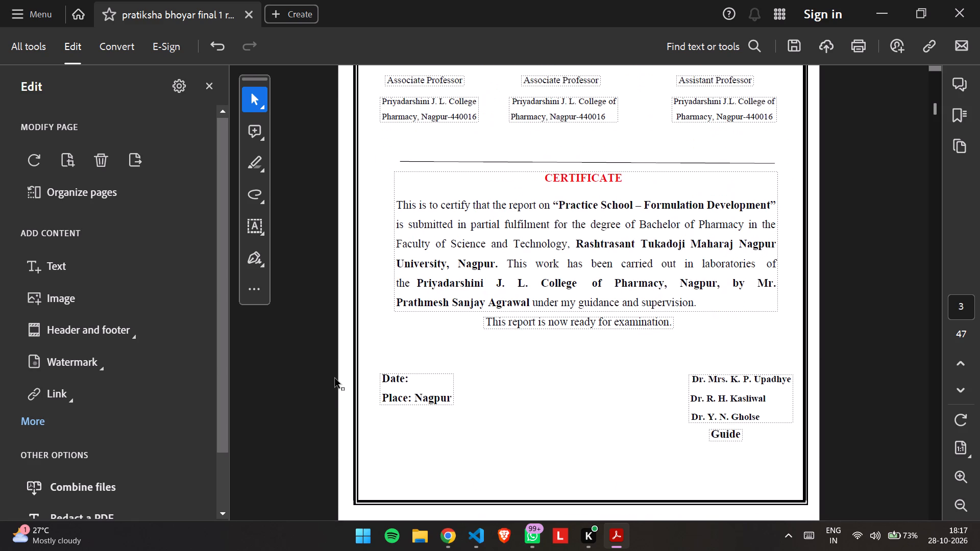
{"action": "scroll", "coordinate": [336, 379], "scroll_direction": "down", "scroll_amount": 4}
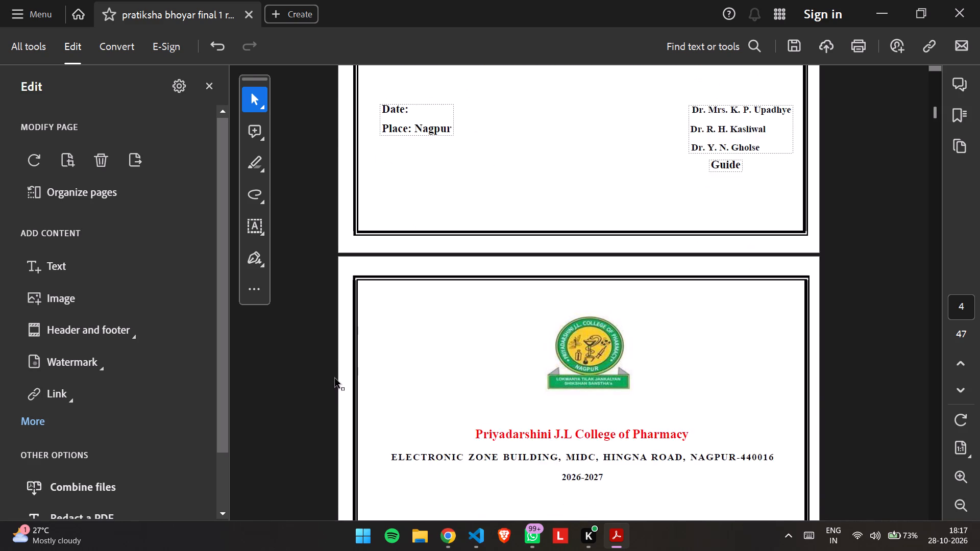
{"action": "scroll", "coordinate": [336, 379], "scroll_direction": "up", "scroll_amount": 2}
{"action": "left_click", "coordinate": [547, 225]}
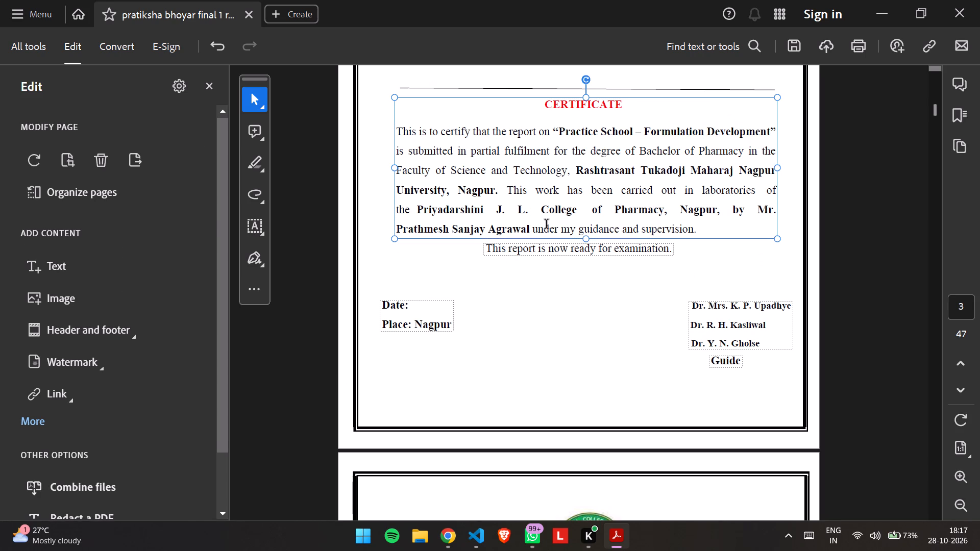
{"action": "left_click", "coordinate": [454, 235]}
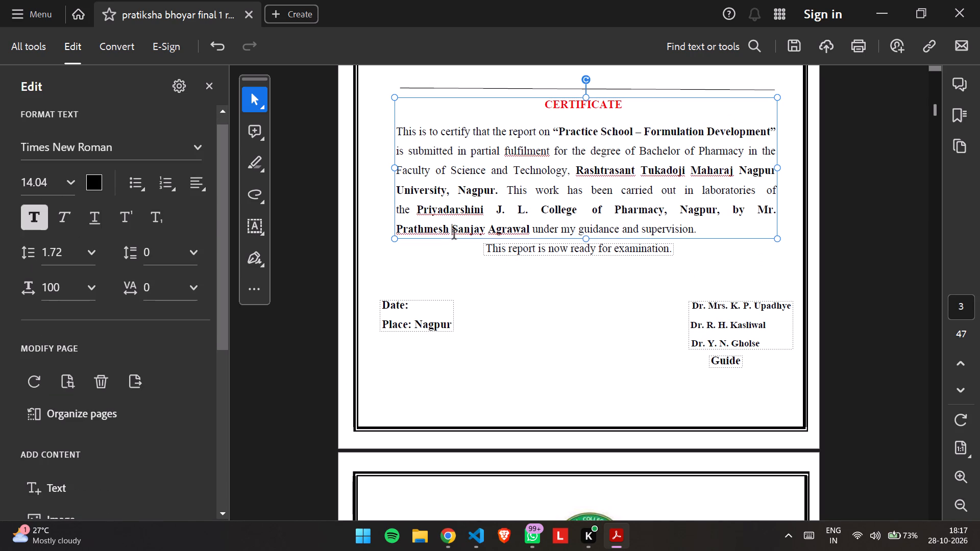
{"action": "left_click", "coordinate": [602, 171]}
{"action": "left_click", "coordinate": [267, 387]}
{"action": "scroll", "coordinate": [267, 387], "scroll_direction": "down", "scroll_amount": 6}
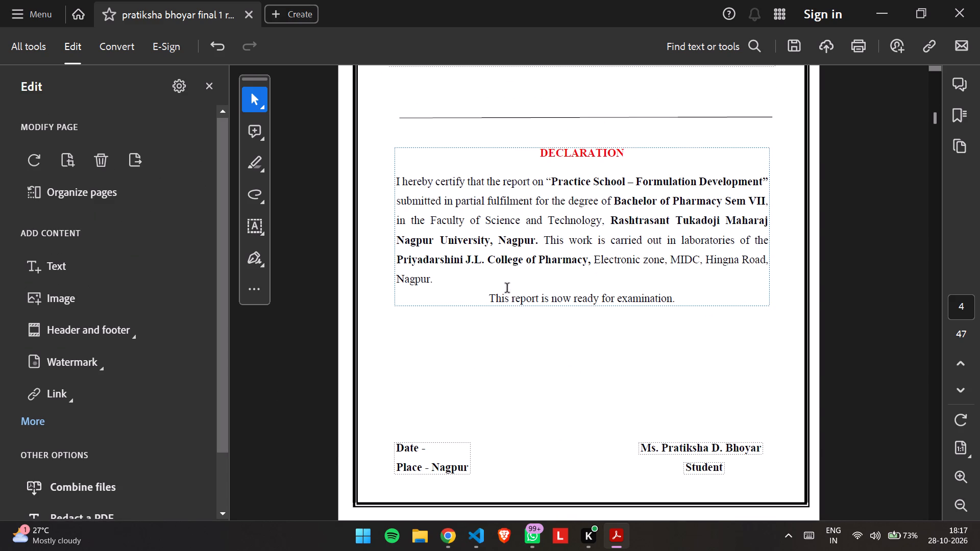
Look over the front pages from the cover to the acknowledgment, checking where the student's name appears.
{"action": "scroll", "coordinate": [308, 347], "scroll_direction": "down", "scroll_amount": 2}
{"action": "scroll", "coordinate": [447, 333], "scroll_direction": "up", "scroll_amount": 5}
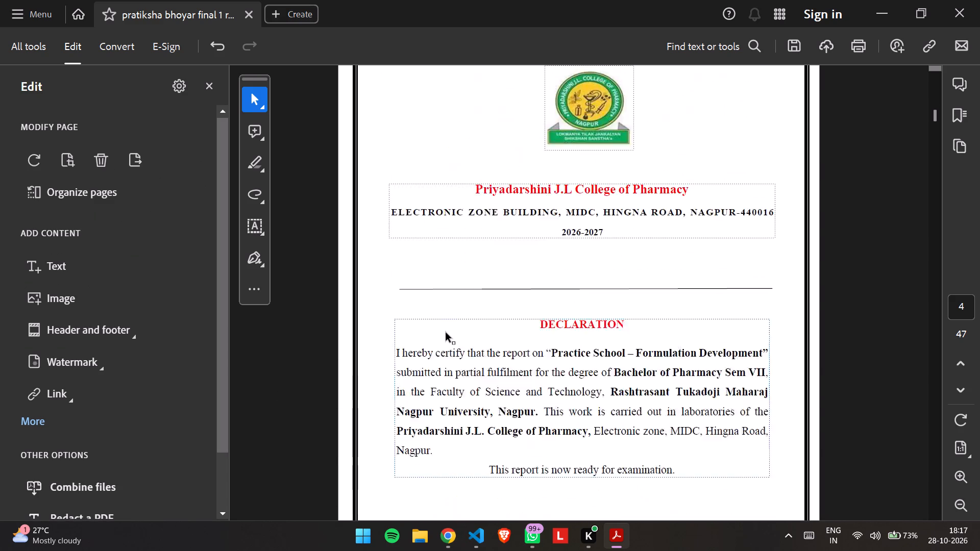
{"action": "scroll", "coordinate": [447, 333], "scroll_direction": "up", "scroll_amount": 3}
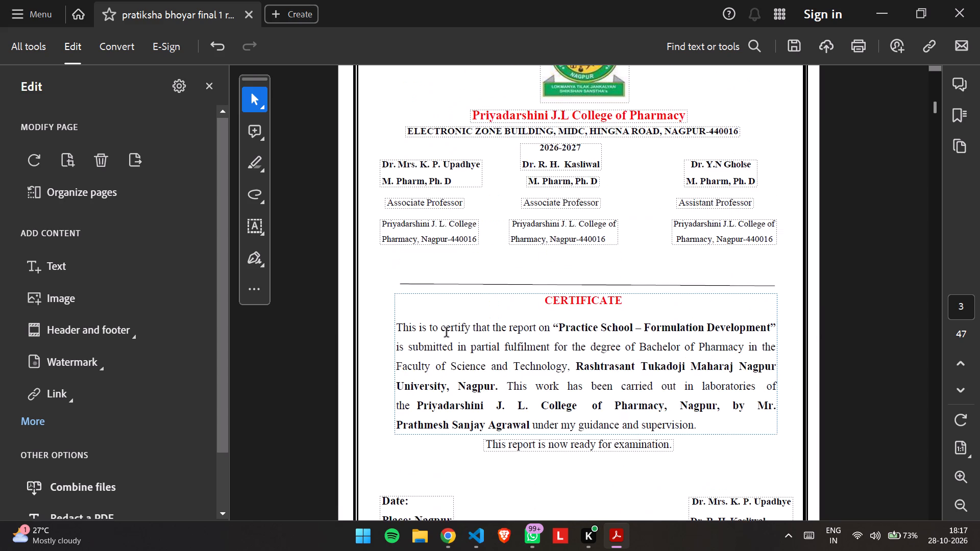
{"action": "scroll", "coordinate": [447, 333], "scroll_direction": "up", "scroll_amount": 13}
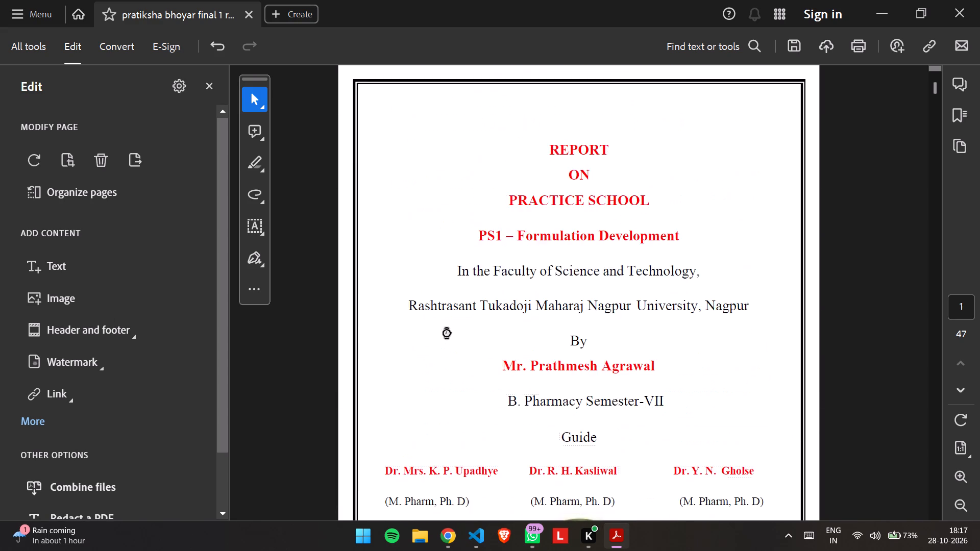
{"action": "scroll", "coordinate": [447, 333], "scroll_direction": "up", "scroll_amount": 2}
{"action": "scroll", "coordinate": [447, 333], "scroll_direction": "down", "scroll_amount": 17}
In the page 4 declaration signature, replace the student's surname, middle initial and first name with the new student's.
{"action": "scroll", "coordinate": [447, 333], "scroll_direction": "up", "scroll_amount": 2}
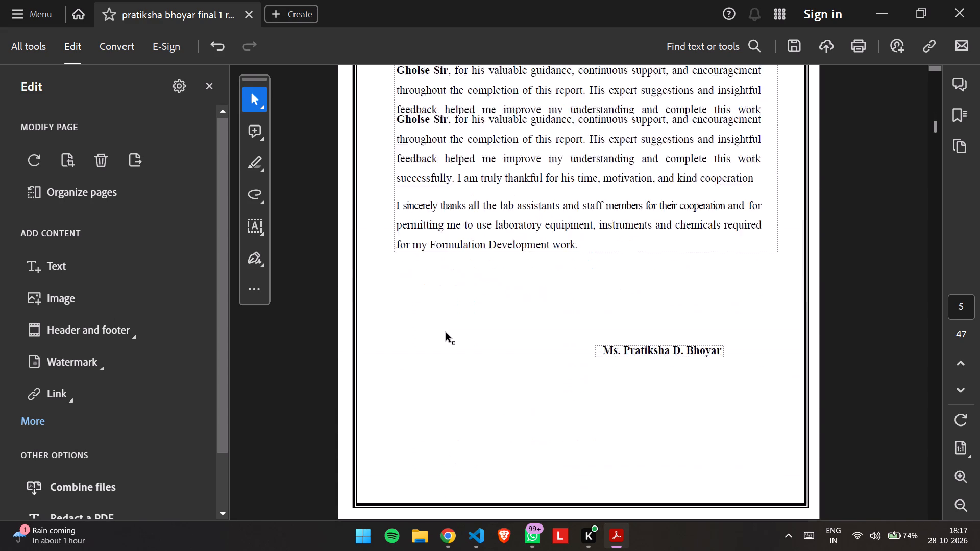
{"action": "scroll", "coordinate": [447, 333], "scroll_direction": "up", "scroll_amount": 4}
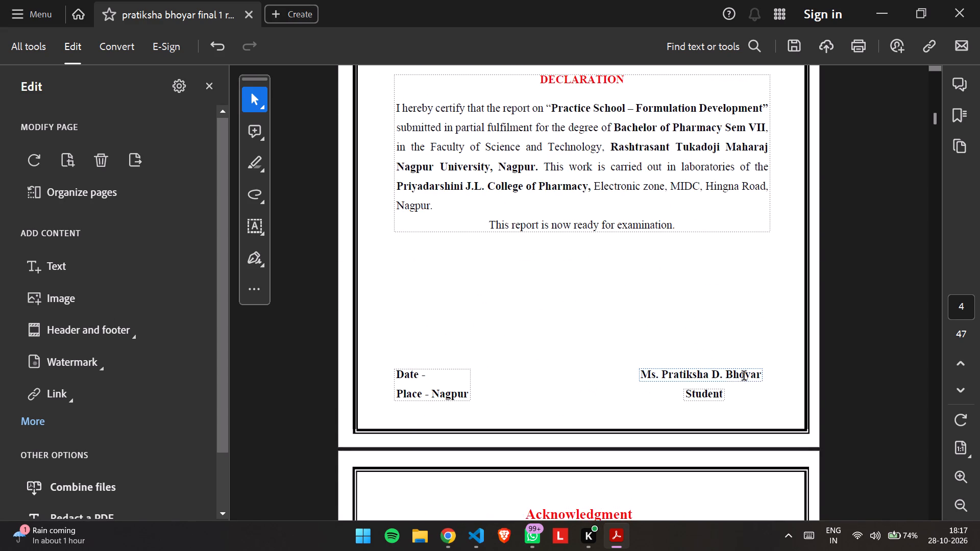
{"action": "double_click", "coordinate": [744, 377]}
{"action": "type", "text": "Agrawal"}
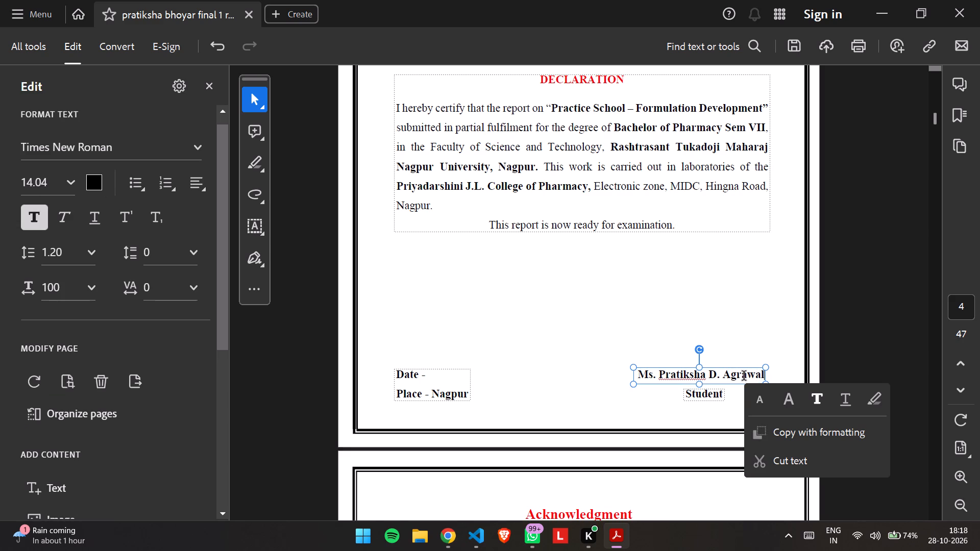
{"action": "double_click", "coordinate": [716, 378]}
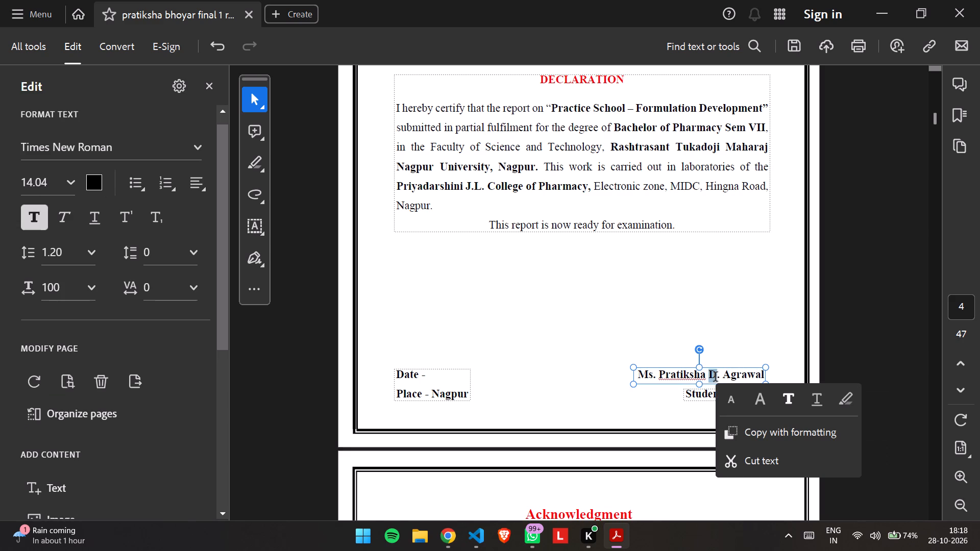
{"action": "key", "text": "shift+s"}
{"action": "double_click", "coordinate": [678, 373]}
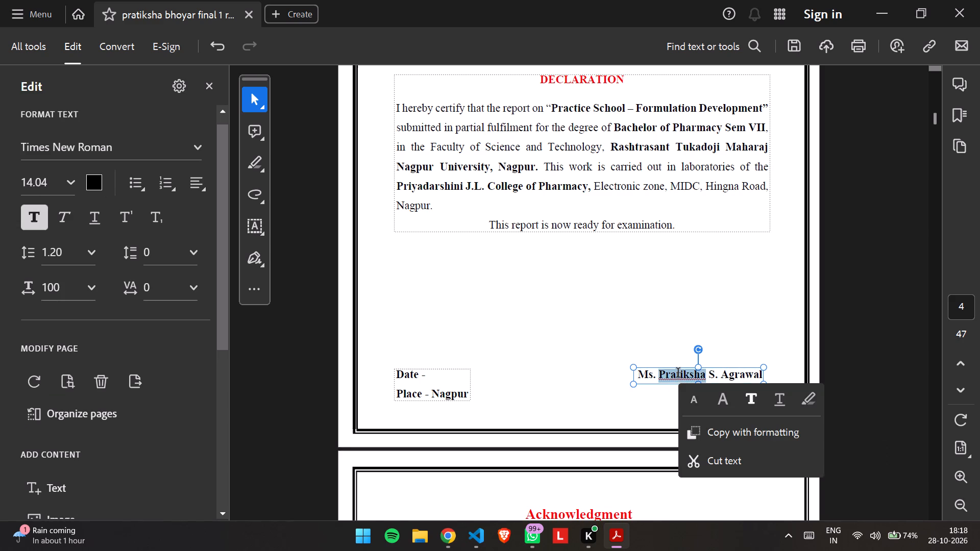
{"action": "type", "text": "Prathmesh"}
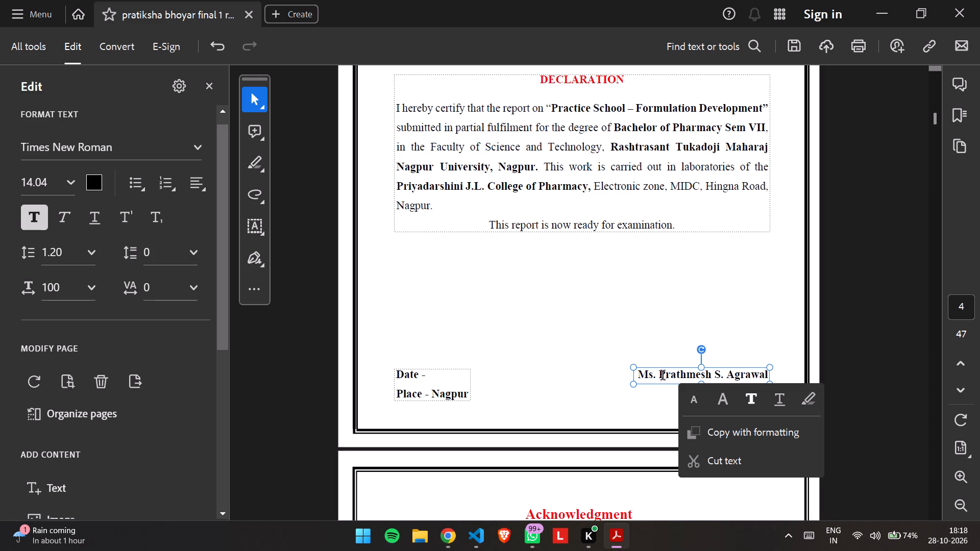
Change the title before the student's name in the page 4 declaration signature to "Mr.", followed by a single space.
{"action": "left_click", "coordinate": [657, 380]}
{"action": "key", "text": "Left"}
{"action": "key", "text": "BackSpace"}
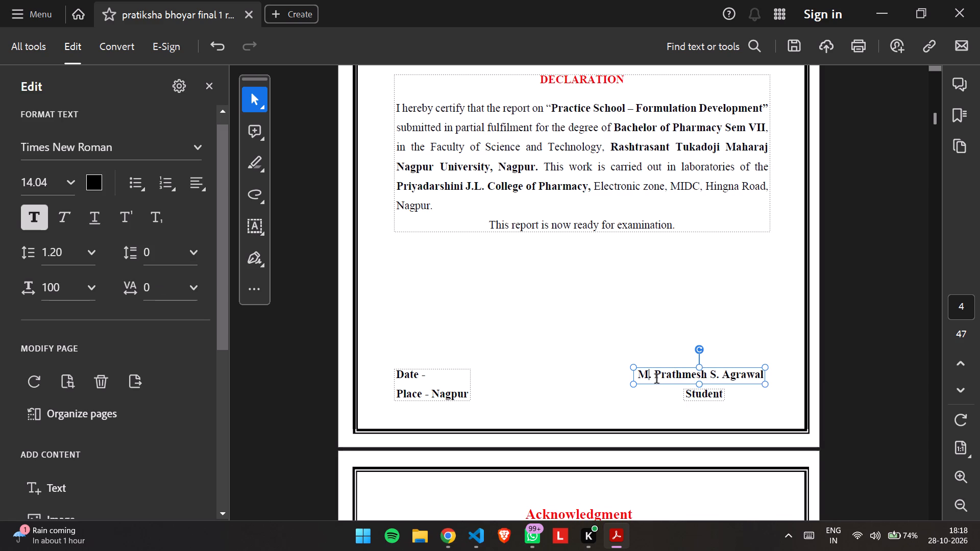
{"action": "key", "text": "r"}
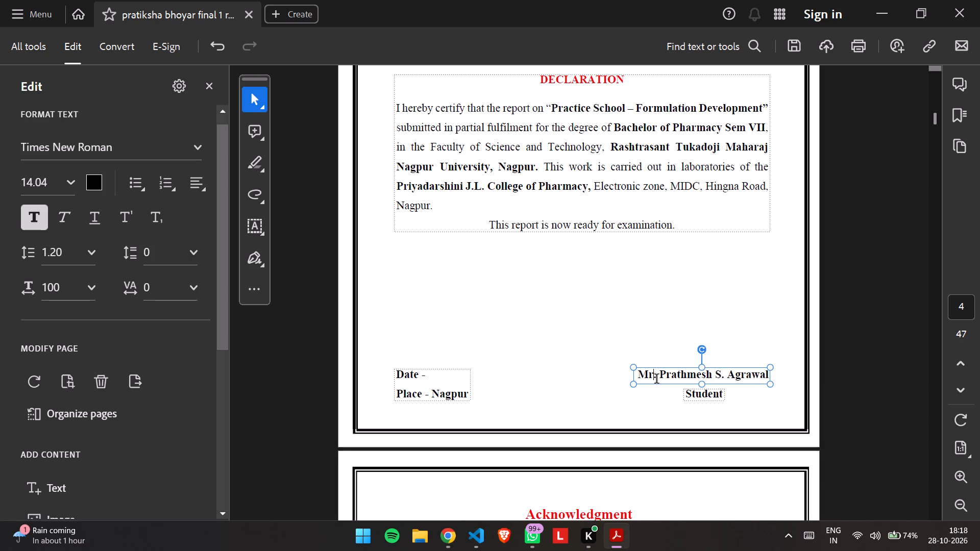
{"action": "key", "text": "Right"}
{"action": "key", "text": "BackSpace"}
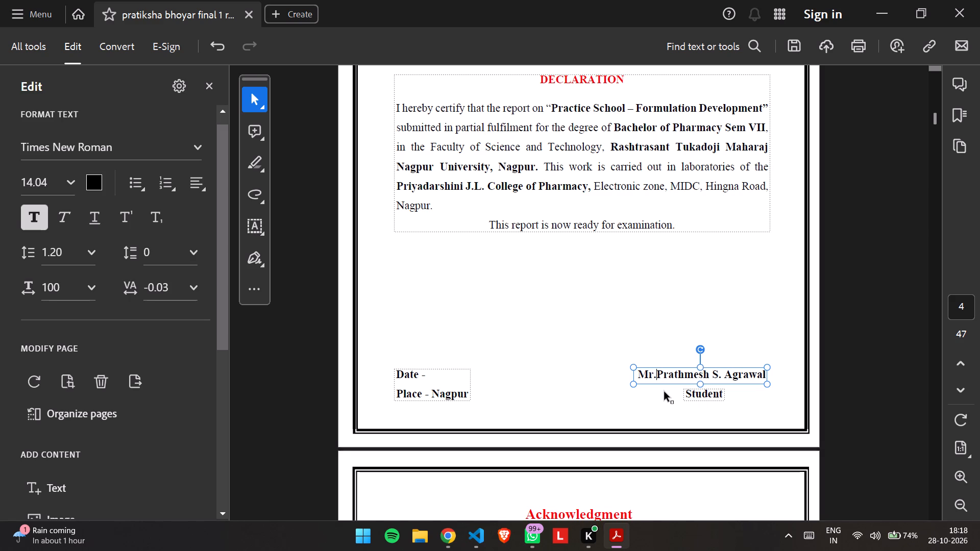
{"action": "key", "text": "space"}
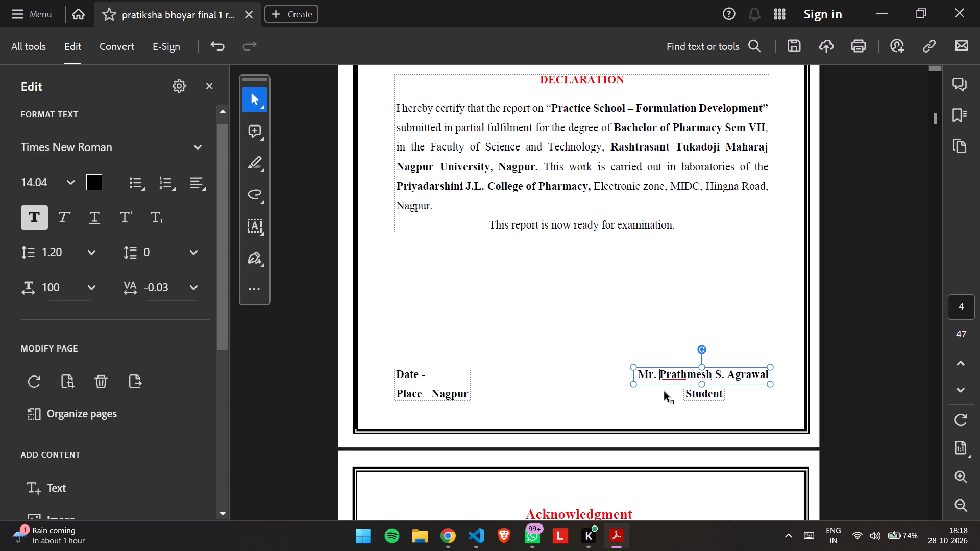
In the signature line of the page 5 acknowledgment, change the title to "Mr." and replace the first name with the new student's.
{"action": "scroll", "coordinate": [542, 345], "scroll_direction": "down", "scroll_amount": 3}
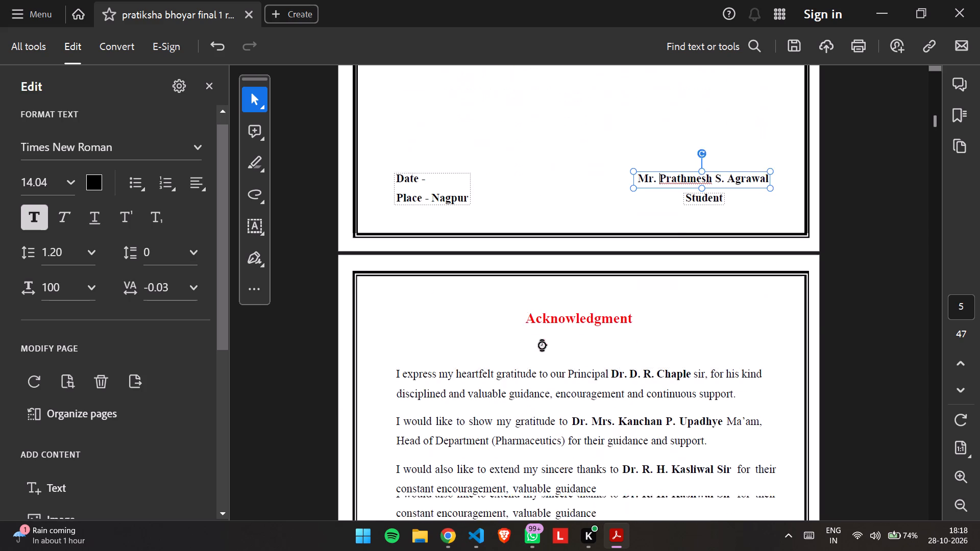
{"action": "scroll", "coordinate": [542, 345], "scroll_direction": "down", "scroll_amount": 2}
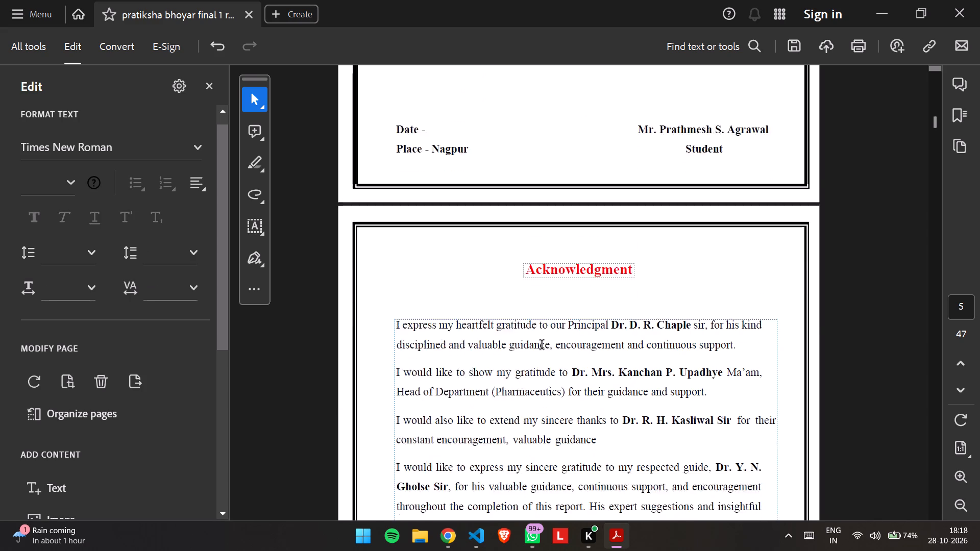
{"action": "scroll", "coordinate": [542, 345], "scroll_direction": "down", "scroll_amount": 2}
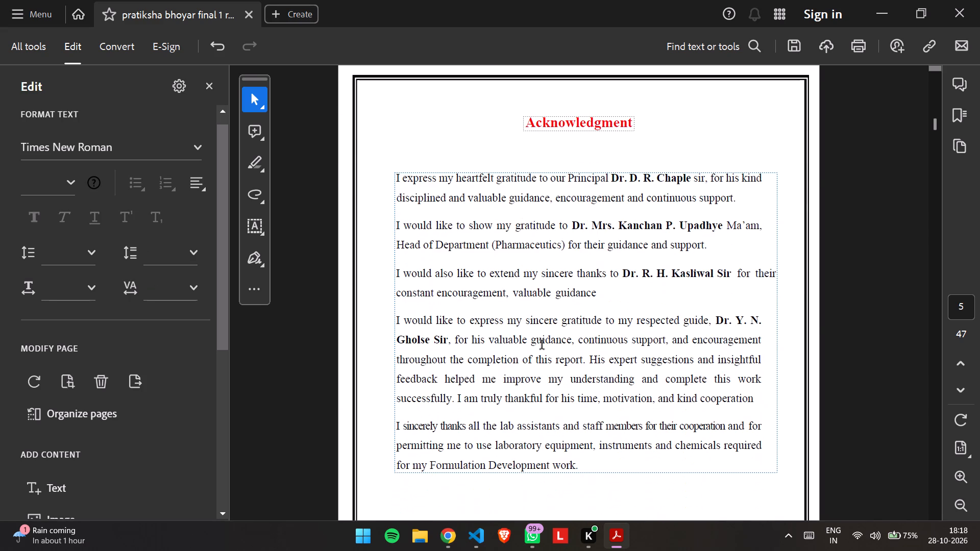
{"action": "scroll", "coordinate": [542, 345], "scroll_direction": "down", "scroll_amount": 2}
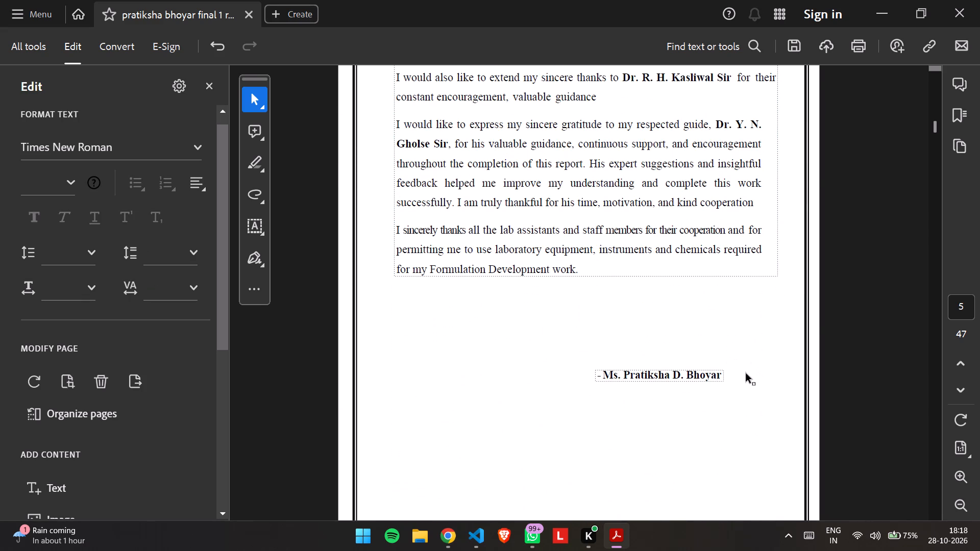
{"action": "left_click", "coordinate": [618, 373]}
{"action": "key", "text": "BackSpace"}
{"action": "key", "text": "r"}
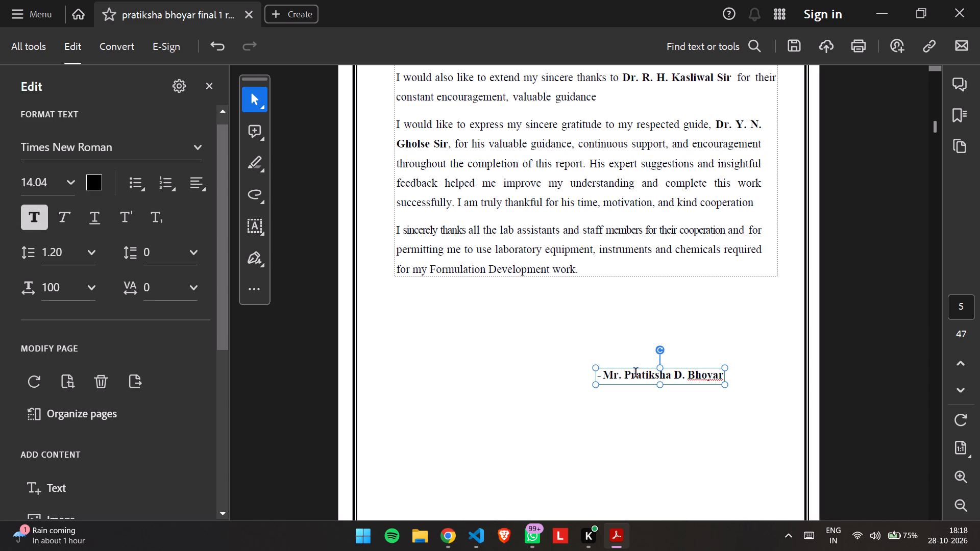
{"action": "double_click", "coordinate": [640, 378]}
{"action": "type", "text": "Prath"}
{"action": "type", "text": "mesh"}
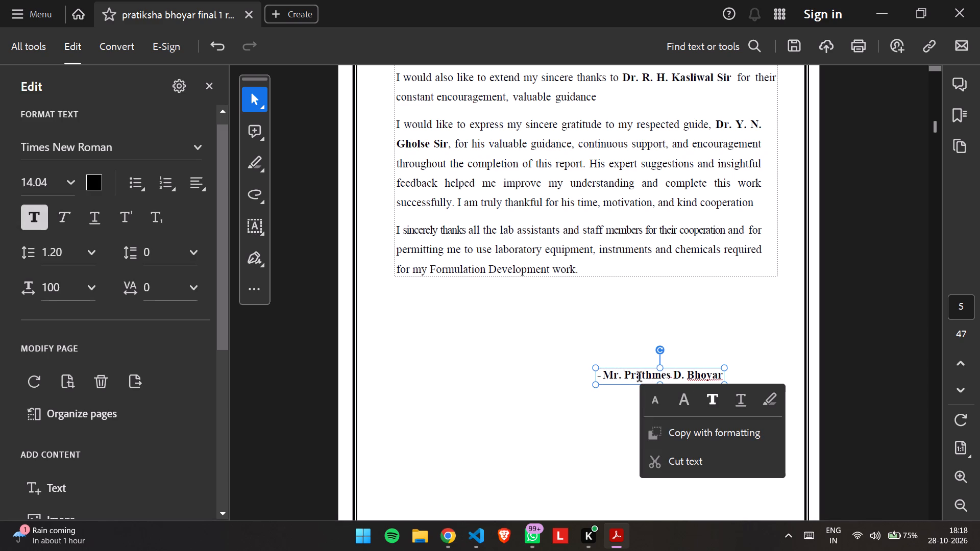
Replace the middle initial and surname in the page 5 acknowledgment signature with those of the new student.
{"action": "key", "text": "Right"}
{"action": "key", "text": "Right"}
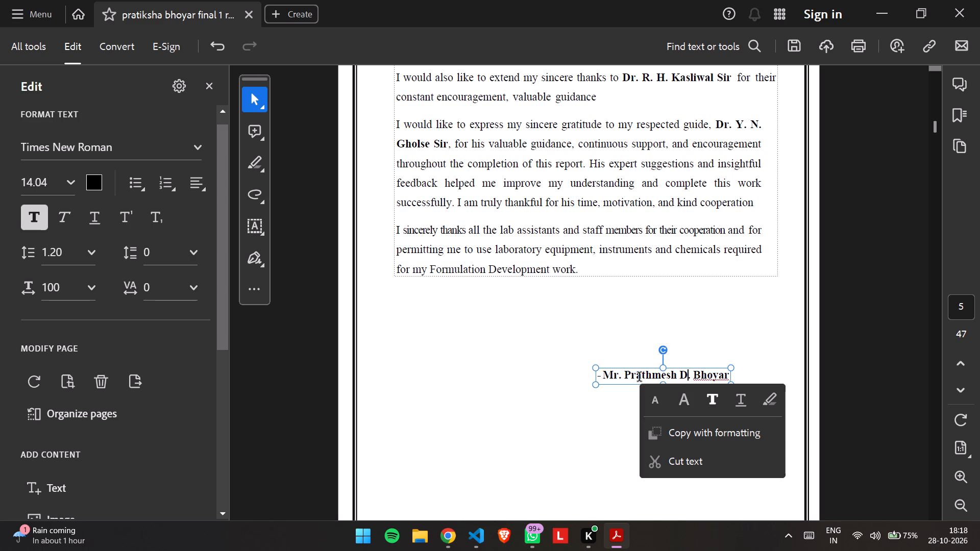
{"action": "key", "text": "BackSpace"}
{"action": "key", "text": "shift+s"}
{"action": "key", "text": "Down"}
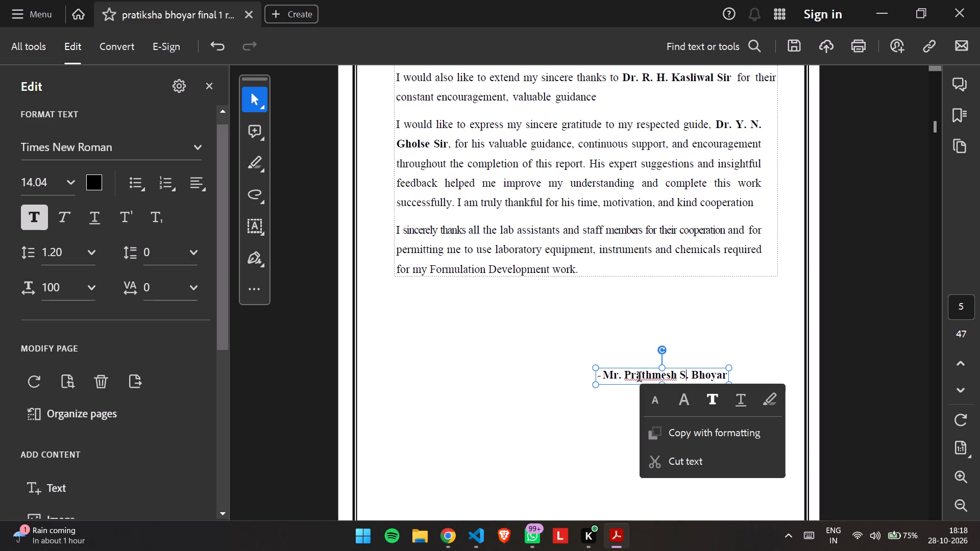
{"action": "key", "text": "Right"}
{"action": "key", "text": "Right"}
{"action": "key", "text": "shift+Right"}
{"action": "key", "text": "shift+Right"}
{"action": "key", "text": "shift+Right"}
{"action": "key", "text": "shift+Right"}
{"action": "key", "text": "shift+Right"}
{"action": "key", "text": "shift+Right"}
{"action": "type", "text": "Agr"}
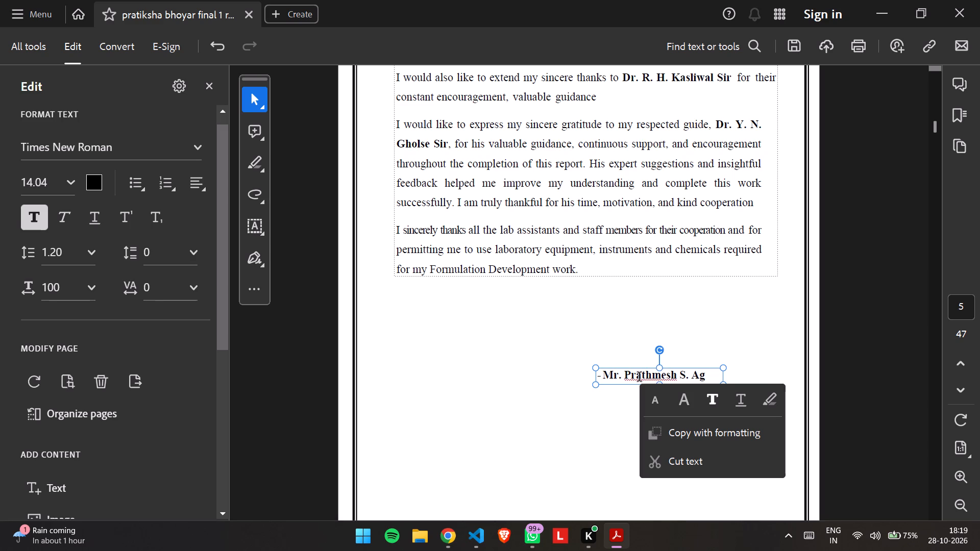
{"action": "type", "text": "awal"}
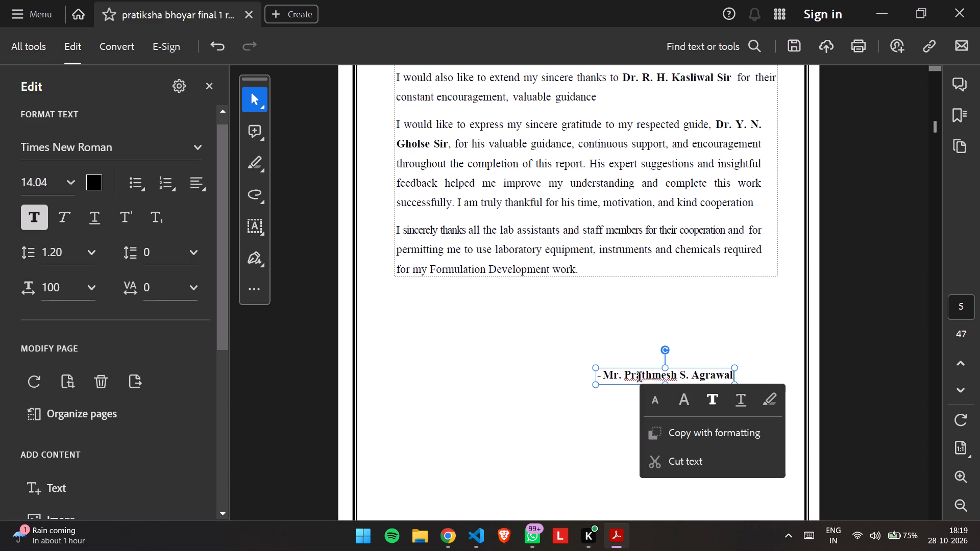
{"action": "left_click", "coordinate": [285, 431]}
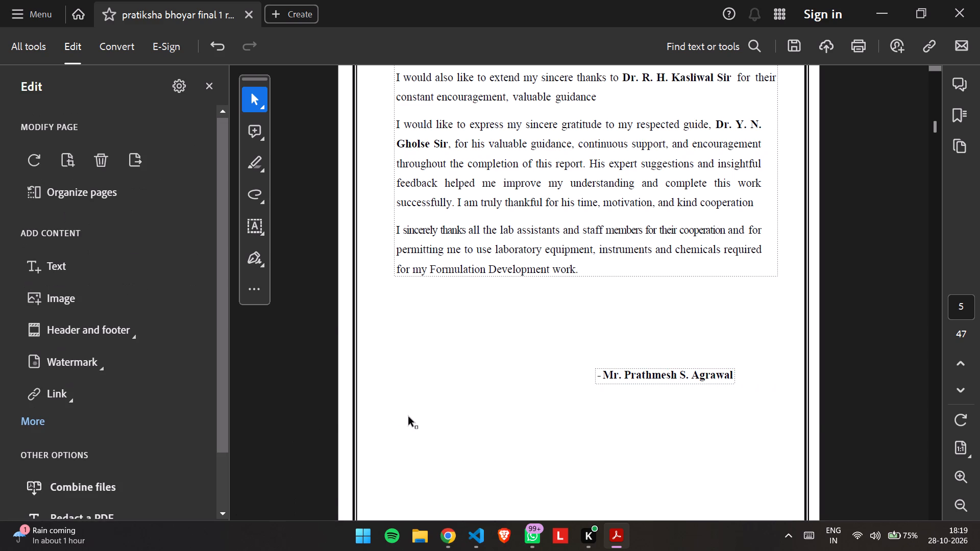
Examine the index on page 6 and the start of the following page for further mentions of the student.
{"action": "scroll", "coordinate": [409, 417], "scroll_direction": "down", "scroll_amount": 4}
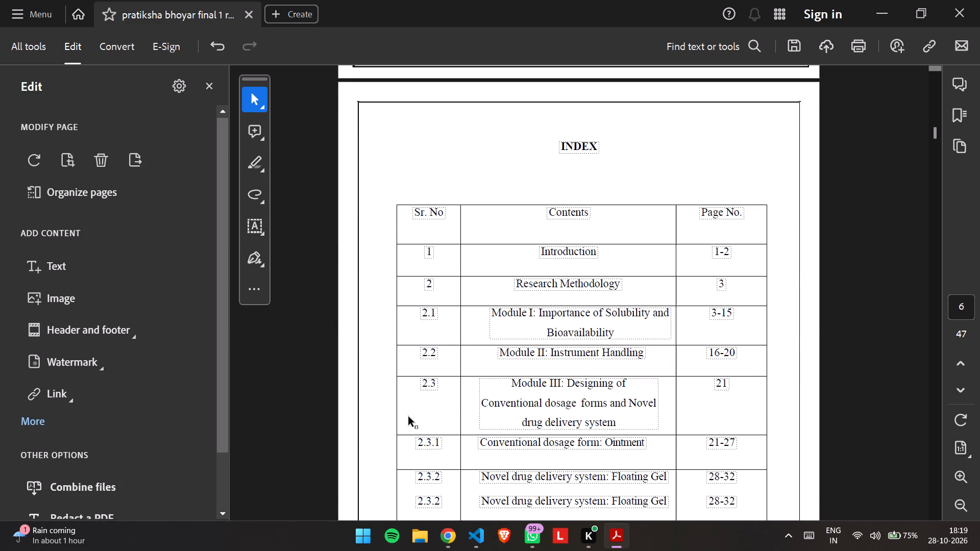
{"action": "scroll", "coordinate": [409, 417], "scroll_direction": "down", "scroll_amount": 5}
{"action": "scroll", "coordinate": [551, 444], "scroll_direction": "down", "scroll_amount": 1}
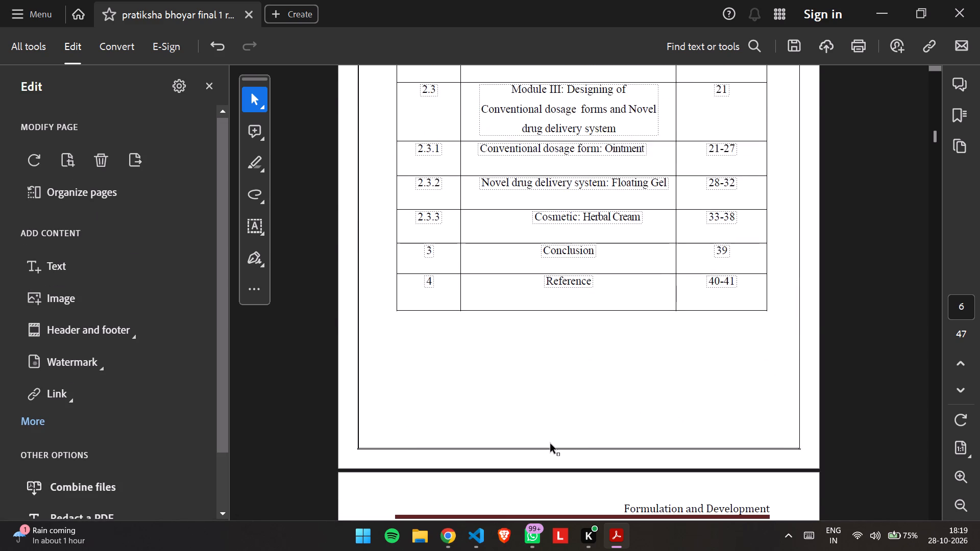
{"action": "scroll", "coordinate": [551, 444], "scroll_direction": "down", "scroll_amount": 2}
{"action": "scroll", "coordinate": [551, 444], "scroll_direction": "up", "scroll_amount": 3}
{"action": "scroll", "coordinate": [505, 354], "scroll_direction": "up", "scroll_amount": 1}
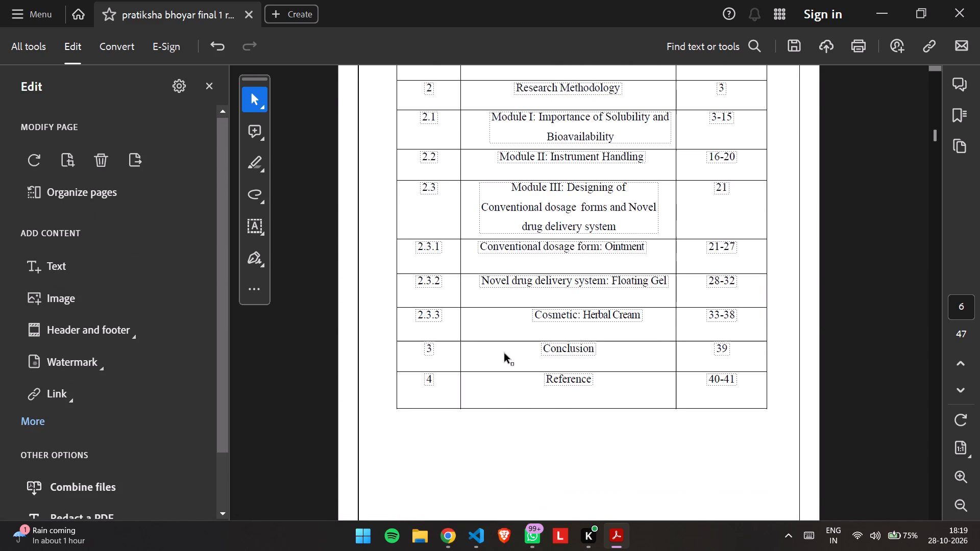
{"action": "scroll", "coordinate": [505, 354], "scroll_direction": "up", "scroll_amount": 1}
Open the page organizer with the first six pages selected and bring up the options for extracting them.
{"action": "left_click", "coordinate": [107, 195]}
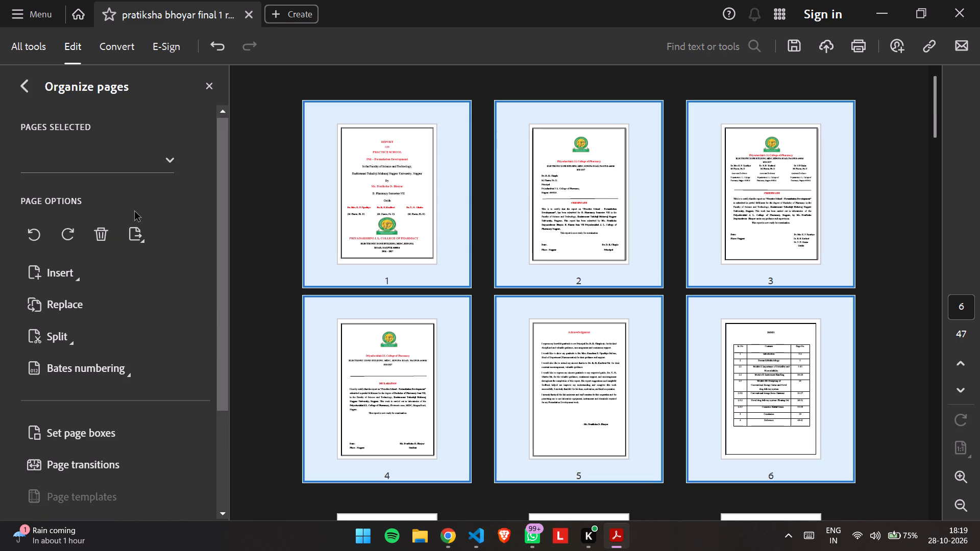
{"action": "left_click", "coordinate": [168, 166]}
{"action": "left_click", "coordinate": [168, 166]}
{"action": "left_click", "coordinate": [133, 238]}
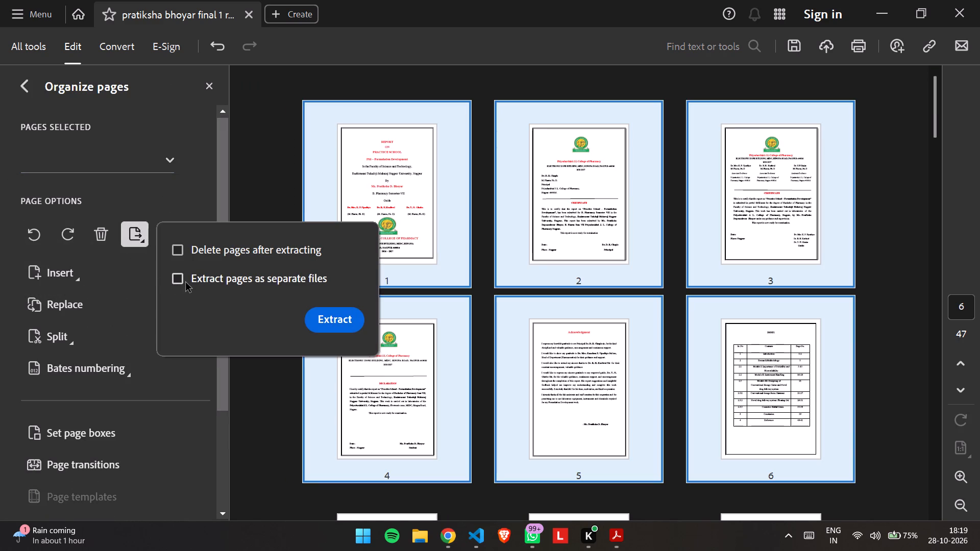
Extract the six selected pages as separate files, saving them to the Desktop folder.
{"action": "left_click", "coordinate": [187, 281]}
{"action": "left_click", "coordinate": [329, 321]}
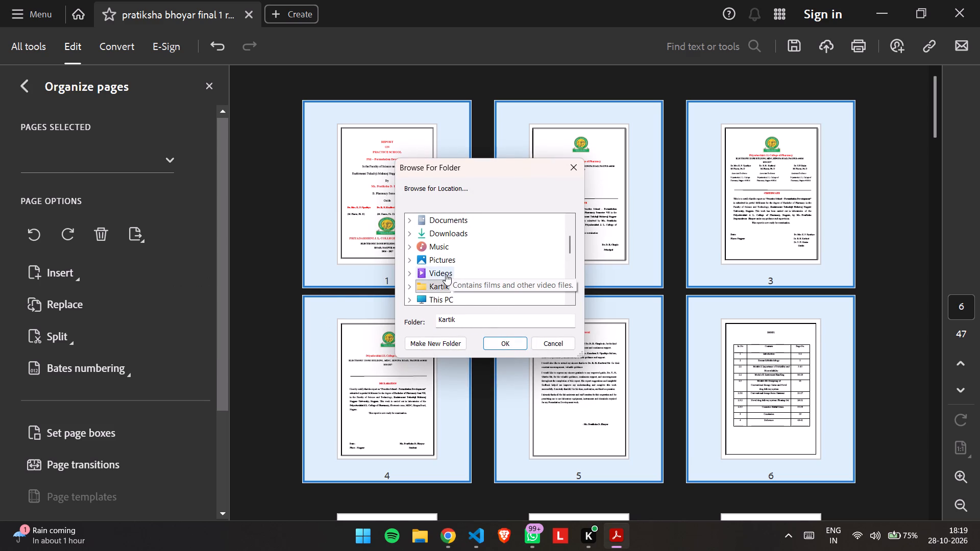
{"action": "scroll", "coordinate": [446, 275], "scroll_direction": "down", "scroll_amount": 3}
{"action": "scroll", "coordinate": [449, 254], "scroll_direction": "up", "scroll_amount": 4}
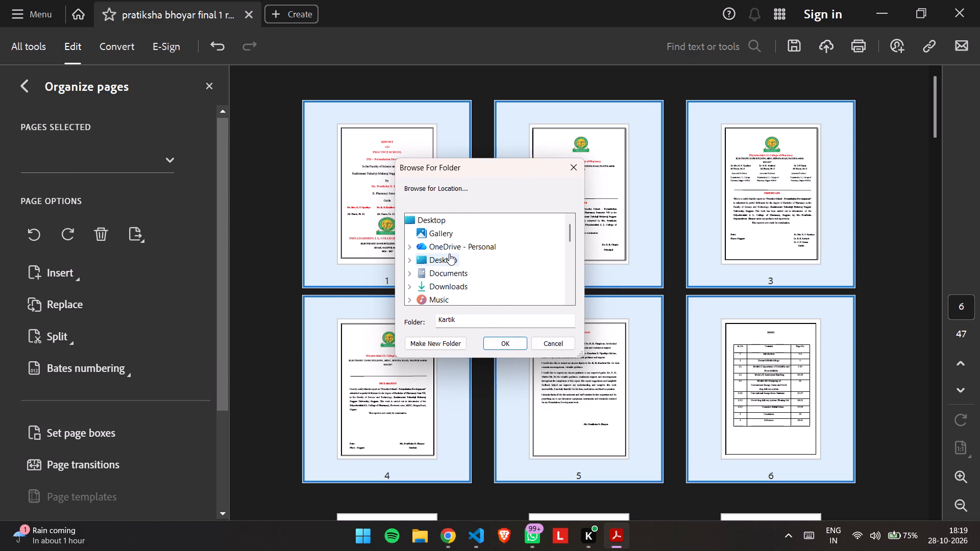
{"action": "double_click", "coordinate": [432, 260]}
{"action": "left_click", "coordinate": [498, 343]}
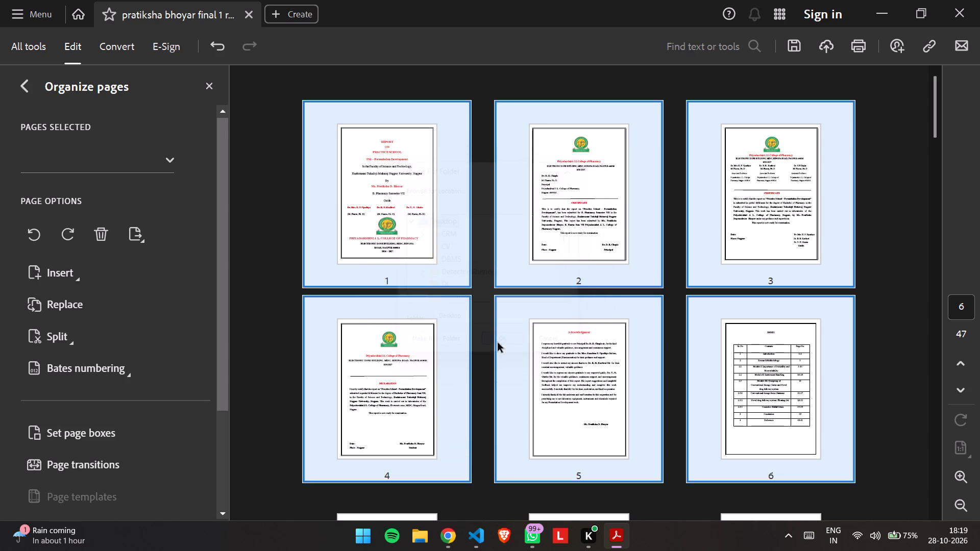
Minimize the PDF window to reach the desktop.
{"action": "left_click", "coordinate": [887, 7]}
{"action": "left_click_drag", "start_coordinate": [887, 7], "coordinate": [885, 14]}
{"action": "left_click", "coordinate": [885, 14]}
{"action": "triple_click", "coordinate": [885, 14]}
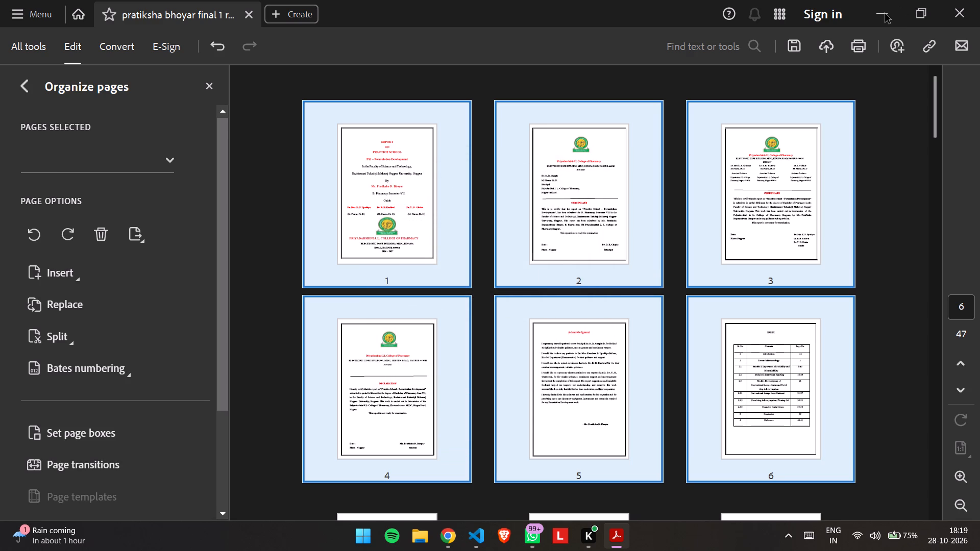
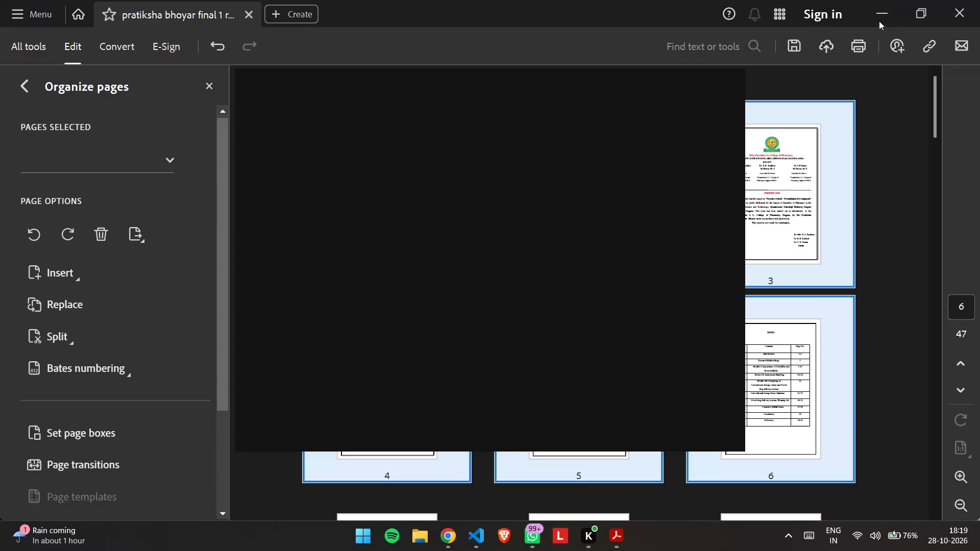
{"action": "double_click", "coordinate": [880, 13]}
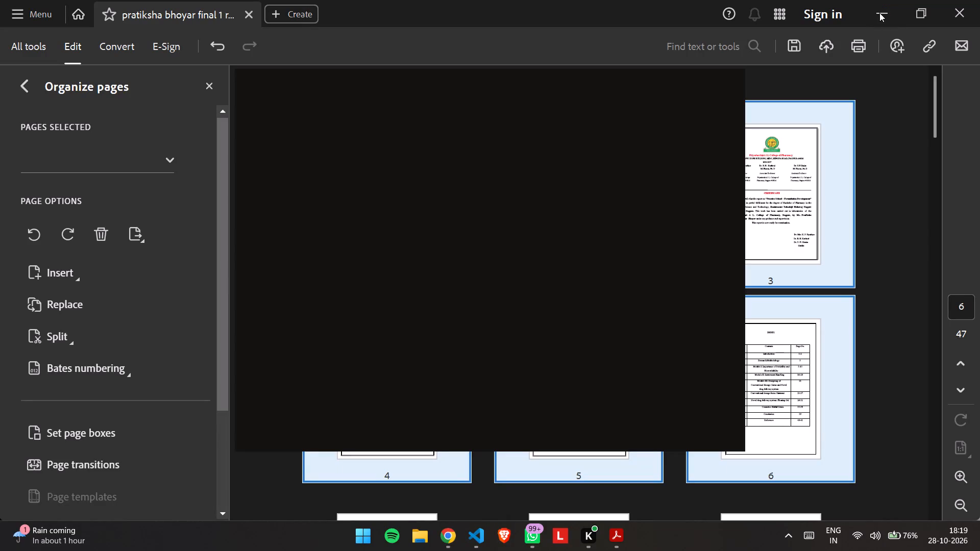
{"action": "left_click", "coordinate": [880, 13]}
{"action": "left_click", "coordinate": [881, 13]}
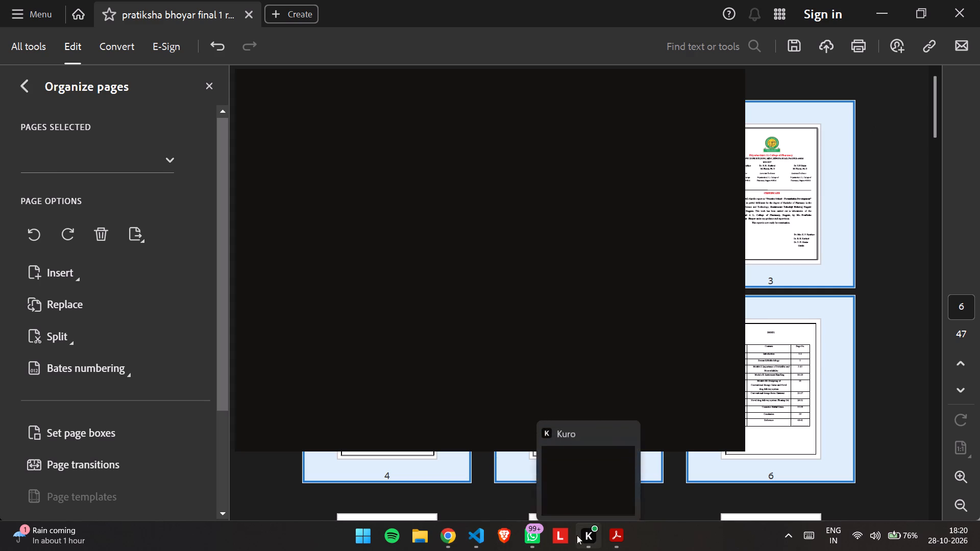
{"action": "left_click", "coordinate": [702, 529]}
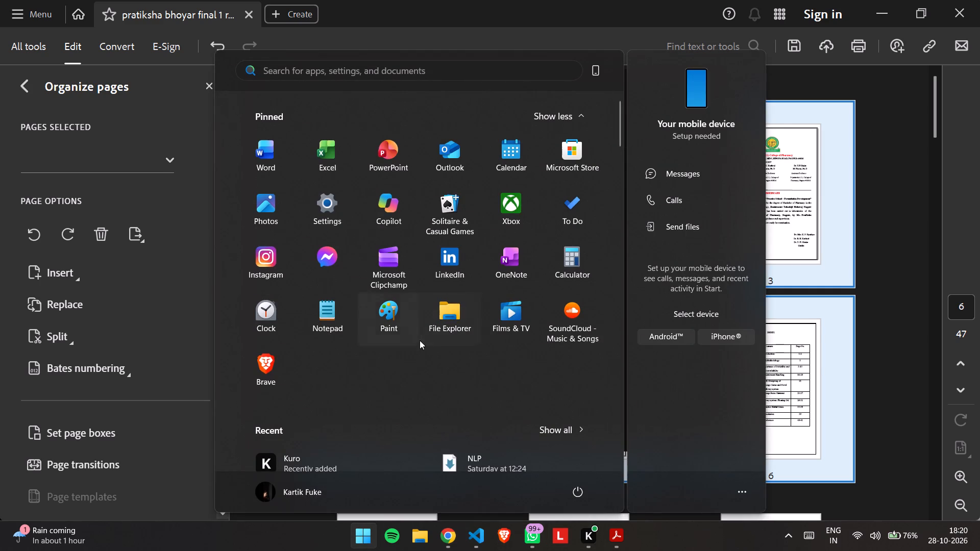
Open the Desktop folder in File Explorer to find the extracted page files.
{"action": "left_click", "coordinate": [439, 330]}
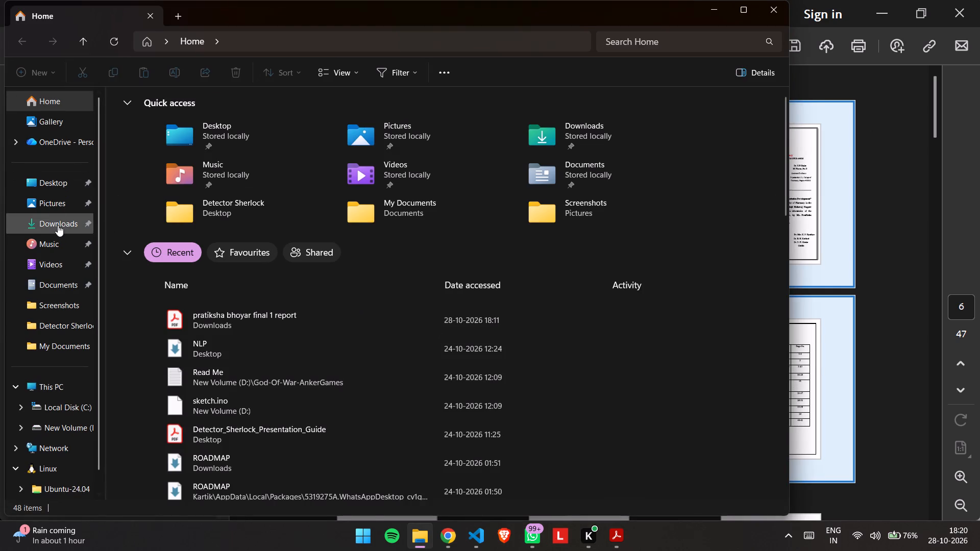
{"action": "left_click", "coordinate": [54, 180]}
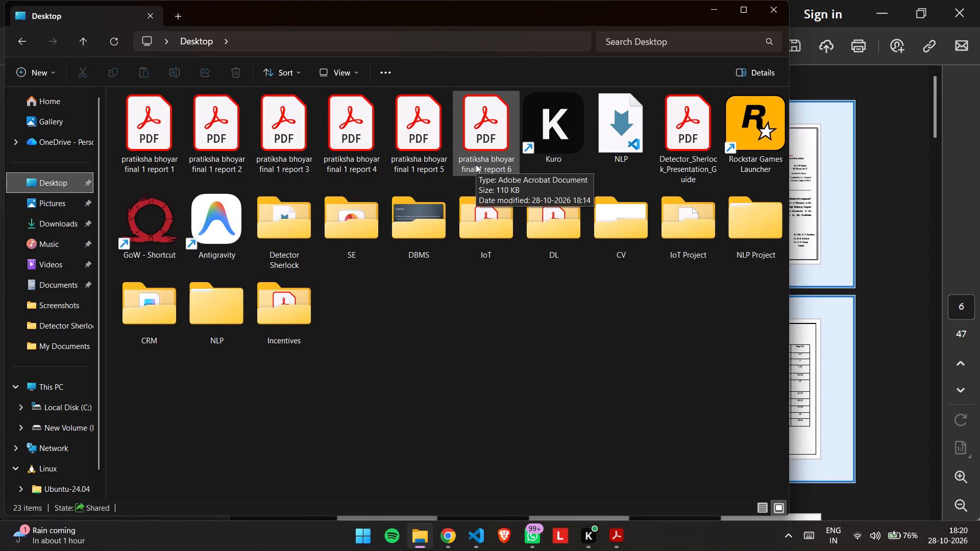
Select the six extracted report PDFs together on the Desktop to check them, and clear the selection.
{"action": "left_click", "coordinate": [168, 164]}
{"action": "key", "text": "shift+Right"}
{"action": "key", "text": "shift+Right"}
{"action": "key", "text": "shift+Right"}
{"action": "key", "text": "shift+Right"}
{"action": "key", "text": "shift+Right"}
{"action": "key", "text": "shift+Right"}
{"action": "key", "text": "shift+Right"}
{"action": "key", "text": "shift+Left"}
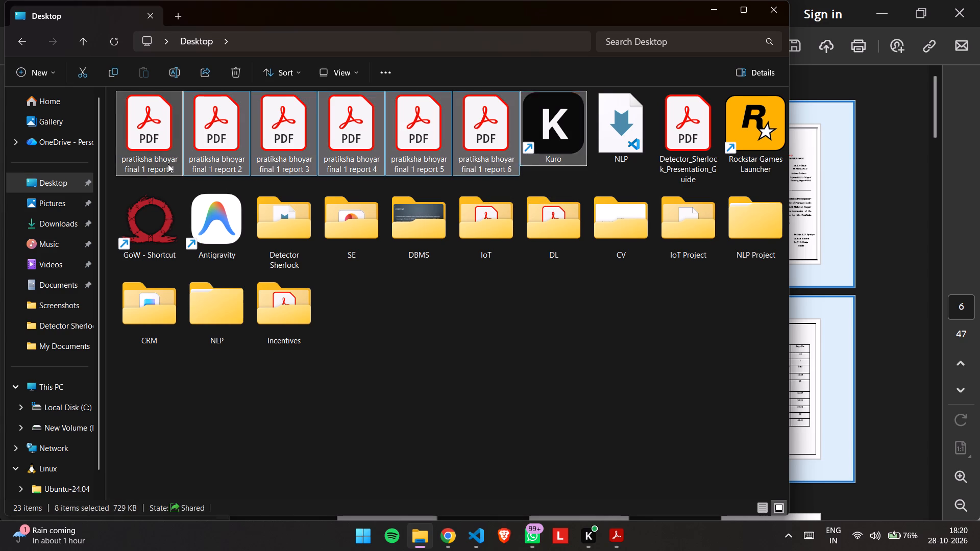
{"action": "key", "text": "shift+Left"}
{"action": "key", "text": "shift+Left"}
{"action": "key", "text": "shift+Right"}
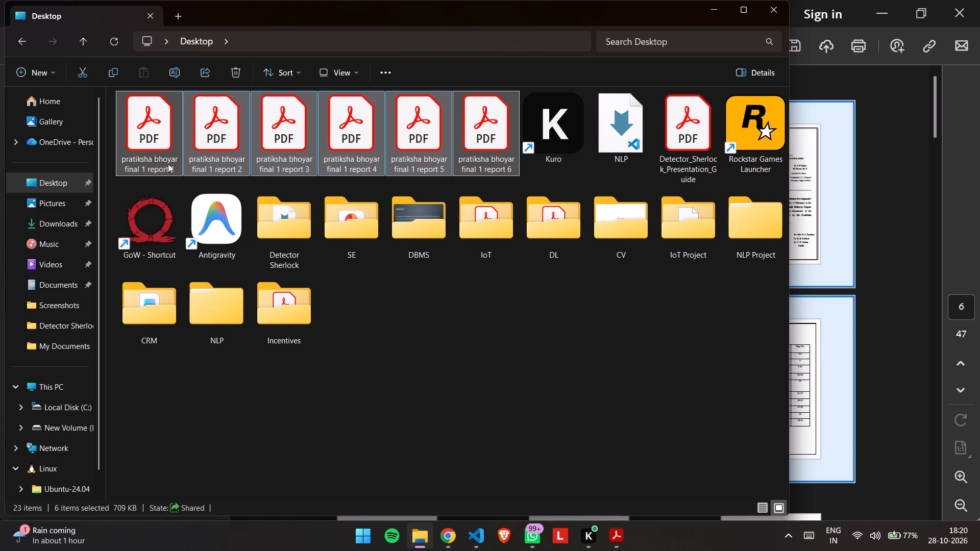
{"action": "left_click", "coordinate": [360, 317]}
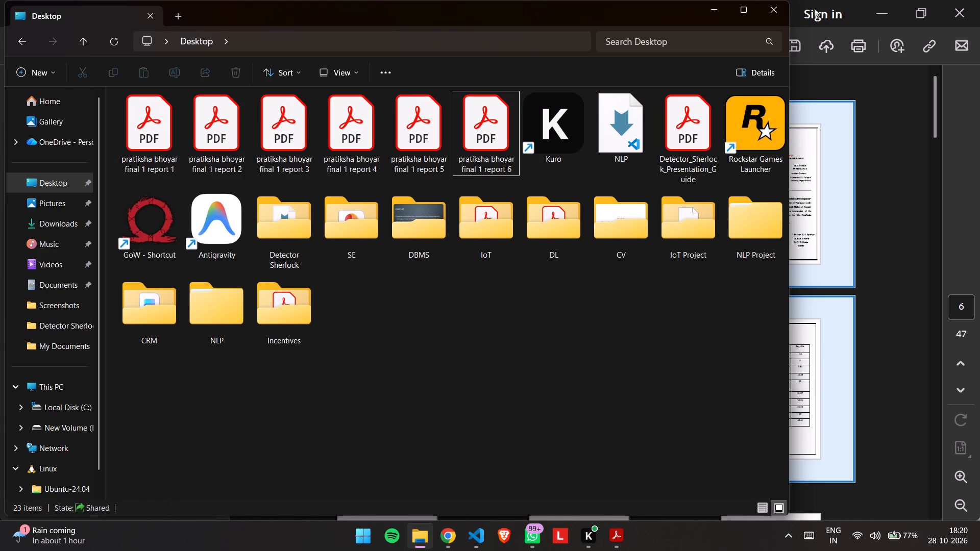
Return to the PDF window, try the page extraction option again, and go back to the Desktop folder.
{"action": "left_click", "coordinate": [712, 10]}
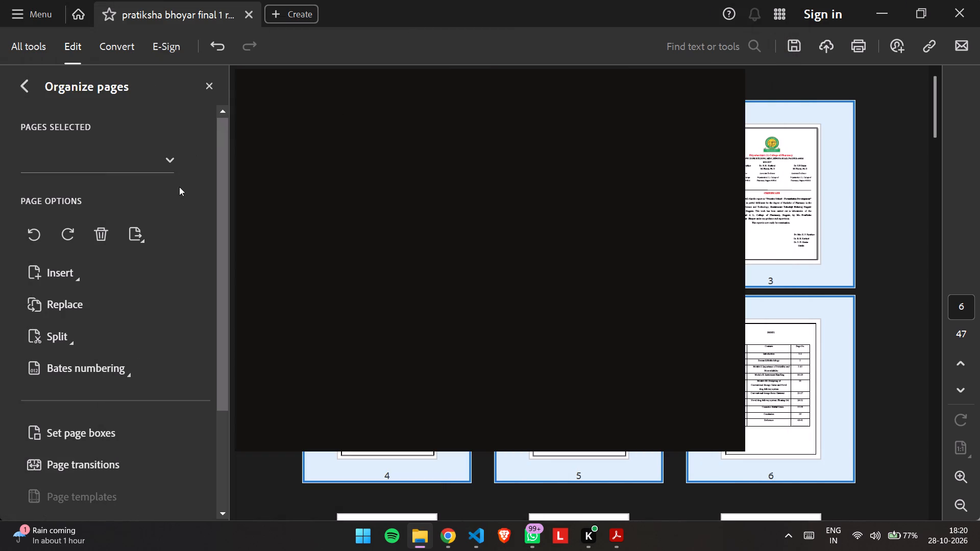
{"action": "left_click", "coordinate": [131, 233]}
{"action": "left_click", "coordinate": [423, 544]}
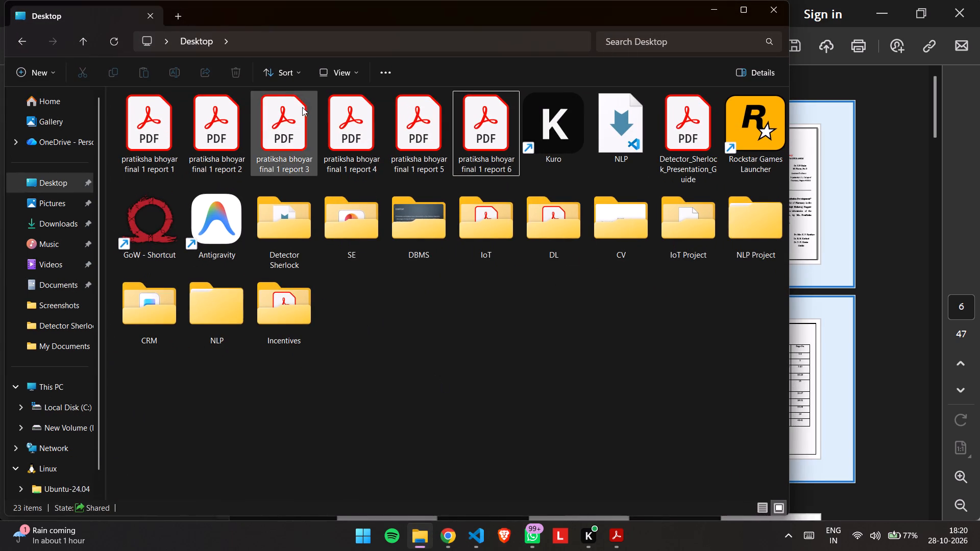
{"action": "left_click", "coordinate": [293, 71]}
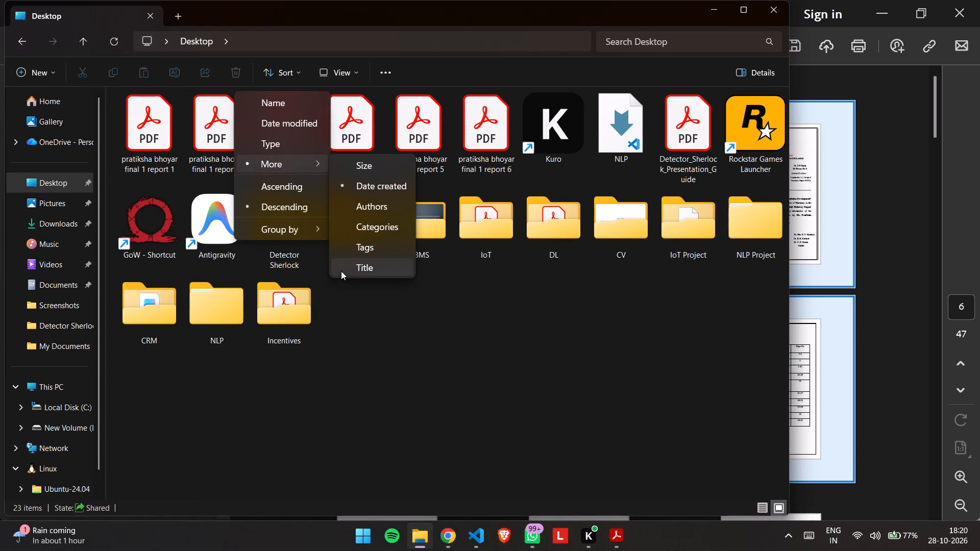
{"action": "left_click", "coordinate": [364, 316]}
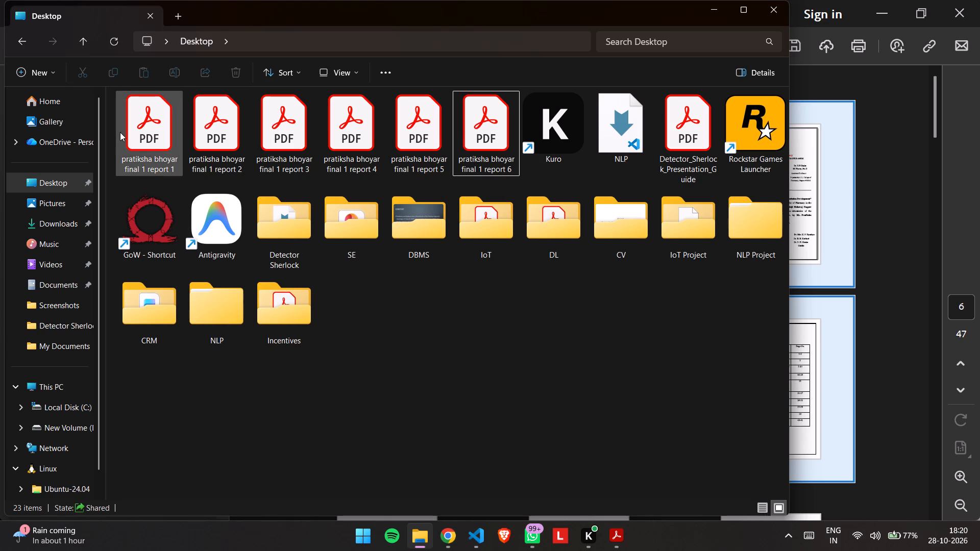
Open the first extracted page, the report PDF numbered 1, from the Desktop folder.
{"action": "double_click", "coordinate": [120, 132]}
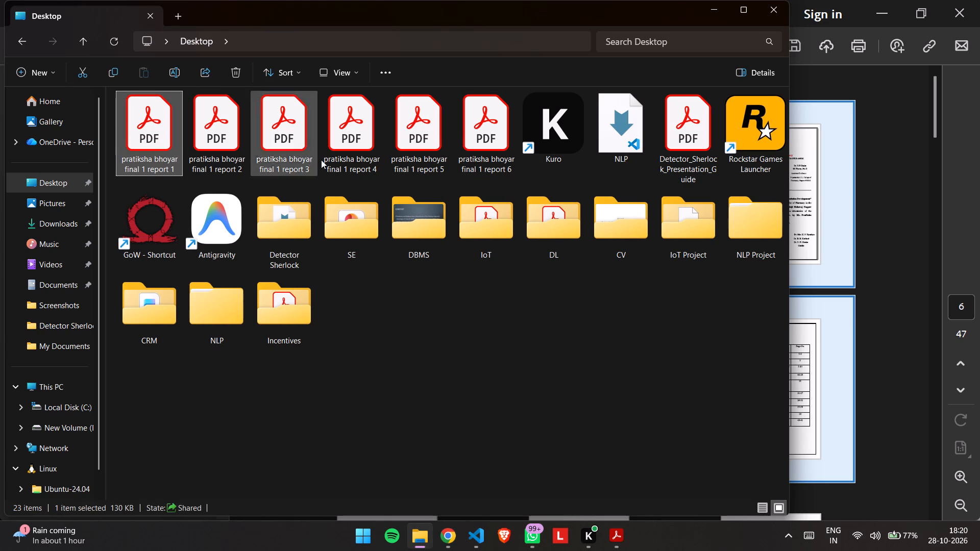
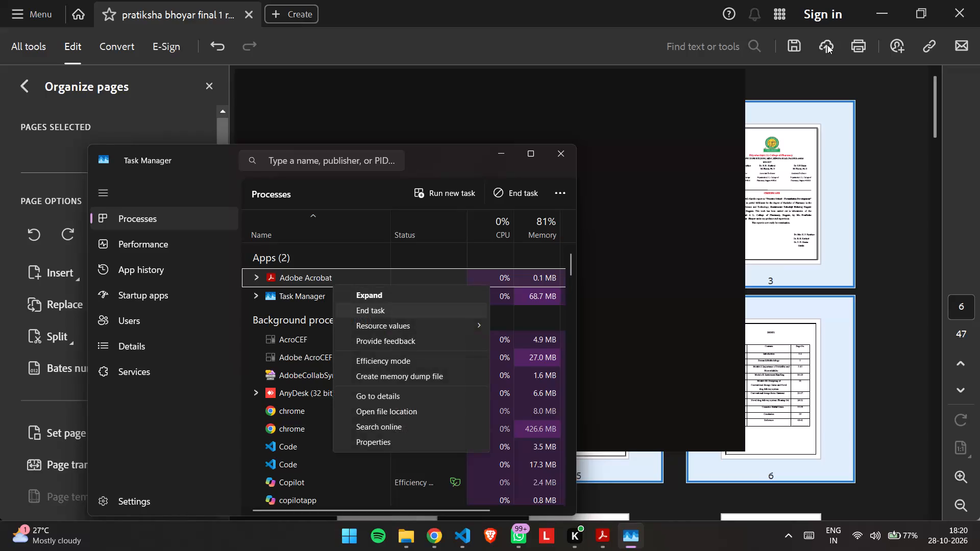
Refresh the desktop, then open the first extracted report PDF, check its title page, and close it.
{"action": "right_click", "coordinate": [331, 166]}
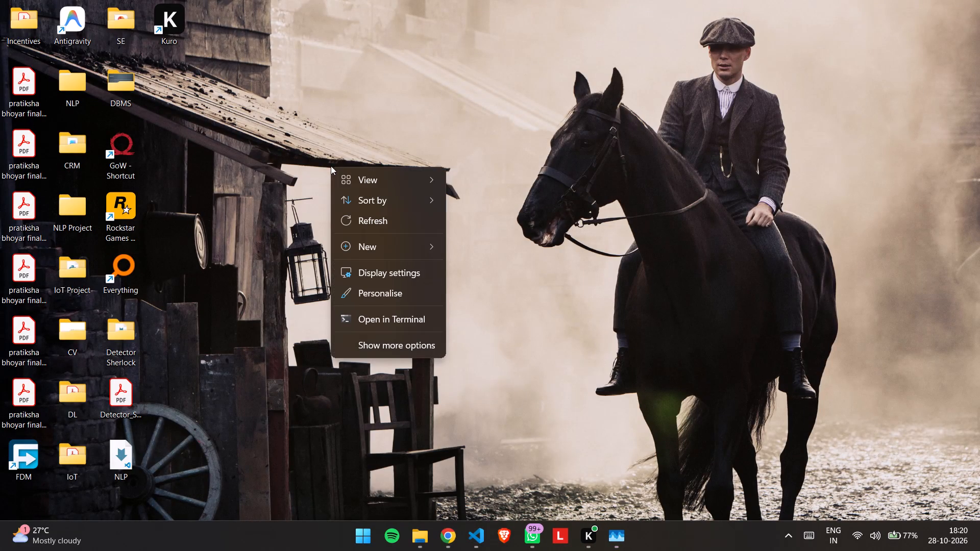
{"action": "double_click", "coordinate": [365, 215]}
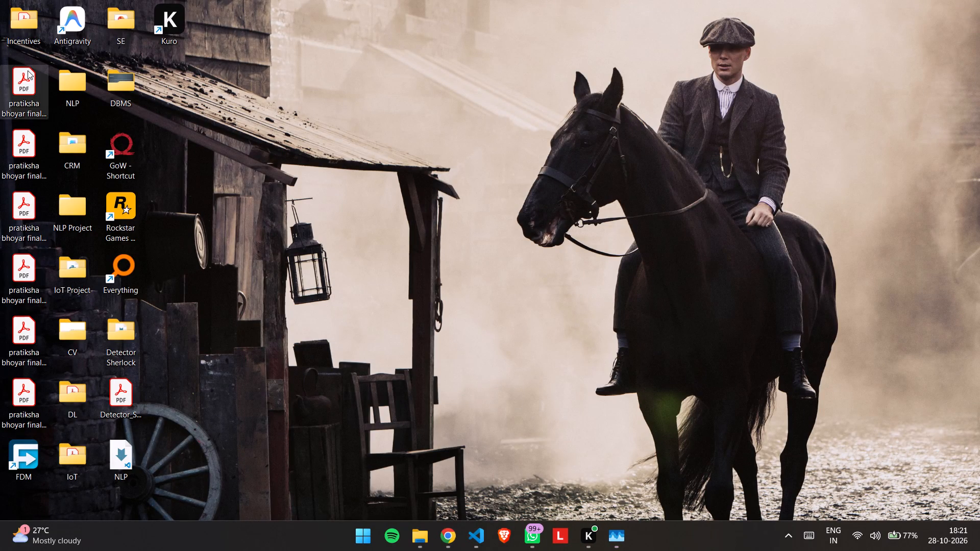
{"action": "double_click", "coordinate": [28, 70]}
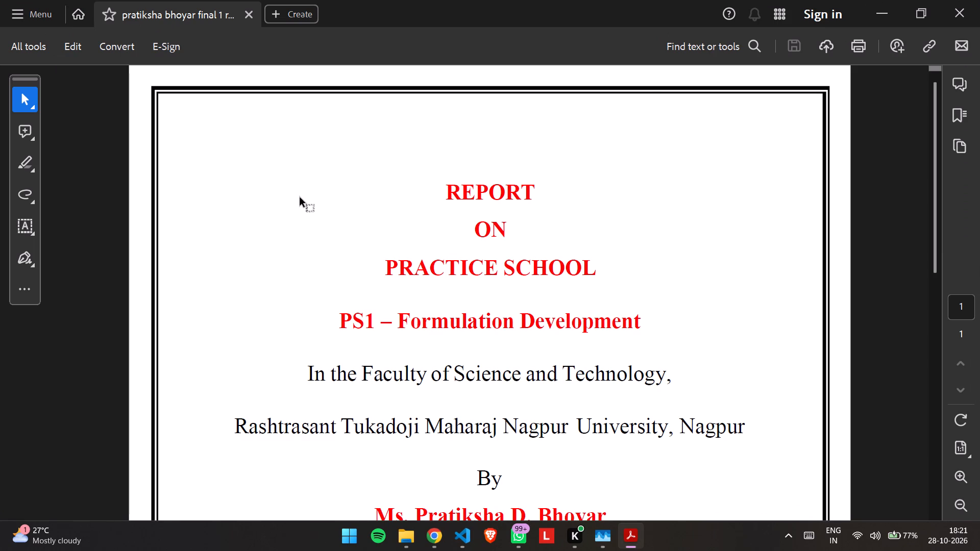
{"action": "scroll", "coordinate": [301, 198], "scroll_direction": "down", "scroll_amount": 8}
{"action": "left_click", "coordinate": [979, 0]}
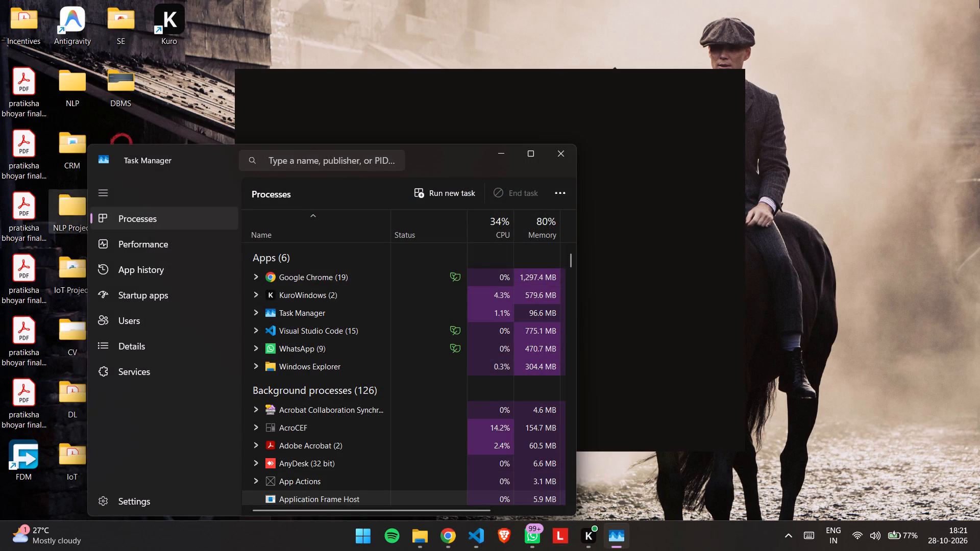
Open the fifth extracted report PDF from the desktop to check it, and close it.
{"action": "double_click", "coordinate": [24, 329]}
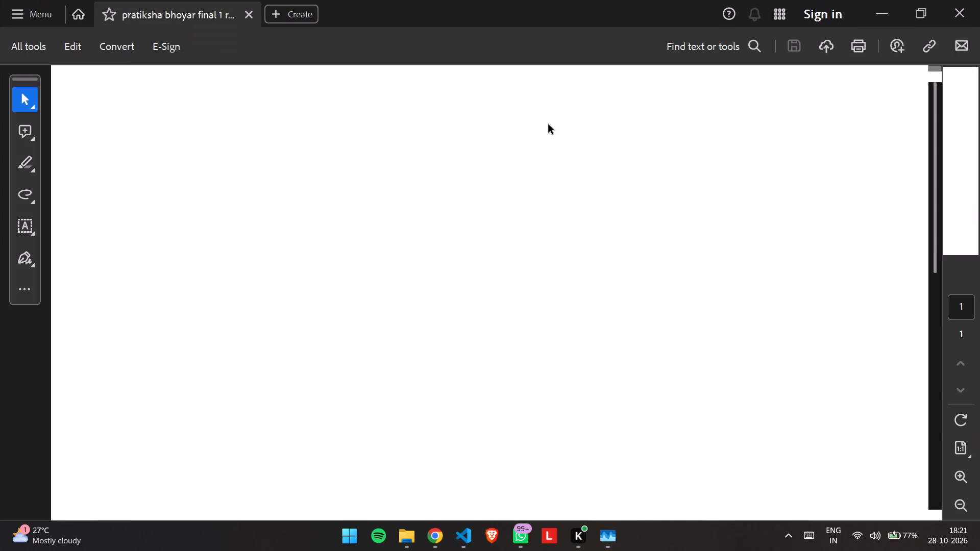
{"action": "left_click", "coordinate": [979, 0]}
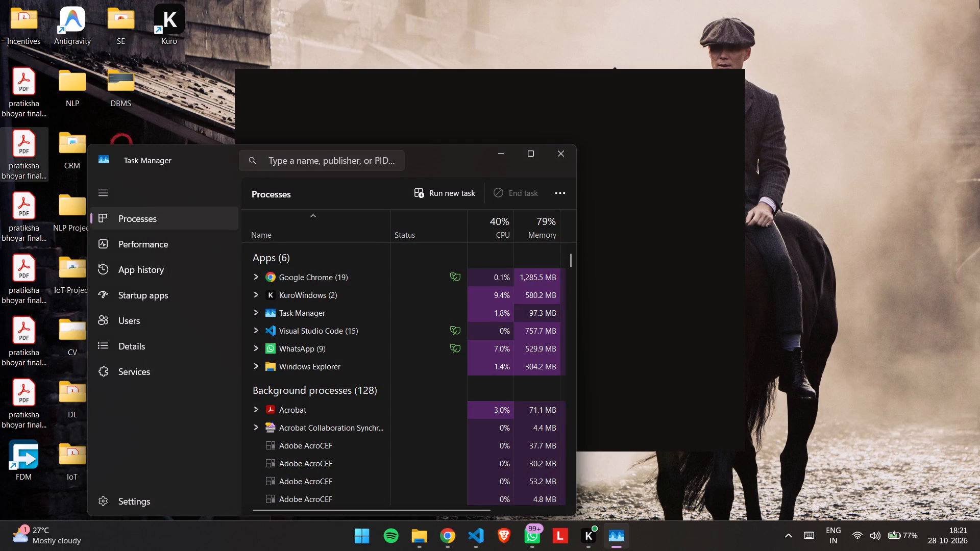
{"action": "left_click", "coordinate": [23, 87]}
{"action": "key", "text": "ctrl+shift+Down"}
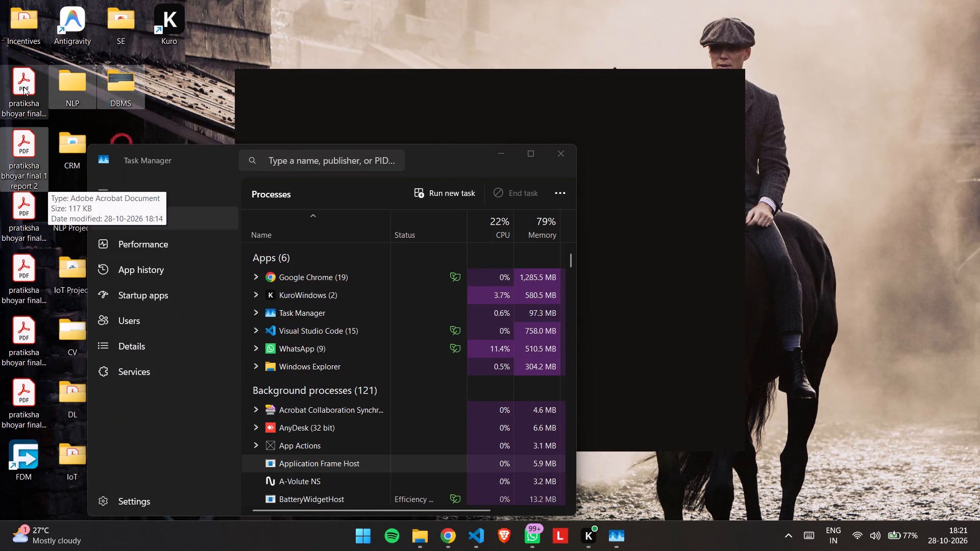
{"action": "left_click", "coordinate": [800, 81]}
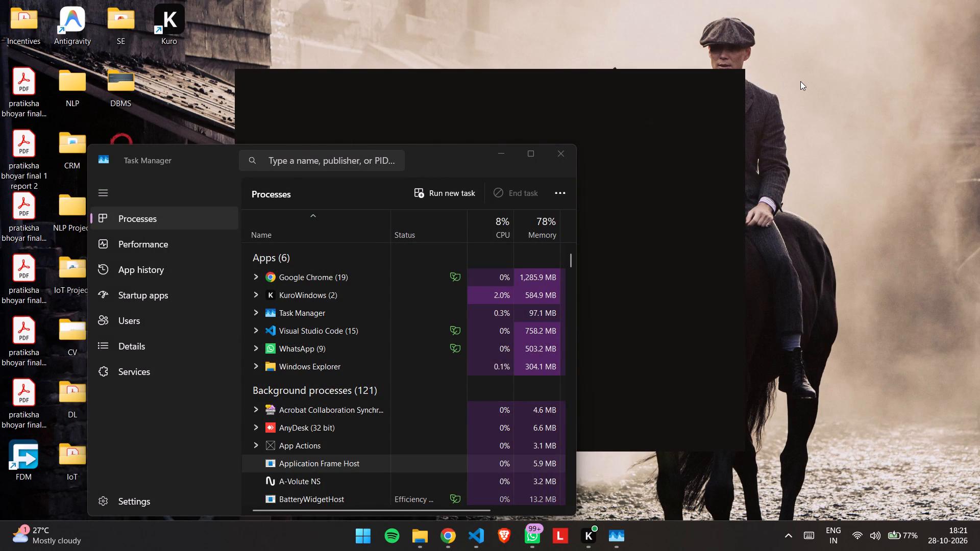
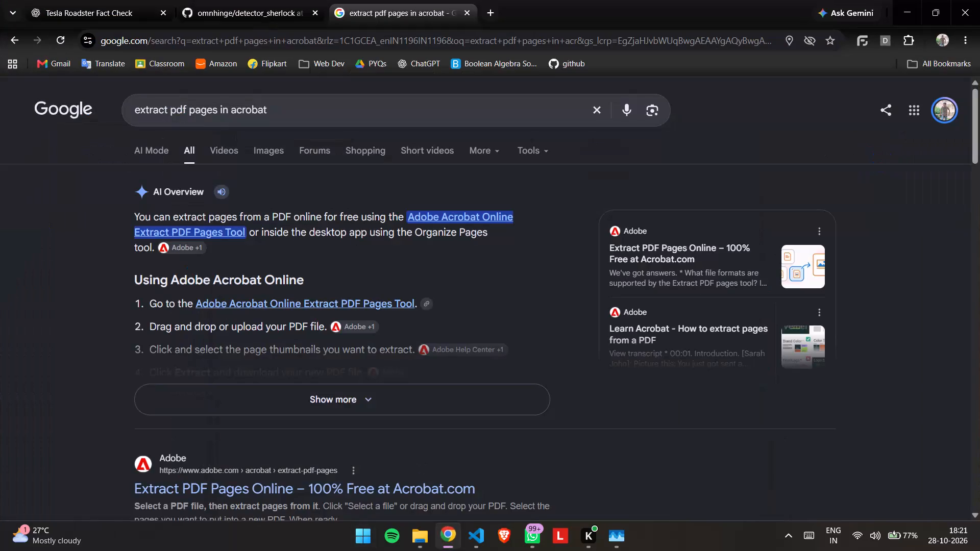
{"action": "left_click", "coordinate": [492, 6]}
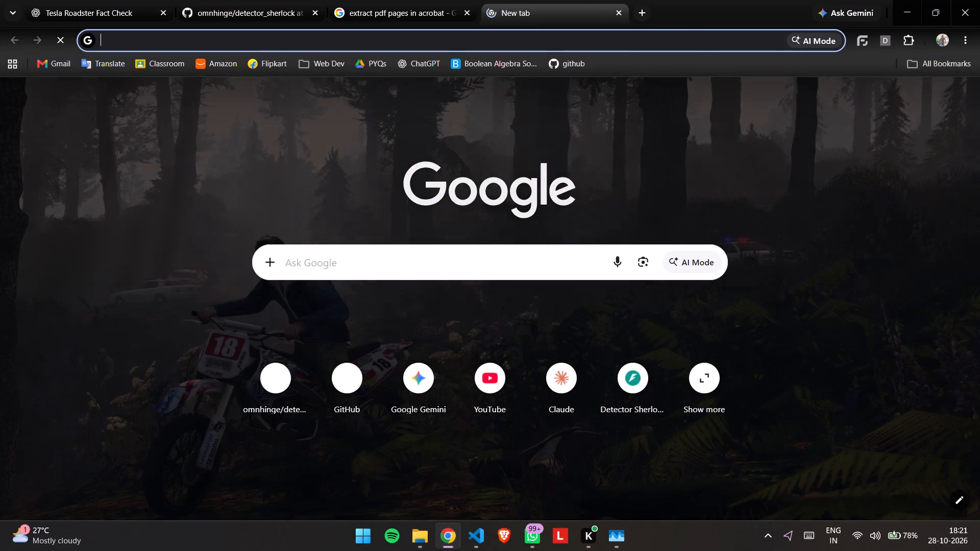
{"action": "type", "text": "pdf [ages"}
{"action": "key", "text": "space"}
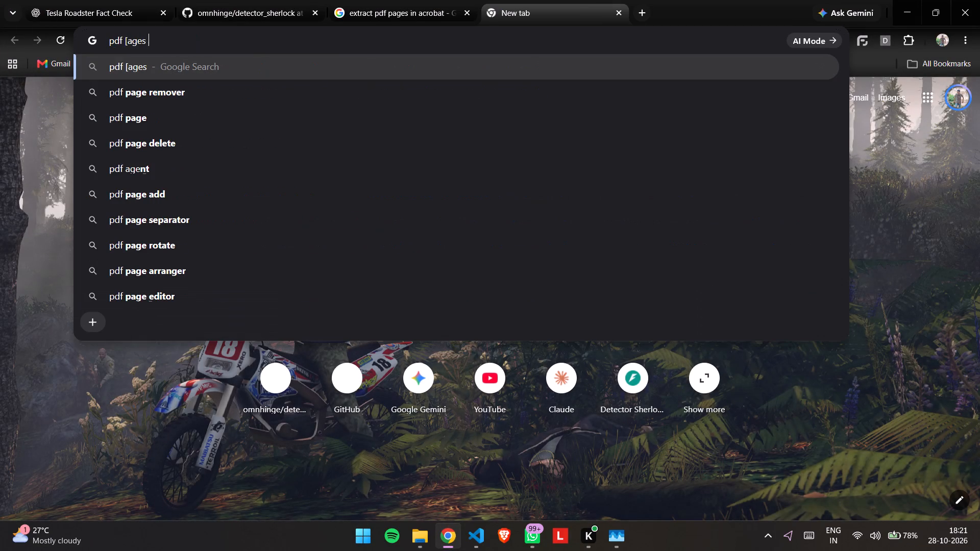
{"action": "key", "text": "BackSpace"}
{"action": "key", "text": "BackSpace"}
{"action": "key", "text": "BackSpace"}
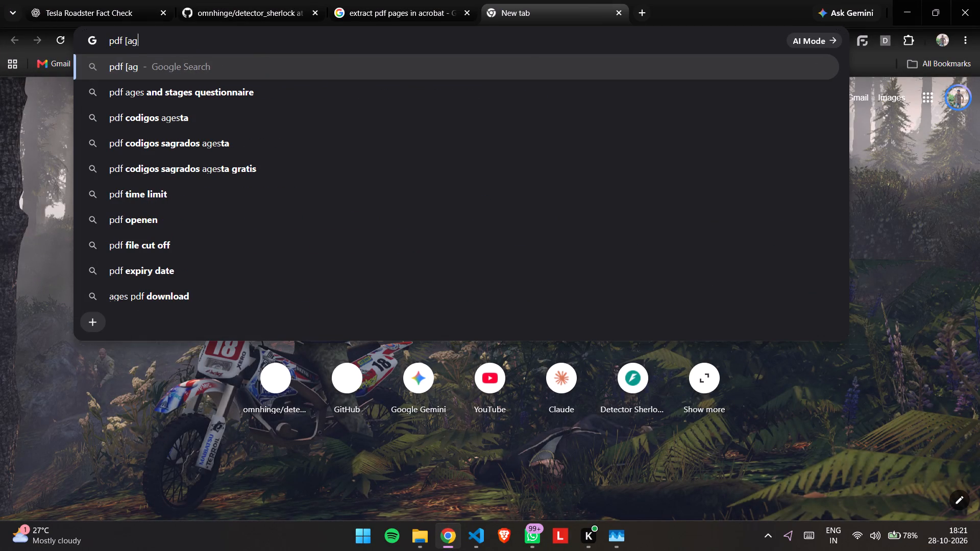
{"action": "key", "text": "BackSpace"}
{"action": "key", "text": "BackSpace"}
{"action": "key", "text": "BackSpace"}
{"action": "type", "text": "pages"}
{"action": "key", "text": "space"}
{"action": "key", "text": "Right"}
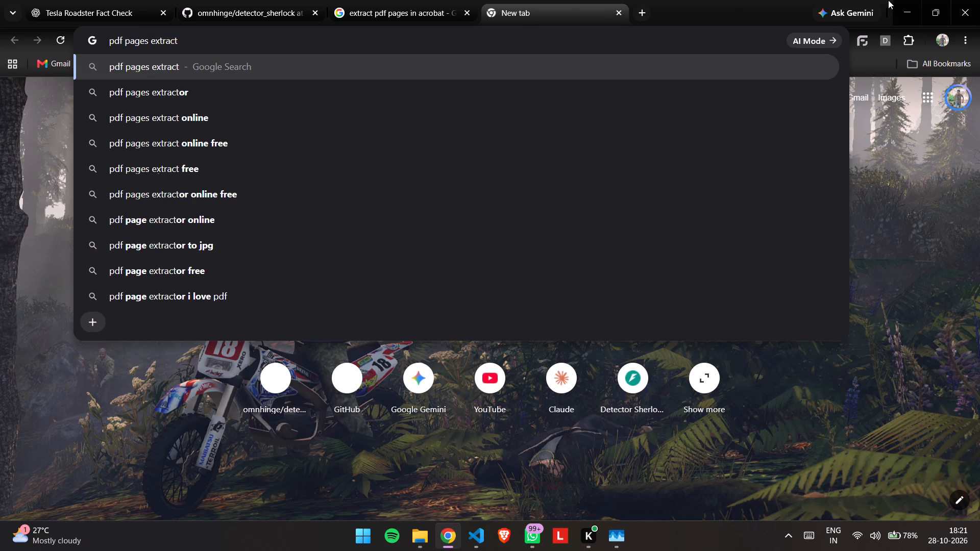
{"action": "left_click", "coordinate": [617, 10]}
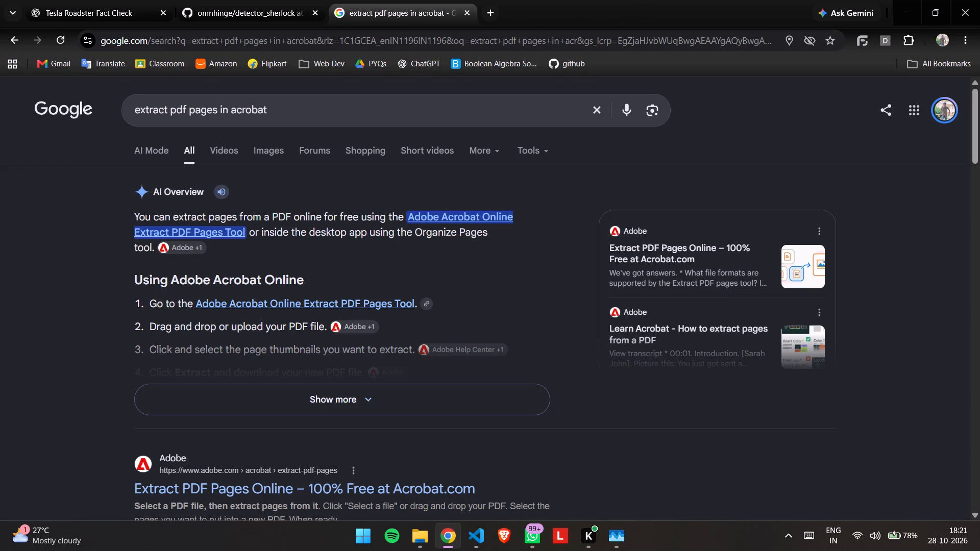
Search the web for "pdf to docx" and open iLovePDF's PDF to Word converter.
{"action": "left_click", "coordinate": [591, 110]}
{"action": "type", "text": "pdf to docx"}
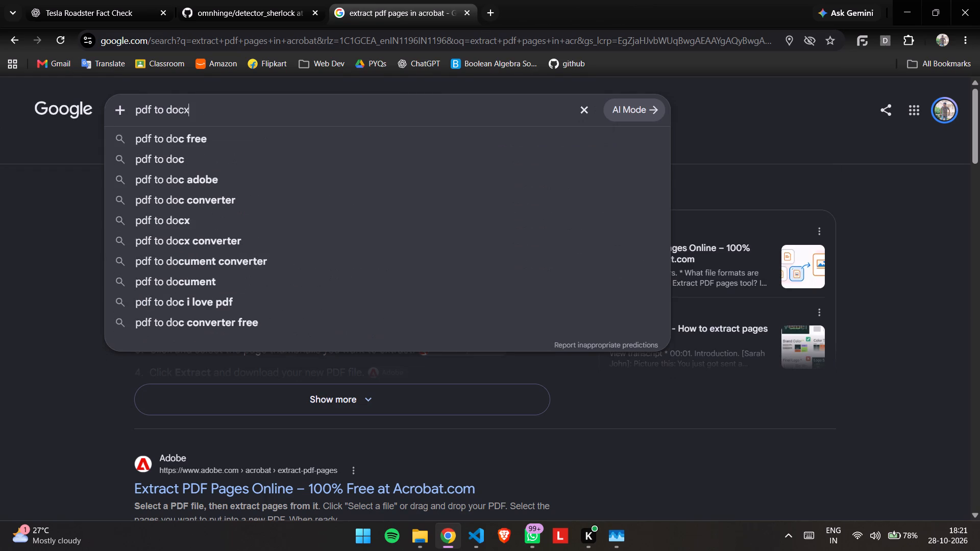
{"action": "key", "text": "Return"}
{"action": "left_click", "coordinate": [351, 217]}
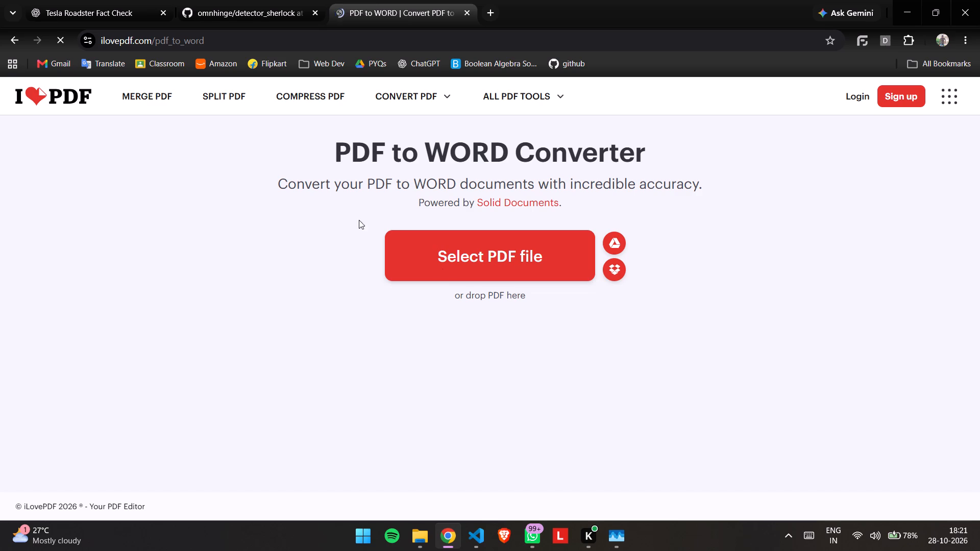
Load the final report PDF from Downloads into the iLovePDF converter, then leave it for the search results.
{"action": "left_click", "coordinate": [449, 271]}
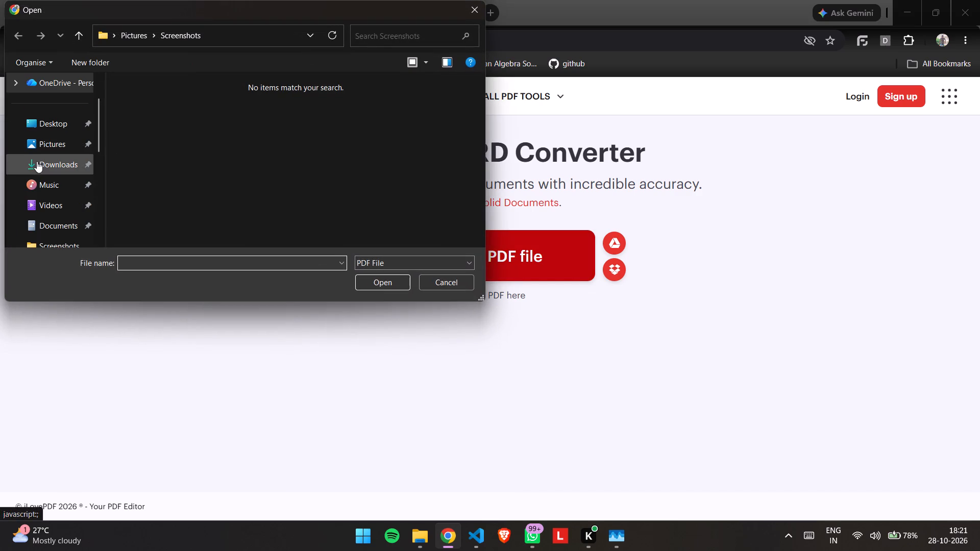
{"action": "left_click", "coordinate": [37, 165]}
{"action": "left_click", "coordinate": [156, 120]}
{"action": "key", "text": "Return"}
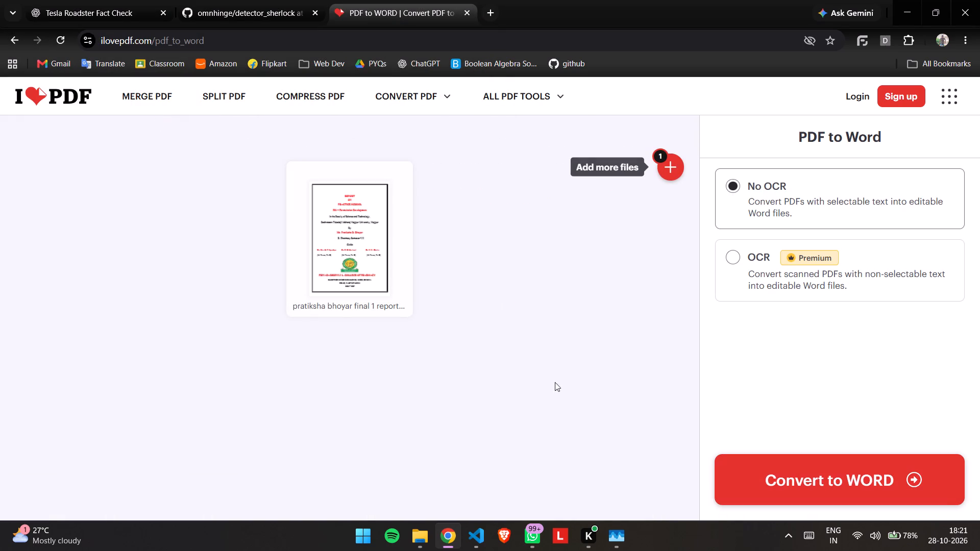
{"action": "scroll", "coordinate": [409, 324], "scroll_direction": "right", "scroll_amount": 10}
Extend the web search to "pdf to docx with ocr" and open the Online2PDF converter page.
{"action": "left_click", "coordinate": [231, 125]}
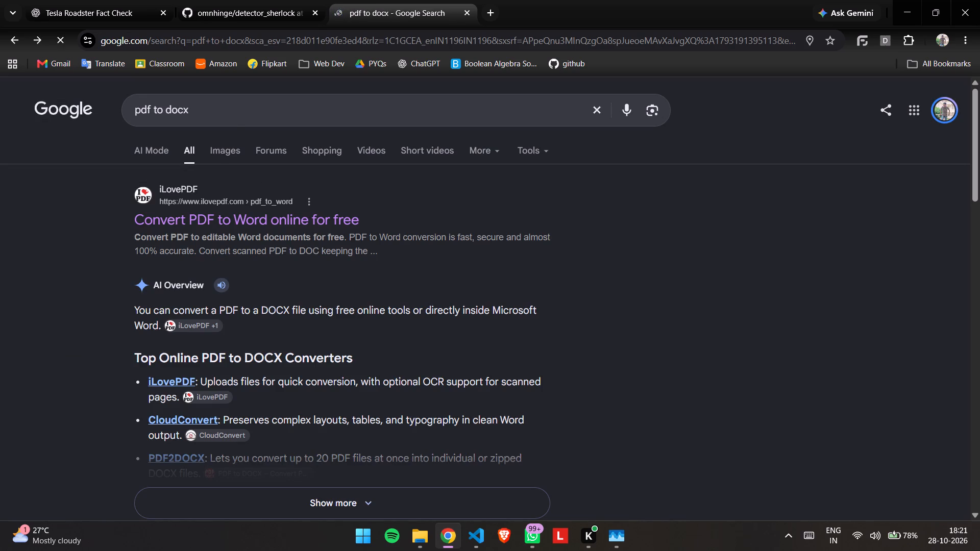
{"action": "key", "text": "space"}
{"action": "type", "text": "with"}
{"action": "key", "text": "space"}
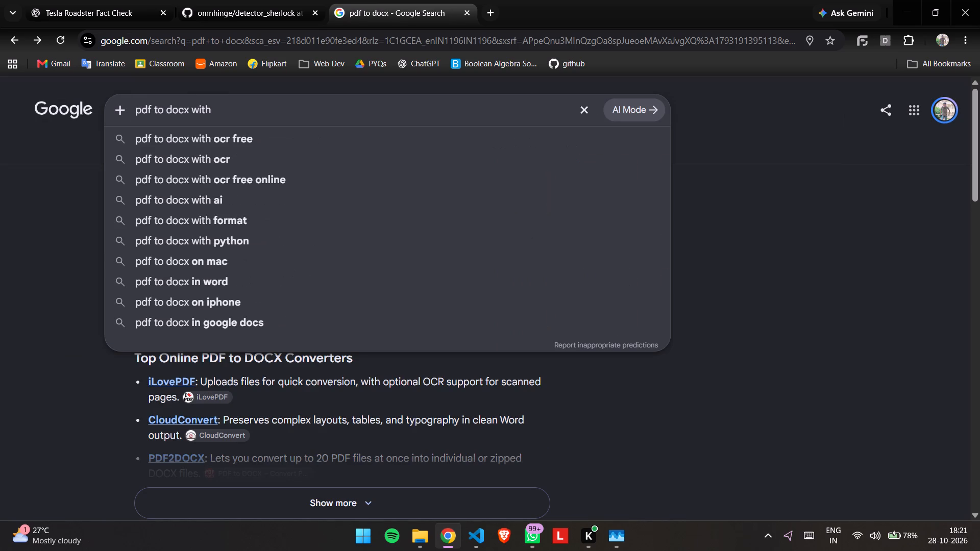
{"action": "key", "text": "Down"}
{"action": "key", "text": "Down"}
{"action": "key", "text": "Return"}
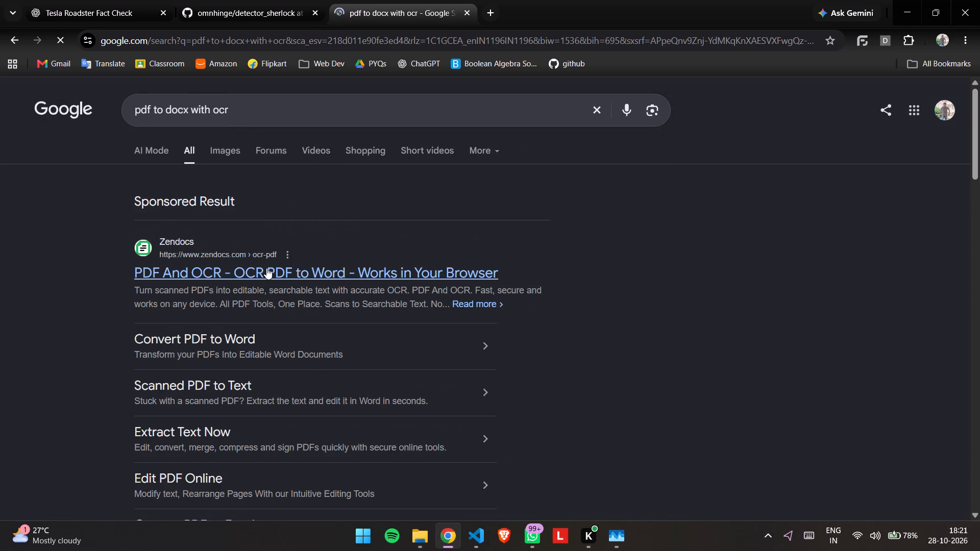
{"action": "scroll", "coordinate": [266, 268], "scroll_direction": "down", "scroll_amount": 4}
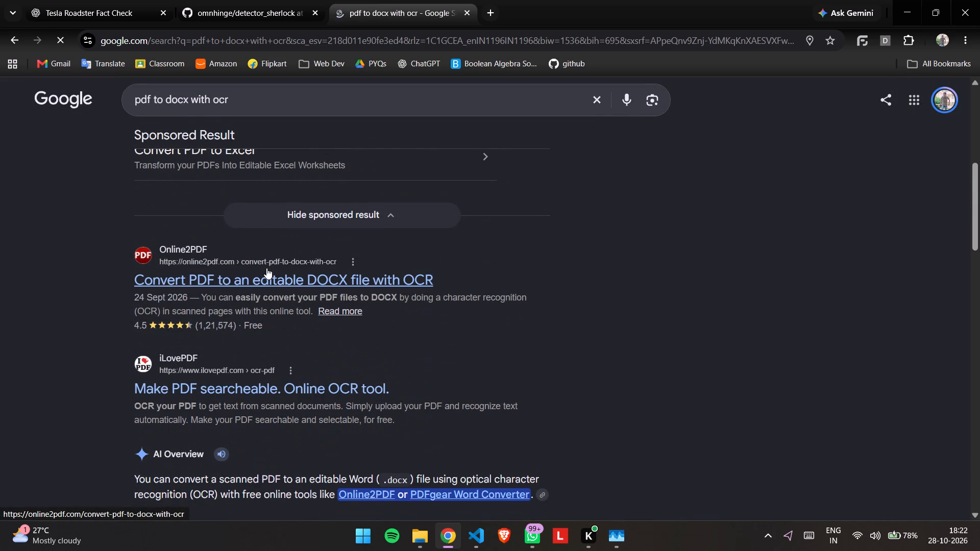
{"action": "left_click", "coordinate": [266, 268]}
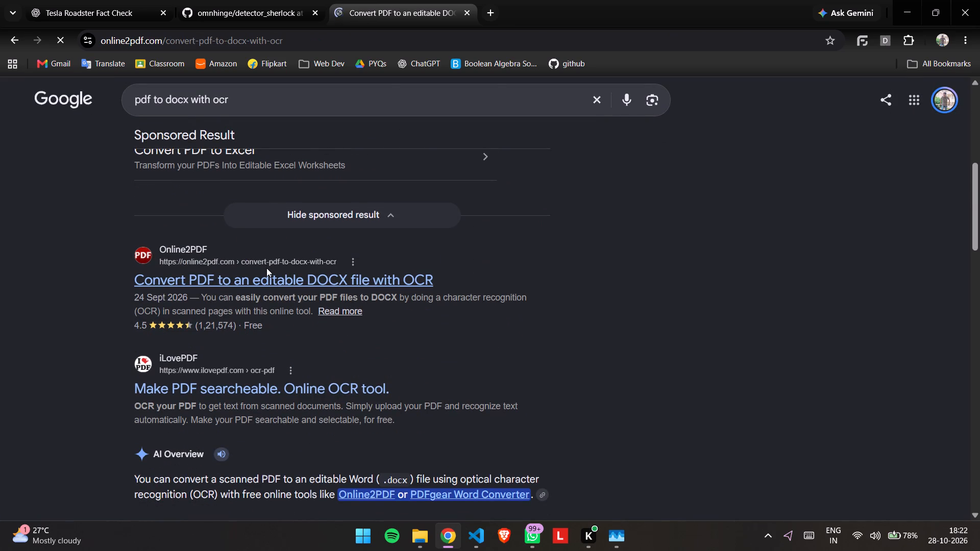
Load the final report PDF from Downloads into the Online2PDF converter.
{"action": "left_click", "coordinate": [220, 426]}
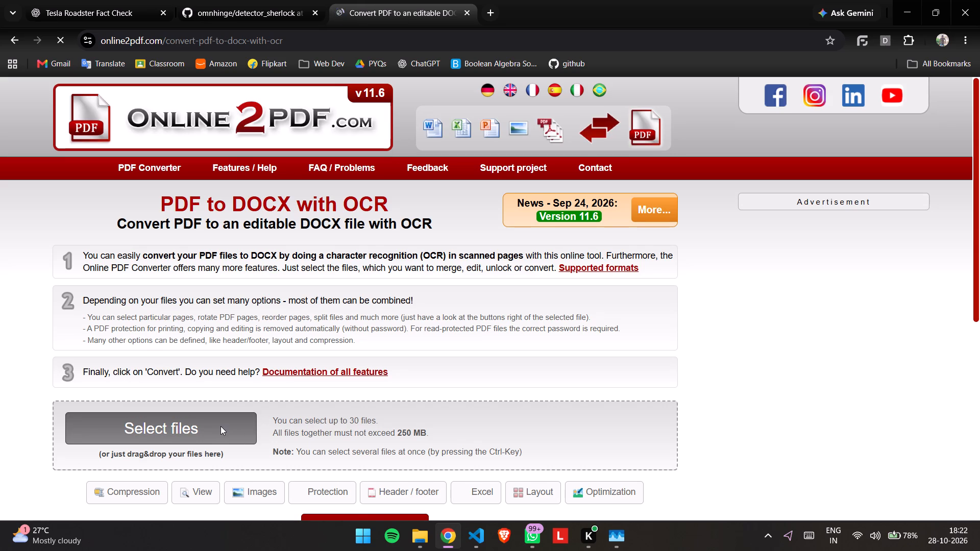
{"action": "left_click", "coordinate": [170, 128]}
{"action": "key", "text": "Return"}
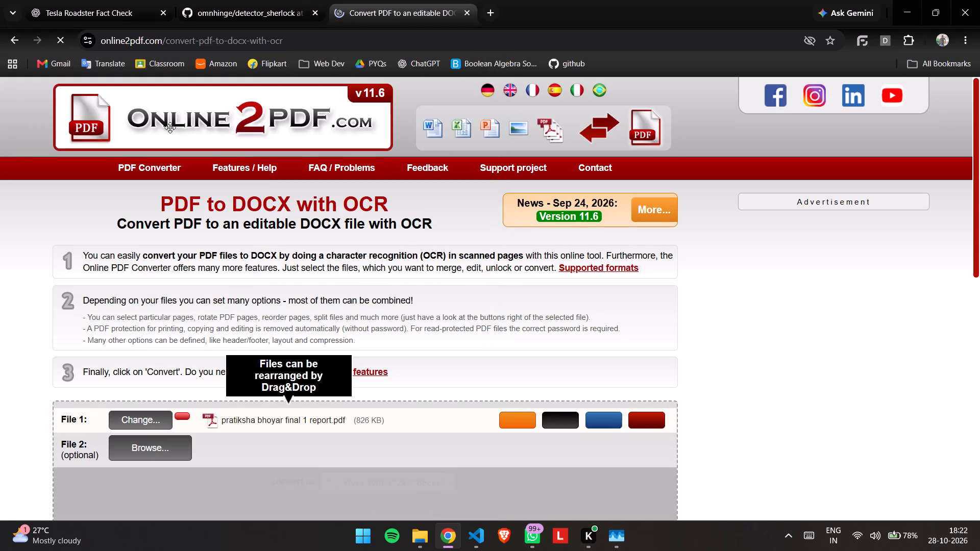
Name the output file Report and convert the PDF to a DOCX with OCR.
{"action": "scroll", "coordinate": [335, 249], "scroll_direction": "down", "scroll_amount": 4}
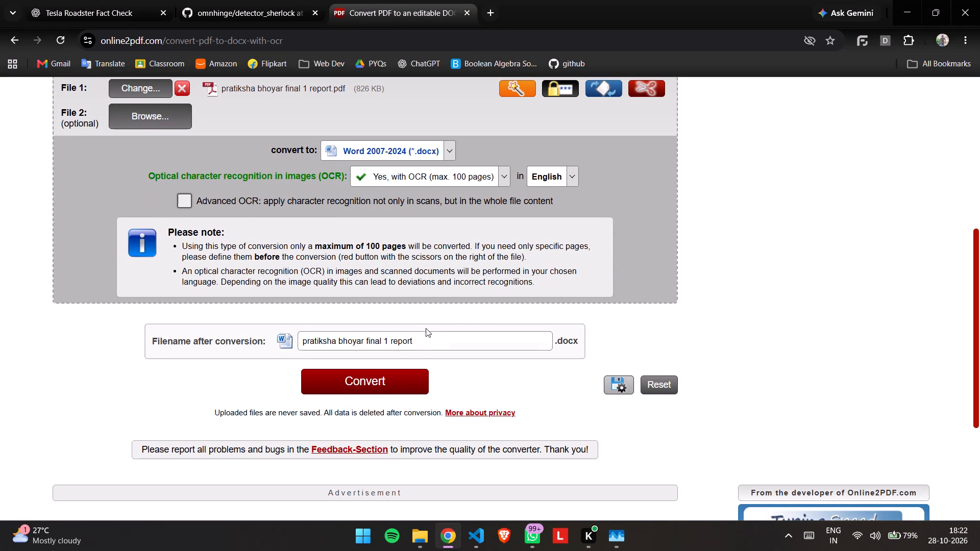
{"action": "left_click", "coordinate": [437, 341]}
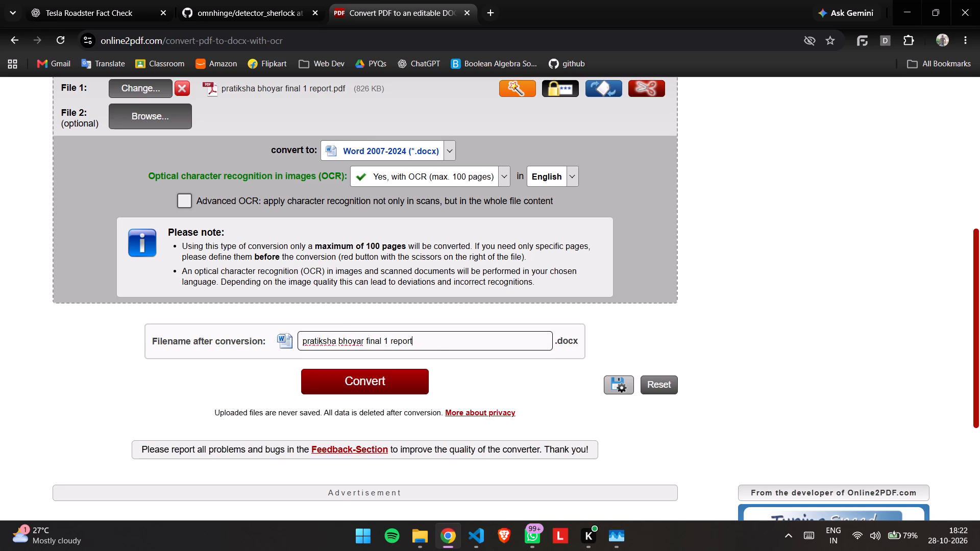
{"action": "key", "text": "ctrl+a"}
{"action": "key", "text": "BackSpace"}
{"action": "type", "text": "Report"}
{"action": "left_click", "coordinate": [335, 380]}
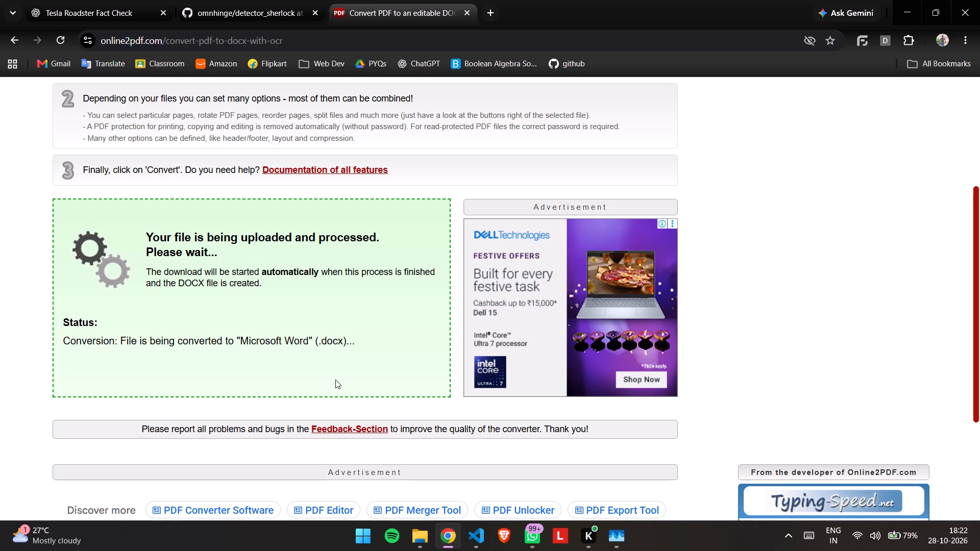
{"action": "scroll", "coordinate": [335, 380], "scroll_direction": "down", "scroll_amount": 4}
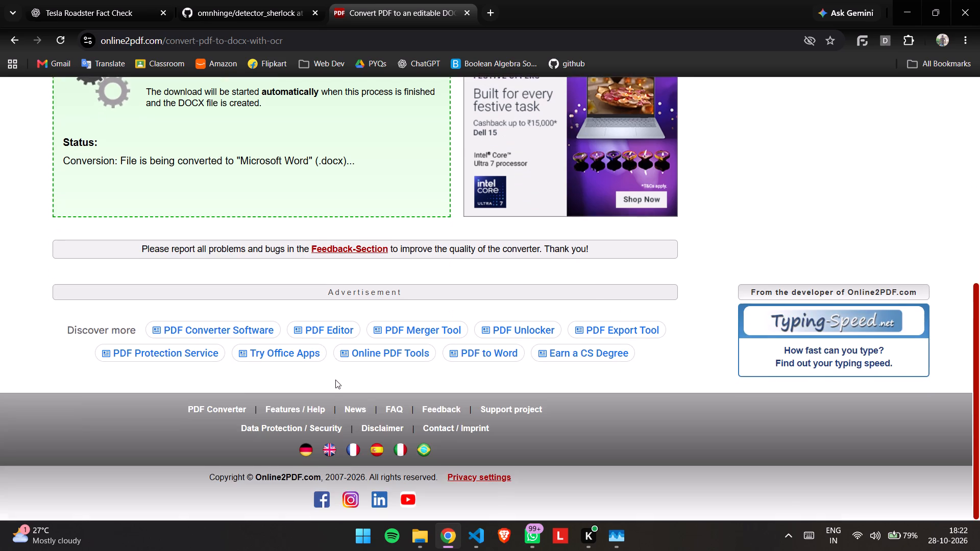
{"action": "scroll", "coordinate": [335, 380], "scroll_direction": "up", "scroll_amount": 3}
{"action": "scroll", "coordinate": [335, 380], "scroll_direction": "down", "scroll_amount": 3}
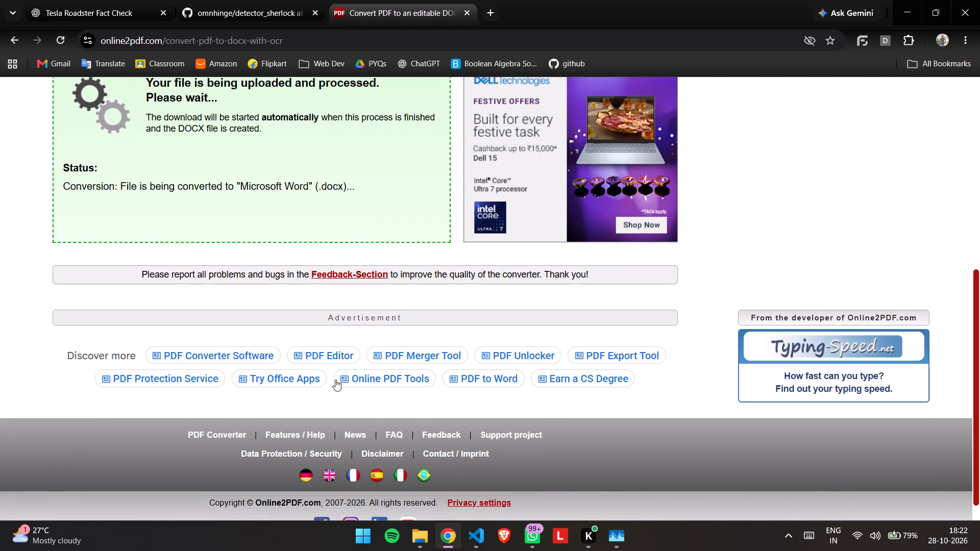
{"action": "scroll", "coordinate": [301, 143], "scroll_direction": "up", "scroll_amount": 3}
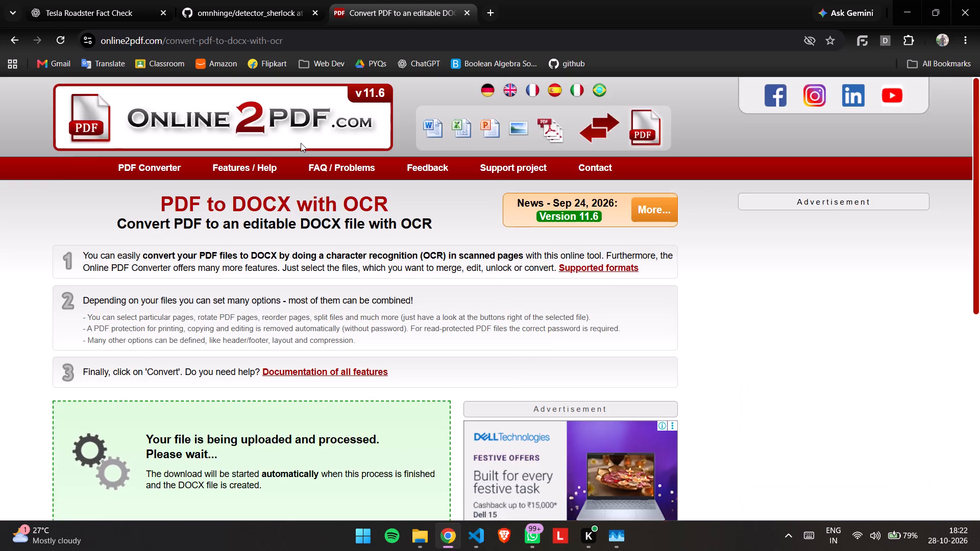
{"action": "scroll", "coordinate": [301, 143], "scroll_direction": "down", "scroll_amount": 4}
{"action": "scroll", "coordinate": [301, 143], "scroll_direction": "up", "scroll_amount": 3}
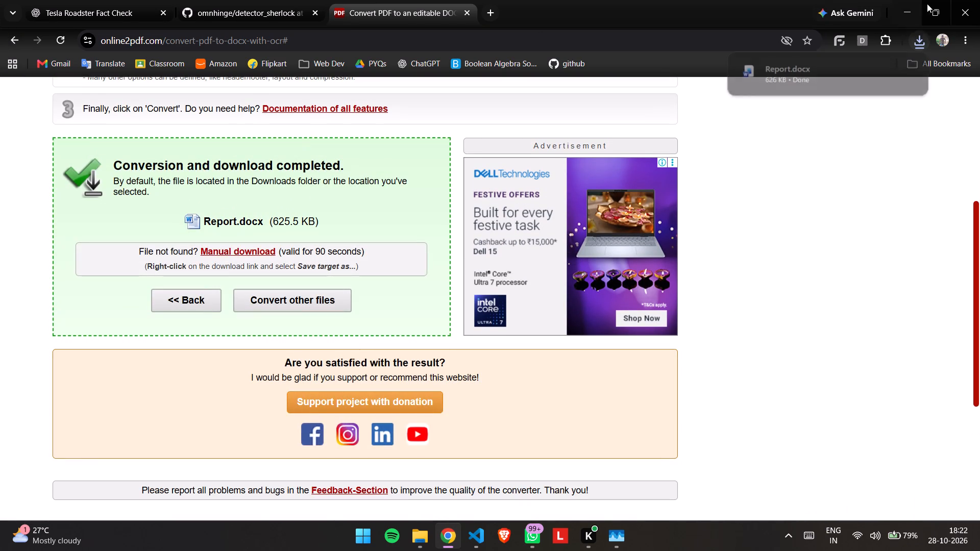
Open the downloaded Report.docx in Word and enable editing.
{"action": "left_click", "coordinate": [814, 88]}
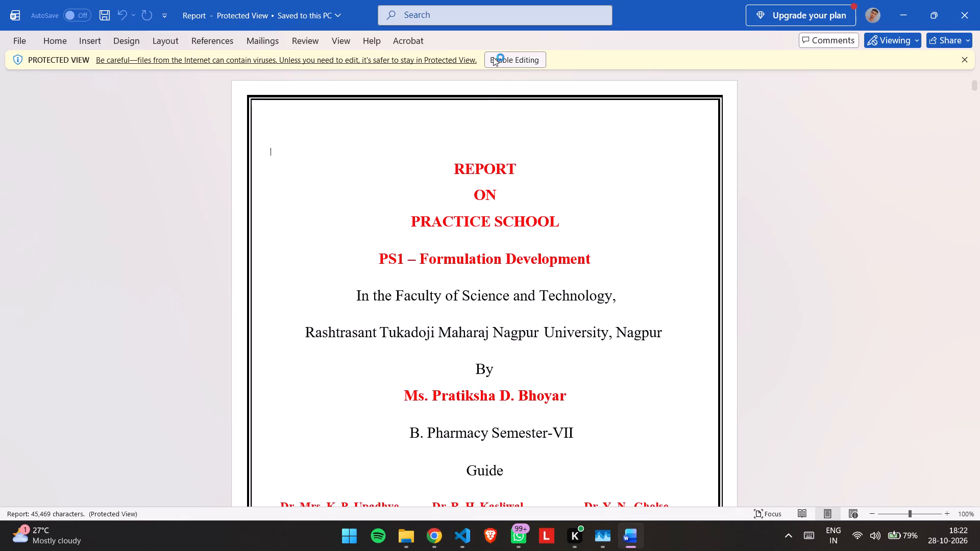
{"action": "left_click", "coordinate": [493, 57]}
On the title page, replace the student's first name with the new student's and set the middle initial to S.
{"action": "scroll", "coordinate": [507, 273], "scroll_direction": "down", "scroll_amount": 1}
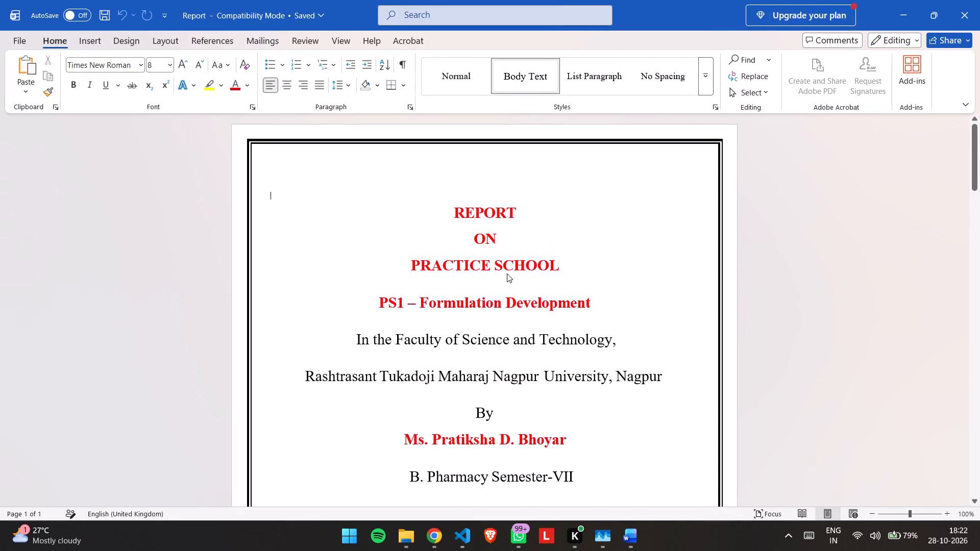
{"action": "scroll", "coordinate": [507, 273], "scroll_direction": "down", "scroll_amount": 1}
{"action": "double_click", "coordinate": [465, 301]}
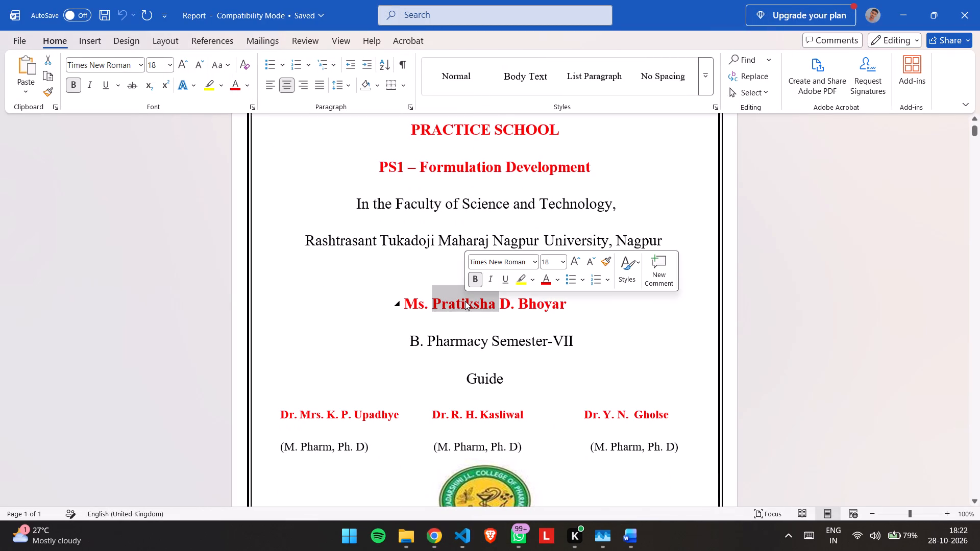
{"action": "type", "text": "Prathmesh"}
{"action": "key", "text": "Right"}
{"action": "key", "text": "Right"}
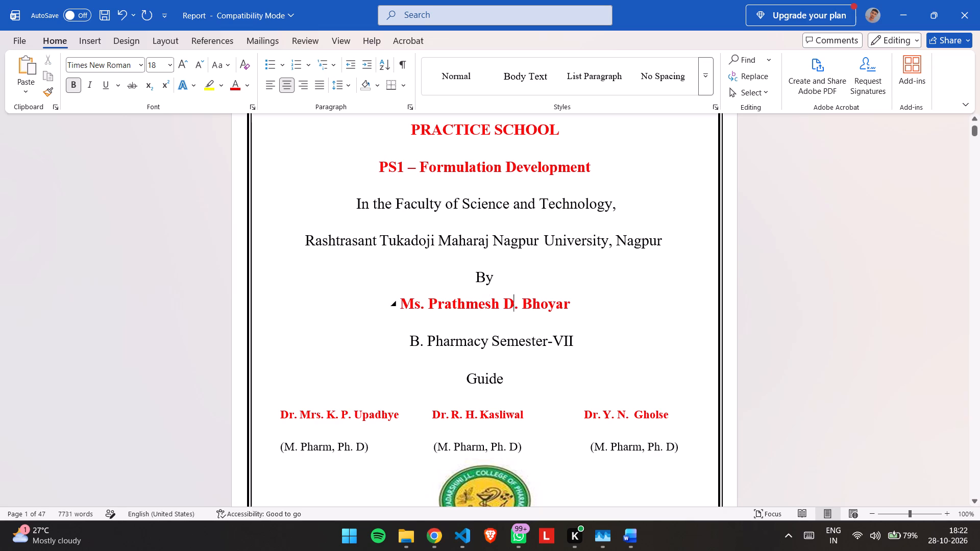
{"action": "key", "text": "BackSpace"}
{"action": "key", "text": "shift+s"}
Replace the student's surname on the title page with the new student's surname.
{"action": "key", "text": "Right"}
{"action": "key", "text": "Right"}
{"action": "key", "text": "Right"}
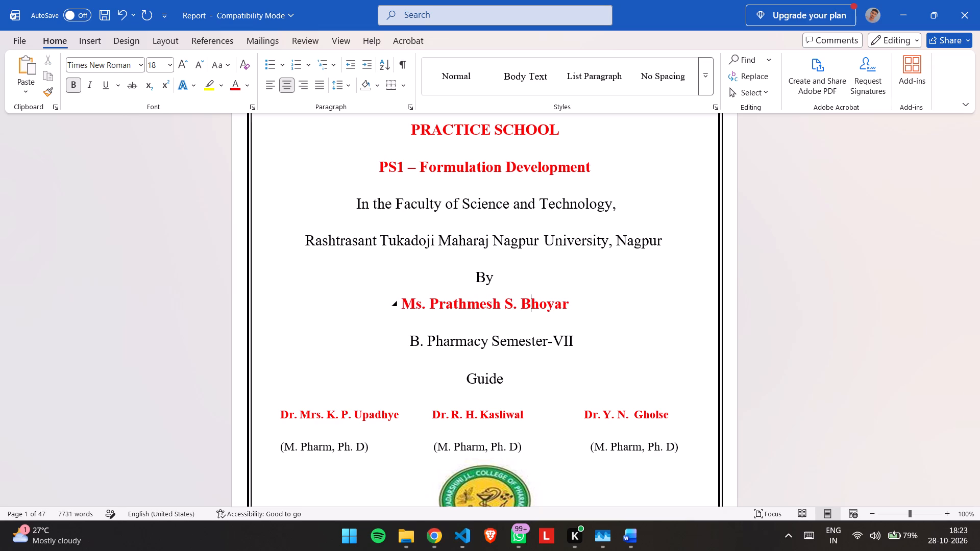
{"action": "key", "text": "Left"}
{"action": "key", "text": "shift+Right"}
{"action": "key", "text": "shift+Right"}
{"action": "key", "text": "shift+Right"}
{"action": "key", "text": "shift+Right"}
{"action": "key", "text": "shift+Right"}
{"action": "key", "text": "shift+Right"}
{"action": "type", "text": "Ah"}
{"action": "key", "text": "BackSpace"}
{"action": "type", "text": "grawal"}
{"action": "left_click", "coordinate": [414, 303]}
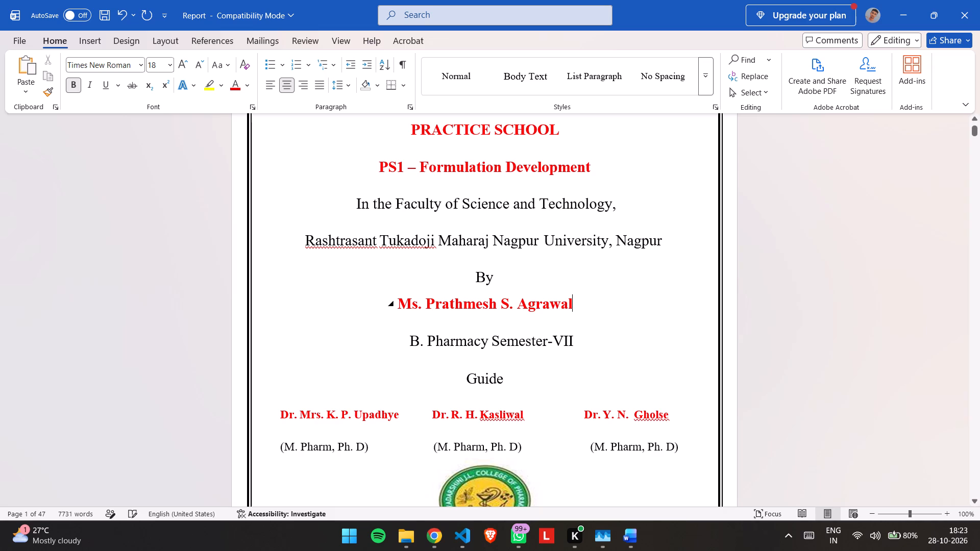
Change the honorific before the student's name on the title page to Mr.
{"action": "key", "text": "Right"}
{"action": "key", "text": "BackSpace"}
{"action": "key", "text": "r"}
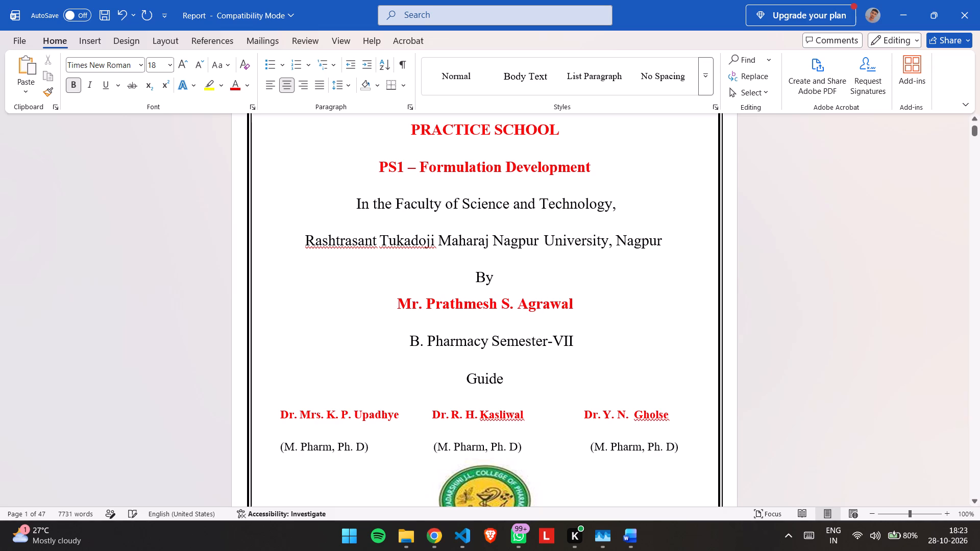
In the certificate paragraph on page 2, replace the student's first name with the new student's first name.
{"action": "scroll", "coordinate": [422, 414], "scroll_direction": "down", "scroll_amount": 4}
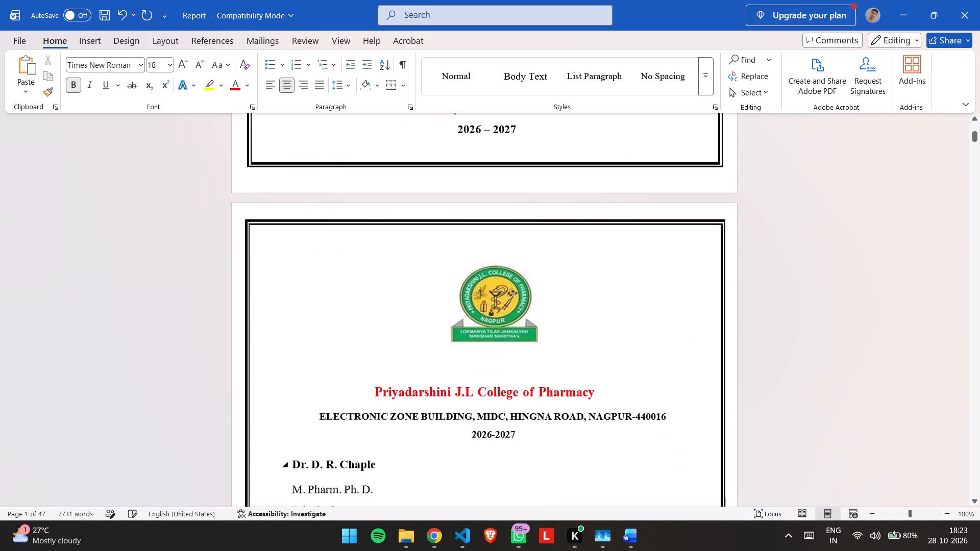
{"action": "scroll", "coordinate": [422, 414], "scroll_direction": "down", "scroll_amount": 2}
{"action": "double_click", "coordinate": [646, 253]}
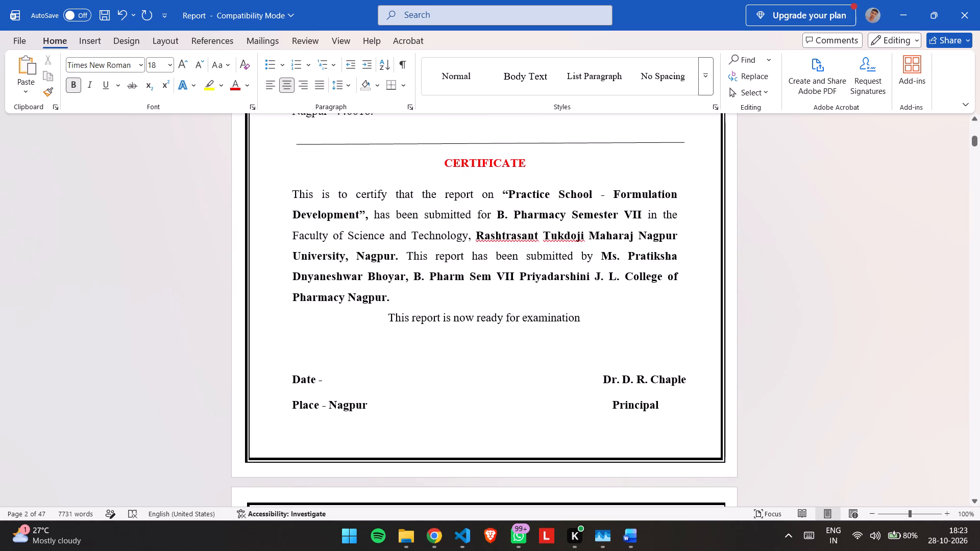
{"action": "double_click", "coordinate": [646, 253]}
{"action": "left_click", "coordinate": [646, 253]}
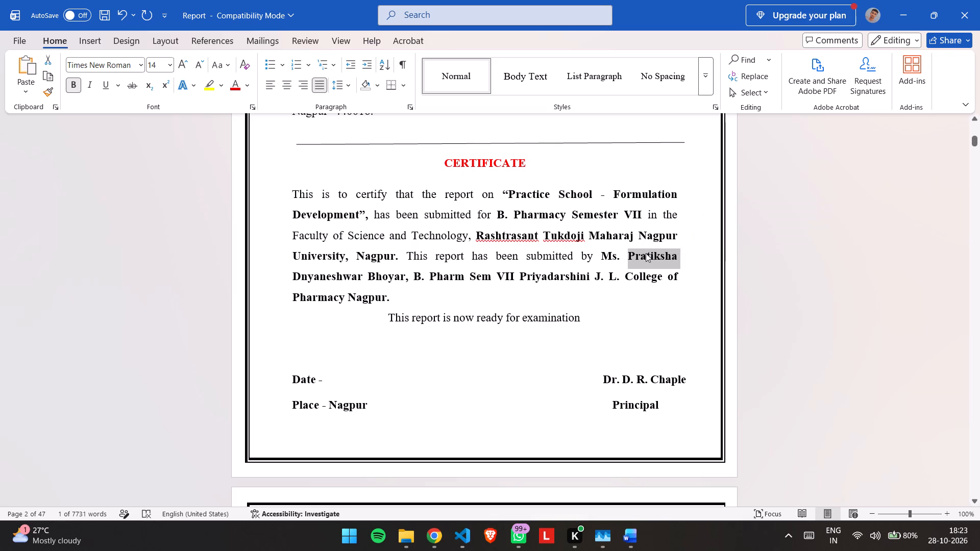
{"action": "double_click", "coordinate": [646, 253]}
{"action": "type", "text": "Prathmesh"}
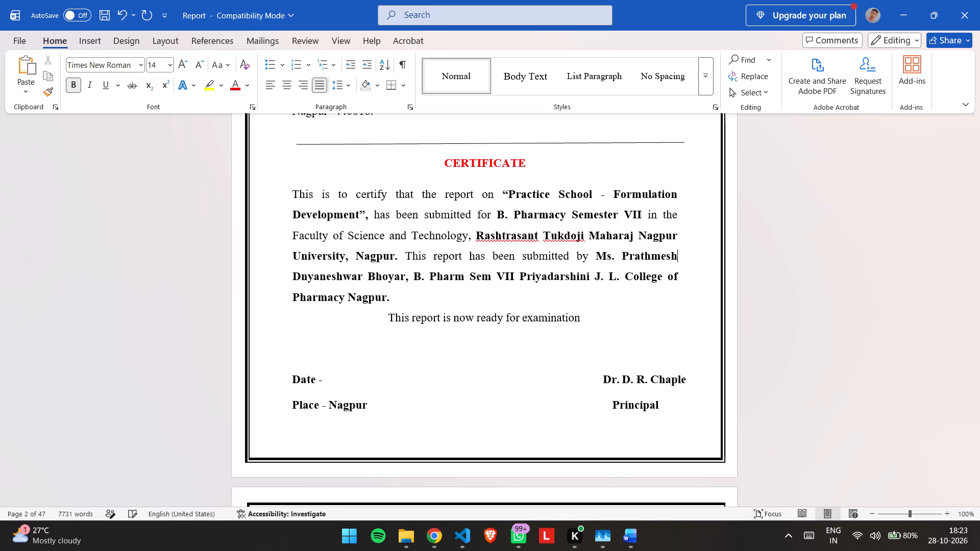
Replace the surname and middle name in the page 2 certificate paragraph with the new student's.
{"action": "double_click", "coordinate": [390, 275]}
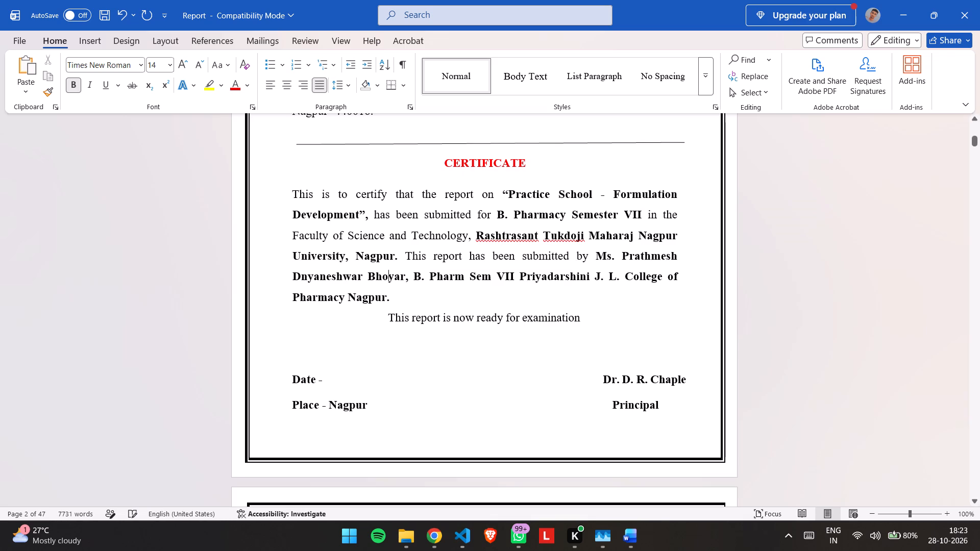
{"action": "double_click", "coordinate": [390, 275]}
{"action": "left_click", "coordinate": [390, 275]}
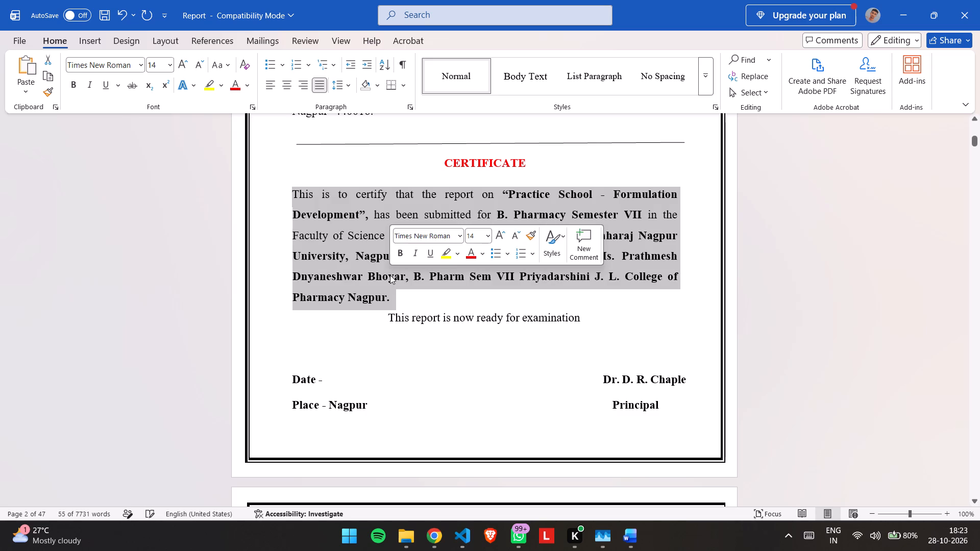
{"action": "left_click", "coordinate": [390, 275]}
{"action": "double_click", "coordinate": [390, 275]}
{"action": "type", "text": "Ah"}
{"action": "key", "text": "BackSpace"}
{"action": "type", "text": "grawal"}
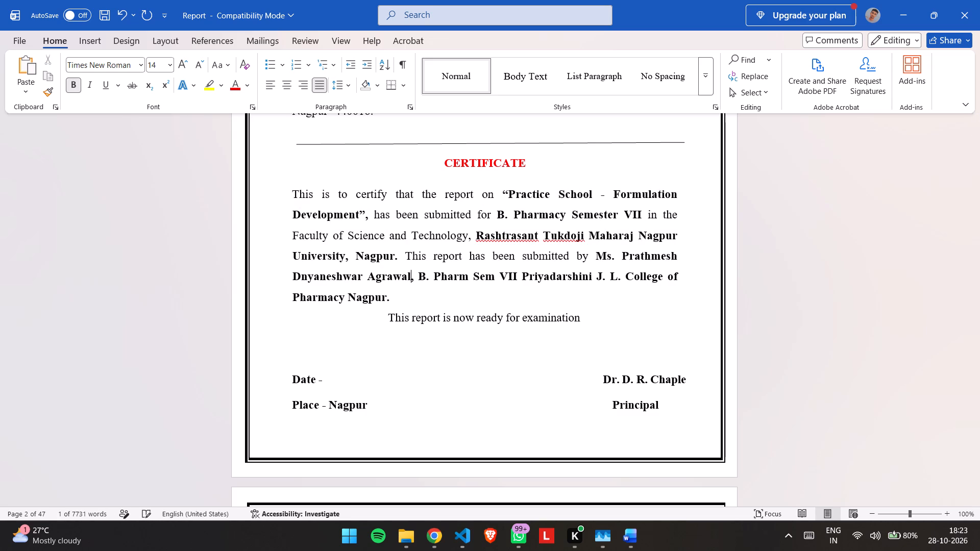
{"action": "double_click", "coordinate": [328, 277]}
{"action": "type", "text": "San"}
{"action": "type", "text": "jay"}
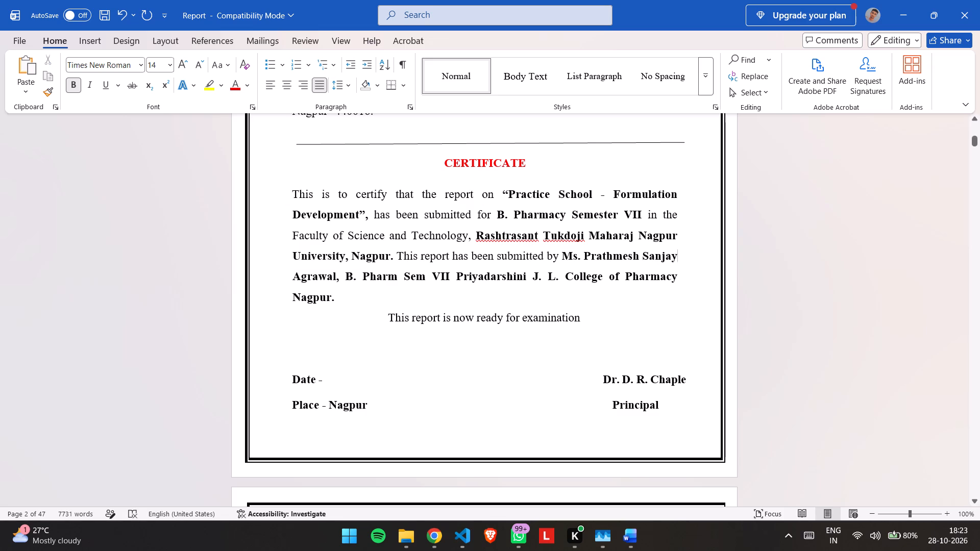
Change the honorific before the student's name in the page 2 certificate paragraph to Mr.
{"action": "left_click", "coordinate": [575, 254]}
{"action": "key", "text": "Right"}
{"action": "key", "text": "BackSpace"}
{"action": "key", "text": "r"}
Copy the new student's full name with its honorific from the page 2 certificate paragraph, excluding the comma after it.
{"action": "key", "text": "Left"}
{"action": "key", "text": "Left"}
{"action": "key", "text": "Left"}
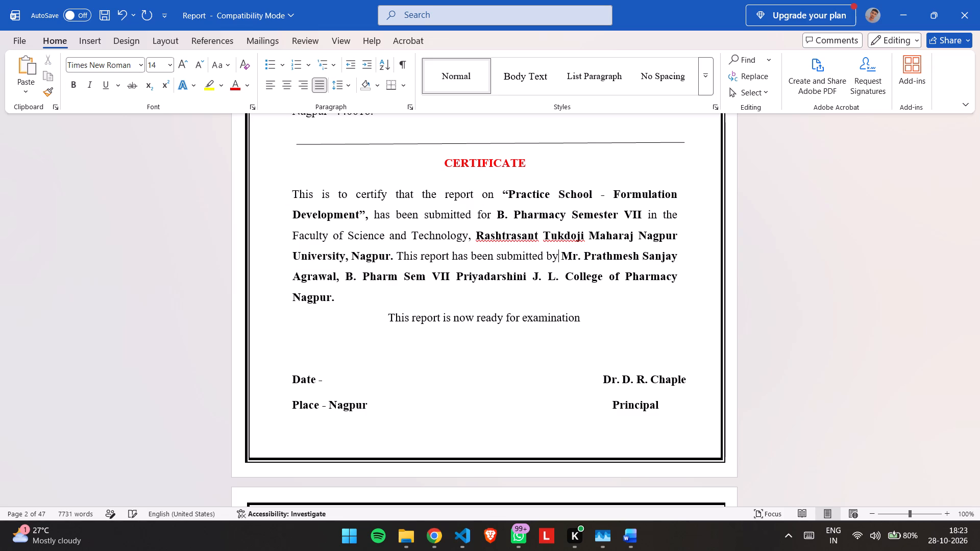
{"action": "key", "text": "Right"}
{"action": "key", "text": "shift+Right"}
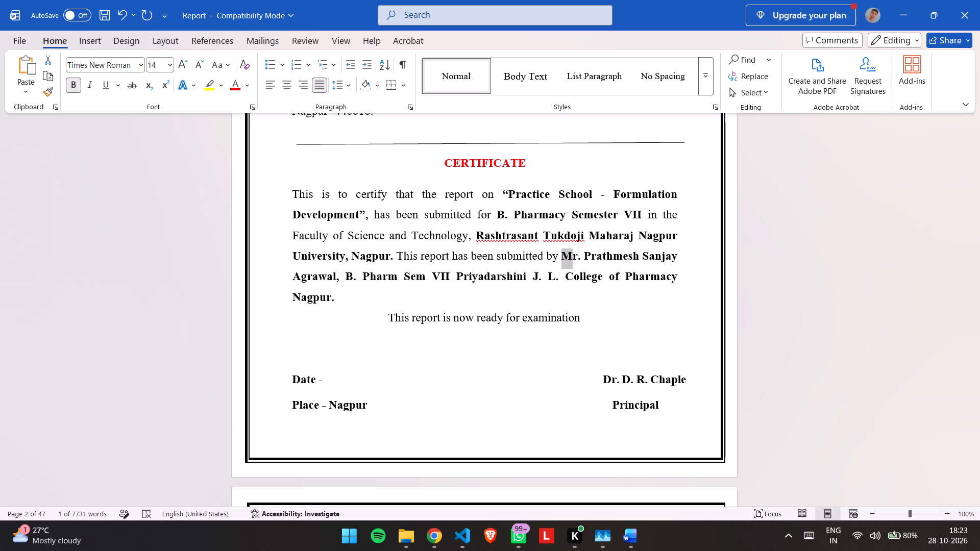
{"action": "key", "text": "shift+Right"}
{"action": "key", "text": "shift+Right"}
{"action": "key", "text": "shift+Right"}
{"action": "key", "text": "shift+Right"}
{"action": "key", "text": "shift+Right"}
{"action": "key", "text": "shift+Right"}
{"action": "key", "text": "shift+Right"}
{"action": "key", "text": "shift+Right"}
{"action": "key", "text": "shift+Right"}
{"action": "key", "text": "shift+Right"}
{"action": "key", "text": "shift+Right"}
{"action": "key", "text": "shift+Right"}
{"action": "key", "text": "shift+Right"}
{"action": "key", "text": "shift+Right"}
{"action": "key", "text": "shift+Right"}
{"action": "key", "text": "shift+Right"}
{"action": "key", "text": "shift+Right"}
{"action": "key", "text": "shift+Right"}
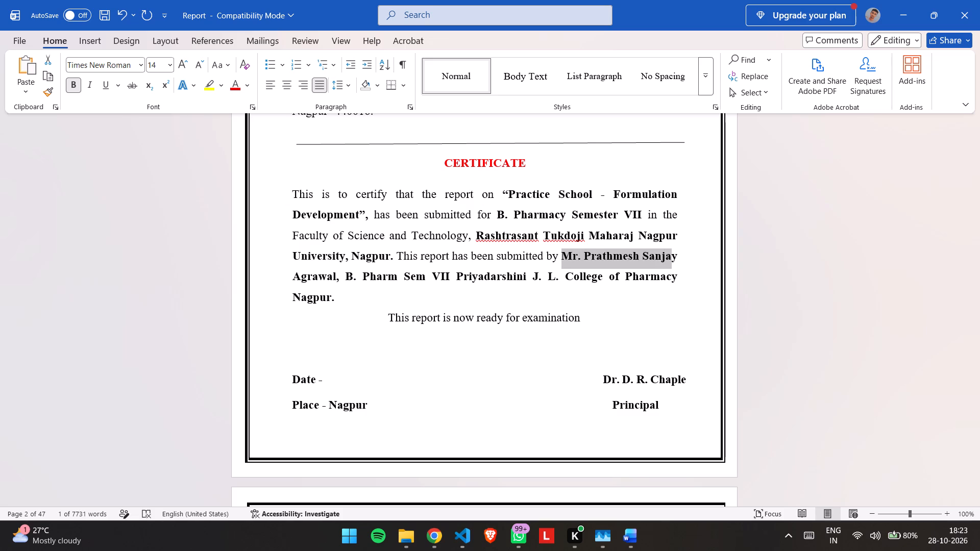
{"action": "key", "text": "shift+Right"}
{"action": "key", "text": "shift+Right"}
{"action": "key", "text": "shift+Right"}
{"action": "key", "text": "shift+Right"}
{"action": "key", "text": "shift+Right"}
{"action": "key", "text": "shift+Right"}
{"action": "key", "text": "shift+Right"}
{"action": "key", "text": "shift+Right"}
{"action": "key", "text": "shift+Right"}
{"action": "key", "text": "shift+Right"}
{"action": "key", "text": "shift+Right"}
{"action": "key", "text": "shift+Left"}
{"action": "key", "text": "shift+Left"}
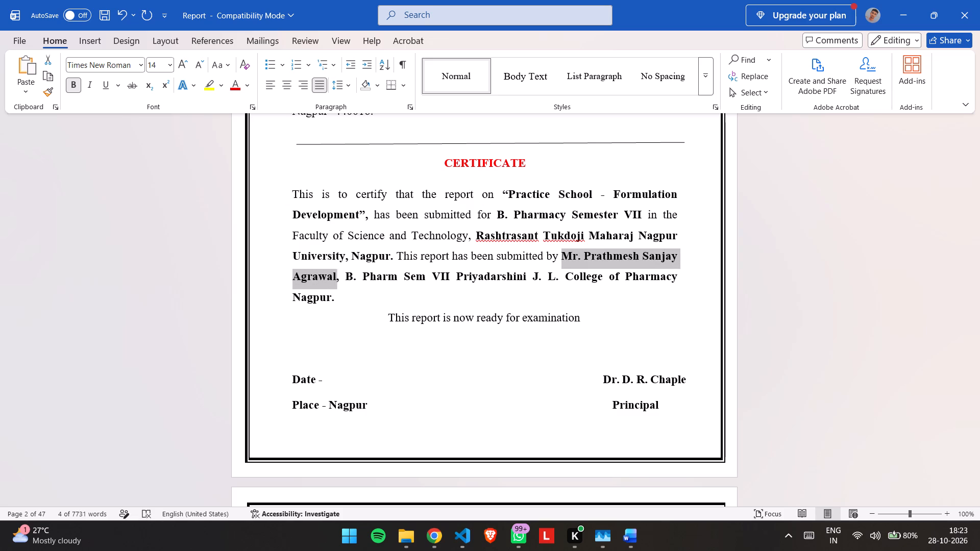
{"action": "key", "text": "ctrl+c"}
In the guides' certificate on page 3, replace the student's title and full name with the copied new student's name.
{"action": "left_click", "coordinate": [154, 302]}
{"action": "scroll", "coordinate": [154, 302], "scroll_direction": "down", "scroll_amount": 1}
{"action": "scroll", "coordinate": [406, 324], "scroll_direction": "down", "scroll_amount": 1}
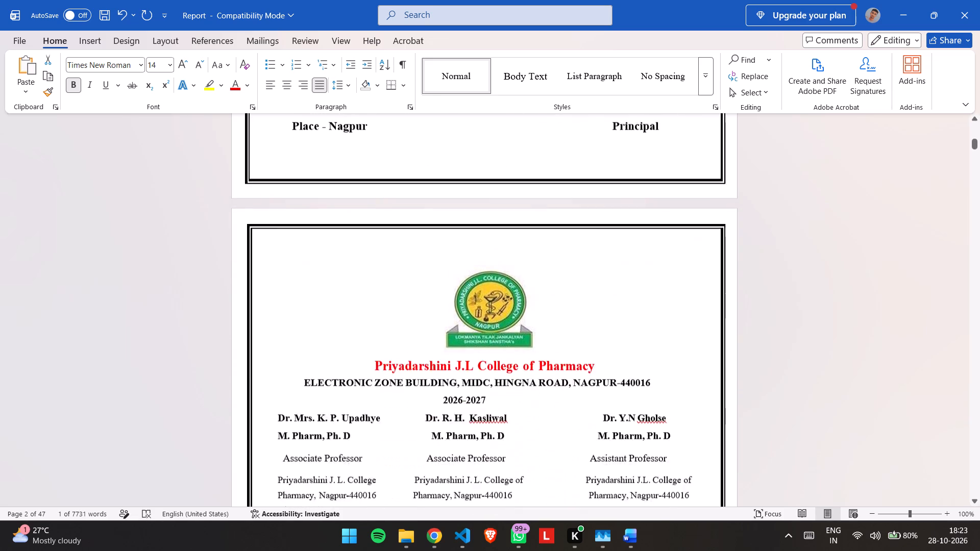
{"action": "scroll", "coordinate": [406, 324], "scroll_direction": "down", "scroll_amount": 2}
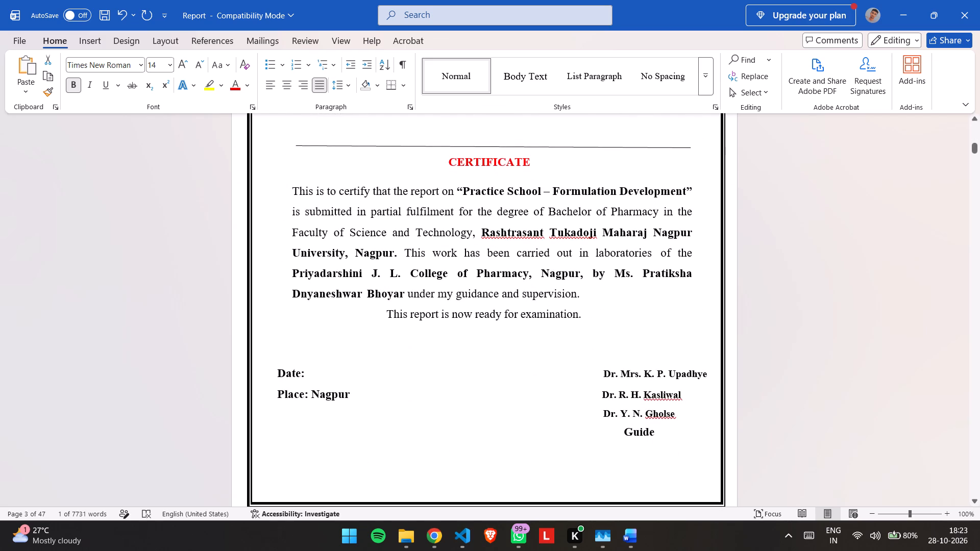
{"action": "left_click", "coordinate": [617, 275]}
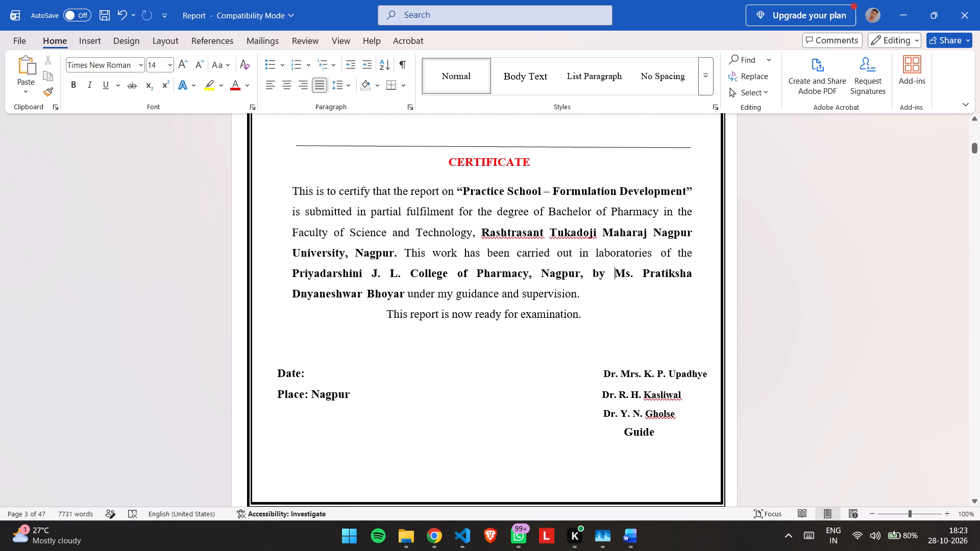
{"action": "key", "text": "shift+Down"}
{"action": "key", "text": "shift+Left"}
{"action": "key", "text": "shift+Left"}
{"action": "key", "text": "shift+Left"}
{"action": "key", "text": "shift+Left"}
{"action": "key", "text": "shift+Left"}
{"action": "key", "text": "shift+Left"}
{"action": "key", "text": "shift+Left"}
{"action": "key", "text": "shift+Left"}
{"action": "key", "text": "shift+Left"}
{"action": "key", "text": "shift+Left"}
{"action": "key", "text": "shift+Left"}
{"action": "key", "text": "shift+Left"}
{"action": "key", "text": "shift+Left"}
{"action": "key", "text": "shift+Left"}
{"action": "key", "text": "shift+Left"}
{"action": "key", "text": "shift+Left"}
{"action": "key", "text": "shift+Left"}
{"action": "key", "text": "shift+Left"}
{"action": "key", "text": "shift+Left"}
{"action": "key", "text": "shift+Left"}
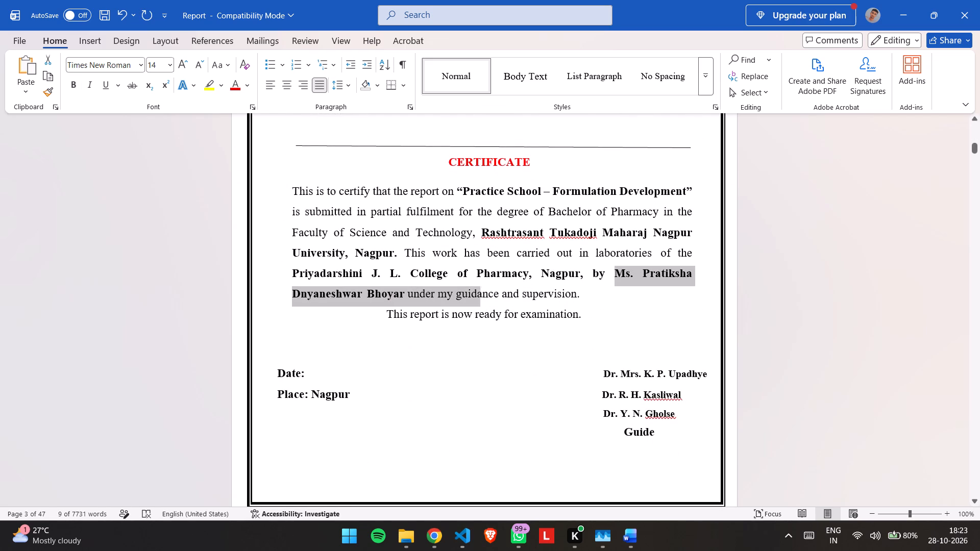
{"action": "key", "text": "shift+Left"}
{"action": "key", "text": "shift+Left"}
{"action": "key", "text": "shift+Left"}
{"action": "key", "text": "ctrl+v"}
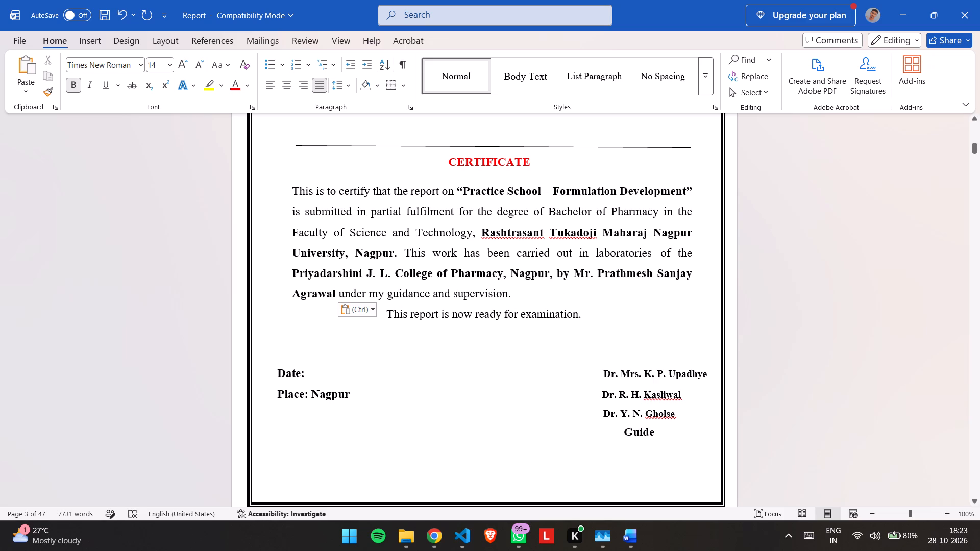
Replace the previous student's title and name above "Student" in the page 4 signature block with the copied new student's title and name.
{"action": "scroll", "coordinate": [641, 282], "scroll_direction": "down", "scroll_amount": 2}
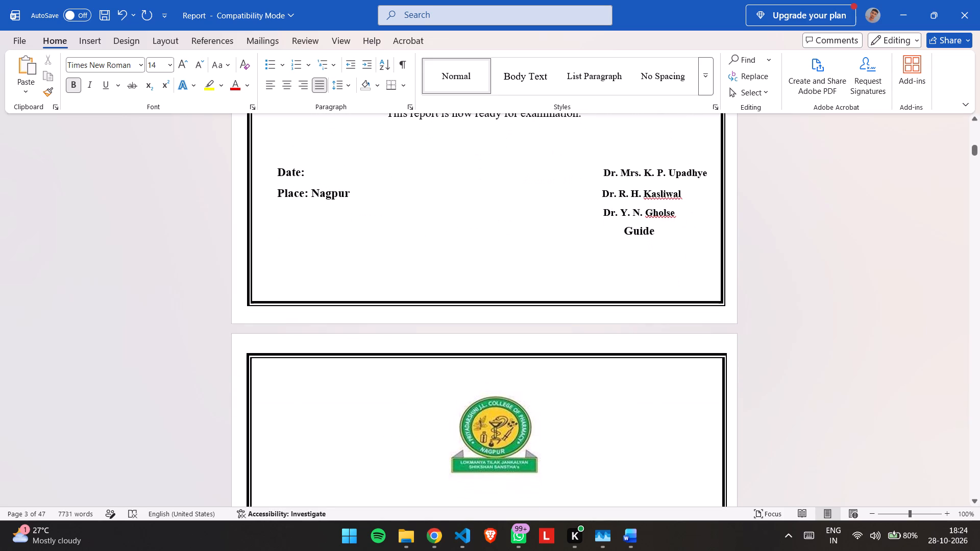
{"action": "scroll", "coordinate": [641, 282], "scroll_direction": "down", "scroll_amount": 4}
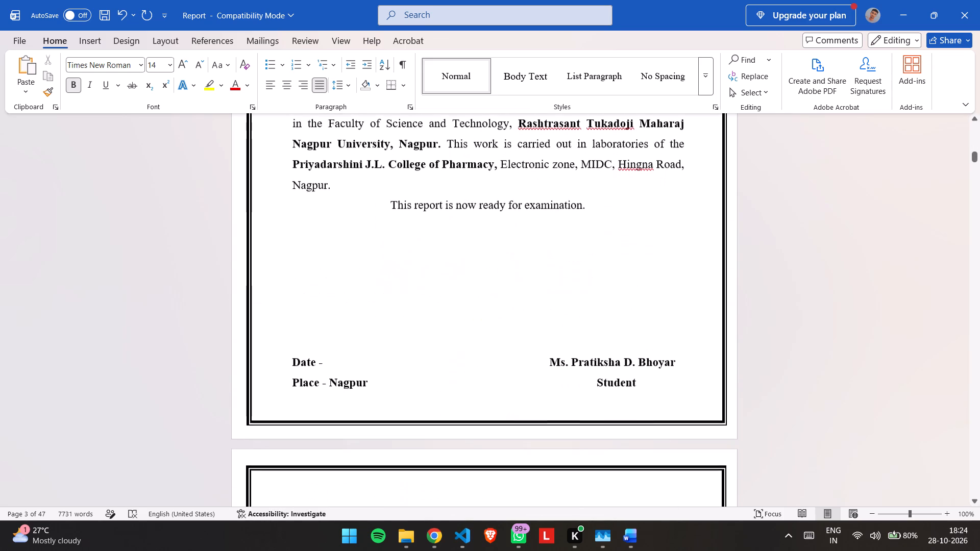
{"action": "scroll", "coordinate": [641, 282], "scroll_direction": "up", "scroll_amount": 1}
{"action": "scroll", "coordinate": [641, 282], "scroll_direction": "down", "scroll_amount": 1}
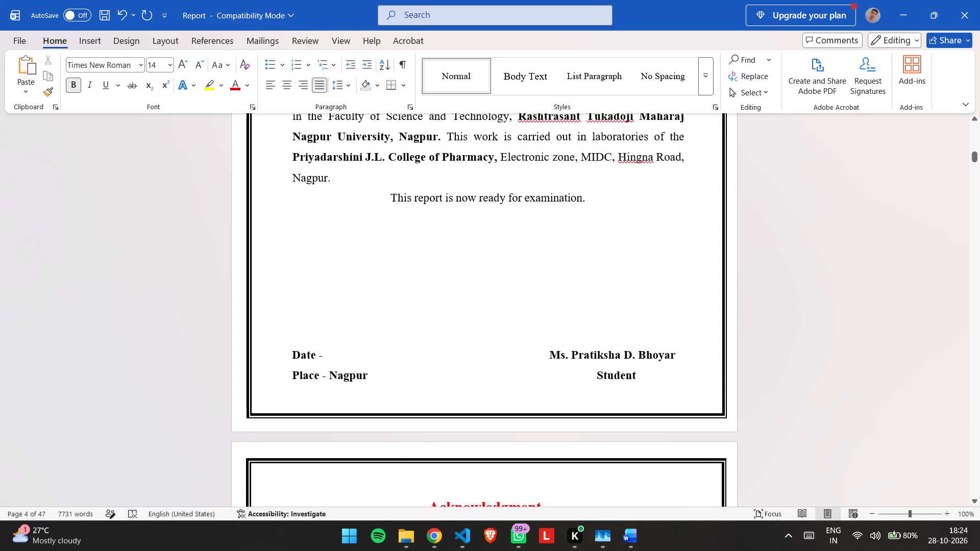
{"action": "left_click", "coordinate": [552, 357]}
{"action": "key", "text": "shift+Right"}
{"action": "key", "text": "shift+Right"}
{"action": "key", "text": "shift+Right"}
{"action": "key", "text": "shift+Right"}
{"action": "key", "text": "shift+Right"}
{"action": "key", "text": "shift+Right"}
{"action": "key", "text": "shift+Right"}
{"action": "key", "text": "shift+Right"}
{"action": "key", "text": "shift+Right"}
{"action": "key", "text": "shift+Right"}
{"action": "key", "text": "shift+Right"}
{"action": "key", "text": "shift+Right"}
{"action": "key", "text": "shift+Right"}
{"action": "key", "text": "shift+Right"}
{"action": "key", "text": "shift+Right"}
{"action": "key", "text": "shift+Right"}
{"action": "key", "text": "shift+Right"}
{"action": "key", "text": "shift+Right"}
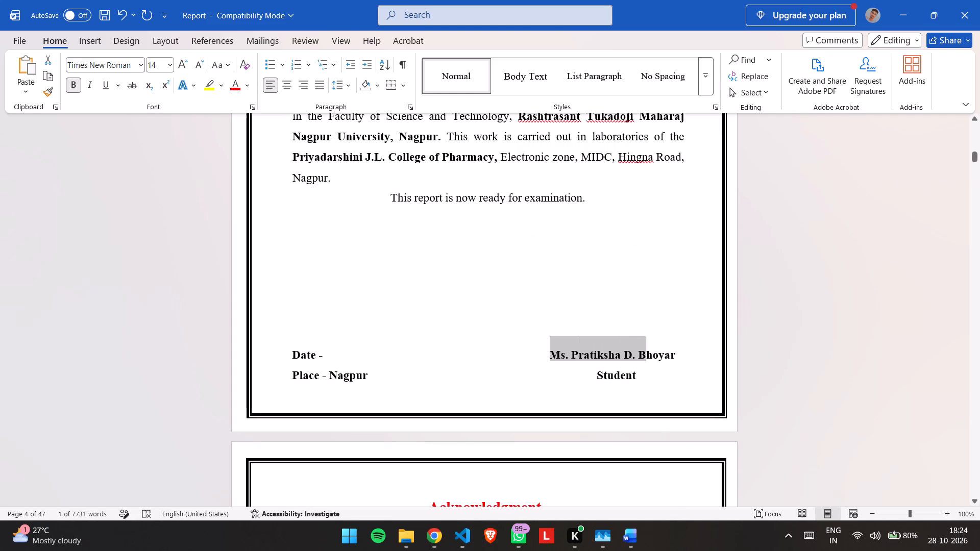
{"action": "key", "text": "shift+Right"}
{"action": "key", "text": "shift+Right"}
{"action": "key", "text": "shift+Right"}
{"action": "key", "text": "shift+Right"}
{"action": "key", "text": "shift+Right"}
{"action": "key", "text": "ctrl+v"}
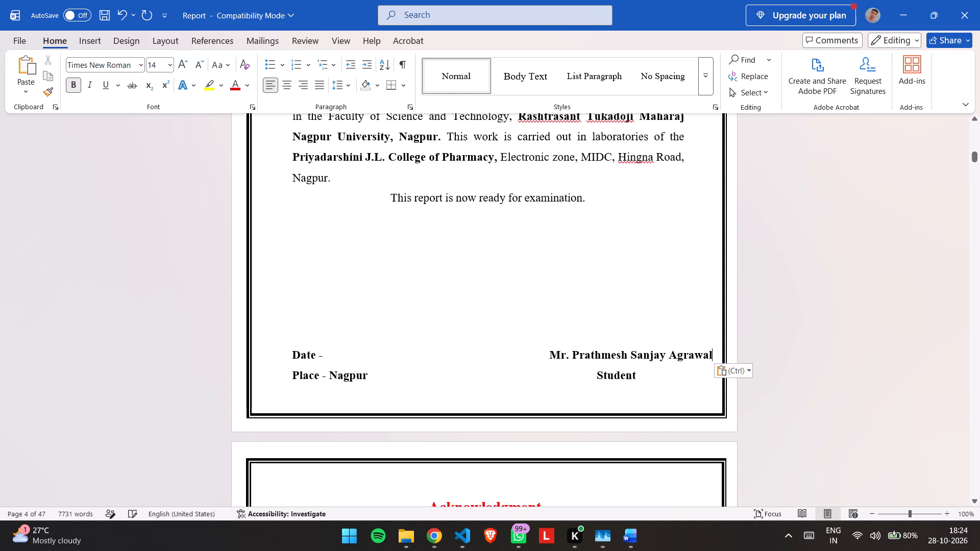
Shorten the new student's middle name to the initial "S." in the page 4 signature block.
{"action": "left_click", "coordinate": [662, 355]}
{"action": "key", "text": "Right"}
{"action": "key", "text": "BackSpace"}
{"action": "key", "text": "BackSpace"}
{"action": "key", "text": "BackSpace"}
{"action": "key", "text": "BackSpace"}
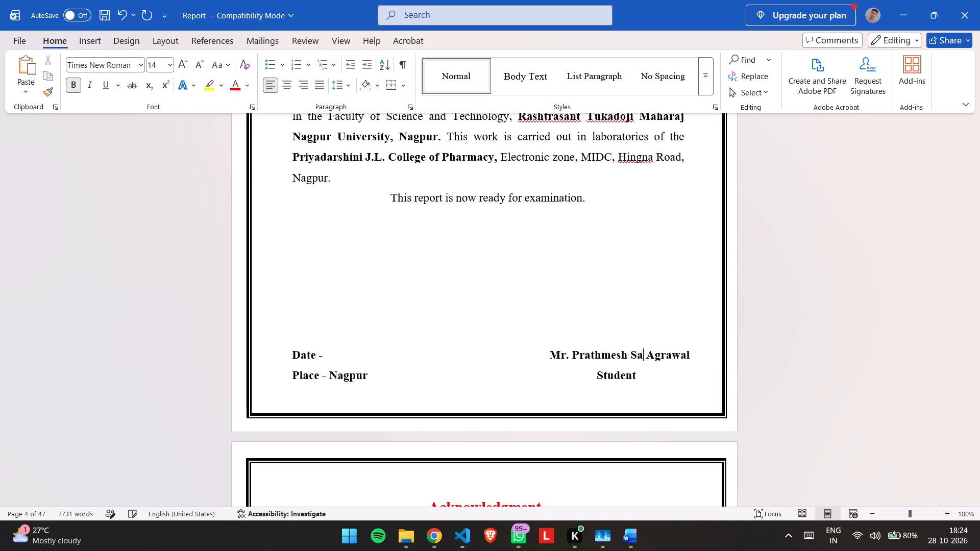
{"action": "key", "text": "BackSpace"}
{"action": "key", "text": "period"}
Replace the previous student's title and name signed at the end of the Acknowledgment with the copied new student's title and name.
{"action": "scroll", "coordinate": [672, 401], "scroll_direction": "down", "scroll_amount": 3}
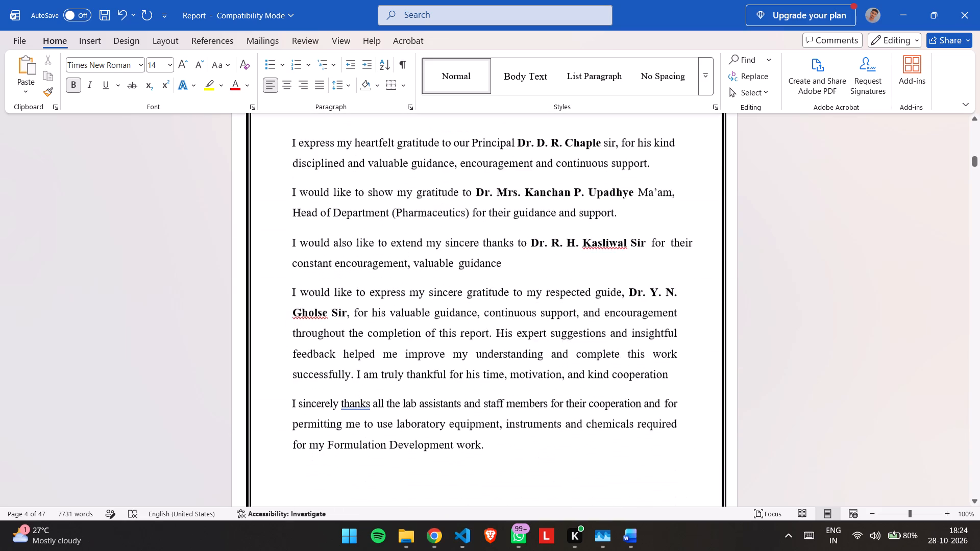
{"action": "scroll", "coordinate": [672, 401], "scroll_direction": "down", "scroll_amount": 2}
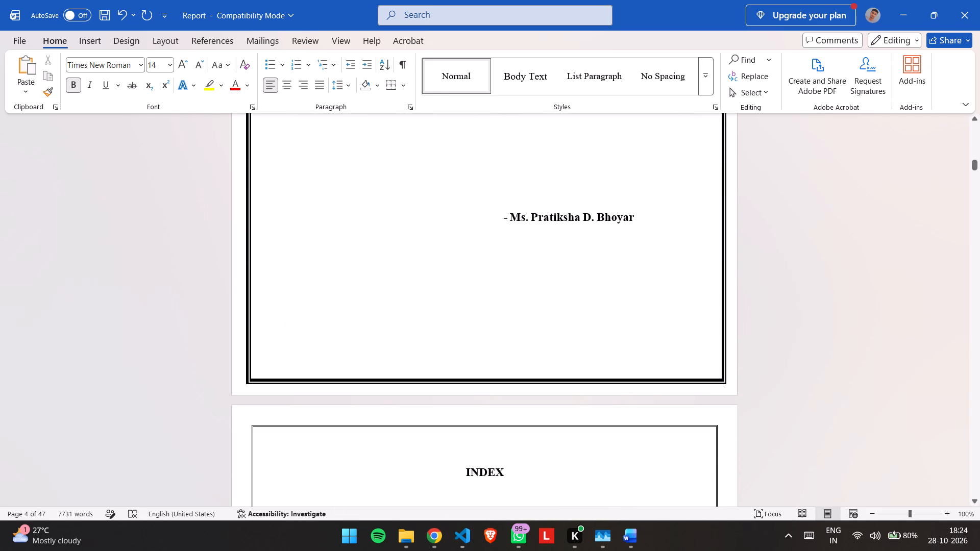
{"action": "left_click", "coordinate": [631, 219]}
{"action": "key", "text": "shift+Left"}
{"action": "key", "text": "shift+Left"}
{"action": "key", "text": "shift+Left"}
{"action": "key", "text": "shift+Left"}
{"action": "key", "text": "shift+Left"}
{"action": "key", "text": "shift+Left"}
{"action": "key", "text": "shift+Left"}
{"action": "key", "text": "shift+Left"}
{"action": "key", "text": "shift+Left"}
{"action": "key", "text": "shift+Left"}
{"action": "key", "text": "shift+Left"}
{"action": "key", "text": "shift+Left"}
{"action": "key", "text": "shift+Left"}
{"action": "key", "text": "shift+Left"}
{"action": "key", "text": "shift+Left"}
{"action": "key", "text": "shift+Left"}
{"action": "key", "text": "shift+Left"}
{"action": "key", "text": "shift+Left"}
{"action": "key", "text": "shift+Left"}
{"action": "key", "text": "shift+Left"}
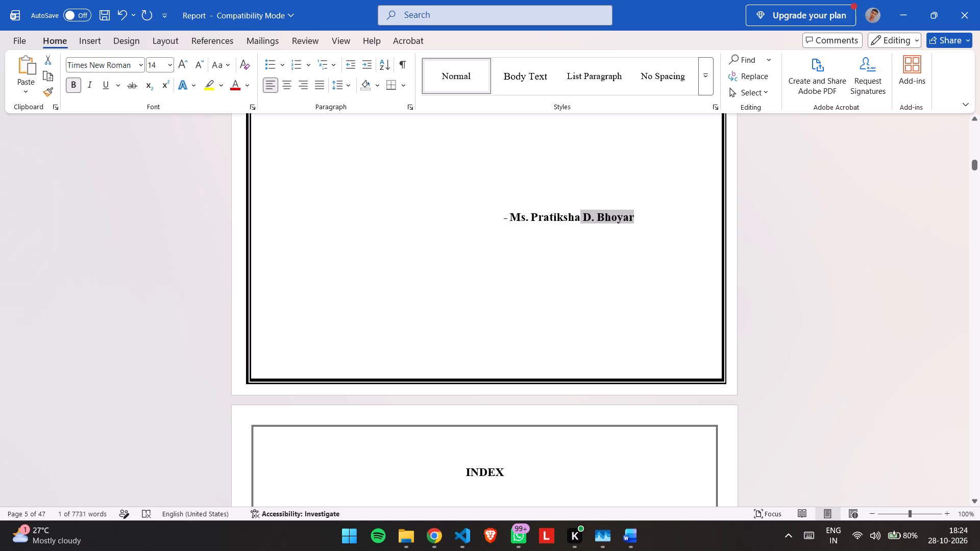
{"action": "key", "text": "shift+Left"}
{"action": "key", "text": "shift+Left"}
{"action": "key", "text": "shift+Left"}
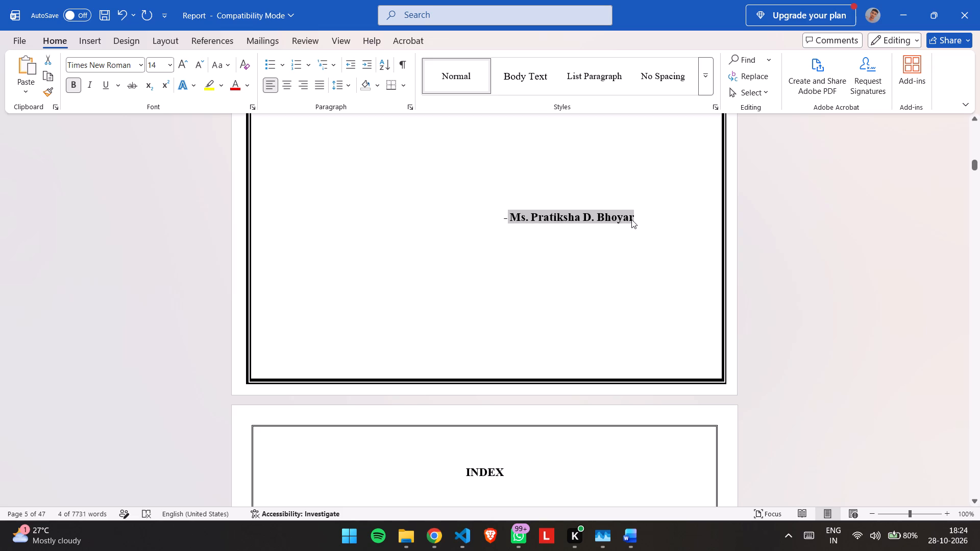
{"action": "key", "text": "ctrl+v"}
Shorten the new student's middle name to the initial "S." in the Acknowledgment signature.
{"action": "left_click", "coordinate": [623, 218]}
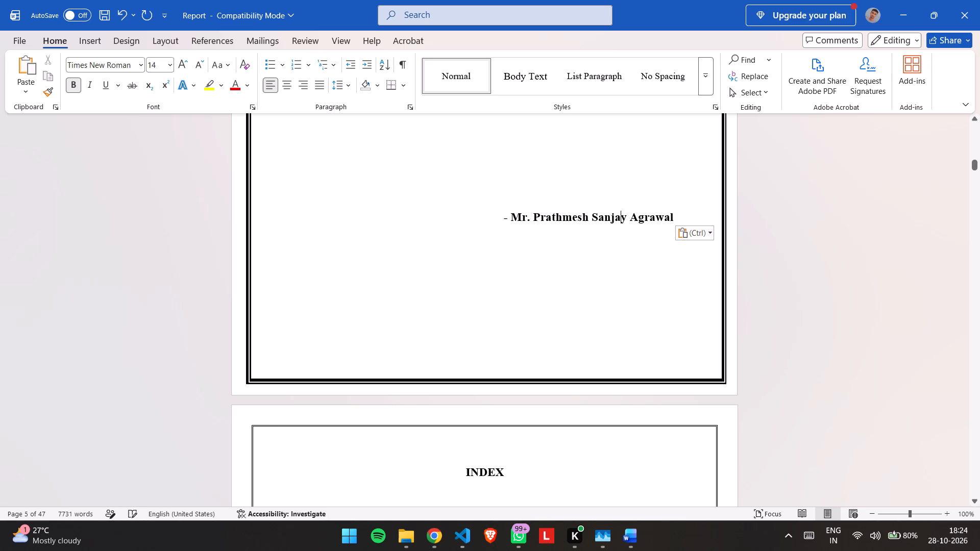
{"action": "key", "text": "Down"}
{"action": "key", "text": "Right"}
{"action": "left_click", "coordinate": [623, 218]}
{"action": "key", "text": "Right"}
{"action": "key", "text": "BackSpace"}
{"action": "key", "text": "BackSpace"}
{"action": "key", "text": "BackSpace"}
{"action": "key", "text": "BackSpace"}
{"action": "key", "text": "BackSpace"}
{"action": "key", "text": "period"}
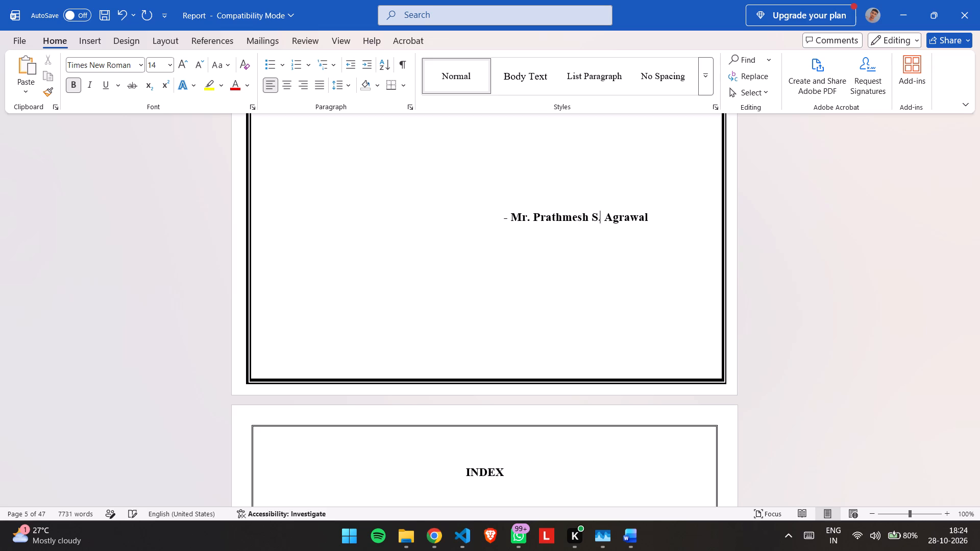
Save the edited Report document.
{"action": "scroll", "coordinate": [598, 257], "scroll_direction": "down", "scroll_amount": 3}
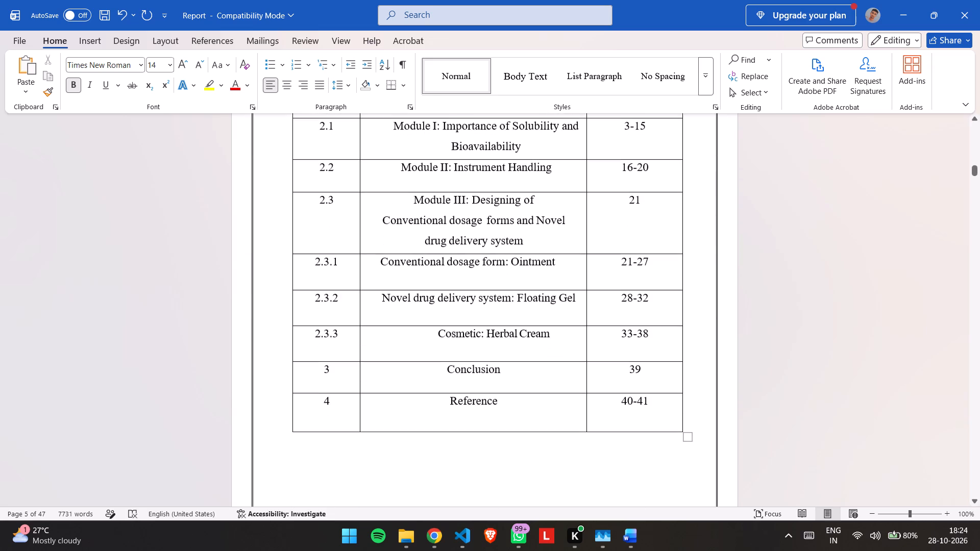
{"action": "left_click", "coordinate": [778, 246]}
{"action": "key", "text": "ctrl+s"}
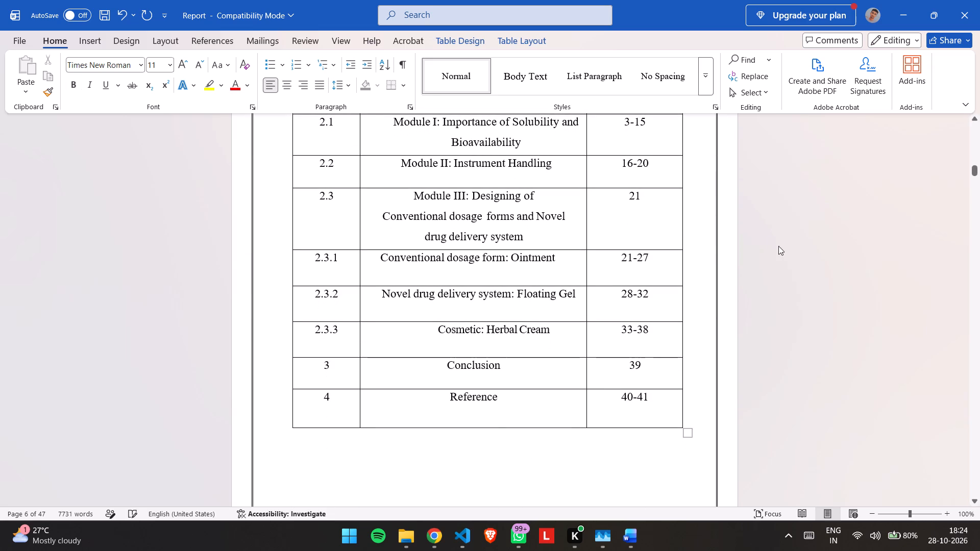
{"action": "key", "text": "ctrl+s"}
{"action": "key", "text": "ctrl+s"}
{"action": "scroll", "coordinate": [778, 246], "scroll_direction": "down", "scroll_amount": 3}
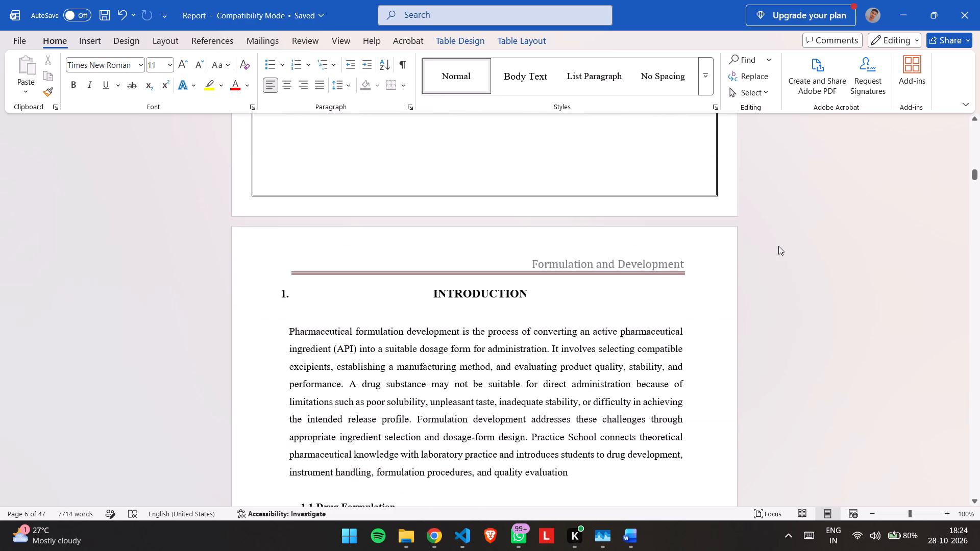
Examine the index table's contents and page numbers before the Introduction.
{"action": "scroll", "coordinate": [778, 246], "scroll_direction": "up", "scroll_amount": 3}
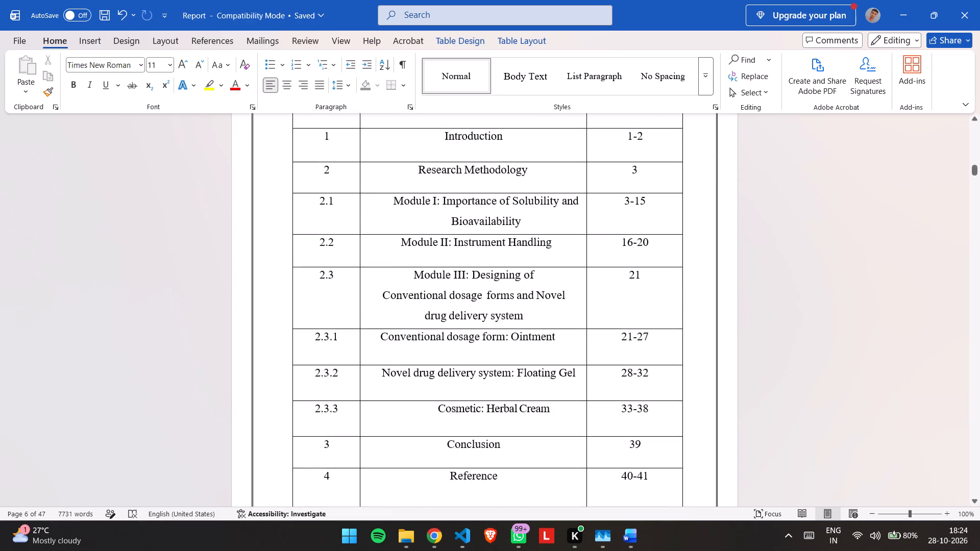
{"action": "scroll", "coordinate": [778, 246], "scroll_direction": "up", "scroll_amount": 1}
{"action": "scroll", "coordinate": [778, 246], "scroll_direction": "down", "scroll_amount": 4}
{"action": "scroll", "coordinate": [778, 246], "scroll_direction": "up", "scroll_amount": 2}
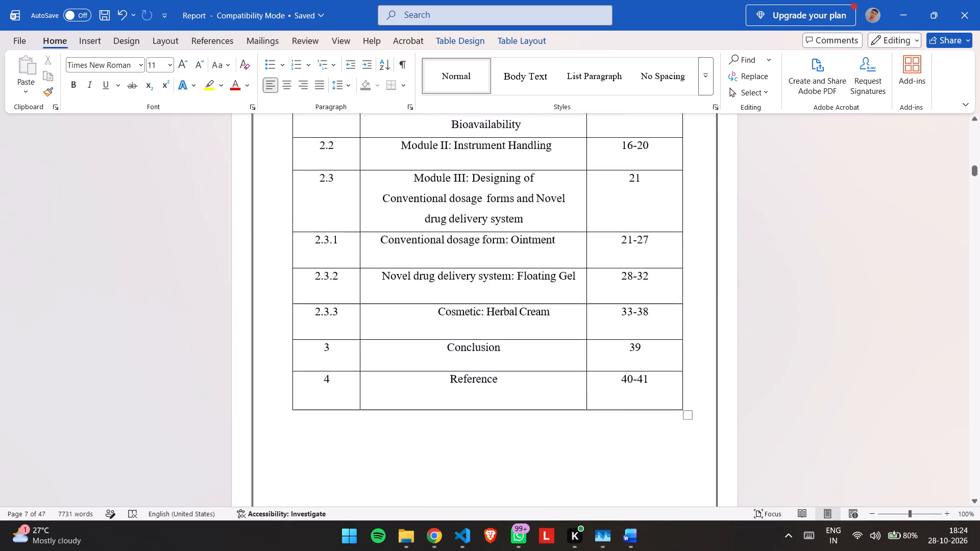
{"action": "scroll", "coordinate": [778, 246], "scroll_direction": "up", "scroll_amount": 3}
{"action": "scroll", "coordinate": [778, 246], "scroll_direction": "down", "scroll_amount": 1}
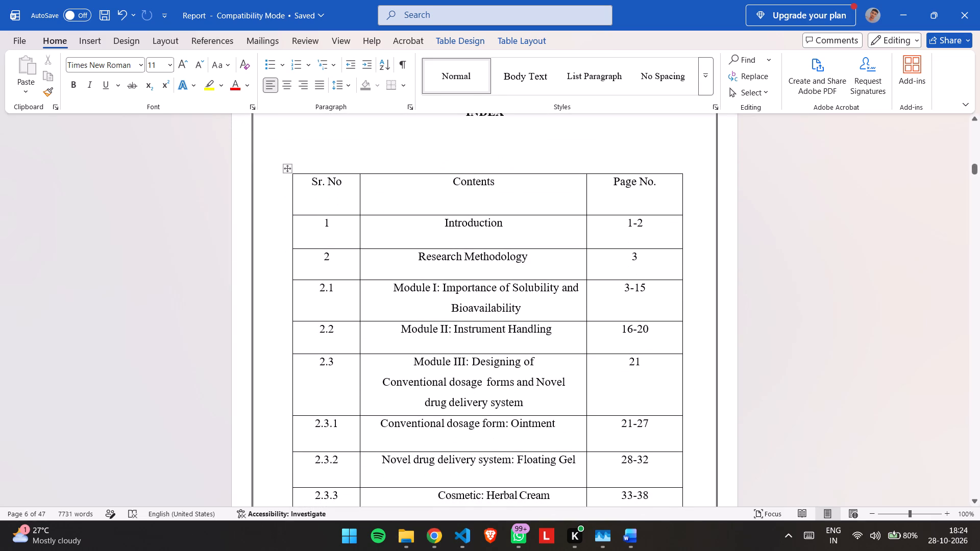
{"action": "left_click", "coordinate": [580, 430]}
{"action": "scroll", "coordinate": [292, 415], "scroll_direction": "down", "scroll_amount": 1}
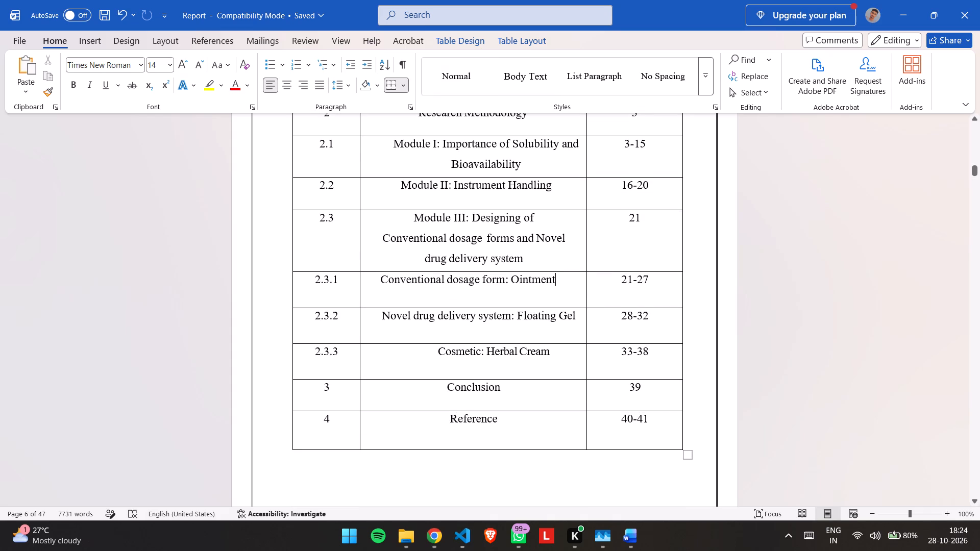
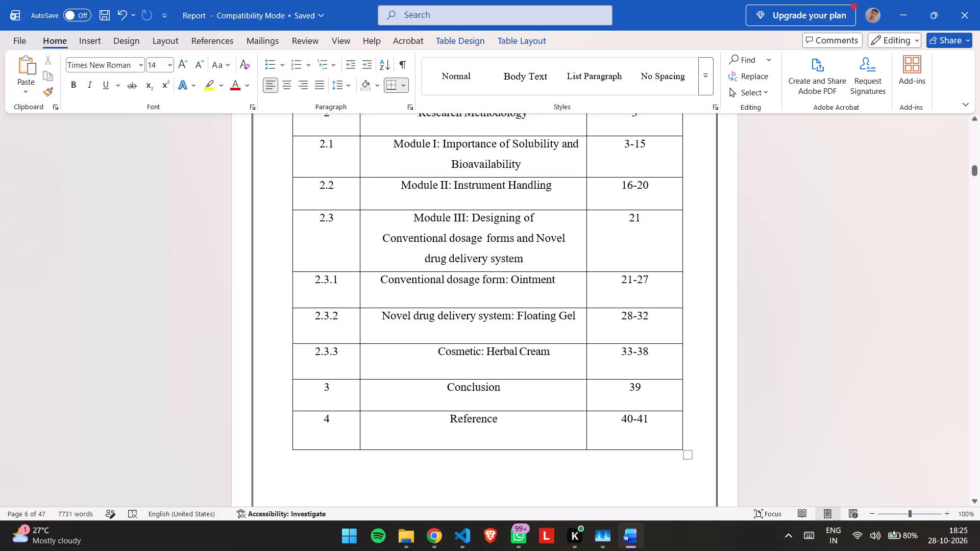
Review the index table's section titles and page ranges, comparing them with the start of the Introduction.
{"action": "scroll", "coordinate": [764, 279], "scroll_direction": "right", "scroll_amount": 1}
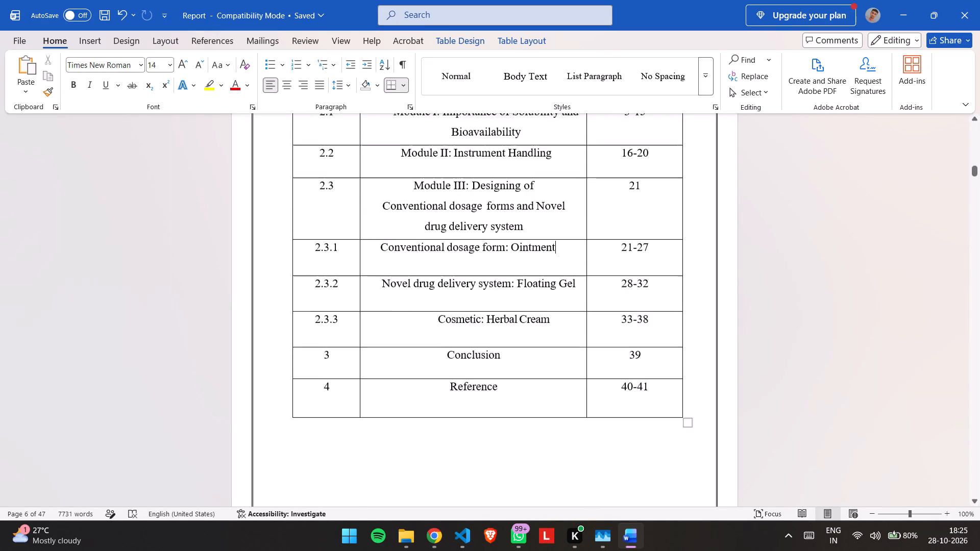
{"action": "scroll", "coordinate": [764, 279], "scroll_direction": "right", "scroll_amount": 1}
{"action": "scroll", "coordinate": [764, 279], "scroll_direction": "down", "scroll_amount": 2}
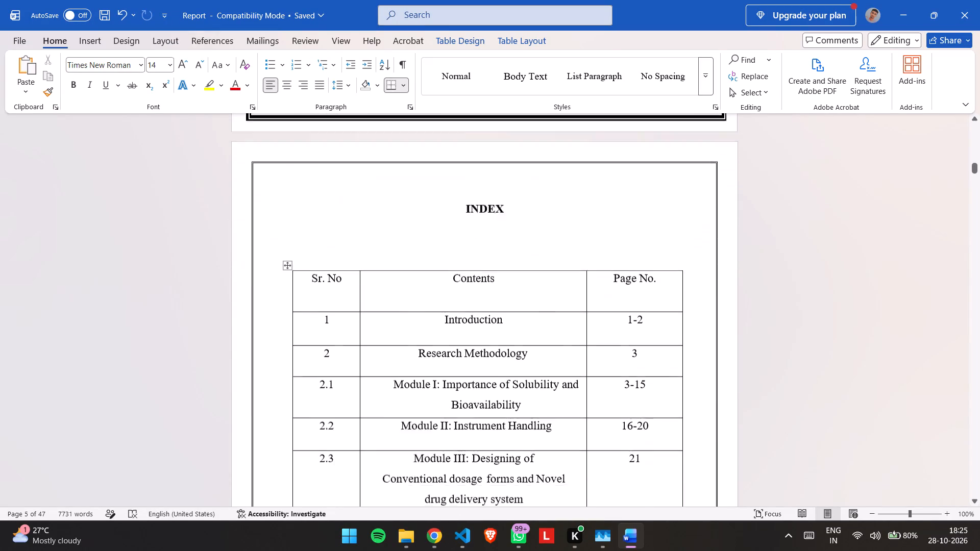
{"action": "scroll", "coordinate": [764, 279], "scroll_direction": "down", "scroll_amount": 1}
{"action": "scroll", "coordinate": [764, 279], "scroll_direction": "up", "scroll_amount": 1}
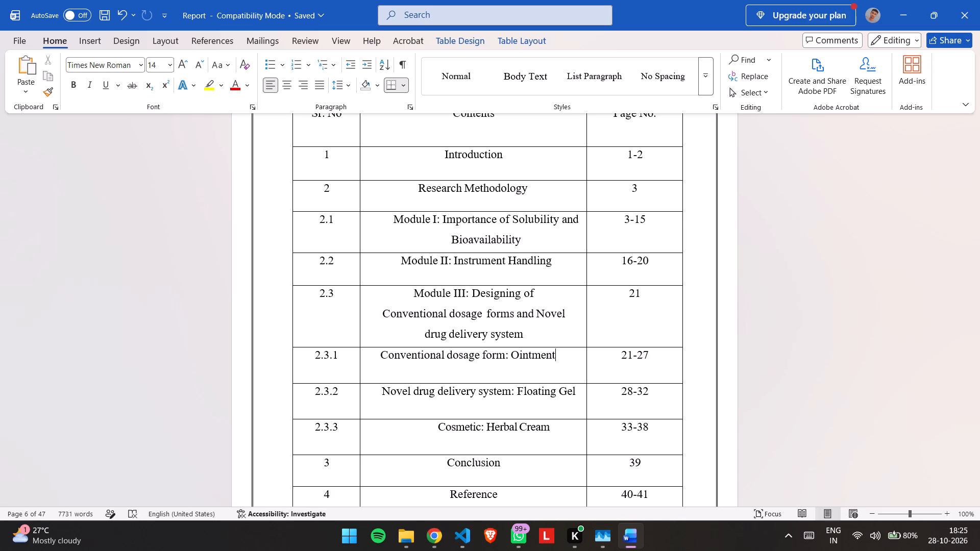
{"action": "scroll", "coordinate": [569, 359], "scroll_direction": "down", "scroll_amount": 5}
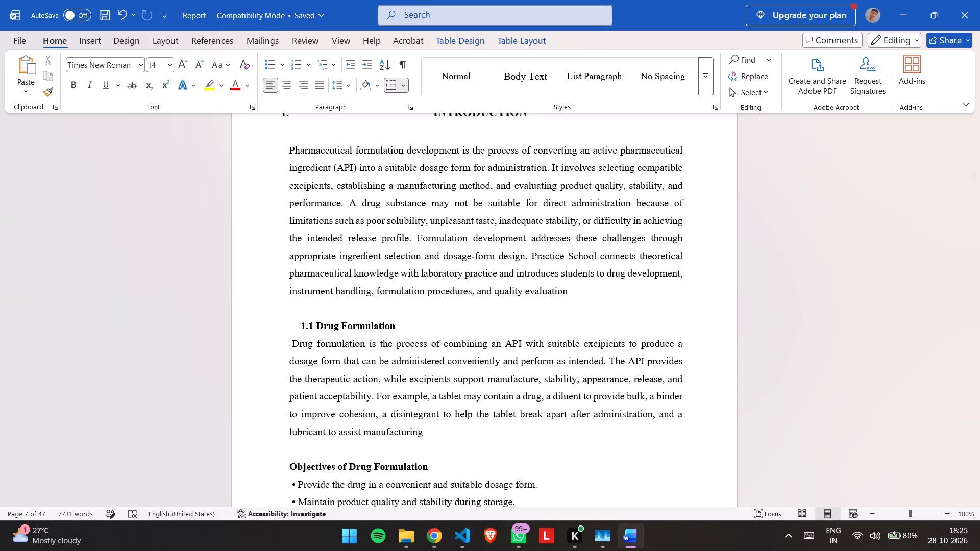
{"action": "scroll", "coordinate": [603, 503], "scroll_direction": "up", "scroll_amount": 2}
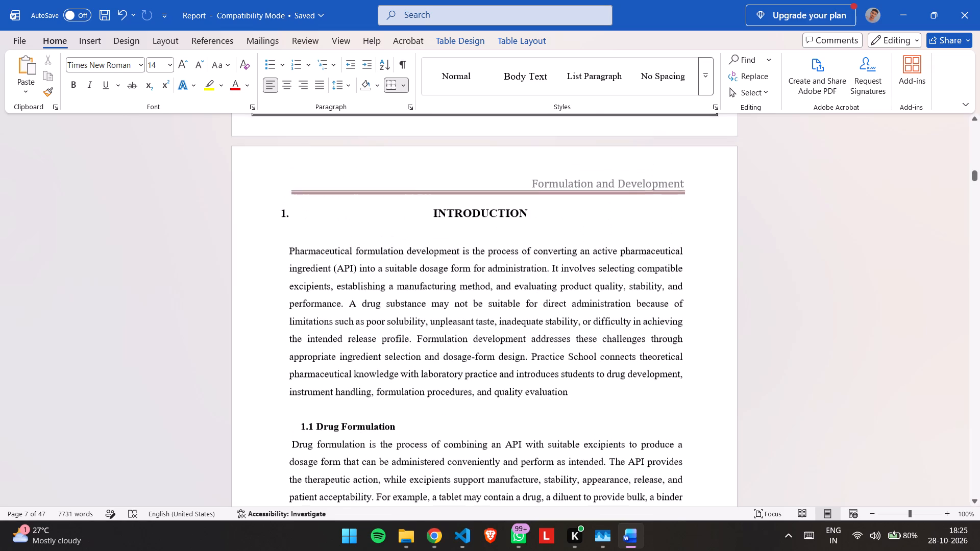
{"action": "scroll", "coordinate": [603, 503], "scroll_direction": "up", "scroll_amount": 3}
{"action": "scroll", "coordinate": [603, 503], "scroll_direction": "down", "scroll_amount": 2}
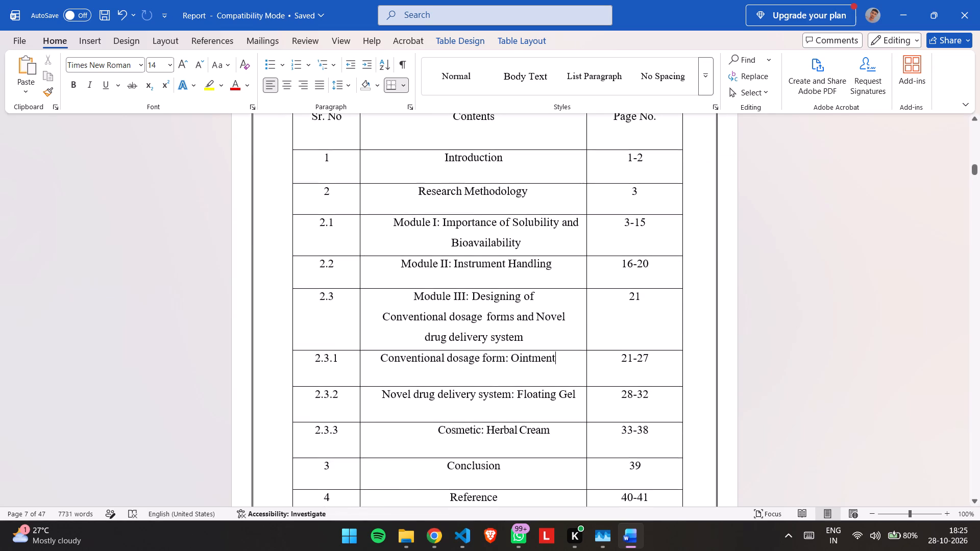
{"action": "scroll", "coordinate": [603, 503], "scroll_direction": "down", "scroll_amount": 1}
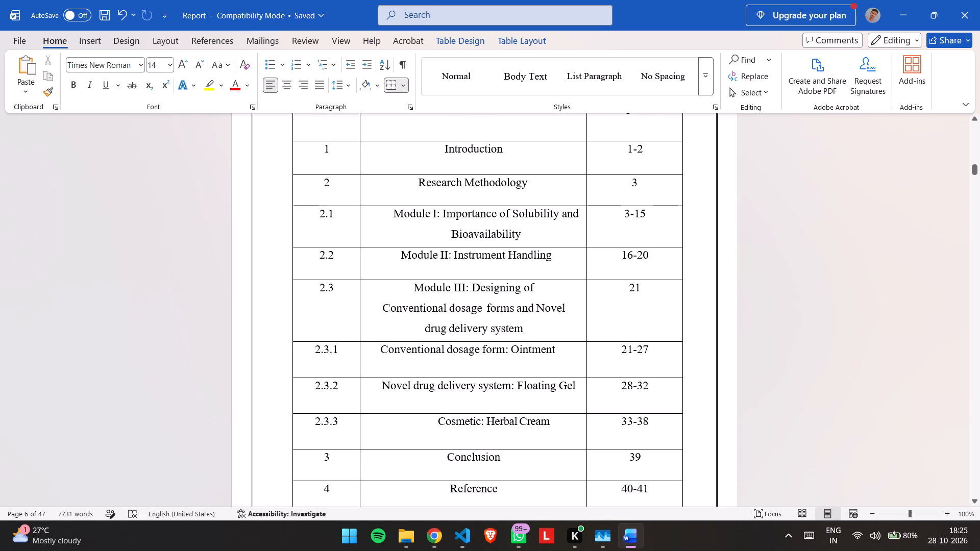
Read through the Introduction section, from Drug Formulation to the approaches in formulation and development.
{"action": "scroll", "coordinate": [806, 326], "scroll_direction": "down", "scroll_amount": 3}
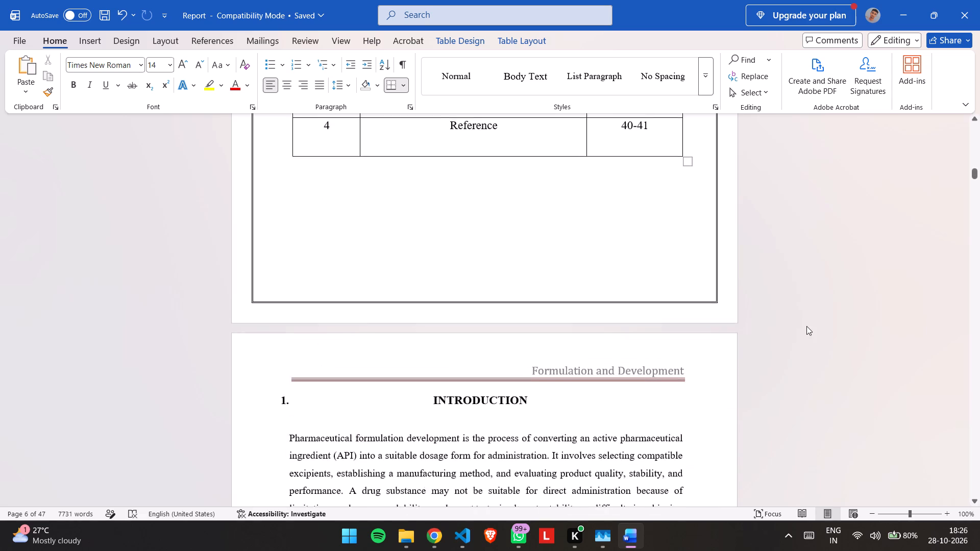
{"action": "scroll", "coordinate": [806, 326], "scroll_direction": "down", "scroll_amount": 1}
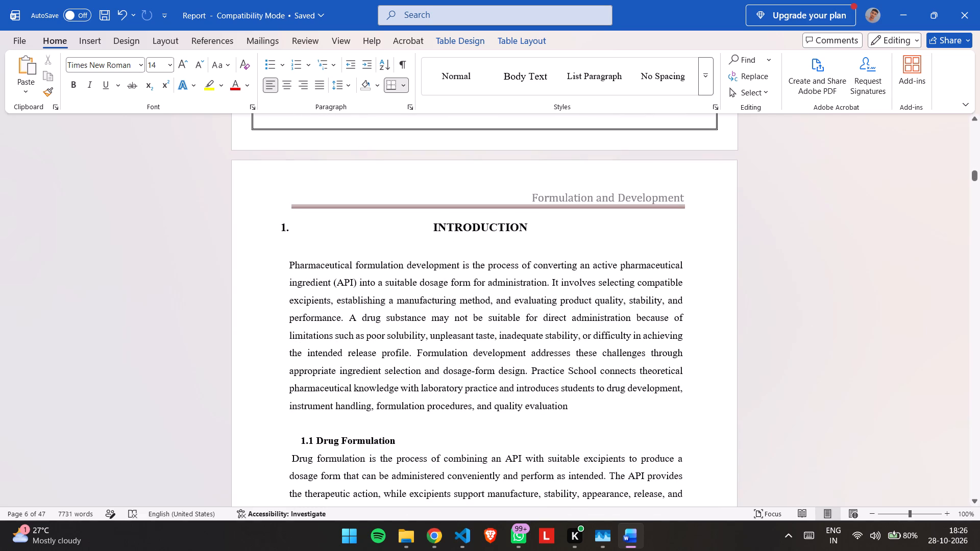
{"action": "scroll", "coordinate": [979, 273], "scroll_direction": "down", "scroll_amount": 5}
{"action": "scroll", "coordinate": [979, 273], "scroll_direction": "up", "scroll_amount": 1}
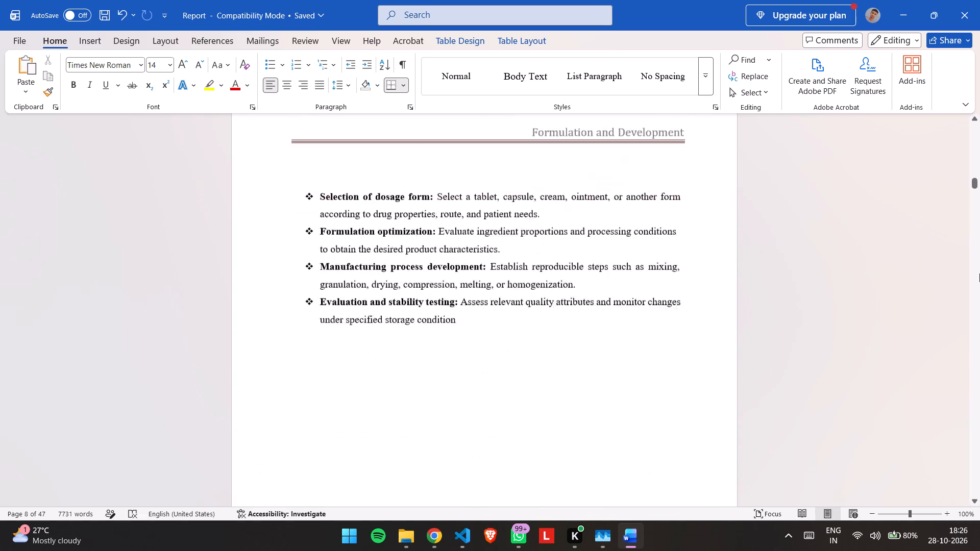
{"action": "scroll", "coordinate": [979, 273], "scroll_direction": "up", "scroll_amount": 1}
{"action": "scroll", "coordinate": [979, 273], "scroll_direction": "down", "scroll_amount": 5}
{"action": "scroll", "coordinate": [979, 273], "scroll_direction": "up", "scroll_amount": 7}
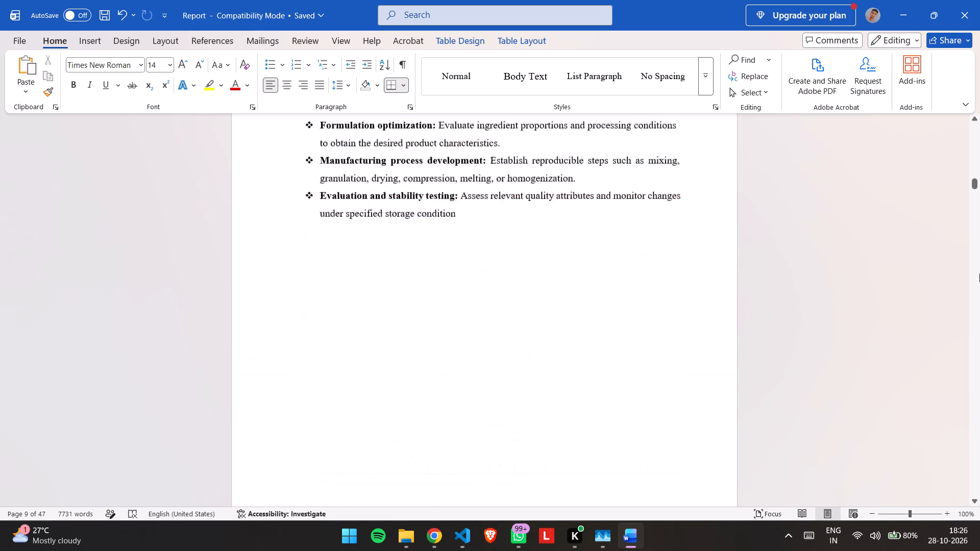
{"action": "scroll", "coordinate": [979, 273], "scroll_direction": "up", "scroll_amount": 4}
{"action": "scroll", "coordinate": [979, 273], "scroll_direction": "down", "scroll_amount": 2}
{"action": "scroll", "coordinate": [979, 273], "scroll_direction": "up", "scroll_amount": 1}
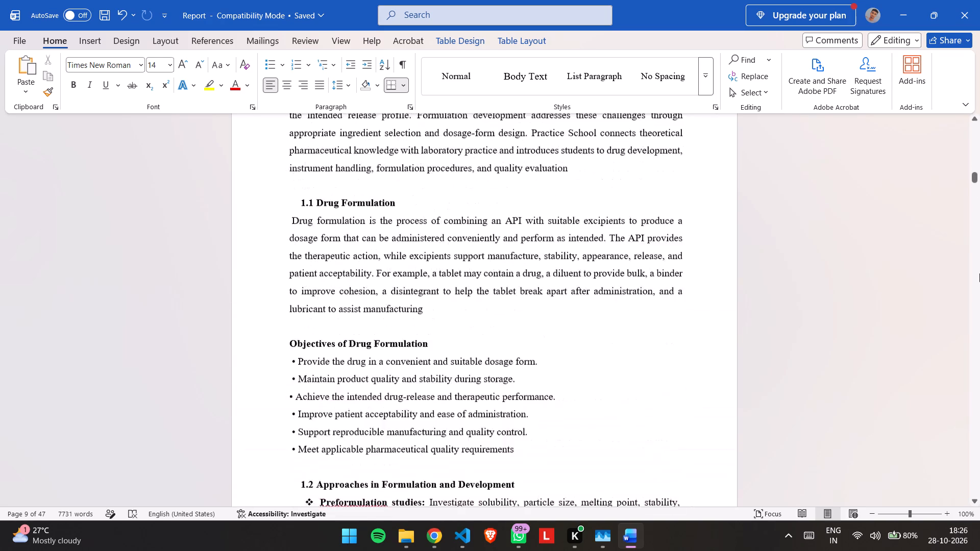
{"action": "scroll", "coordinate": [979, 273], "scroll_direction": "up", "scroll_amount": 3}
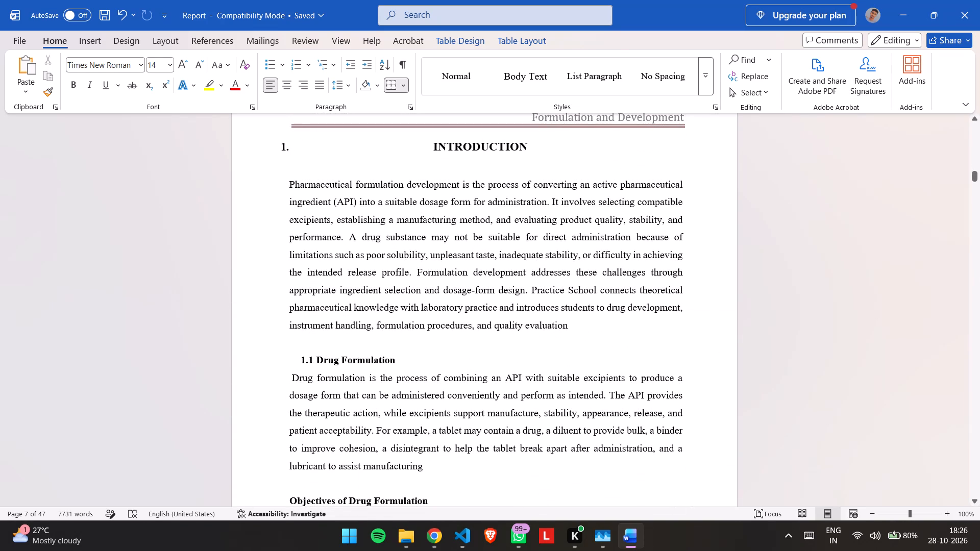
{"action": "scroll", "coordinate": [887, 315], "scroll_direction": "down", "scroll_amount": 2}
{"action": "scroll", "coordinate": [887, 315], "scroll_direction": "up", "scroll_amount": 2}
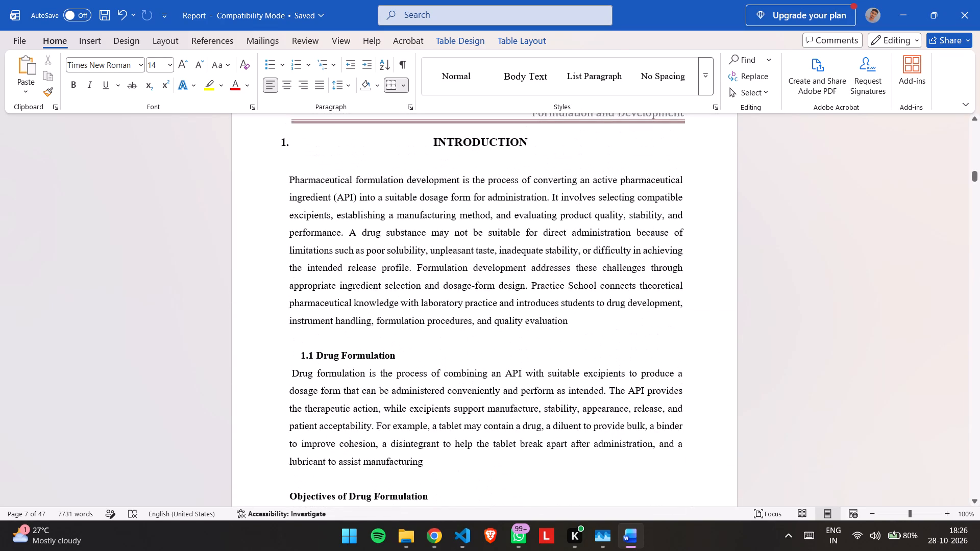
In index row 2.3.1, replace the conventional dosage form "Ointment" with "Effervescent Granules".
{"action": "scroll", "coordinate": [887, 315], "scroll_direction": "up", "scroll_amount": 8}
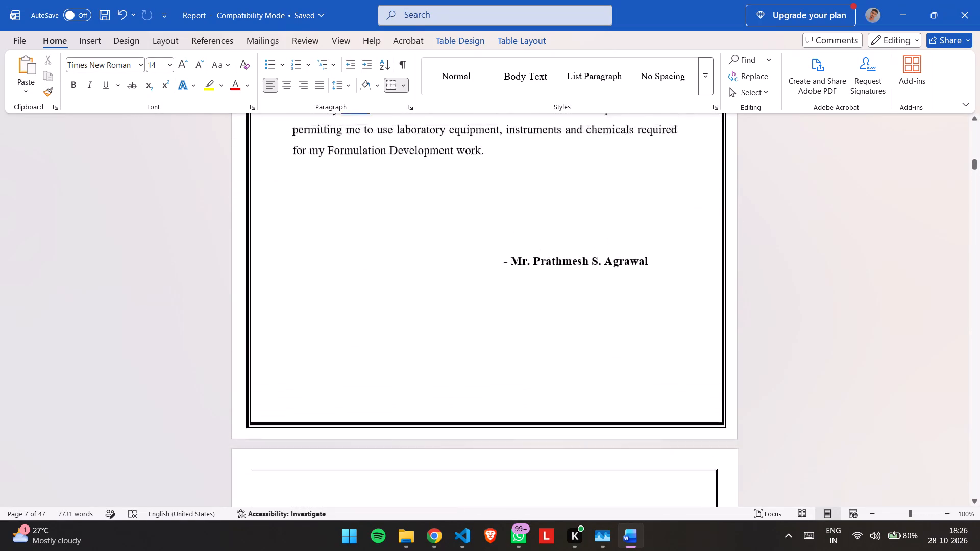
{"action": "scroll", "coordinate": [887, 315], "scroll_direction": "up", "scroll_amount": 9}
{"action": "scroll", "coordinate": [887, 315], "scroll_direction": "down", "scroll_amount": 7}
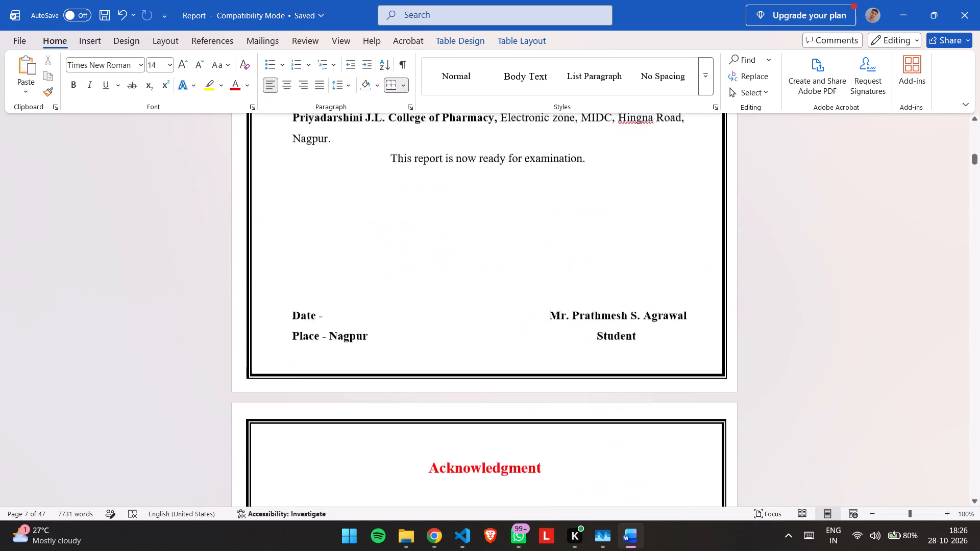
{"action": "scroll", "coordinate": [887, 315], "scroll_direction": "down", "scroll_amount": 1}
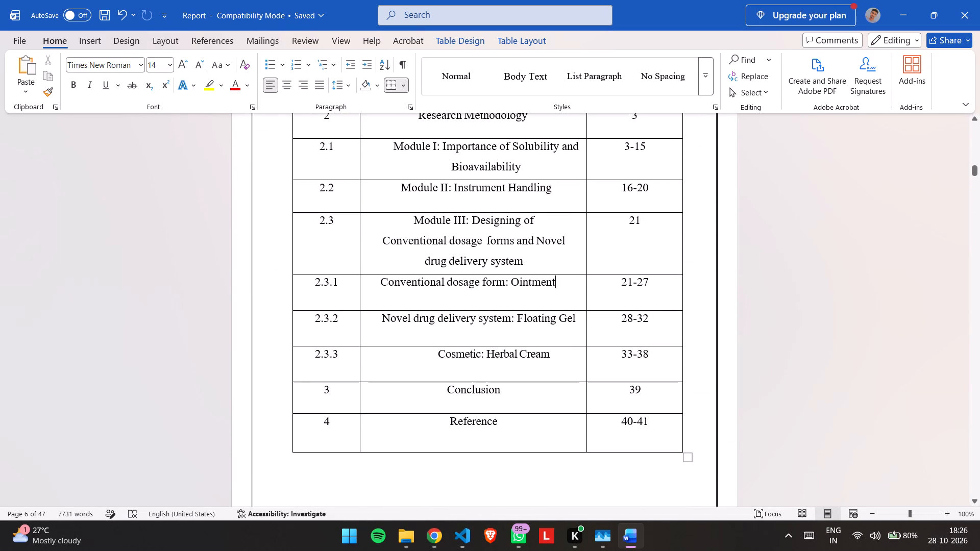
{"action": "double_click", "coordinate": [529, 286]}
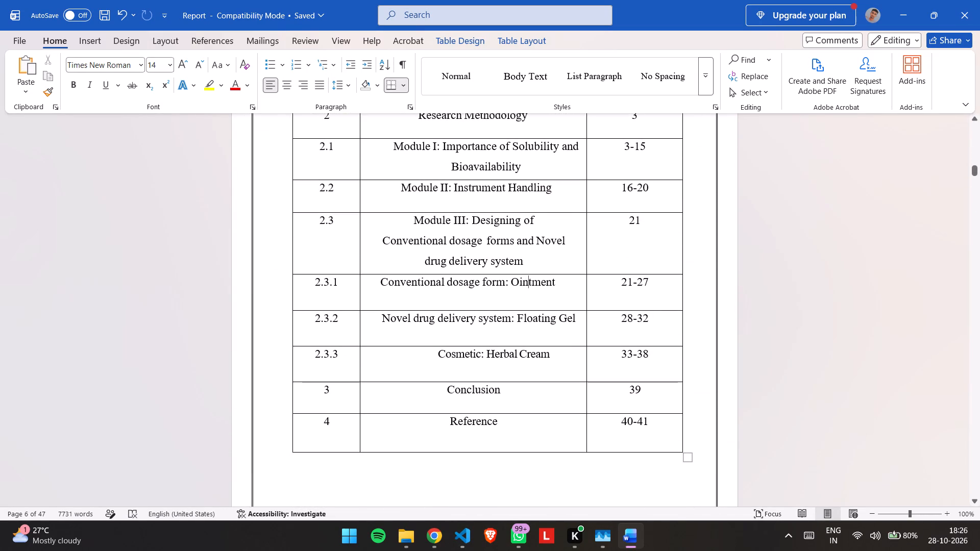
{"action": "left_click", "coordinate": [529, 286]}
{"action": "double_click", "coordinate": [529, 286]}
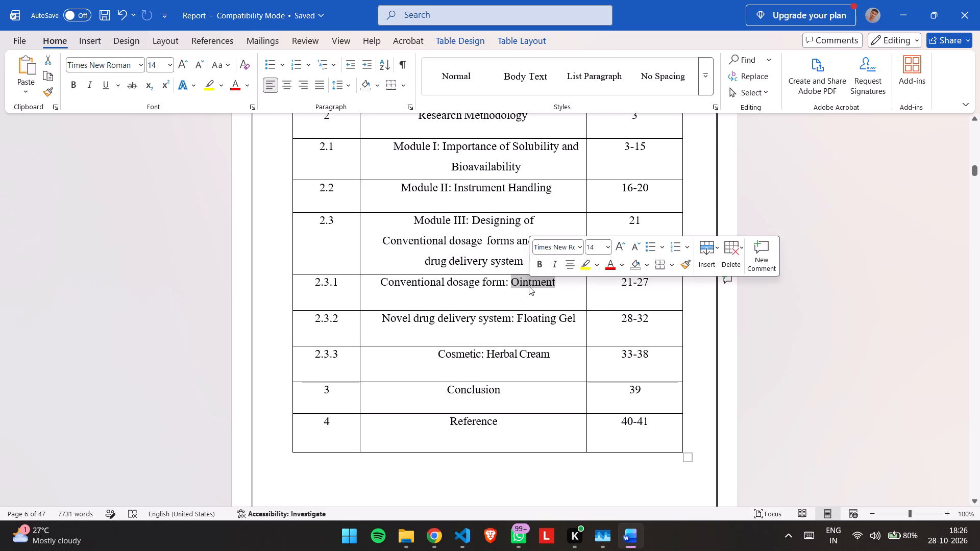
{"action": "type", "text": "Effer"}
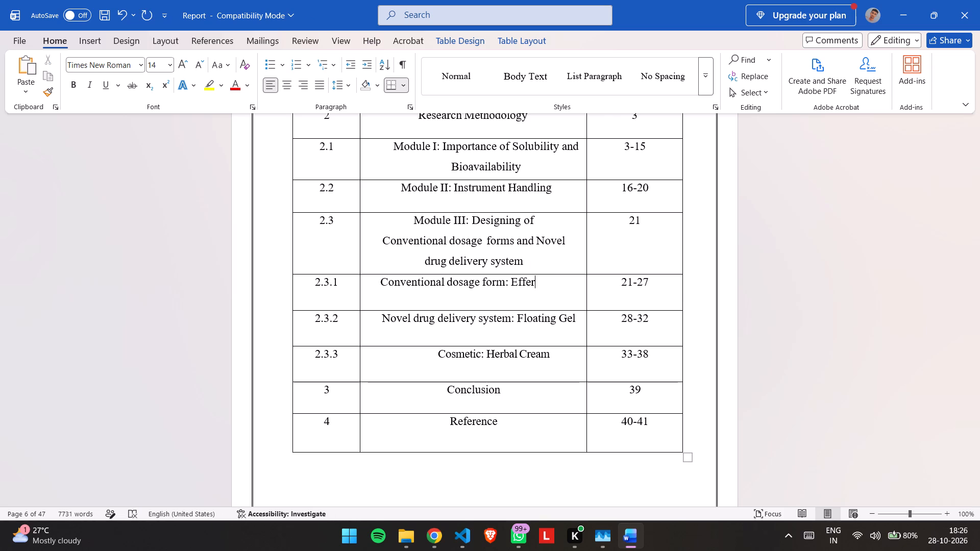
{"action": "key", "text": "v"}
{"action": "type", "text": "es"}
{"action": "type", "text": "cent"}
{"action": "key", "text": "space"}
{"action": "type", "text": "Granules"}
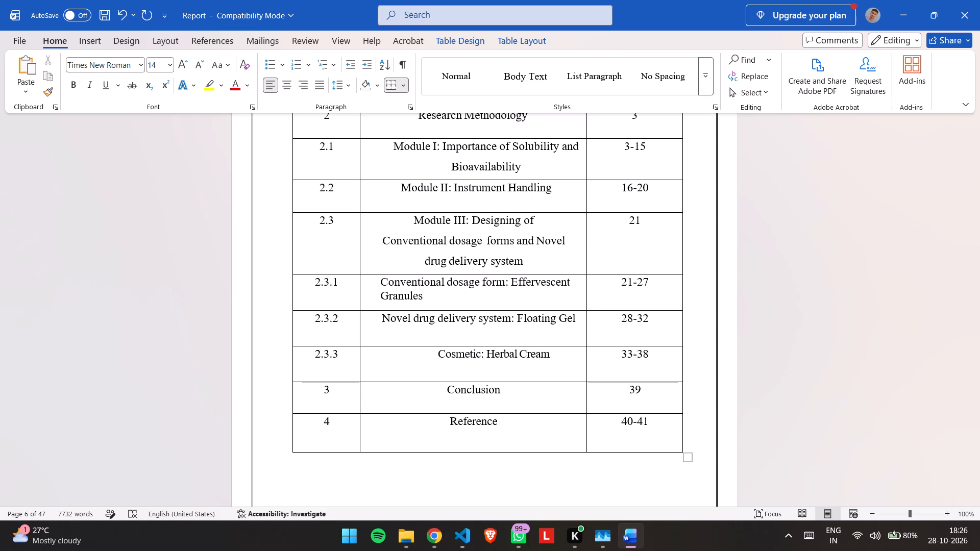
In index row 2.3.2, replace the novel drug delivery system "Floating Gel" with "Hydrogels".
{"action": "left_click", "coordinate": [496, 220]}
{"action": "left_click", "coordinate": [489, 316]}
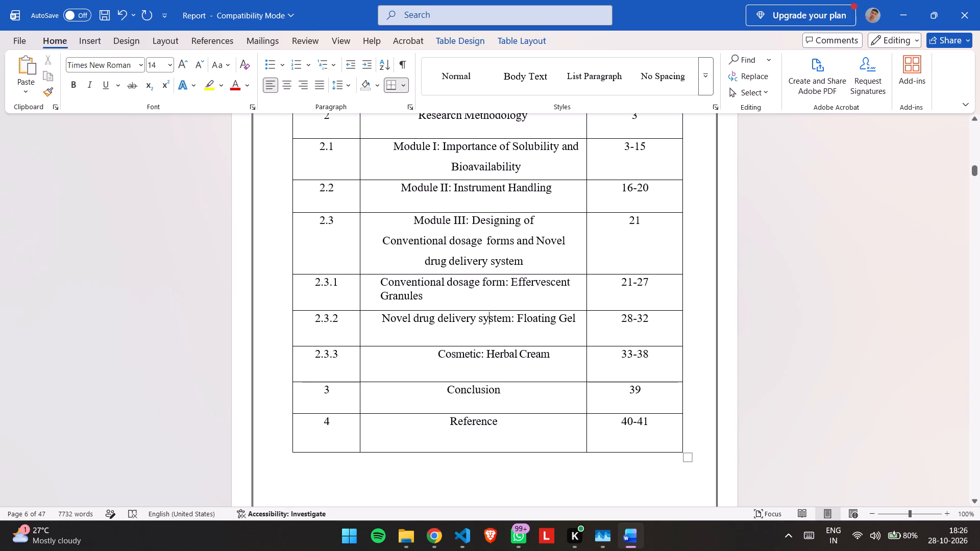
{"action": "left_click", "coordinate": [575, 320]}
{"action": "key", "text": "BackSpace"}
{"action": "key", "text": "BackSpace"}
{"action": "key", "text": "BackSpace"}
{"action": "key", "text": "BackSpace"}
{"action": "key", "text": "BackSpace"}
{"action": "key", "text": "BackSpace"}
{"action": "key", "text": "BackSpace"}
{"action": "key", "text": "BackSpace"}
{"action": "key", "text": "BackSpace"}
{"action": "key", "text": "BackSpace"}
{"action": "key", "text": "BackSpace"}
{"action": "key", "text": "BackSpace"}
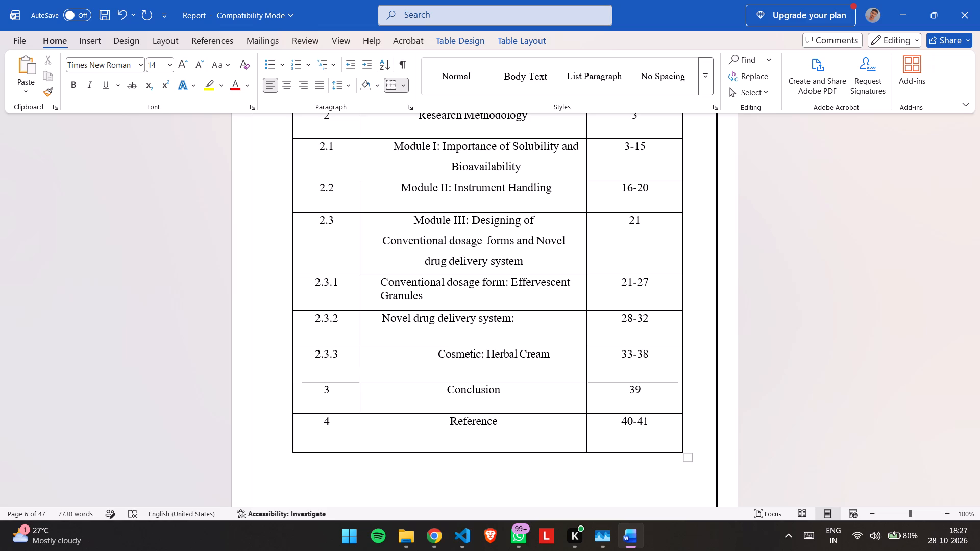
{"action": "type", "text": "Hydr"}
{"action": "type", "text": "ogels"}
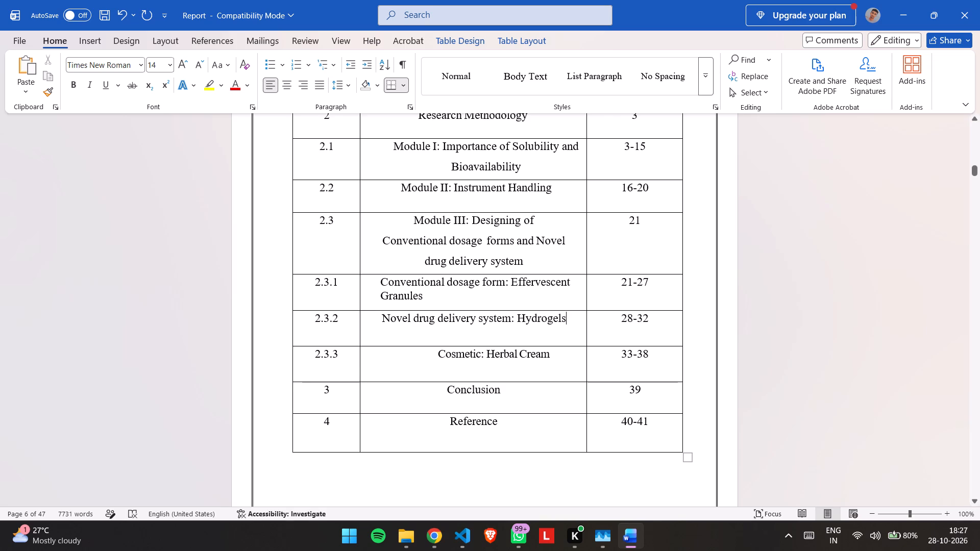
In index row 2.3.3, replace "Cream" with "Face Wash" in the cosmetic entry.
{"action": "double_click", "coordinate": [543, 357]}
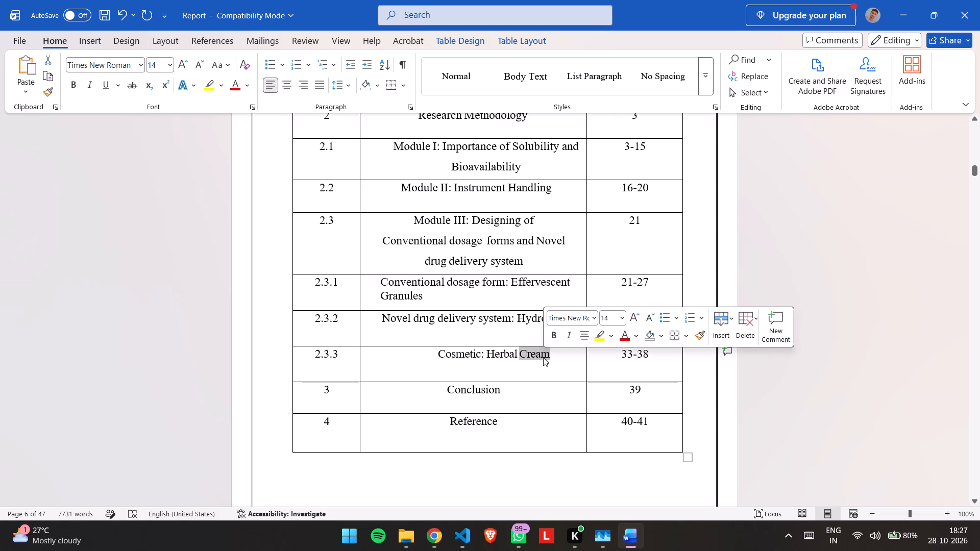
{"action": "type", "text": "Face Wash"}
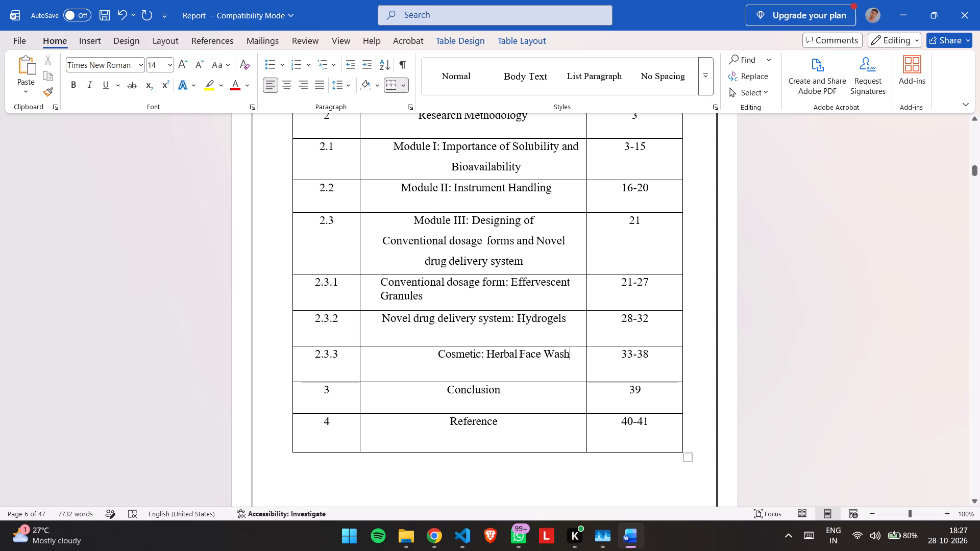
Centre-align the "Cosmetic: Herbal Face Wash" entry in index row 2.3.3.
{"action": "double_click", "coordinate": [438, 356]}
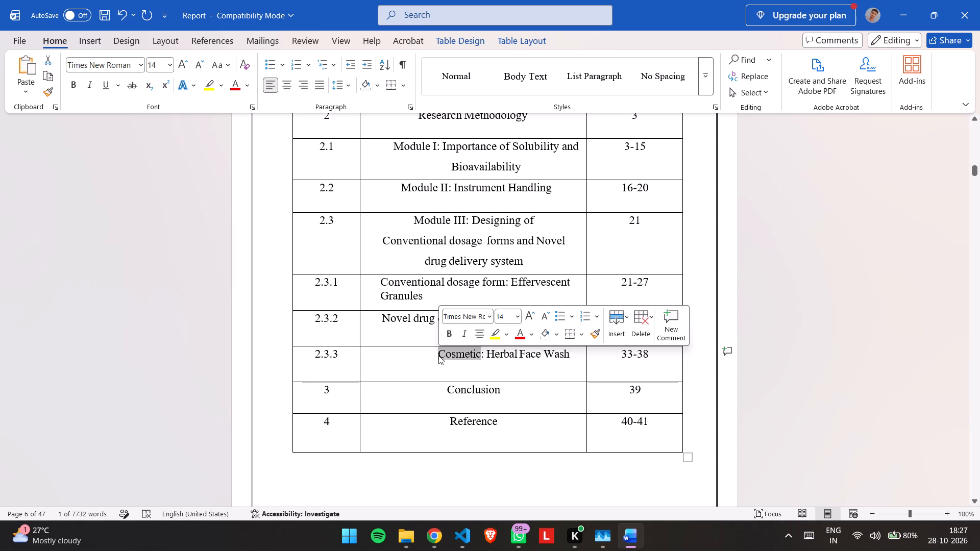
{"action": "key", "text": "ctrl+a"}
{"action": "left_click", "coordinate": [438, 356]}
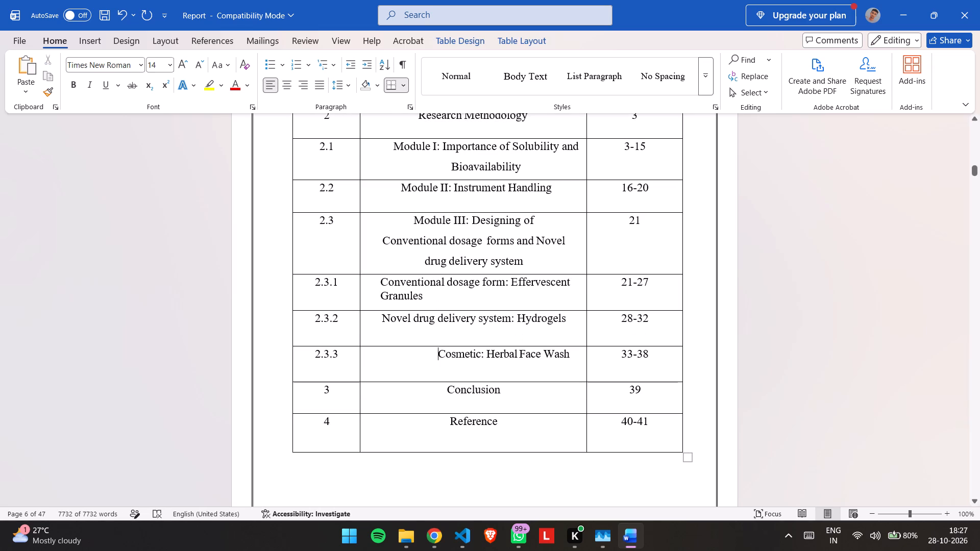
{"action": "left_click_drag", "start_coordinate": [438, 356], "coordinate": [572, 350]}
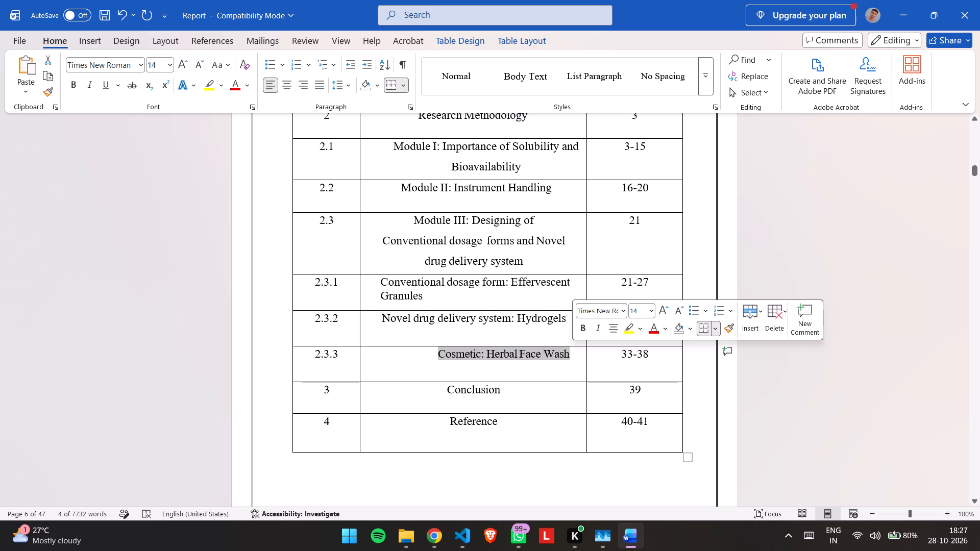
{"action": "left_click", "coordinate": [286, 81]}
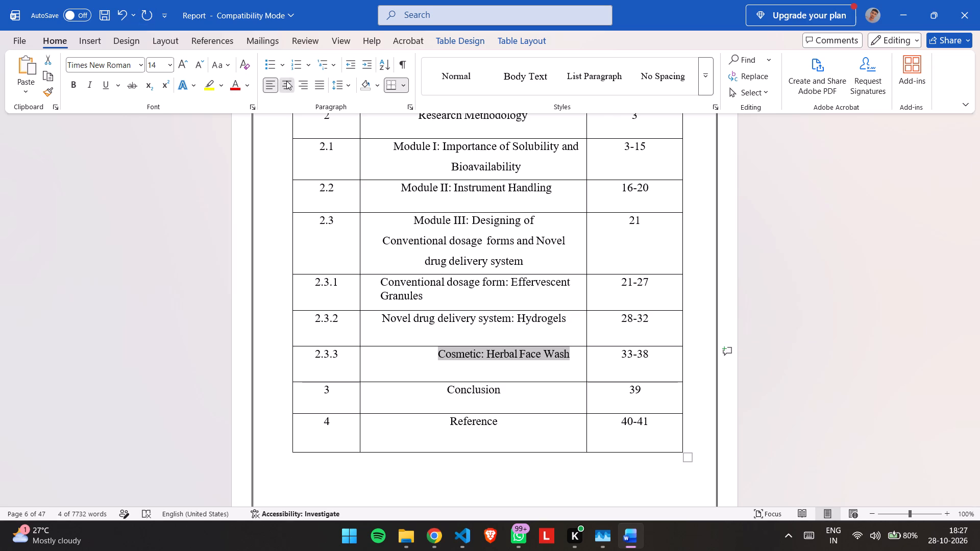
Left-align the "Cosmetic: Herbal Face Wash" entry in index row 2.3.3.
{"action": "left_click", "coordinate": [269, 84]}
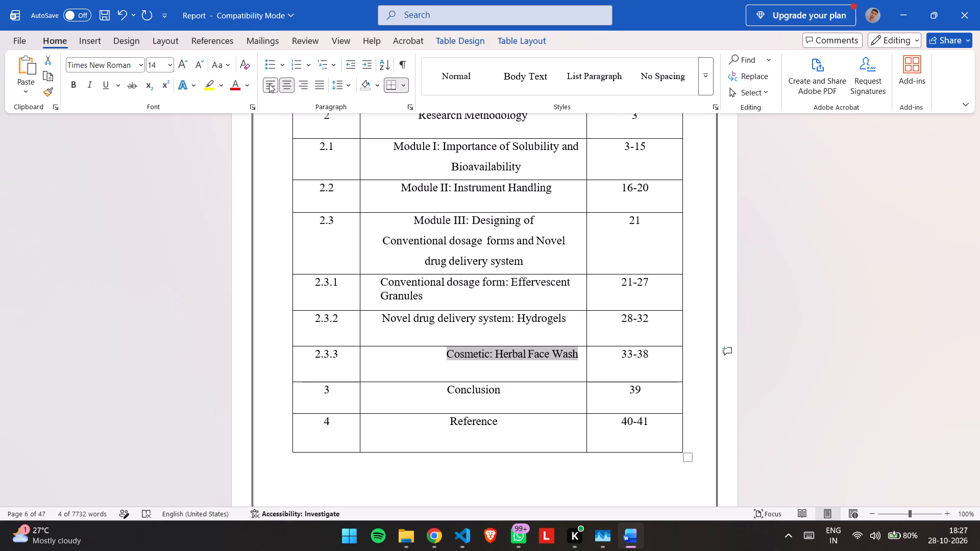
{"action": "left_click", "coordinate": [779, 280]}
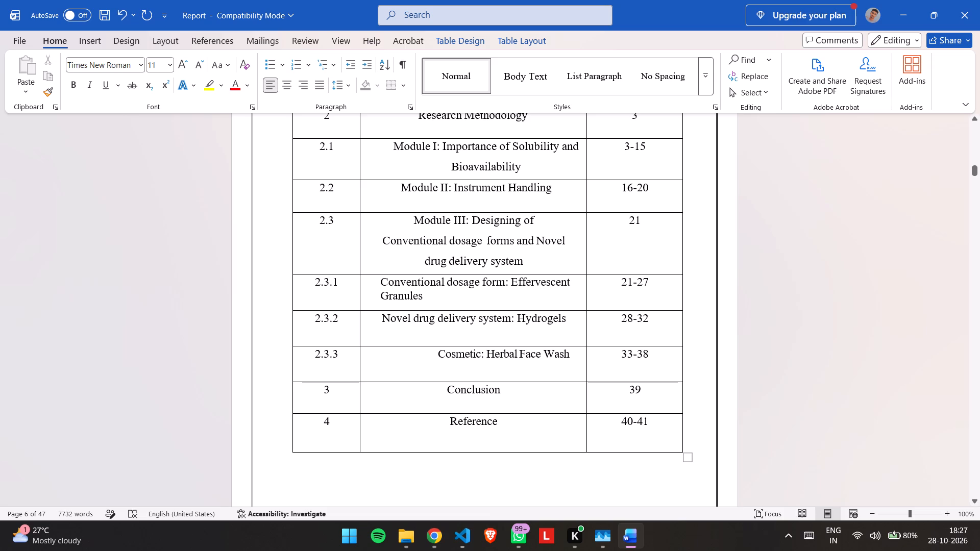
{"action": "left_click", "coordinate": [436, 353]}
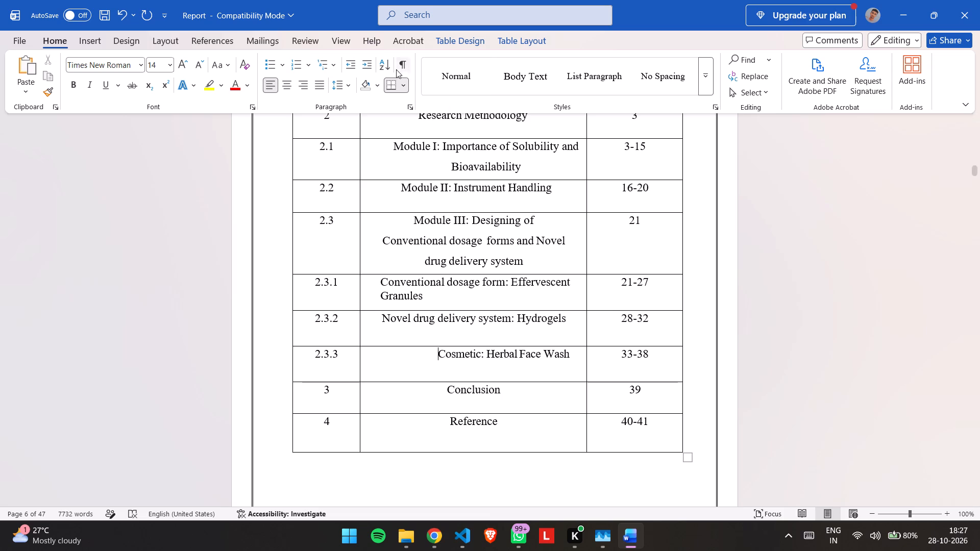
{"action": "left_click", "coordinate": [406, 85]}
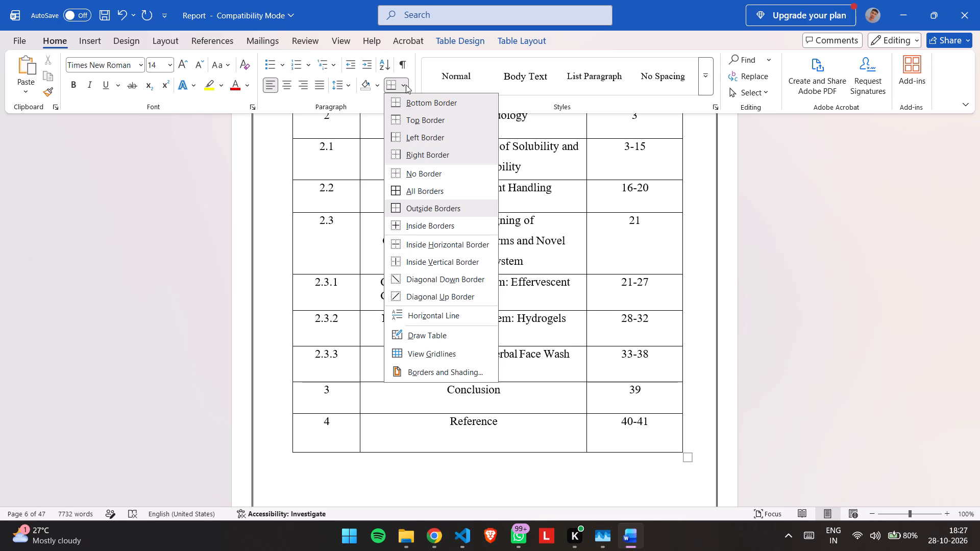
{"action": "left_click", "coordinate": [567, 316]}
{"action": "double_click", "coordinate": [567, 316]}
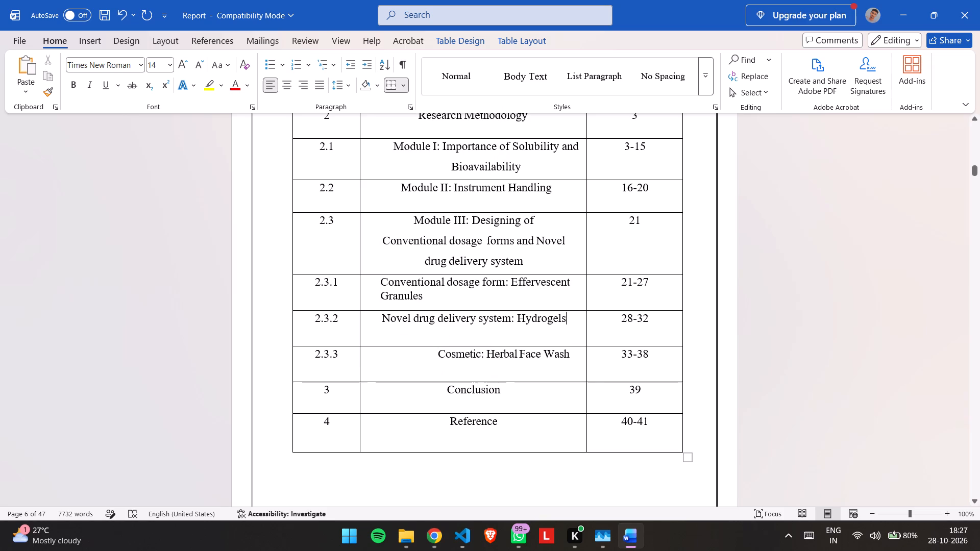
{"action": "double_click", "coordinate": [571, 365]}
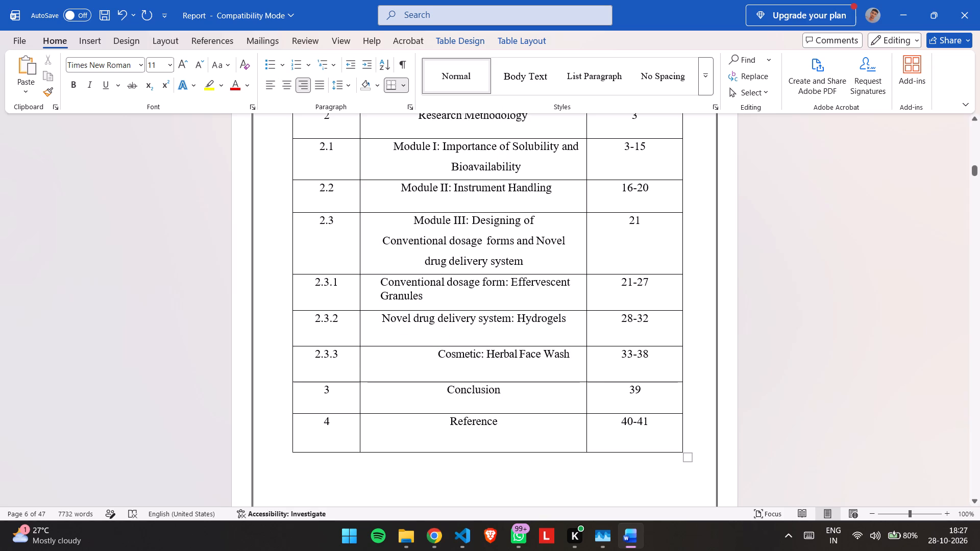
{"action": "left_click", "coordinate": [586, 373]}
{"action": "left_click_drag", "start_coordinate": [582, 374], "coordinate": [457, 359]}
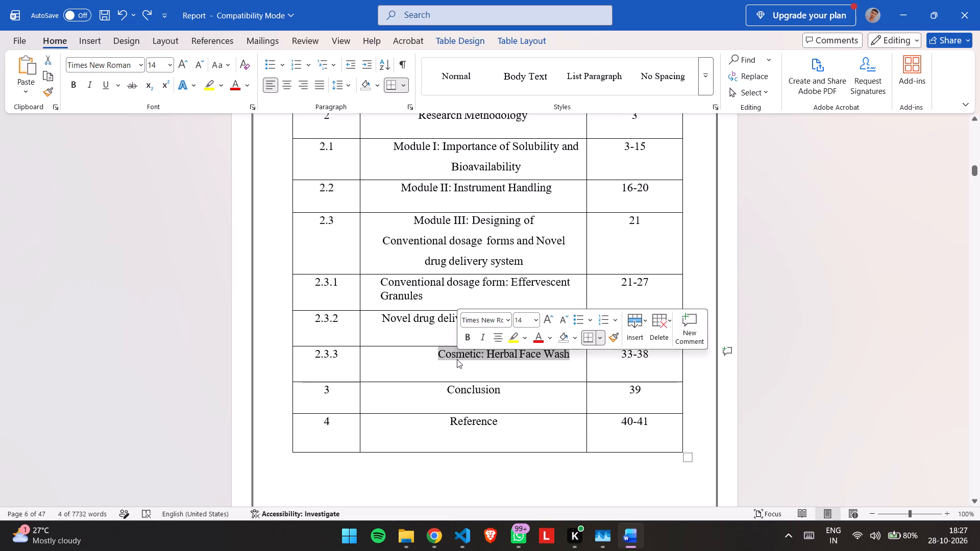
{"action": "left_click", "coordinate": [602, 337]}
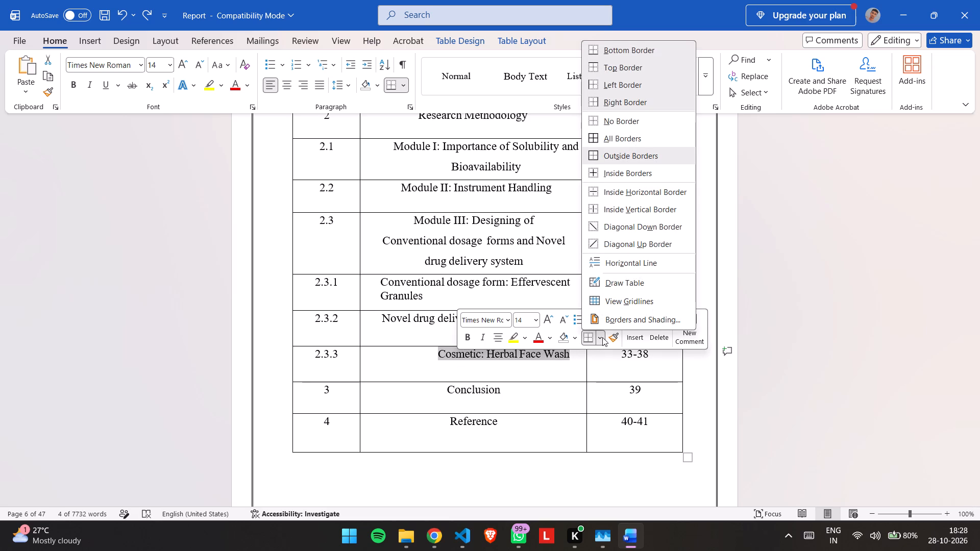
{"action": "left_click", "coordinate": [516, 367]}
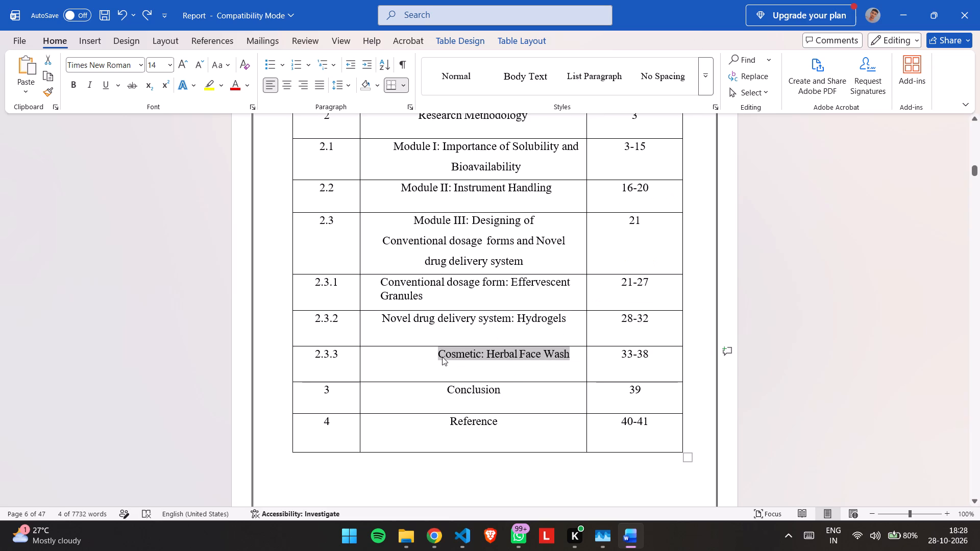
Remove the left indent from the "Cosmetic: Herbal Face Wash" entry in index row 2.3.3.
{"action": "left_click", "coordinate": [435, 354]}
{"action": "key", "text": "BackSpace"}
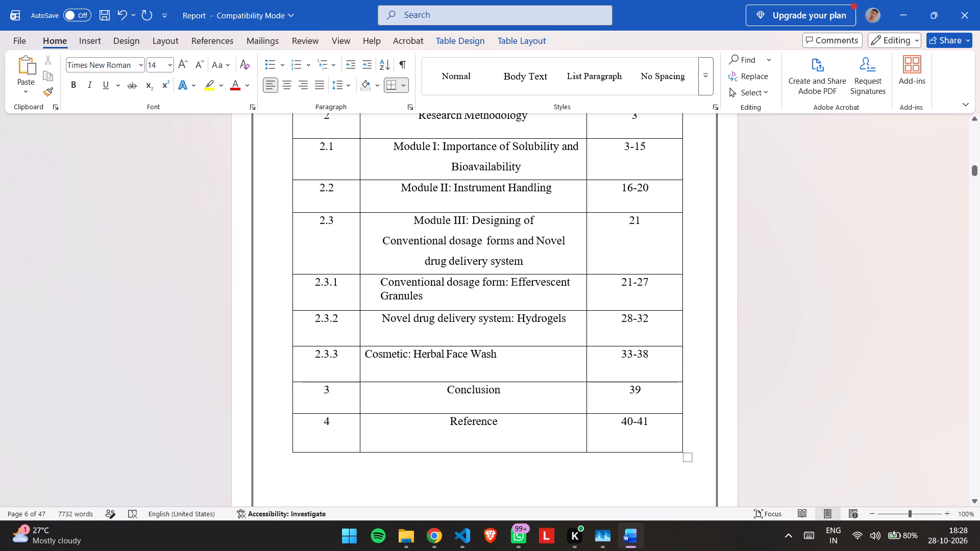
{"action": "key", "text": "Tab"}
{"action": "key", "text": "ctrl+z"}
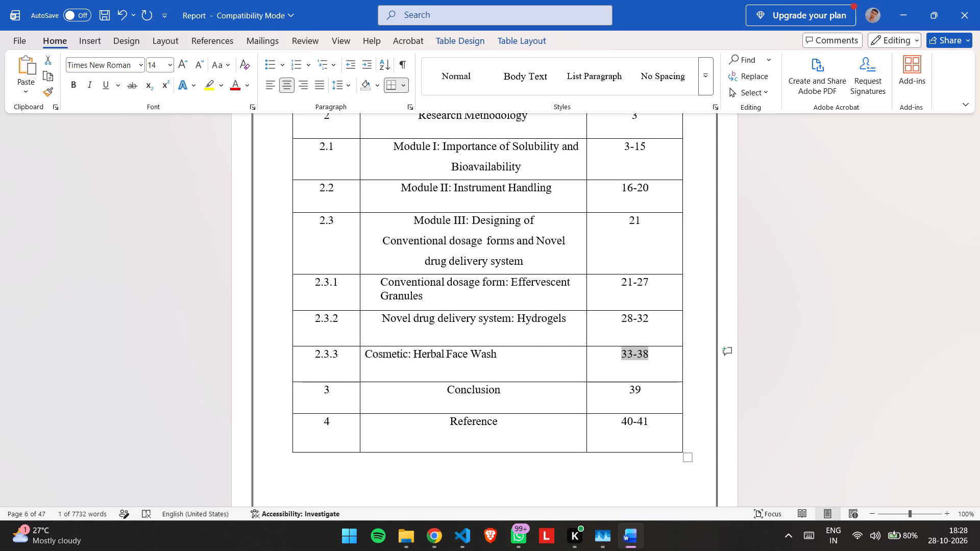
{"action": "key", "text": "BackSpace"}
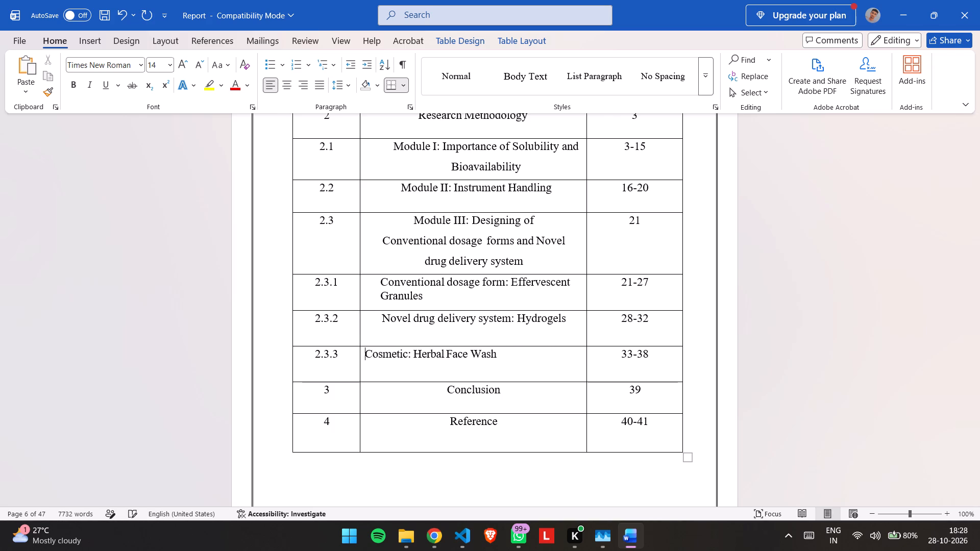
Insert 14 leading spaces before "Cosmetic: Herbal Face Wash" in index row 2.3.3 to roughly centre it in its cell.
{"action": "left_click", "coordinate": [364, 354]}
{"action": "key", "text": "Tab"}
{"action": "key", "text": "Tab"}
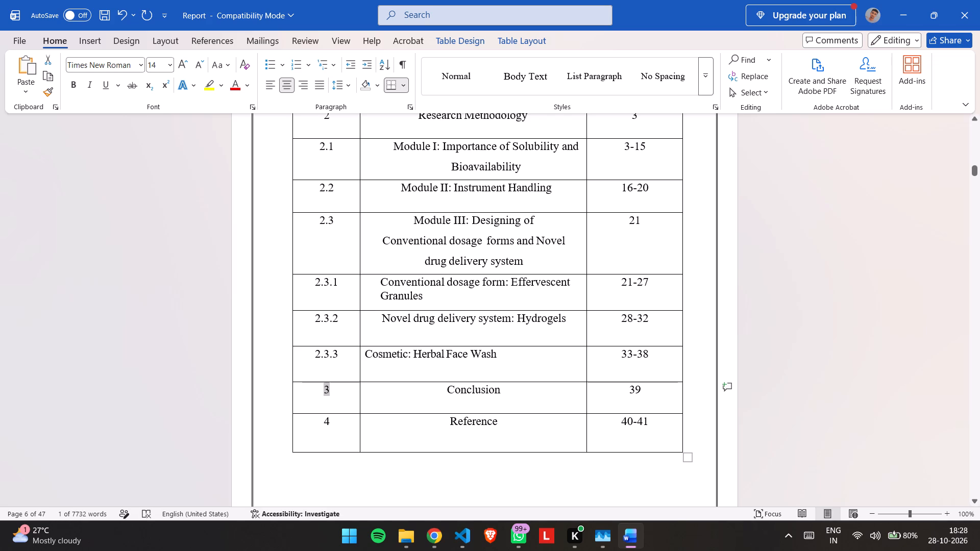
{"action": "left_click", "coordinate": [364, 354]}
{"action": "key", "text": "space"}
{"action": "key", "text": "space"}
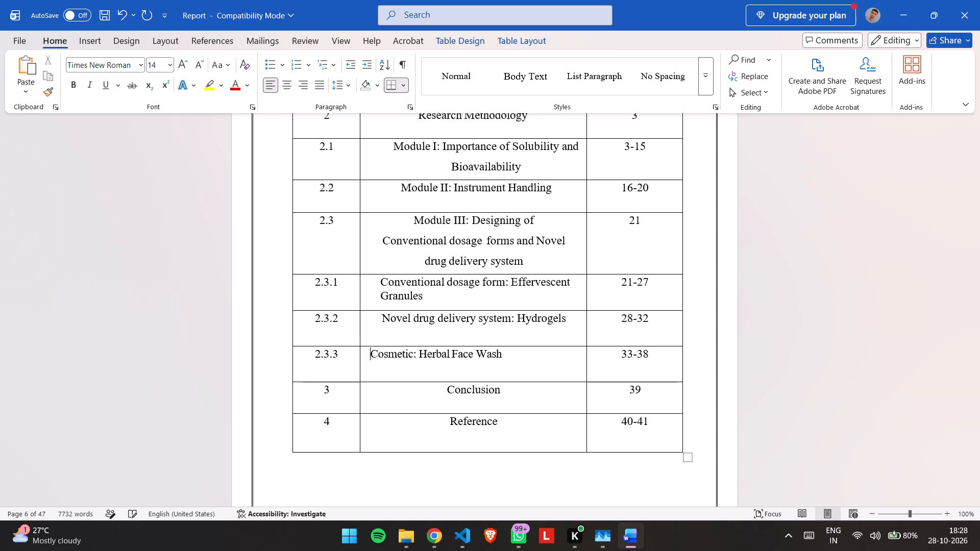
{"action": "key", "text": "space"}
{"action": "key", "text": "space"}
{"action": "key", "text": "space"}
{"action": "key", "text": "space"}
{"action": "key", "text": "space"}
{"action": "key", "text": "space"}
{"action": "key", "text": "space"}
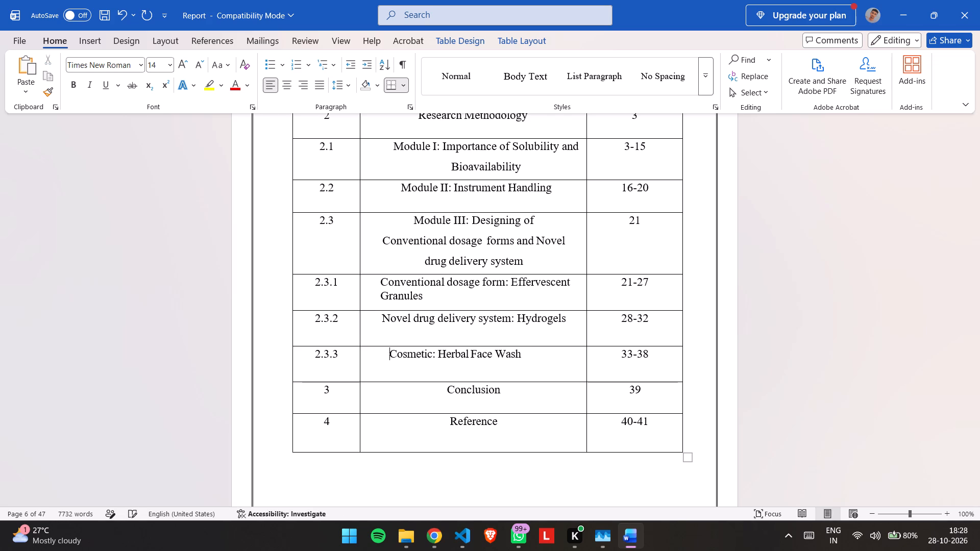
{"action": "key", "text": "space"}
{"action": "key", "text": "space"}
{"action": "key", "text": "space"}
{"action": "key", "text": "space"}
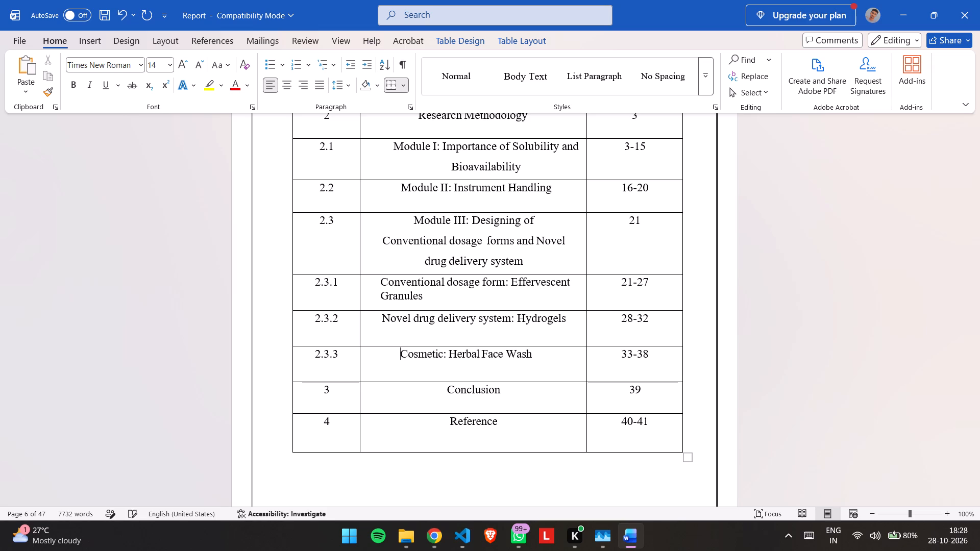
{"action": "key", "text": "space"}
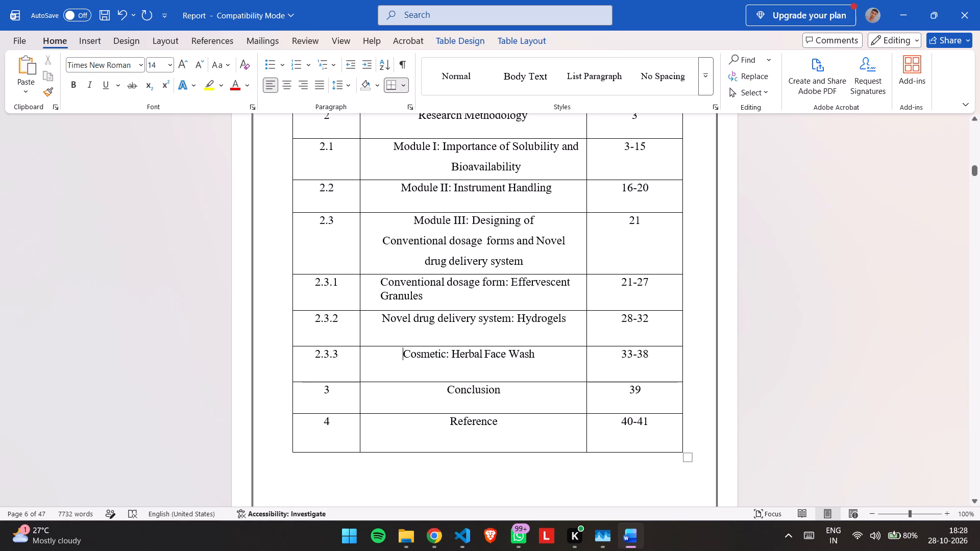
Look through the Introduction chapter and on to the start of Research Methodology, checking the report's body content.
{"action": "scroll", "coordinate": [449, 438], "scroll_direction": "down", "scroll_amount": 2}
{"action": "scroll", "coordinate": [234, 339], "scroll_direction": "down", "scroll_amount": 2}
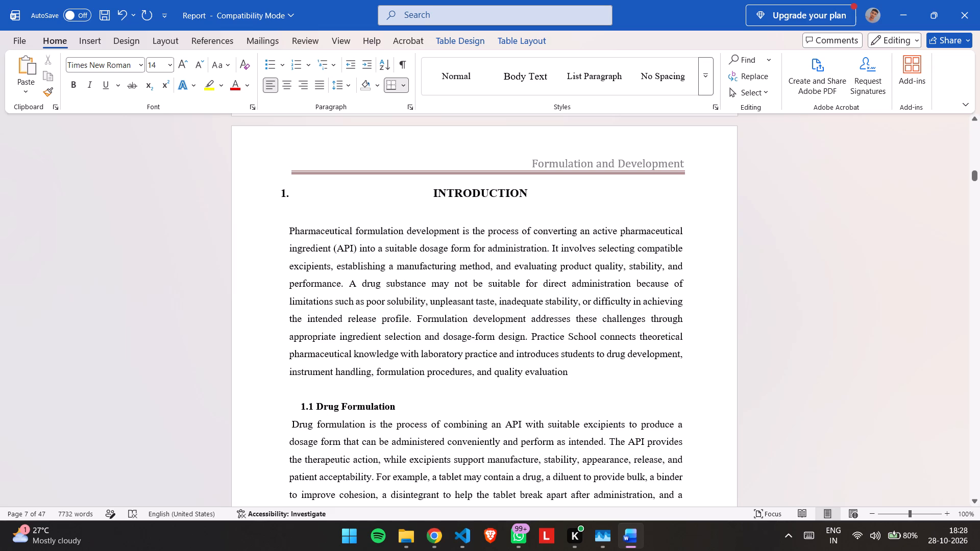
{"action": "scroll", "coordinate": [234, 339], "scroll_direction": "down", "scroll_amount": 1}
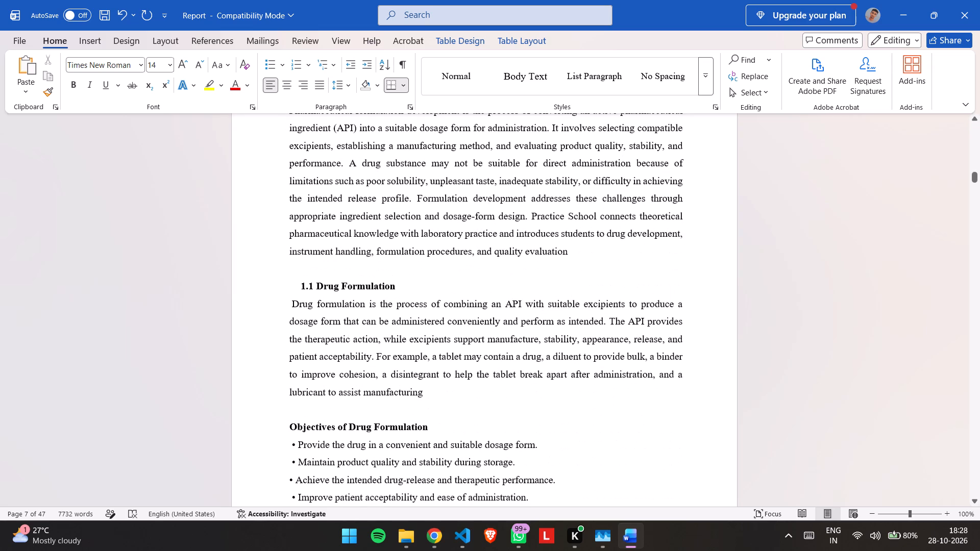
{"action": "scroll", "coordinate": [234, 339], "scroll_direction": "down", "scroll_amount": 2}
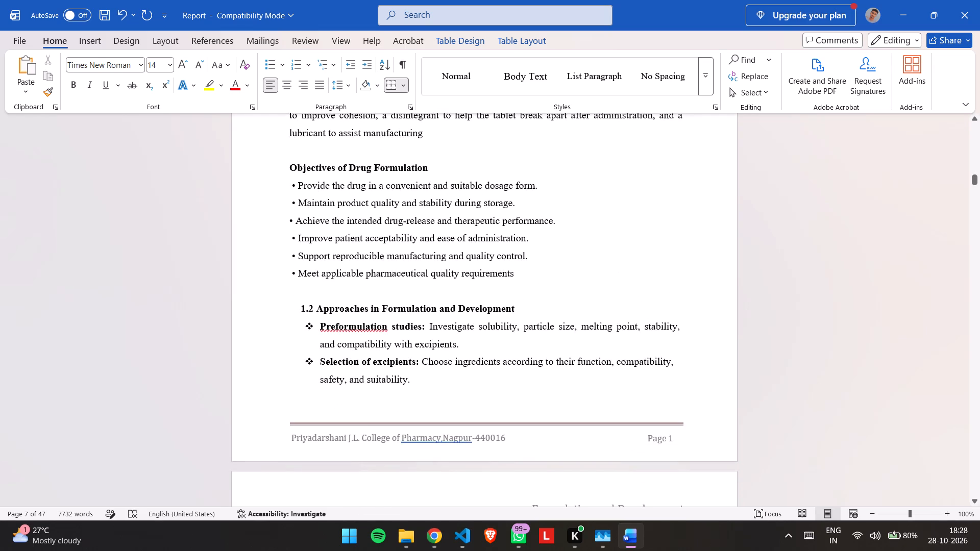
{"action": "scroll", "coordinate": [234, 339], "scroll_direction": "down", "scroll_amount": 3}
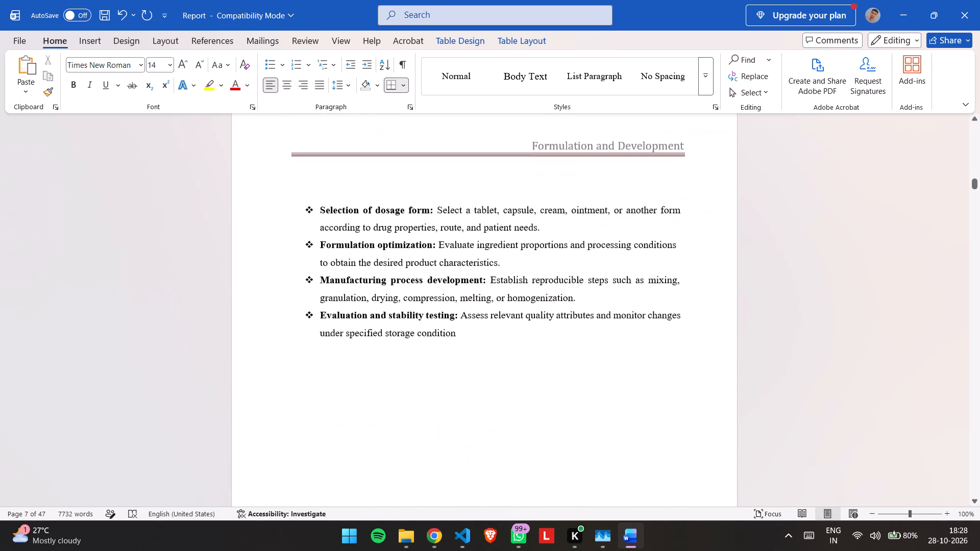
{"action": "scroll", "coordinate": [234, 339], "scroll_direction": "down", "scroll_amount": 4}
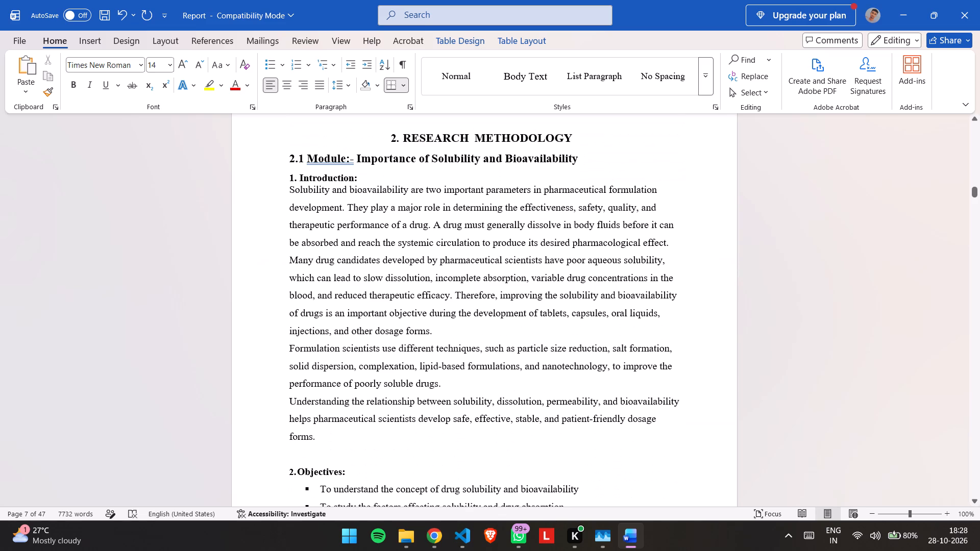
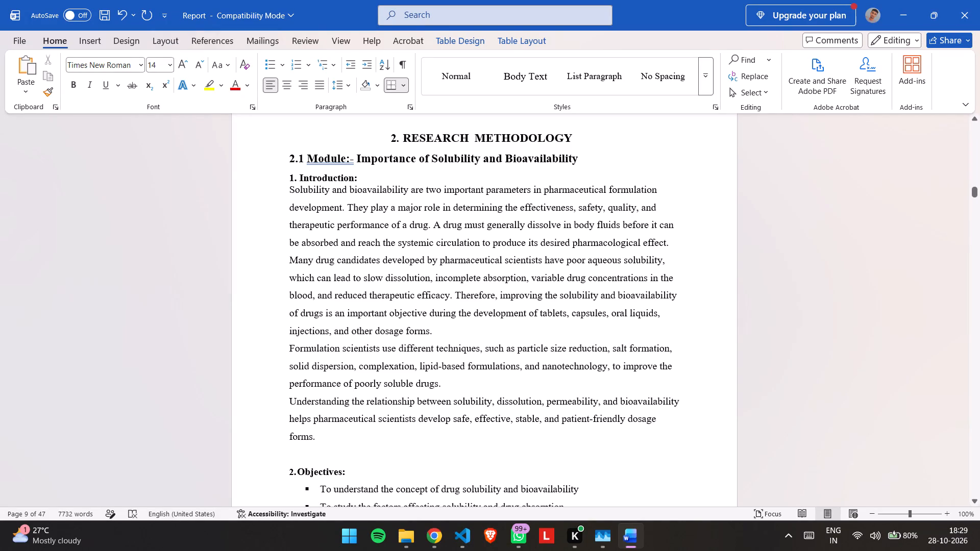
Look through the start of Research Methodology and back over the Introduction chapter, checking their wording and layout.
{"action": "left_click", "coordinate": [843, 302]}
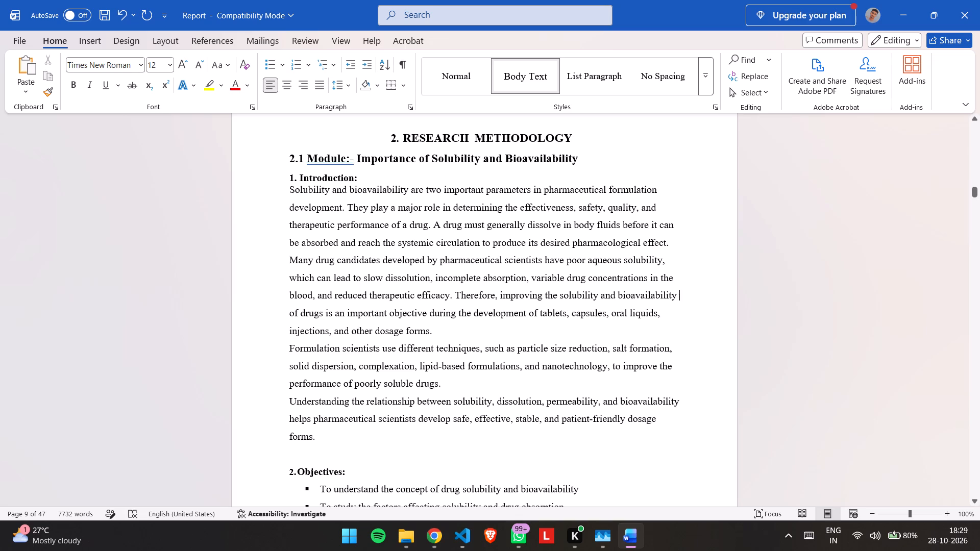
{"action": "left_click", "coordinate": [896, 332]}
{"action": "triple_click", "coordinate": [896, 332]}
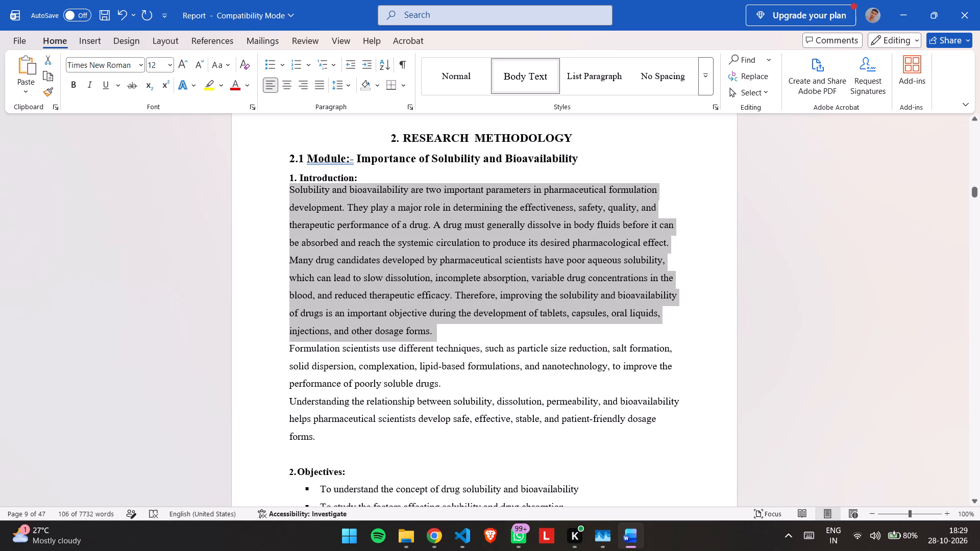
{"action": "double_click", "coordinate": [215, 196]}
{"action": "left_click", "coordinate": [120, 483]}
{"action": "scroll", "coordinate": [845, 356], "scroll_direction": "down", "scroll_amount": 2}
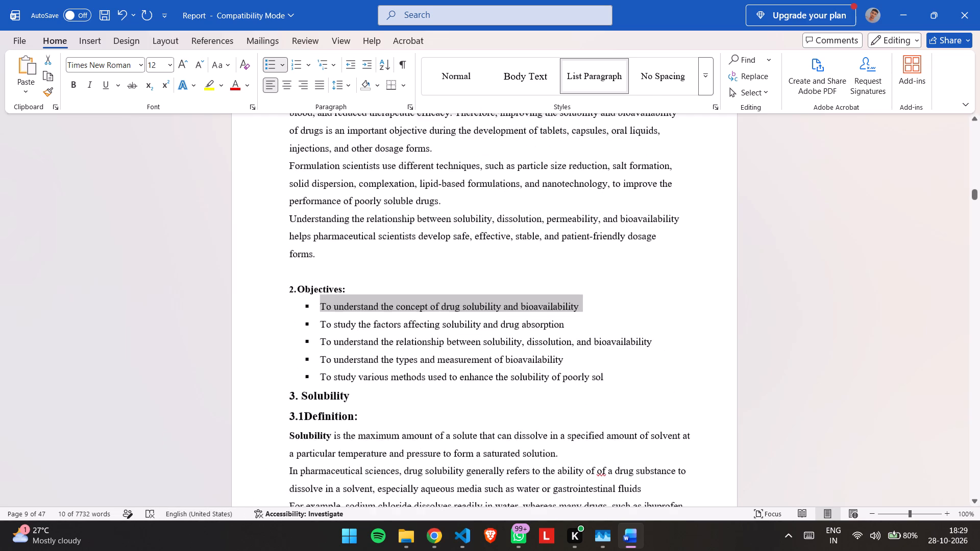
{"action": "left_click", "coordinate": [558, 280]}
{"action": "scroll", "coordinate": [558, 280], "scroll_direction": "up", "scroll_amount": 2}
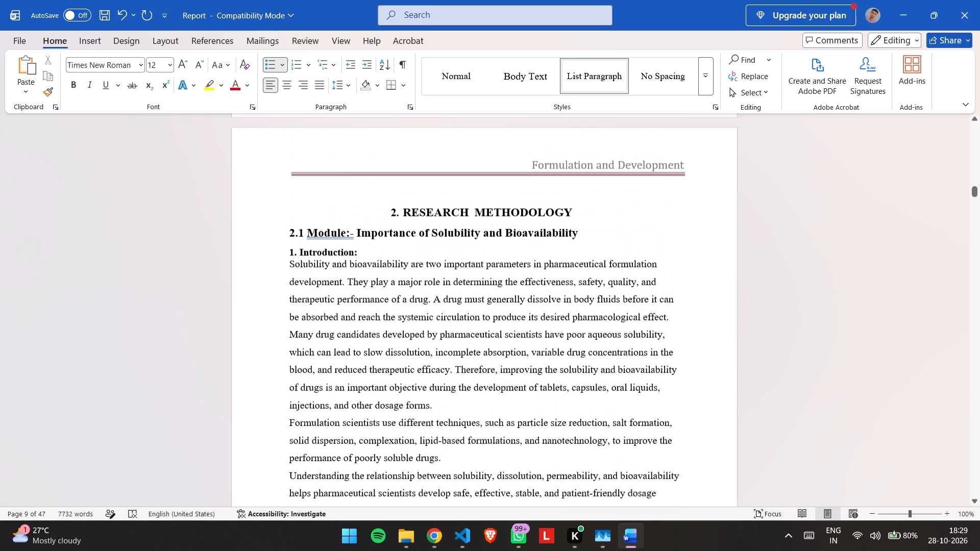
{"action": "scroll", "coordinate": [558, 280], "scroll_direction": "up", "scroll_amount": 4}
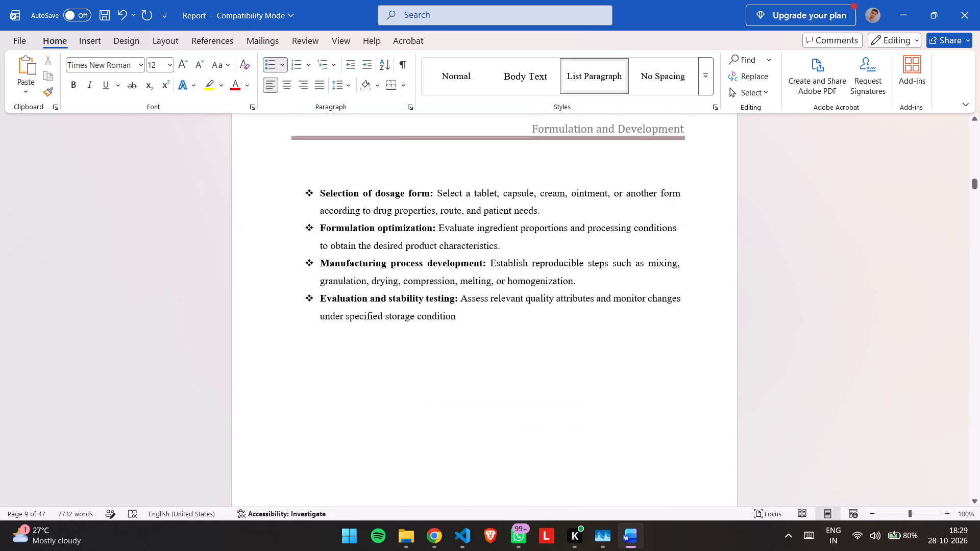
{"action": "scroll", "coordinate": [558, 280], "scroll_direction": "up", "scroll_amount": 4}
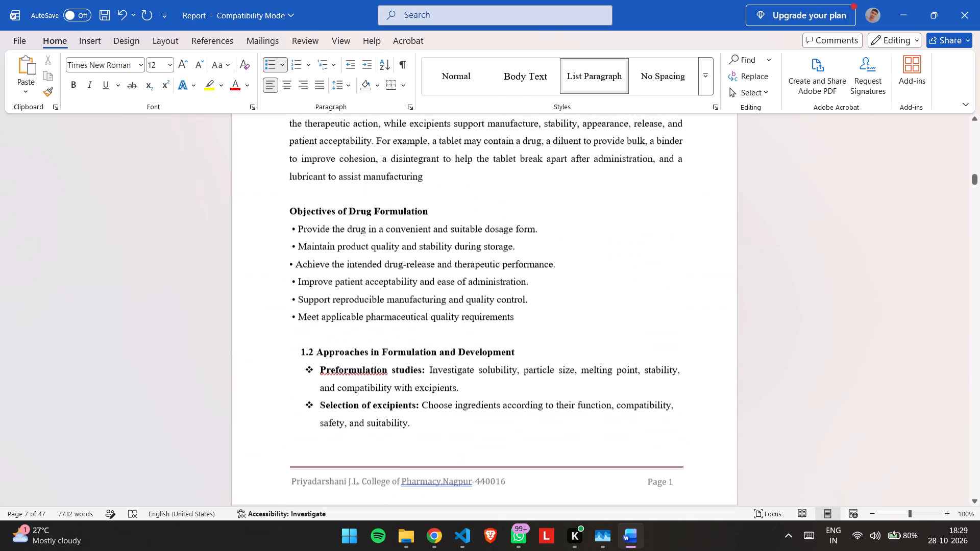
{"action": "scroll", "coordinate": [558, 280], "scroll_direction": "up", "scroll_amount": 1}
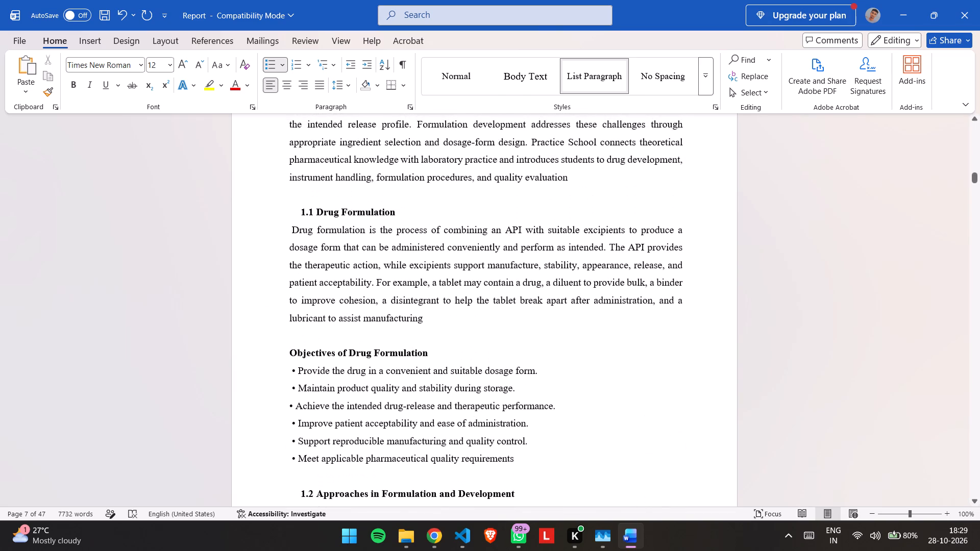
{"action": "scroll", "coordinate": [558, 280], "scroll_direction": "up", "scroll_amount": 2}
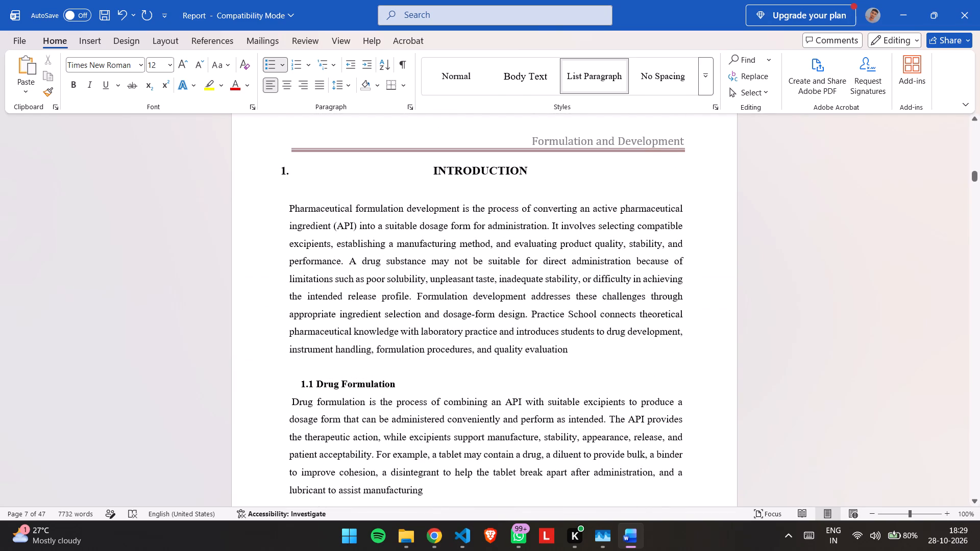
{"action": "scroll", "coordinate": [265, 259], "scroll_direction": "down", "scroll_amount": 1}
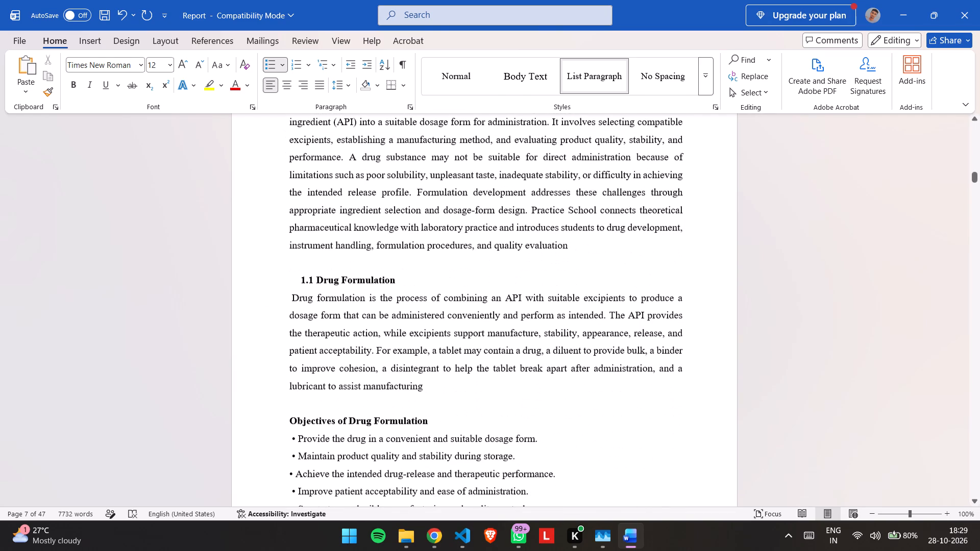
{"action": "scroll", "coordinate": [265, 259], "scroll_direction": "down", "scroll_amount": 1}
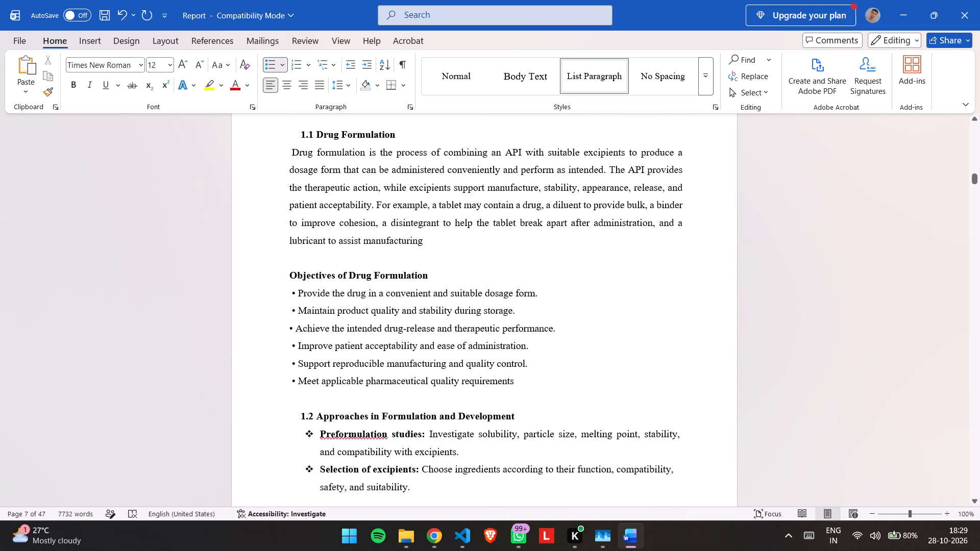
{"action": "scroll", "coordinate": [265, 259], "scroll_direction": "down", "scroll_amount": 1}
{"action": "scroll", "coordinate": [265, 259], "scroll_direction": "up", "scroll_amount": 2}
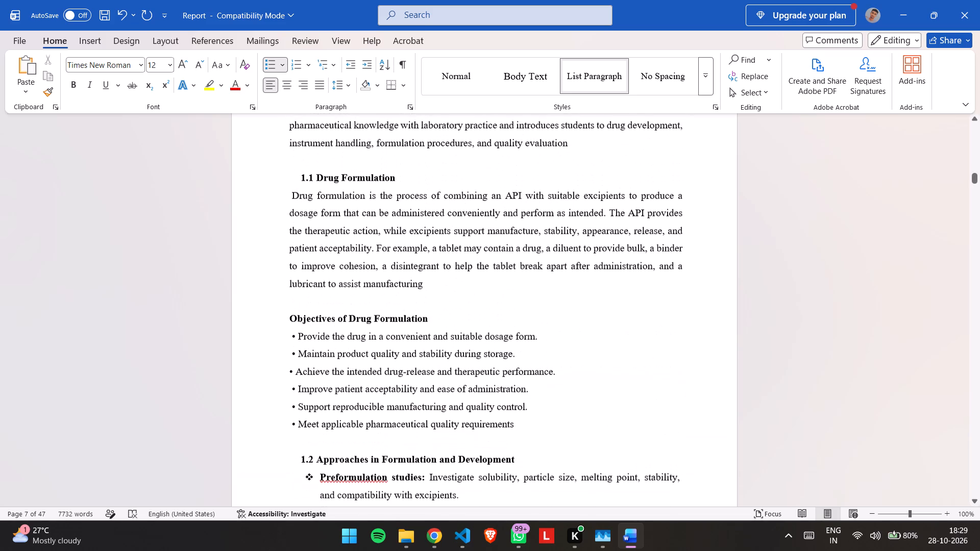
{"action": "scroll", "coordinate": [265, 259], "scroll_direction": "up", "scroll_amount": 2}
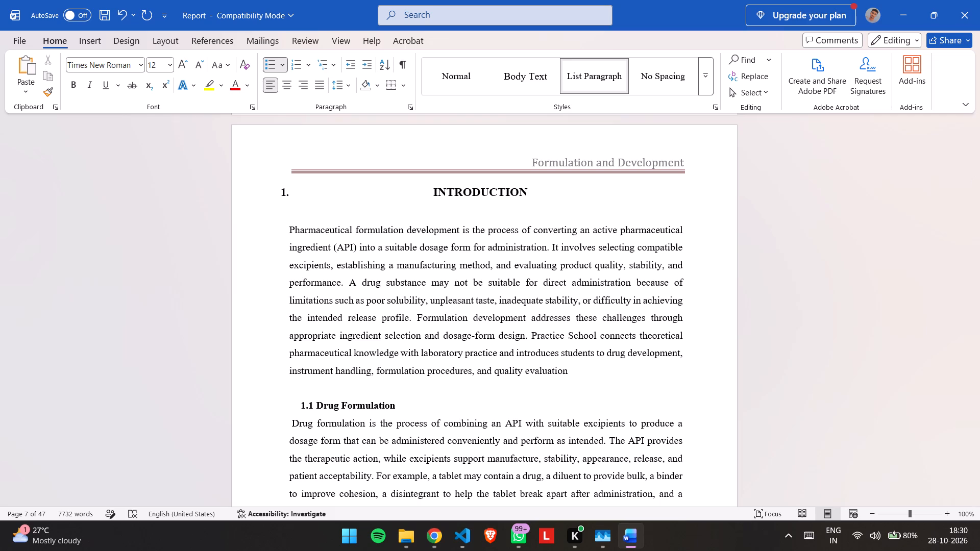
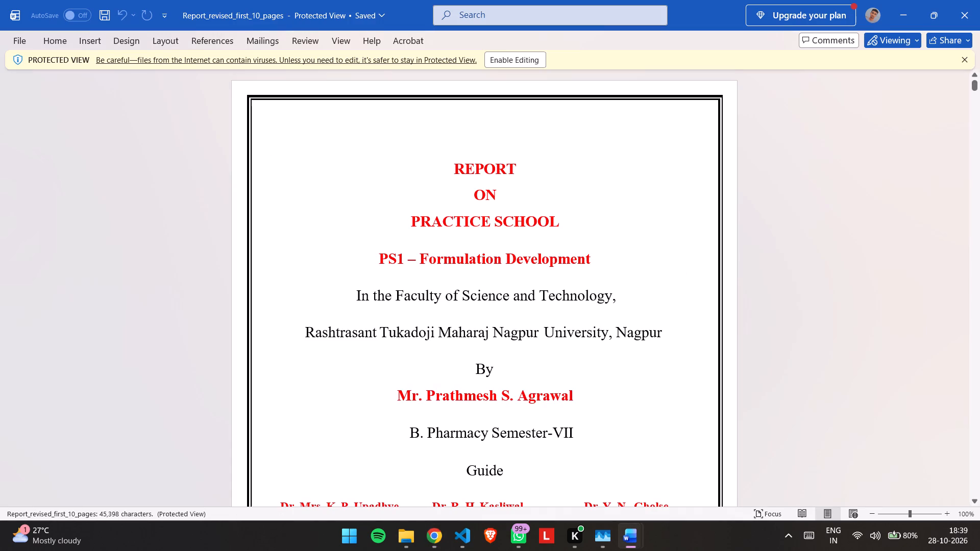
Look through the revised report from the cover page to the Introduction and section 1.1 Drug Formulation.
{"action": "scroll", "coordinate": [399, 261], "scroll_direction": "down", "scroll_amount": 4}
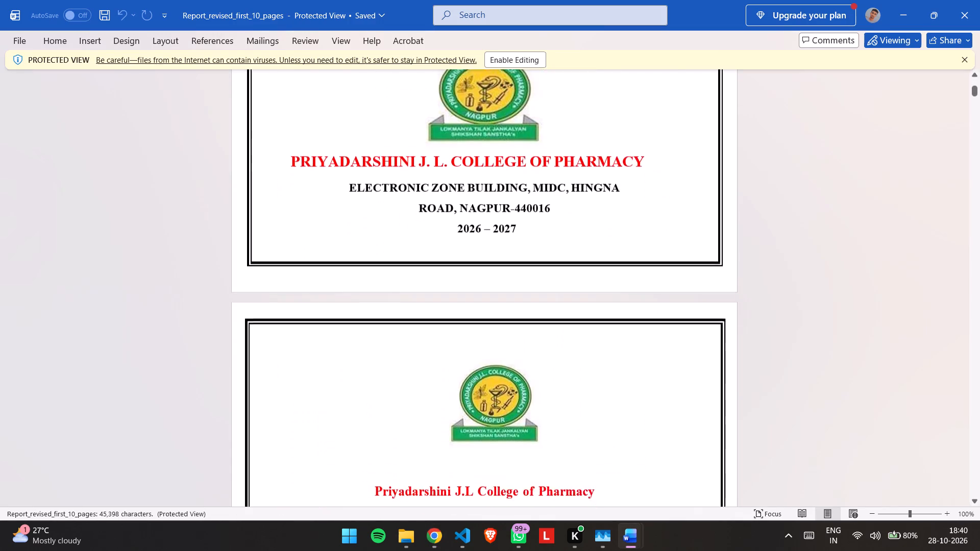
{"action": "scroll", "coordinate": [399, 261], "scroll_direction": "down", "scroll_amount": 8}
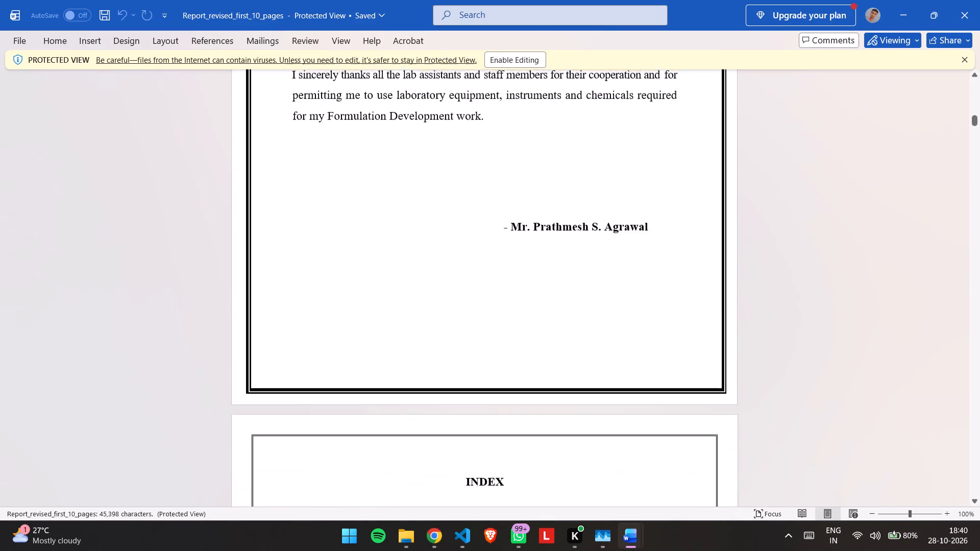
{"action": "scroll", "coordinate": [399, 261], "scroll_direction": "down", "scroll_amount": 6}
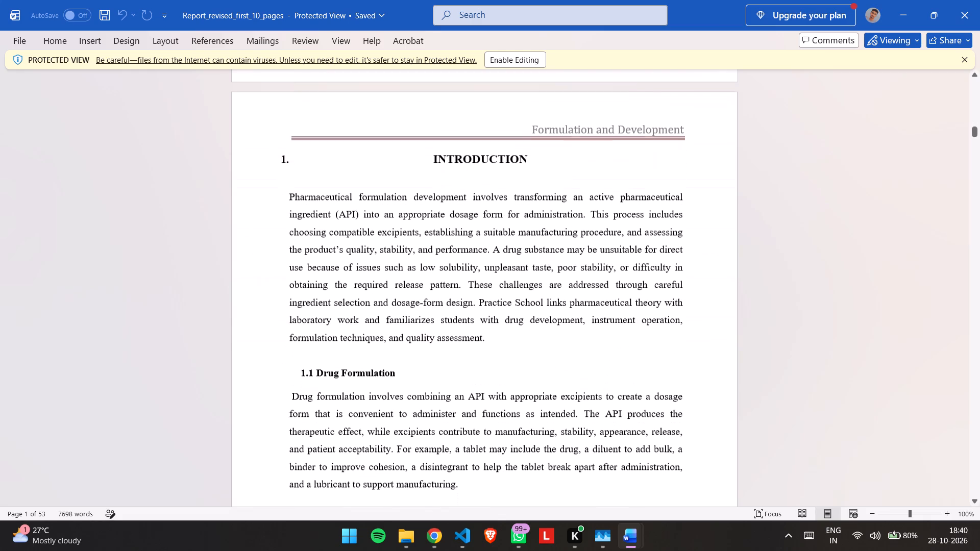
{"action": "scroll", "coordinate": [399, 261], "scroll_direction": "down", "scroll_amount": 1}
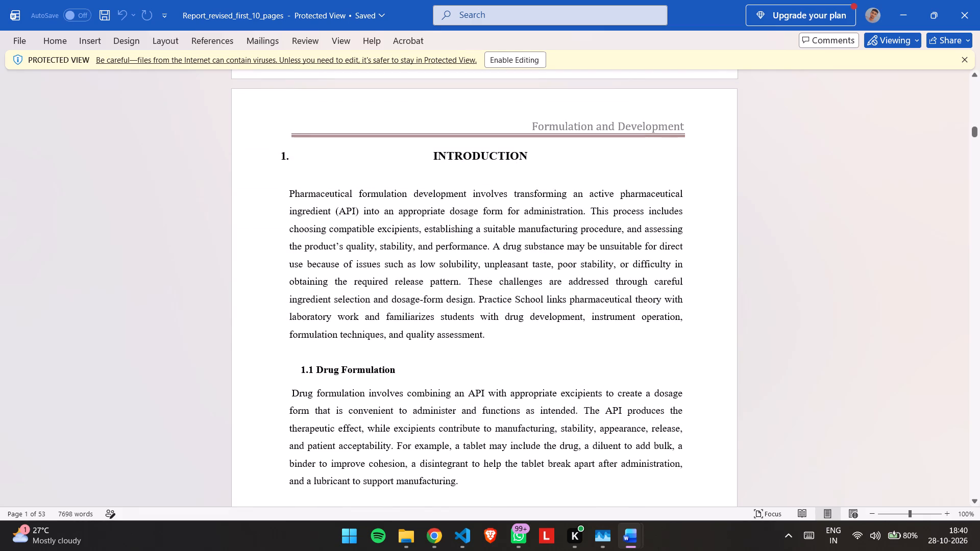
Compare the revised report with the original Report document from the Introduction through the start of section 1.2.
{"action": "key", "text": "alt+Tab"}
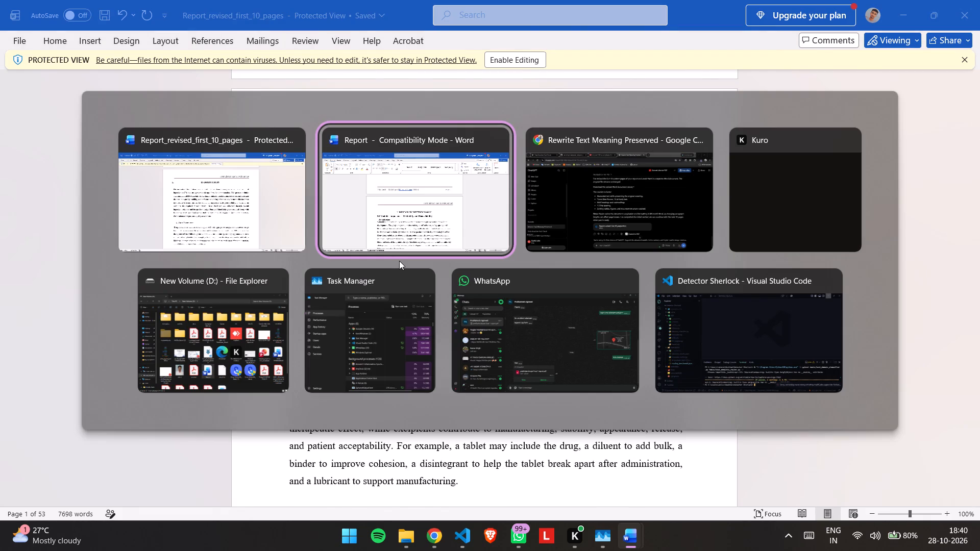
{"action": "scroll", "coordinate": [399, 261], "scroll_direction": "up", "scroll_amount": 7}
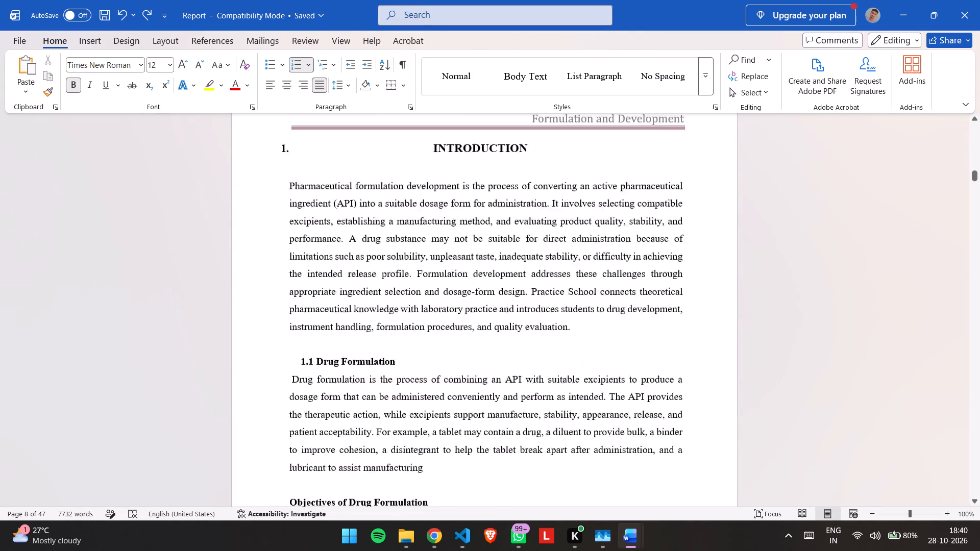
{"action": "key", "text": "alt+Tab"}
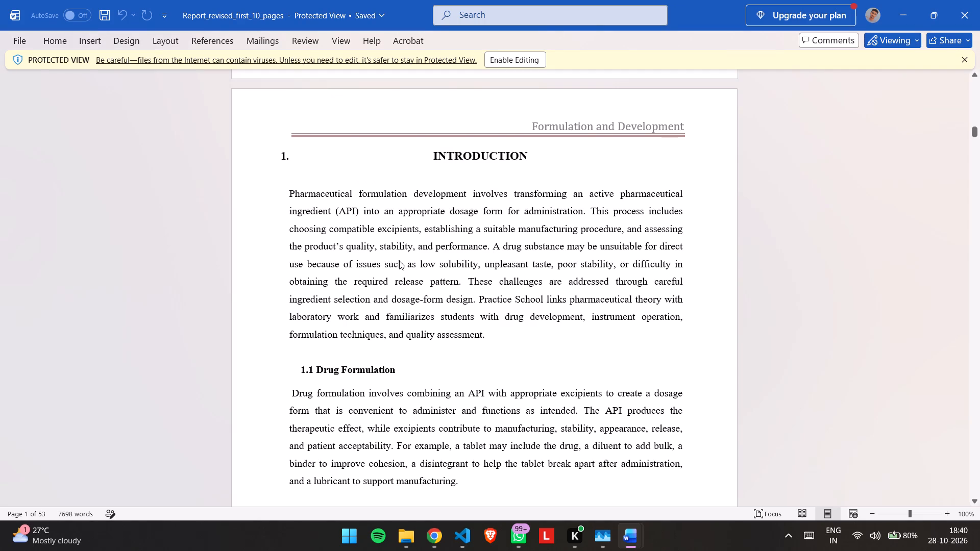
{"action": "scroll", "coordinate": [399, 261], "scroll_direction": "down", "scroll_amount": 3}
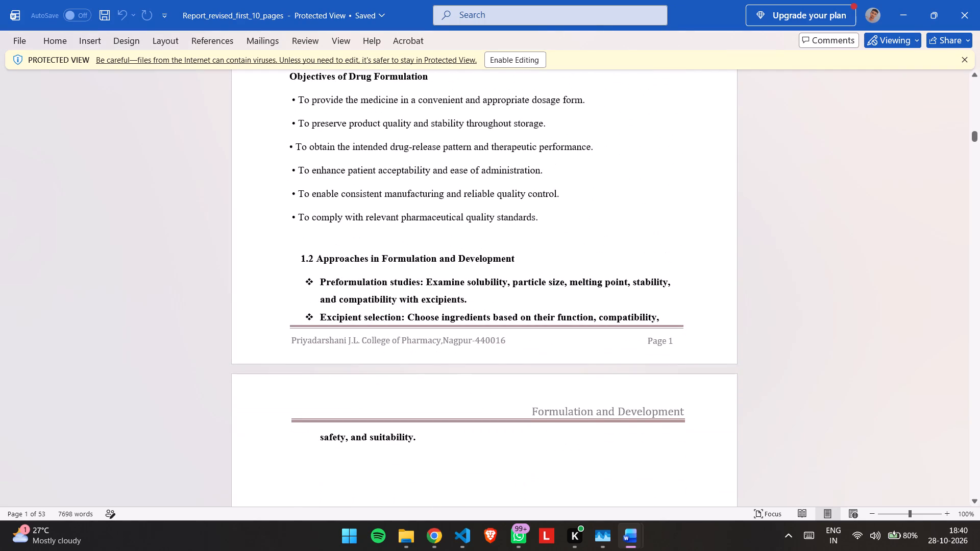
{"action": "key", "text": "alt+Tab"}
{"action": "scroll", "coordinate": [399, 261], "scroll_direction": "down", "scroll_amount": 4}
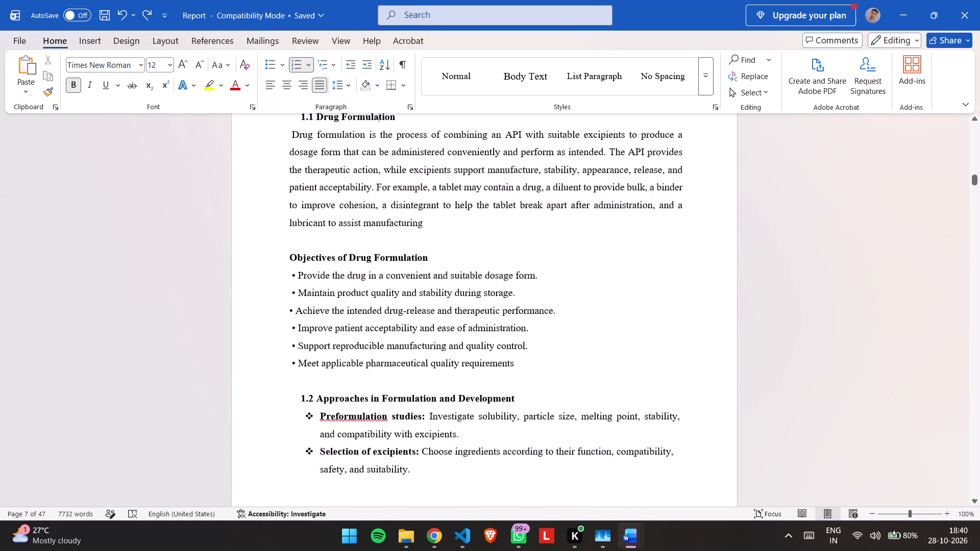
{"action": "key", "text": "alt+Tab"}
{"action": "key", "text": "alt+Tab"}
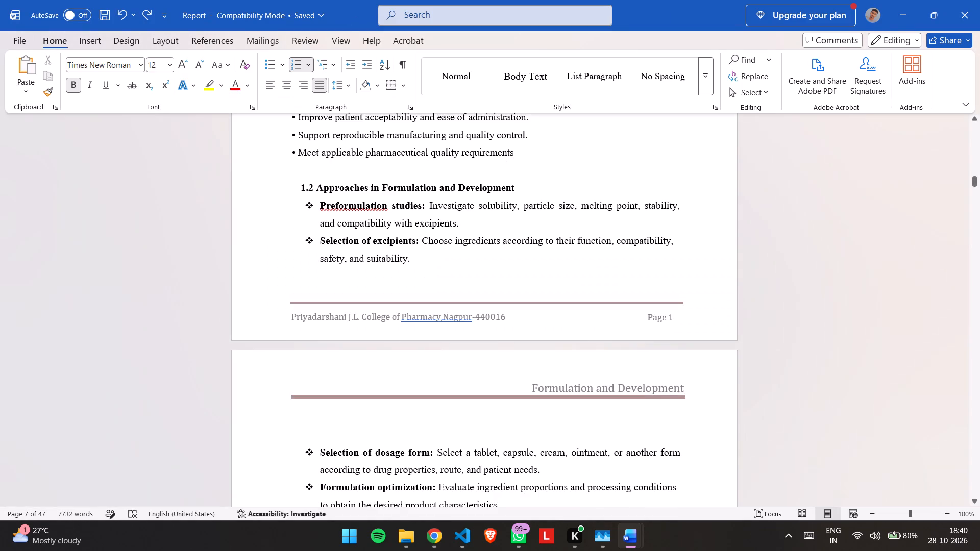
{"action": "key", "text": "alt+Tab"}
{"action": "key", "text": "alt+Tab"}
Compare section 1.2's bullet formatting and the break between pages 1 and 2 in the revised and original reports.
{"action": "key", "text": "alt+Tab"}
{"action": "scroll", "coordinate": [399, 261], "scroll_direction": "down", "scroll_amount": 2}
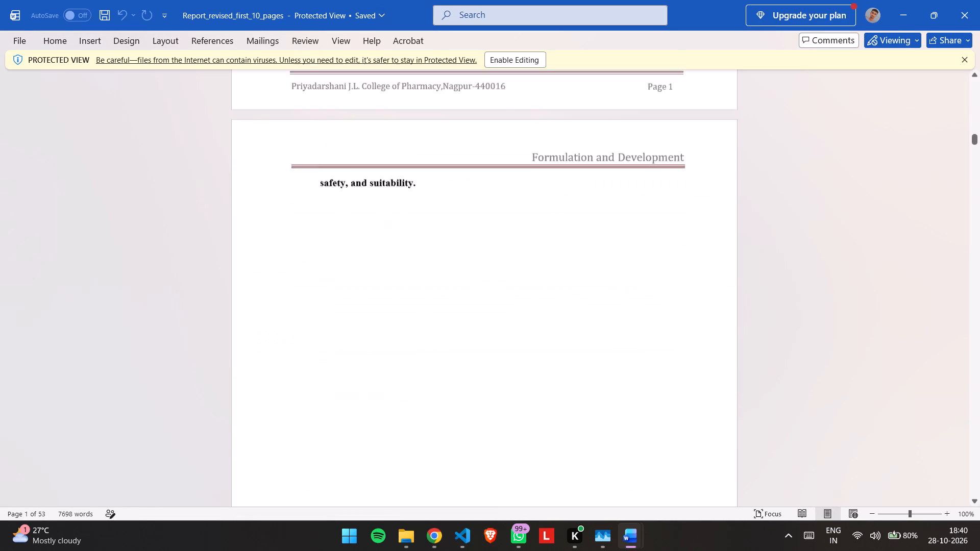
{"action": "scroll", "coordinate": [399, 261], "scroll_direction": "up", "scroll_amount": 2}
{"action": "key", "text": "alt+Tab"}
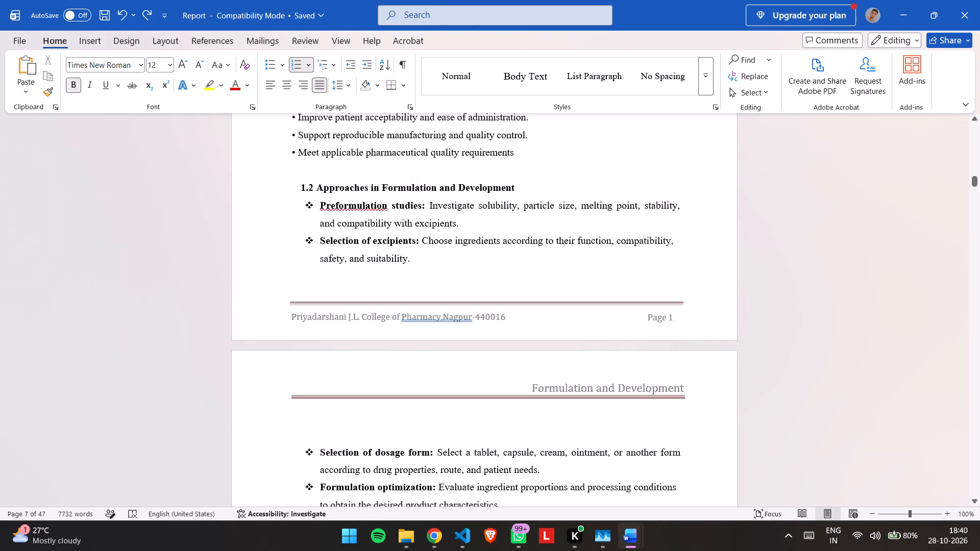
{"action": "scroll", "coordinate": [399, 261], "scroll_direction": "down", "scroll_amount": 1}
{"action": "key", "text": "alt+Tab"}
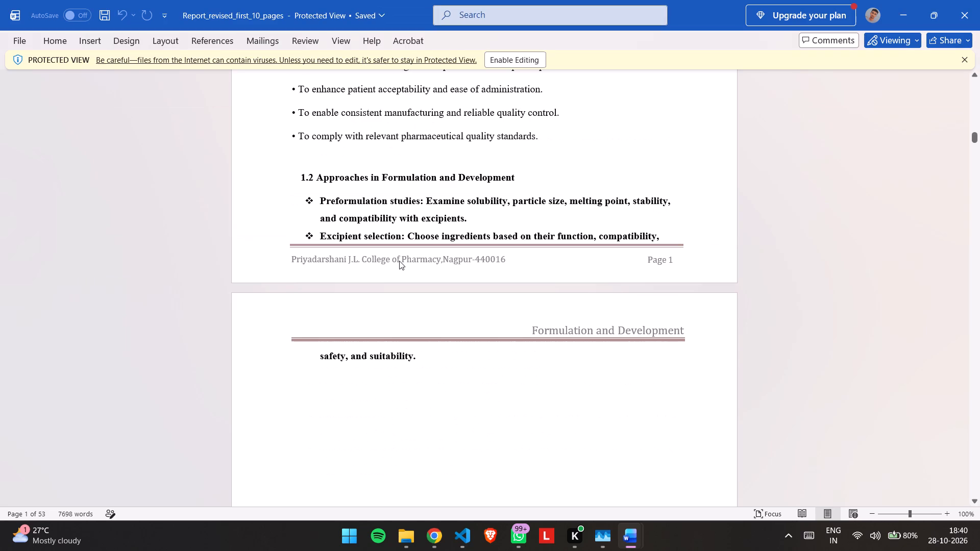
{"action": "key", "text": "alt+Tab"}
{"action": "scroll", "coordinate": [399, 261], "scroll_direction": "down", "scroll_amount": 2}
{"action": "key", "text": "alt+Tab"}
{"action": "scroll", "coordinate": [439, 340], "scroll_direction": "down", "scroll_amount": 5}
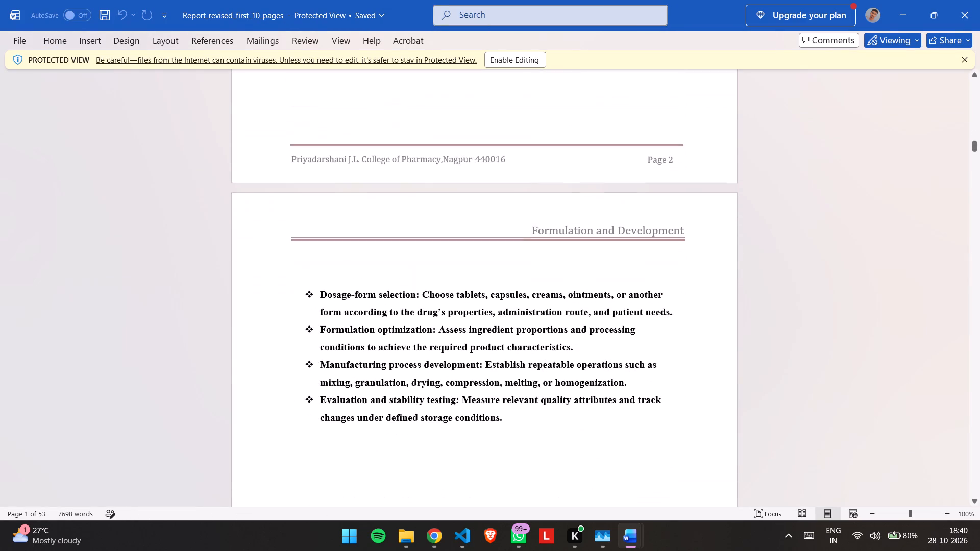
{"action": "scroll", "coordinate": [439, 340], "scroll_direction": "up", "scroll_amount": 8}
{"action": "scroll", "coordinate": [439, 340], "scroll_direction": "down", "scroll_amount": 1}
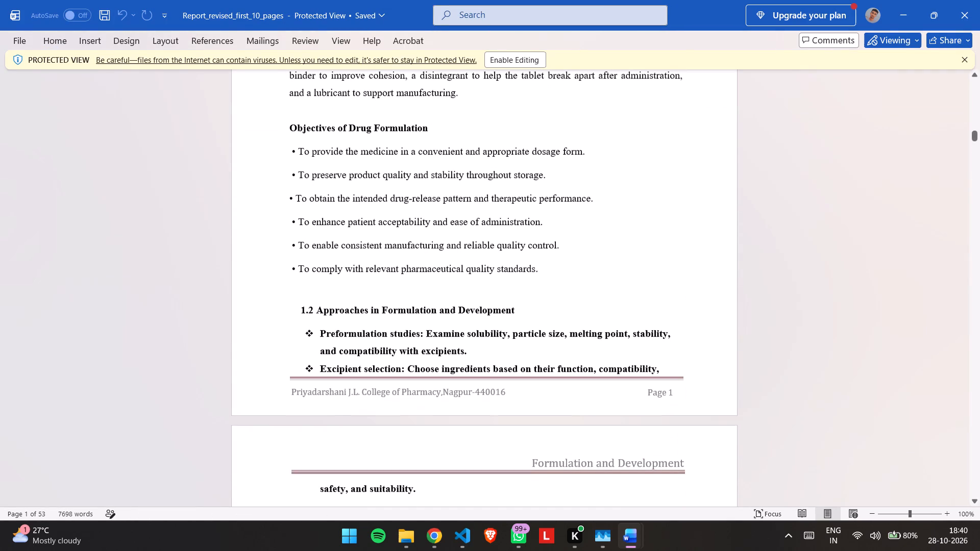
{"action": "scroll", "coordinate": [439, 340], "scroll_direction": "down", "scroll_amount": 1}
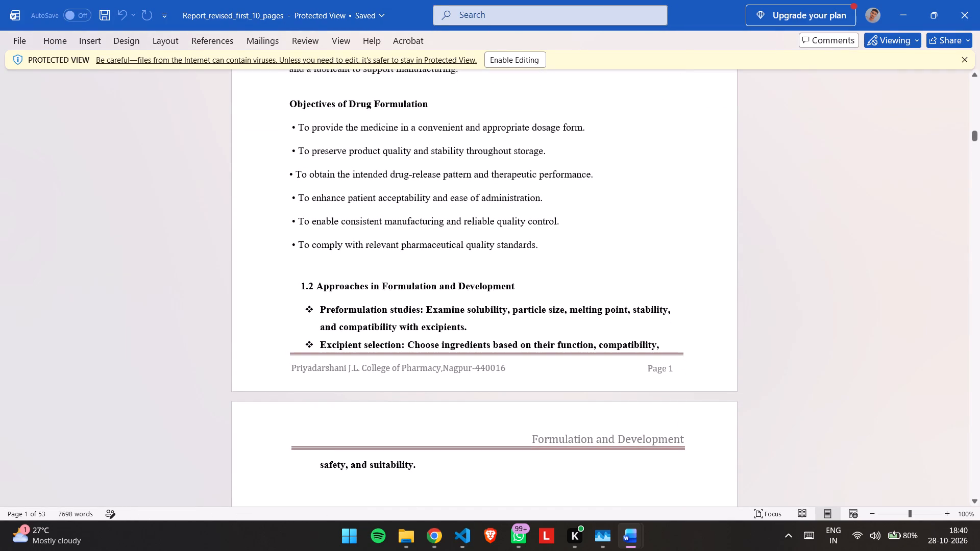
{"action": "key", "text": "alt+Tab"}
{"action": "scroll", "coordinate": [421, 233], "scroll_direction": "up", "scroll_amount": 2}
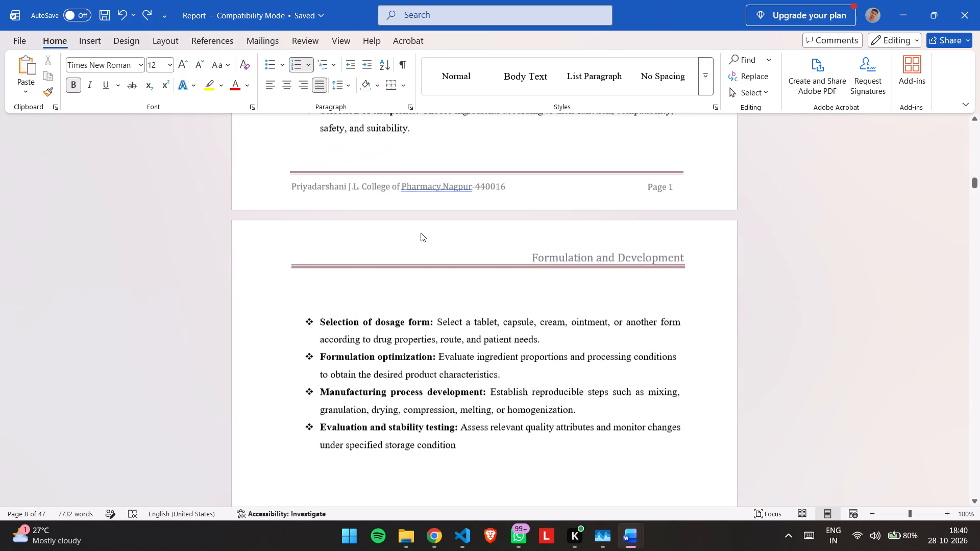
{"action": "key", "text": "alt+Tab"}
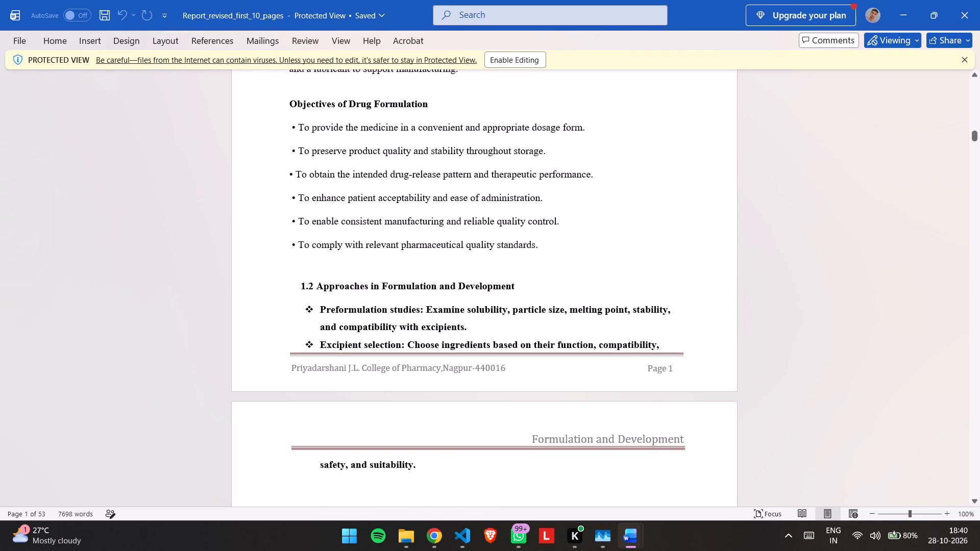
Copy the Formulation optimization, Manufacturing process development, and Evaluation and stability testing bullets from section 1.2 of the original Report.
{"action": "key", "text": "alt+Tab"}
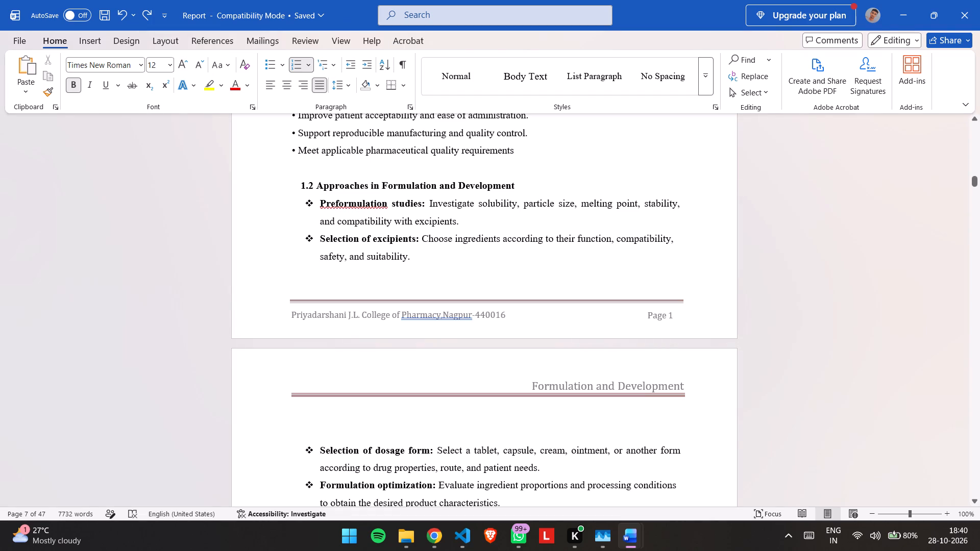
{"action": "key", "text": "alt+Tab"}
{"action": "key", "text": "alt+Tab"}
{"action": "scroll", "coordinate": [409, 329], "scroll_direction": "down", "scroll_amount": 2}
{"action": "scroll", "coordinate": [409, 329], "scroll_direction": "up", "scroll_amount": 1}
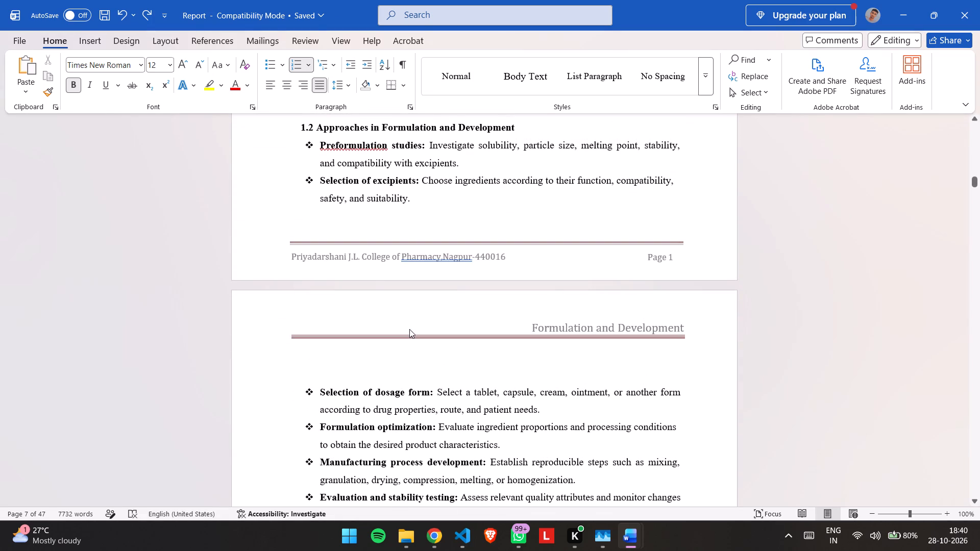
{"action": "scroll", "coordinate": [320, 392], "scroll_direction": "down", "scroll_amount": 1}
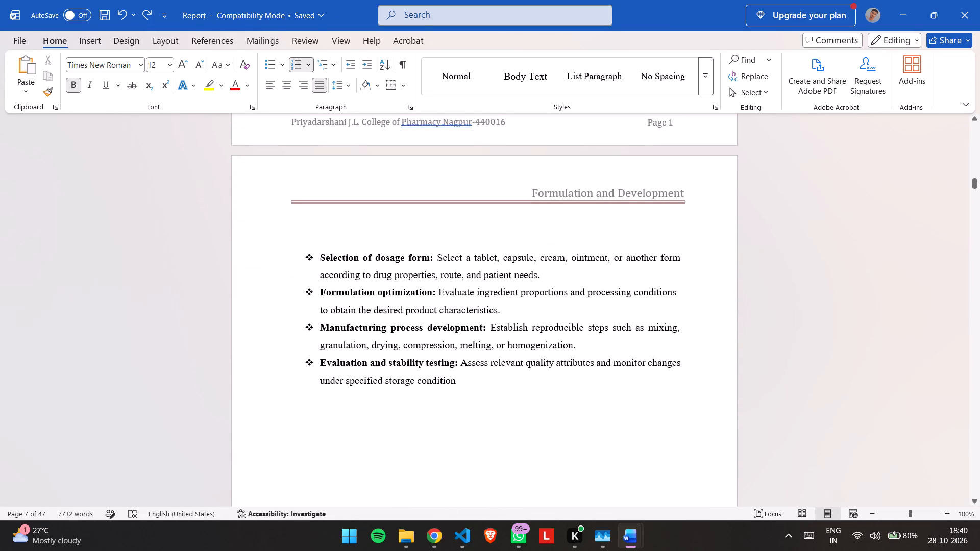
{"action": "left_click_drag", "start_coordinate": [299, 244], "coordinate": [508, 388]}
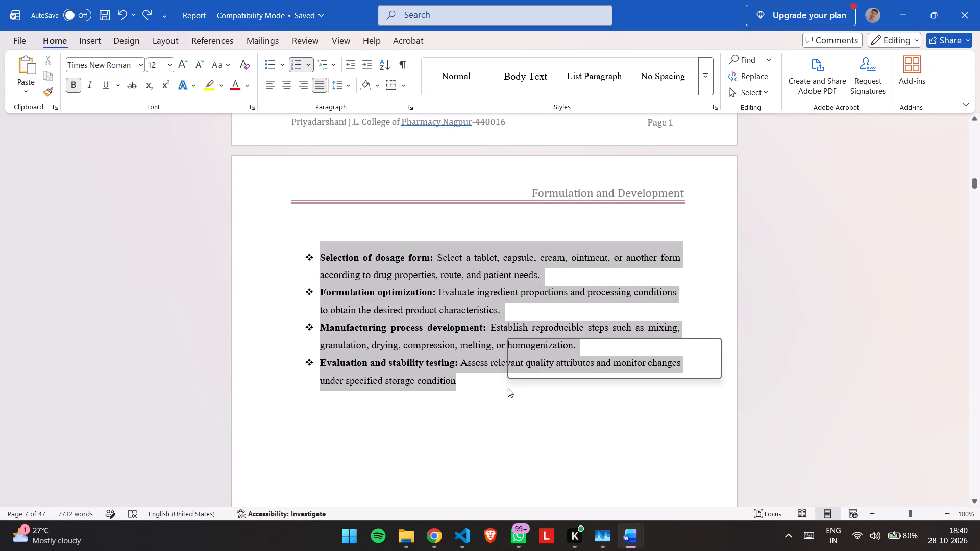
{"action": "left_click", "coordinate": [473, 375]}
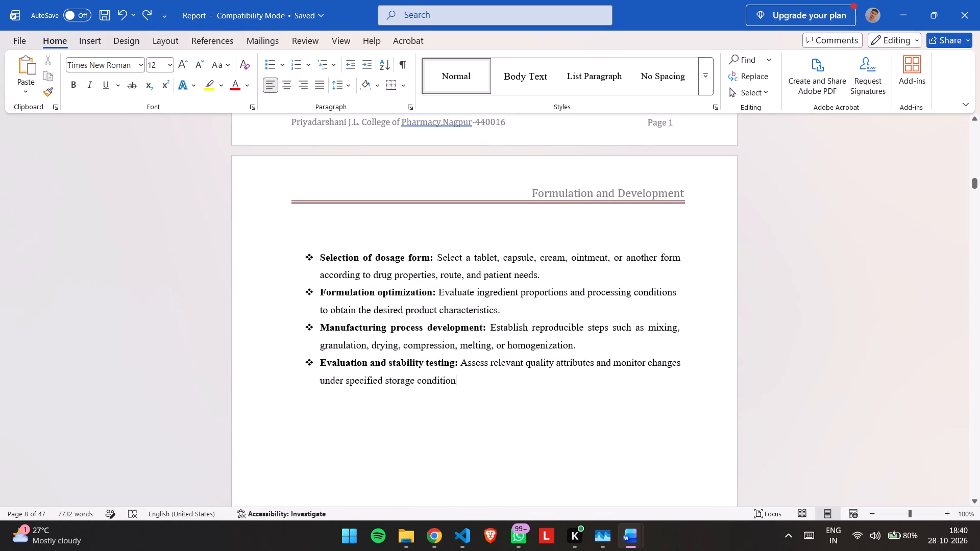
{"action": "left_click_drag", "start_coordinate": [298, 286], "coordinate": [468, 387]}
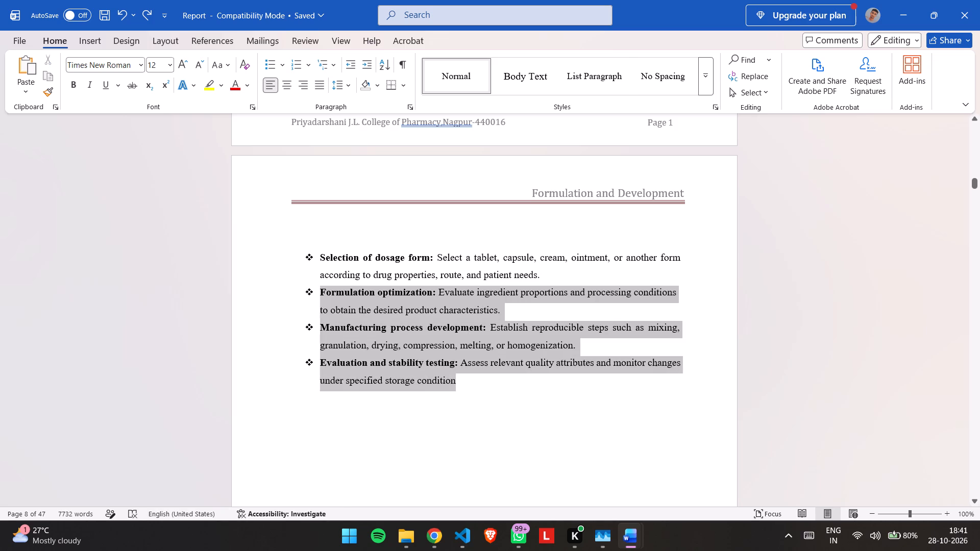
{"action": "left_click_drag", "start_coordinate": [468, 387], "coordinate": [468, 388]}
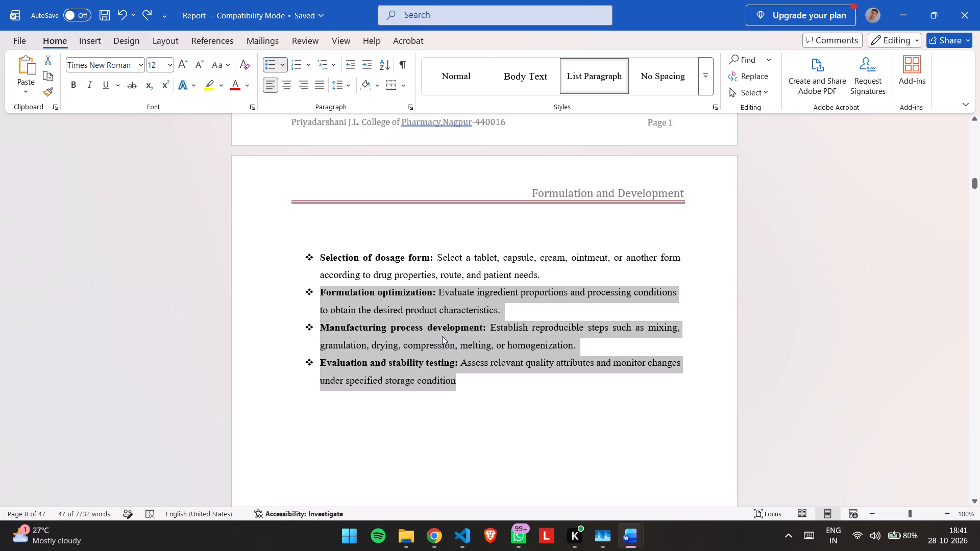
{"action": "key", "text": "ctrl+c"}
{"action": "key", "text": "ctrl+c"}
{"action": "key", "text": "ctrl+c"}
{"action": "key", "text": "ctrl+c"}
Switch to the Report_revised_first_10_pages document and enable editing in it.
{"action": "key", "text": "alt+Tab"}
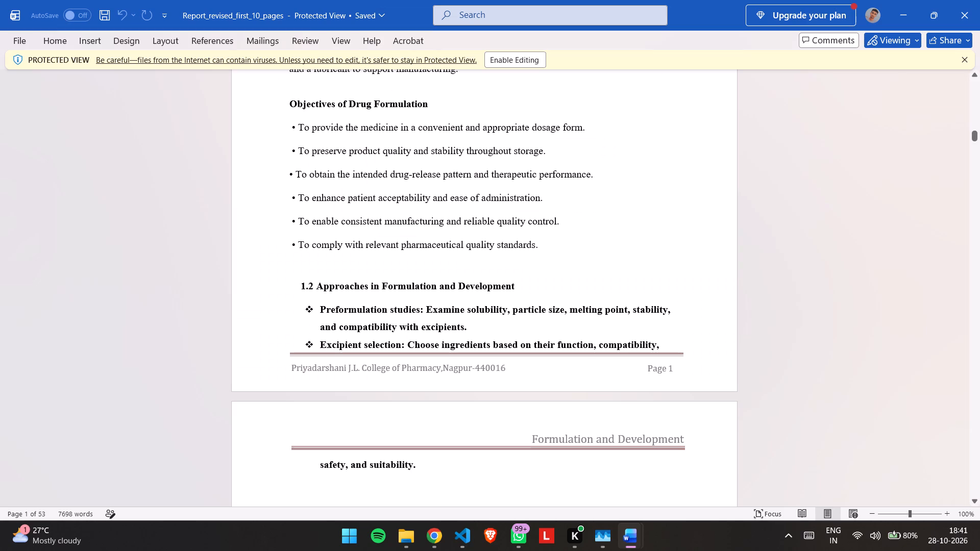
{"action": "scroll", "coordinate": [442, 336], "scroll_direction": "down", "scroll_amount": 2}
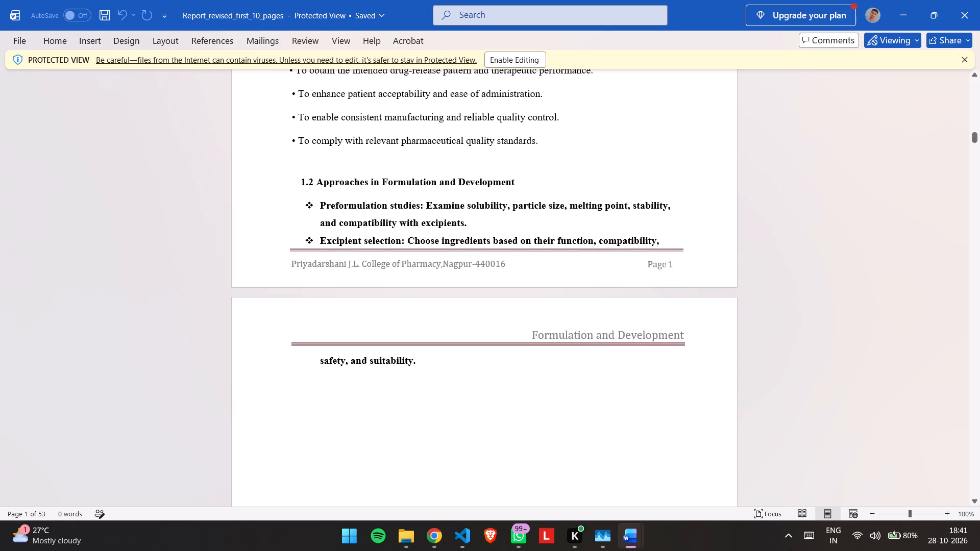
{"action": "left_click", "coordinate": [439, 365]}
{"action": "key", "text": "Return"}
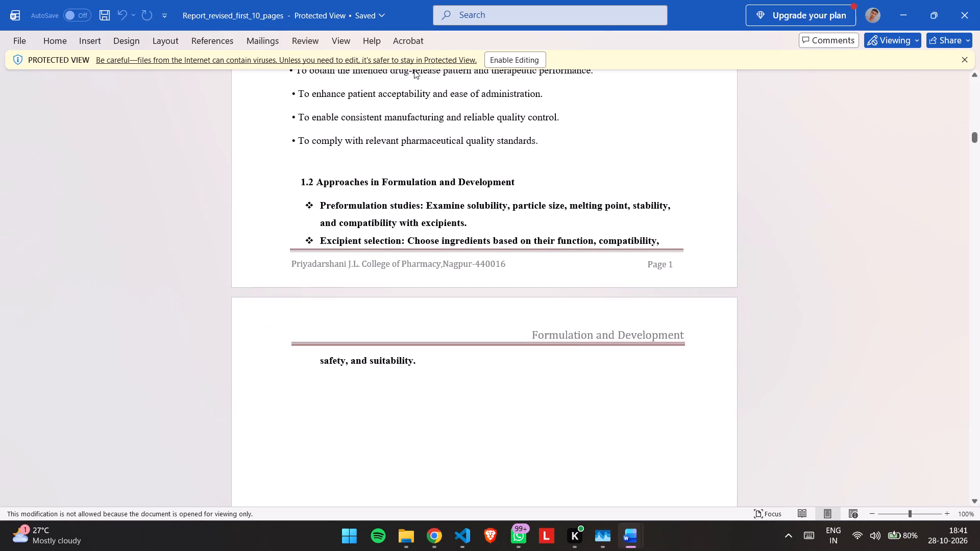
{"action": "left_click", "coordinate": [518, 60]}
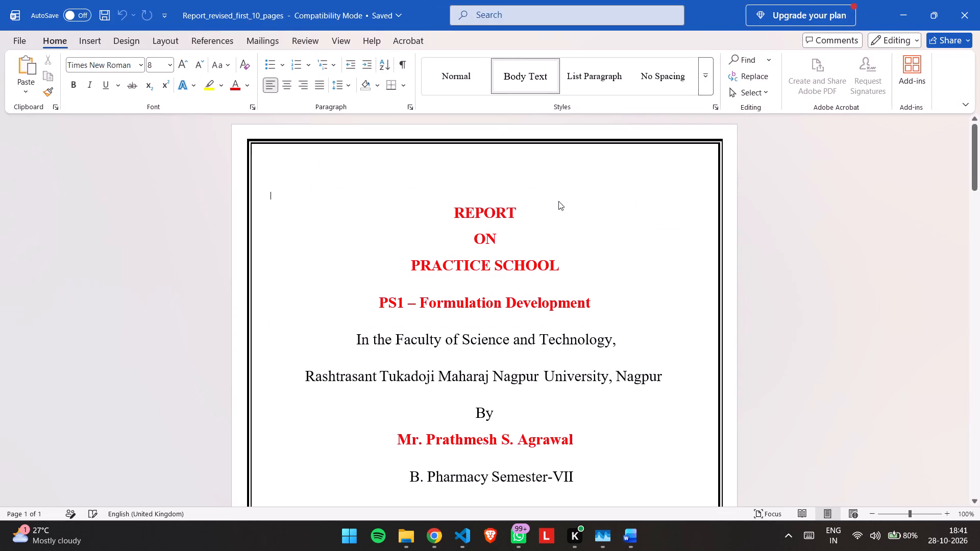
Insert a new bullet and a page break after the Preformulation studies bullet in the revised report's section 1.2.
{"action": "scroll", "coordinate": [552, 216], "scroll_direction": "down", "scroll_amount": 11}
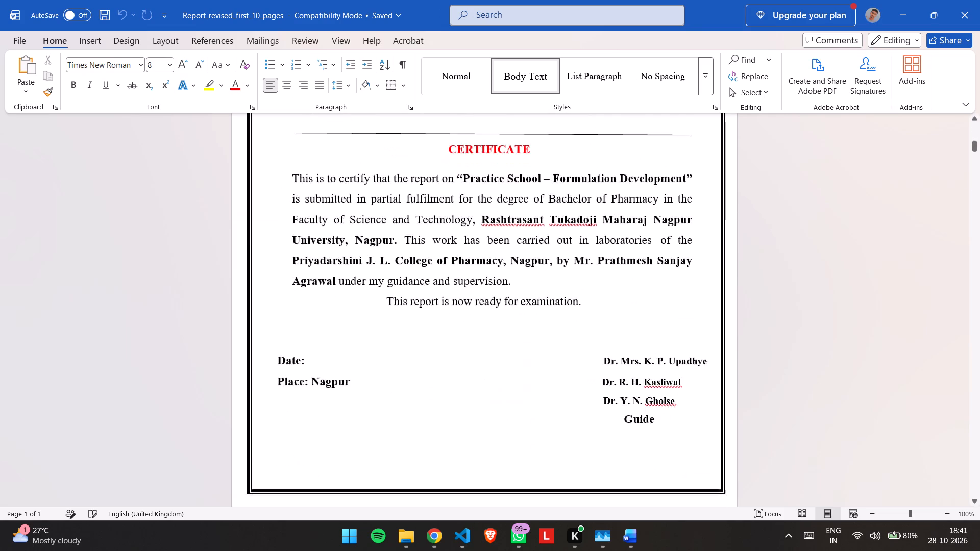
{"action": "scroll", "coordinate": [552, 216], "scroll_direction": "down", "scroll_amount": 10}
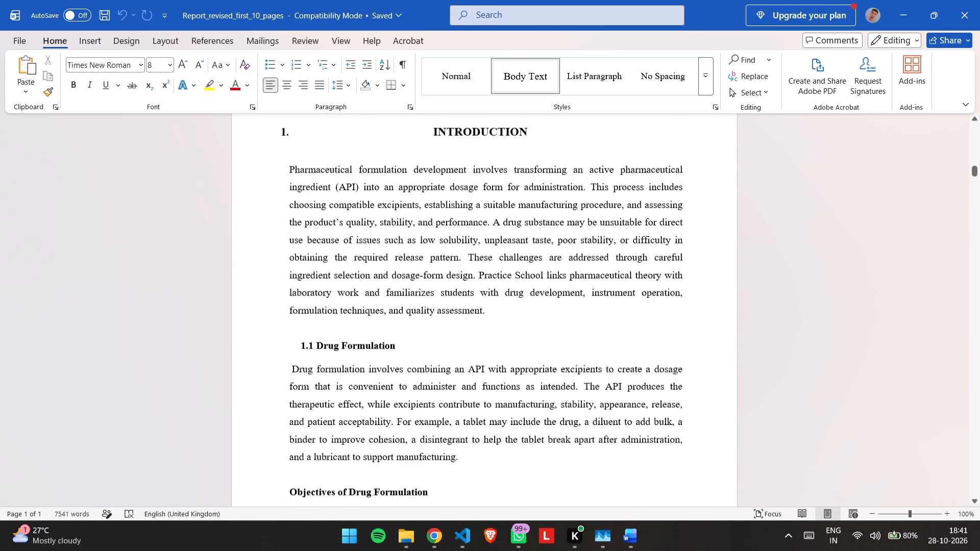
{"action": "scroll", "coordinate": [552, 216], "scroll_direction": "down", "scroll_amount": 4}
{"action": "scroll", "coordinate": [567, 256], "scroll_direction": "up", "scroll_amount": 1}
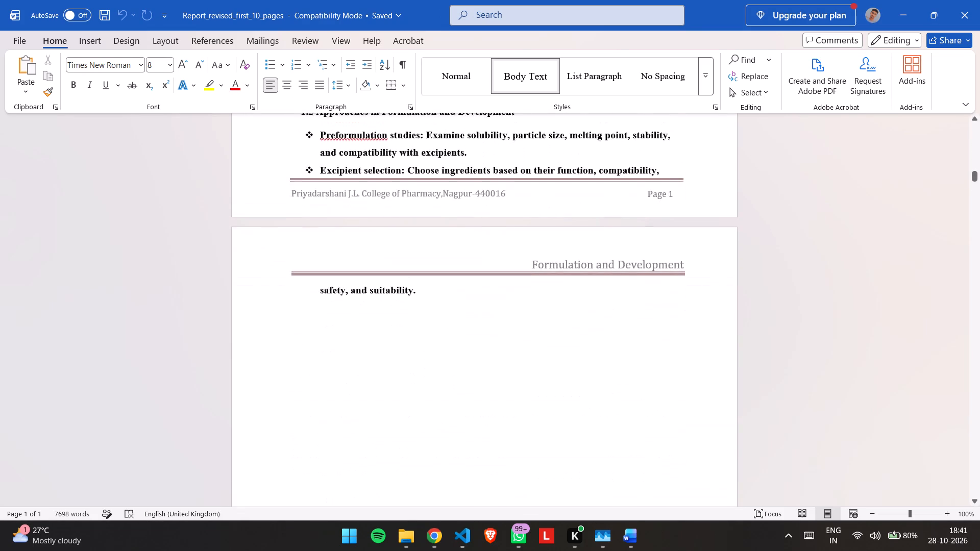
{"action": "scroll", "coordinate": [567, 256], "scroll_direction": "up", "scroll_amount": 1}
{"action": "left_click", "coordinate": [478, 264]}
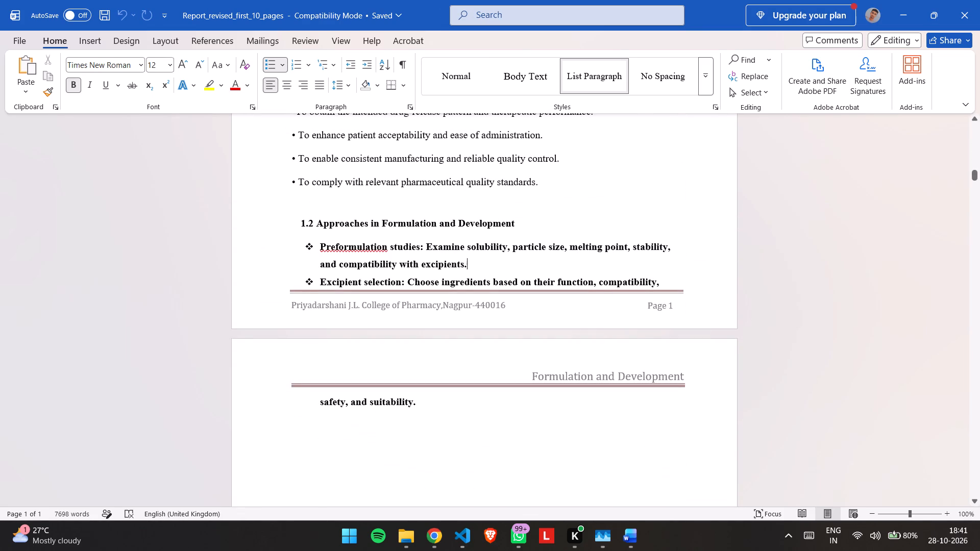
{"action": "key", "text": "Return"}
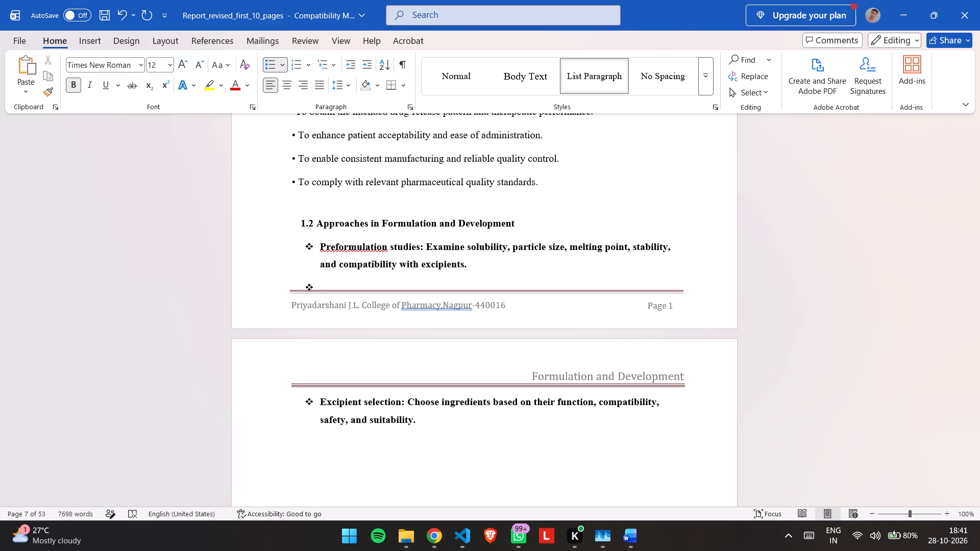
{"action": "key", "text": "ctrl+Return"}
Paste the three copied bullets above the Excipient selection bullet on page 2 and remove the blank line after them.
{"action": "key", "text": "ctrl+v"}
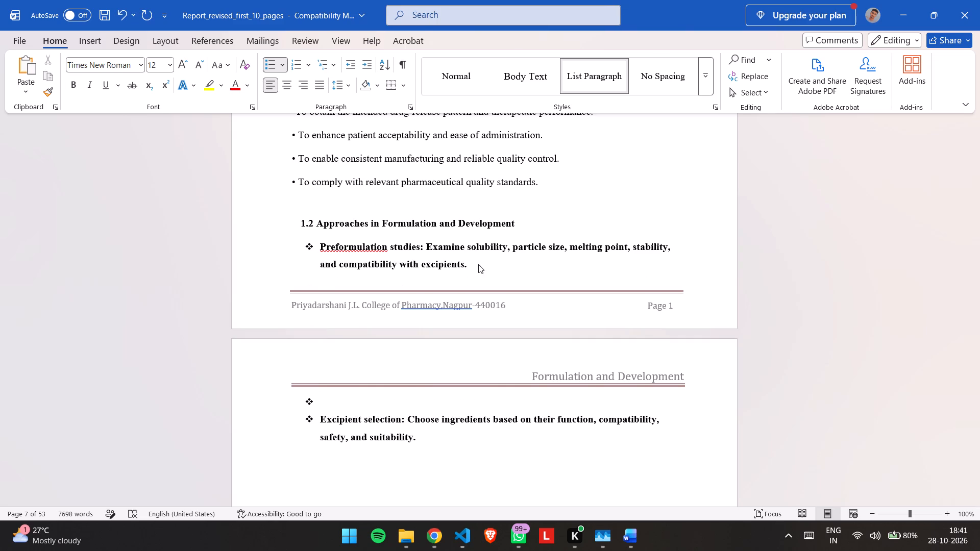
{"action": "key", "text": "BackSpace"}
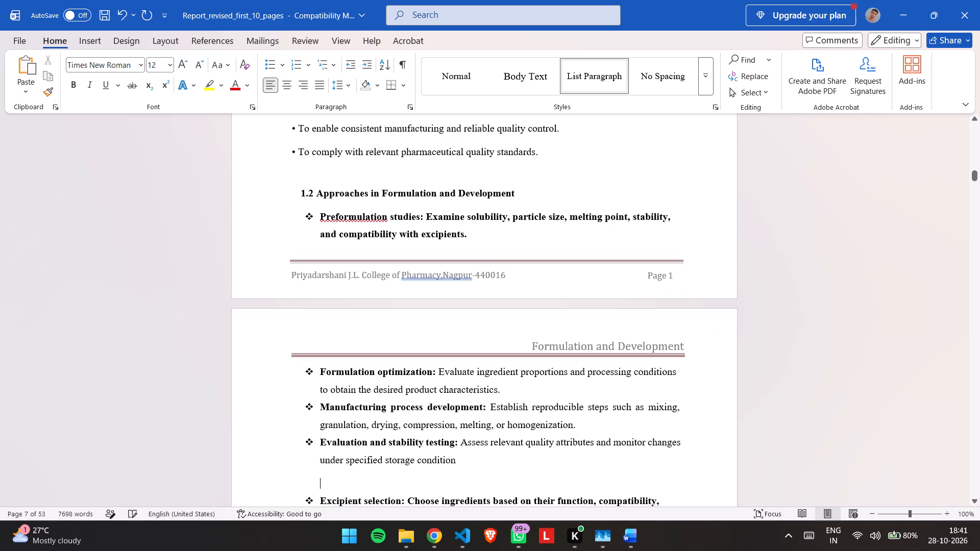
{"action": "key", "text": "BackSpace"}
{"action": "key", "text": "BackSpace"}
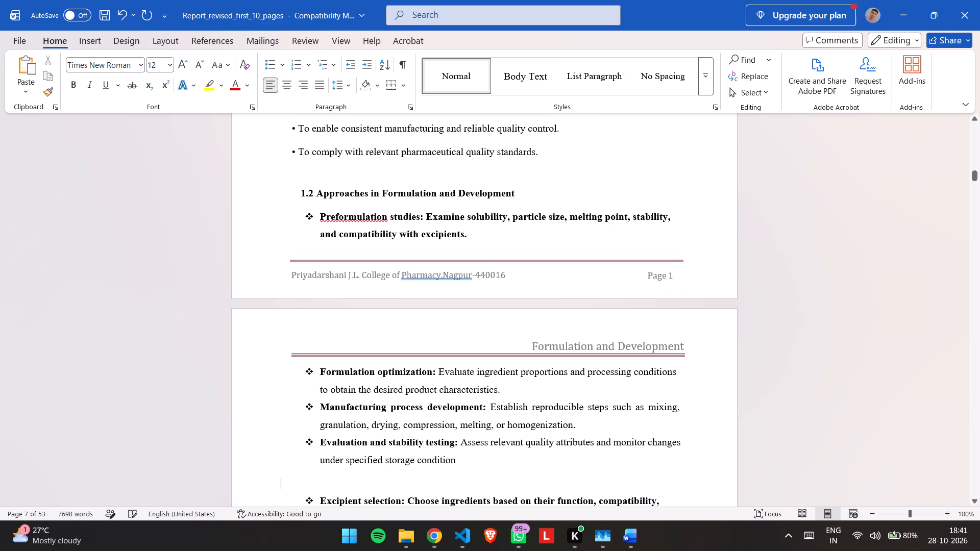
{"action": "key", "text": "BackSpace"}
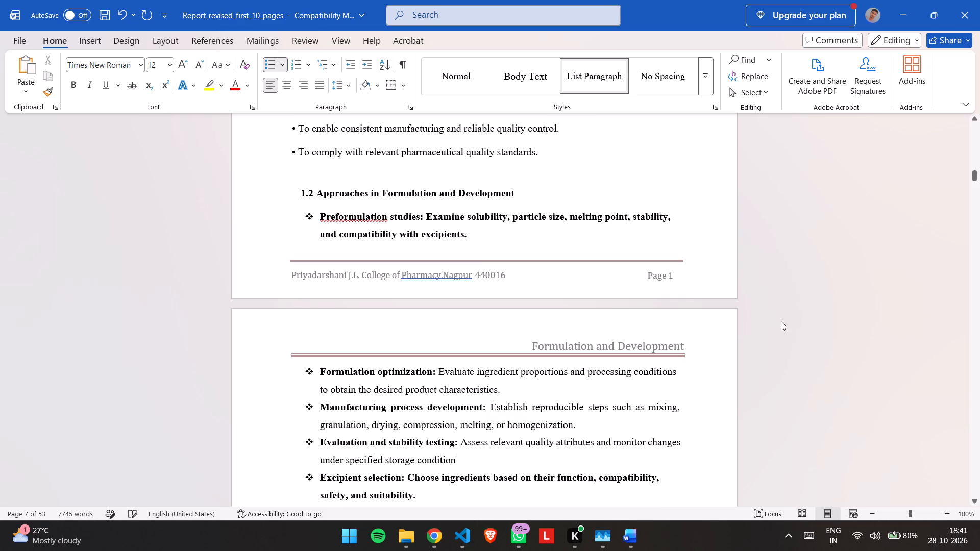
Remove bold from the Excipient selection bullet's description, keeping its heading bold.
{"action": "left_click", "coordinate": [818, 335]}
{"action": "scroll", "coordinate": [592, 360], "scroll_direction": "down", "scroll_amount": 1}
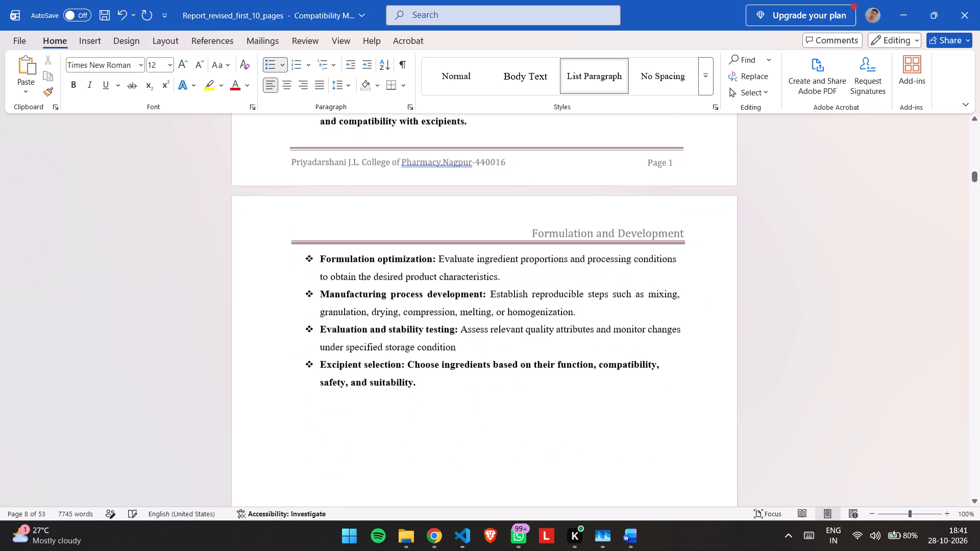
{"action": "left_click_drag", "start_coordinate": [416, 377], "coordinate": [410, 358]}
{"action": "key", "text": "ctrl+v"}
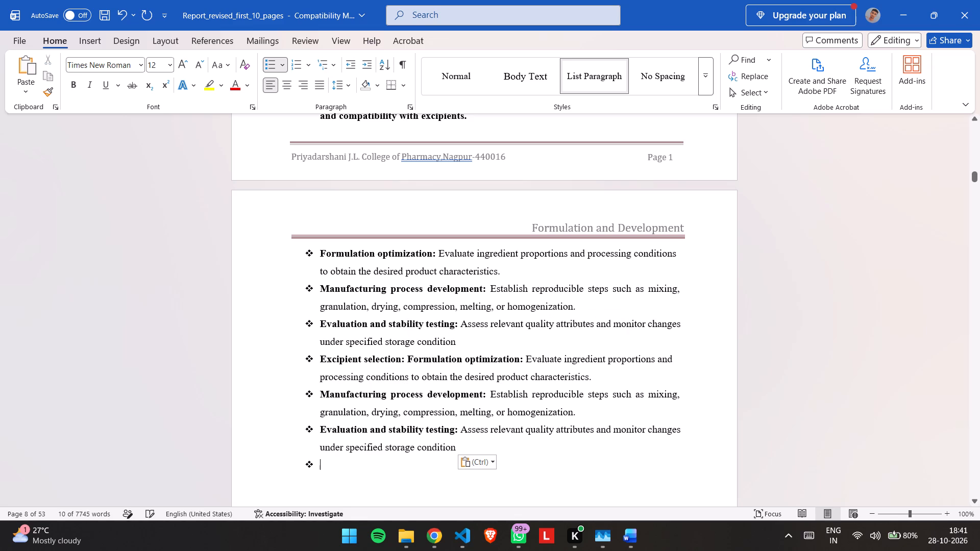
{"action": "key", "text": "ctrl+z"}
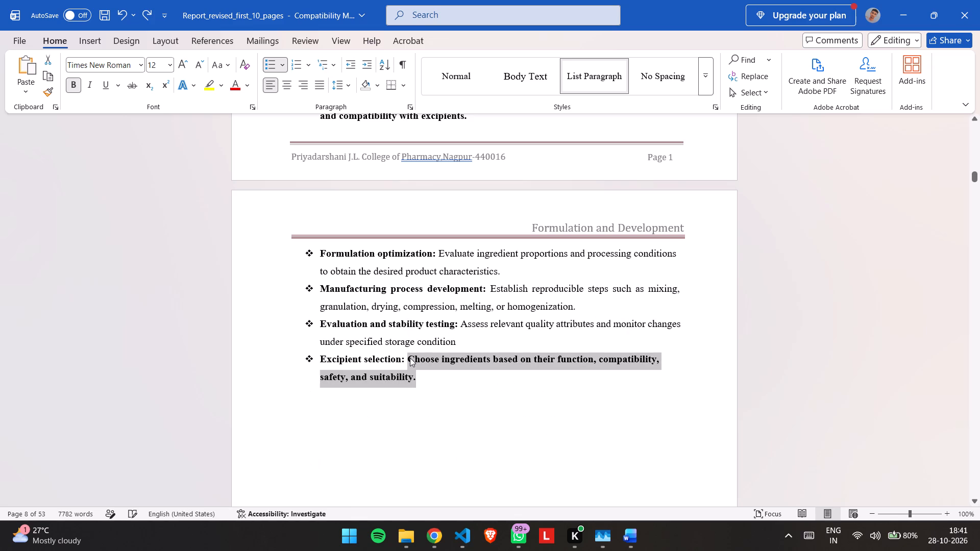
{"action": "key", "text": "ctrl+b"}
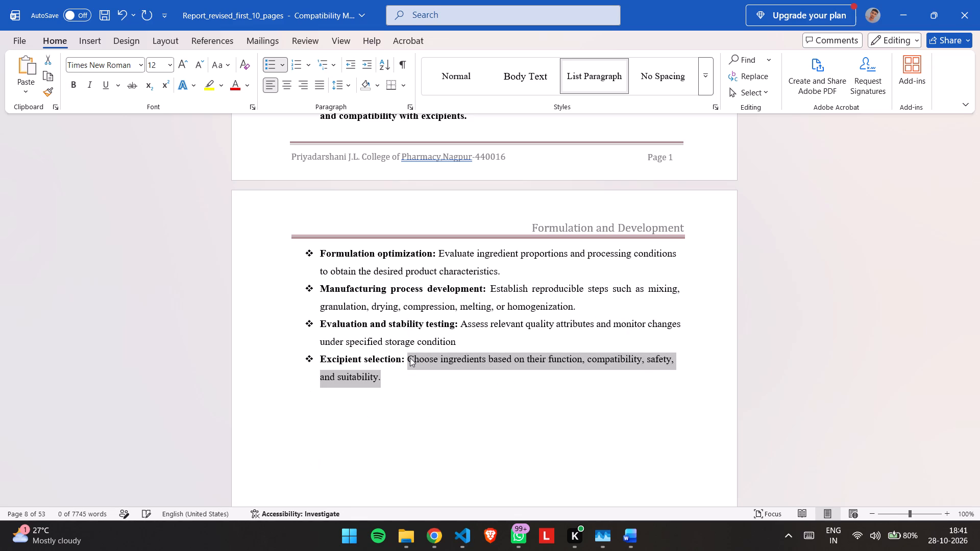
{"action": "left_click", "coordinate": [435, 387]}
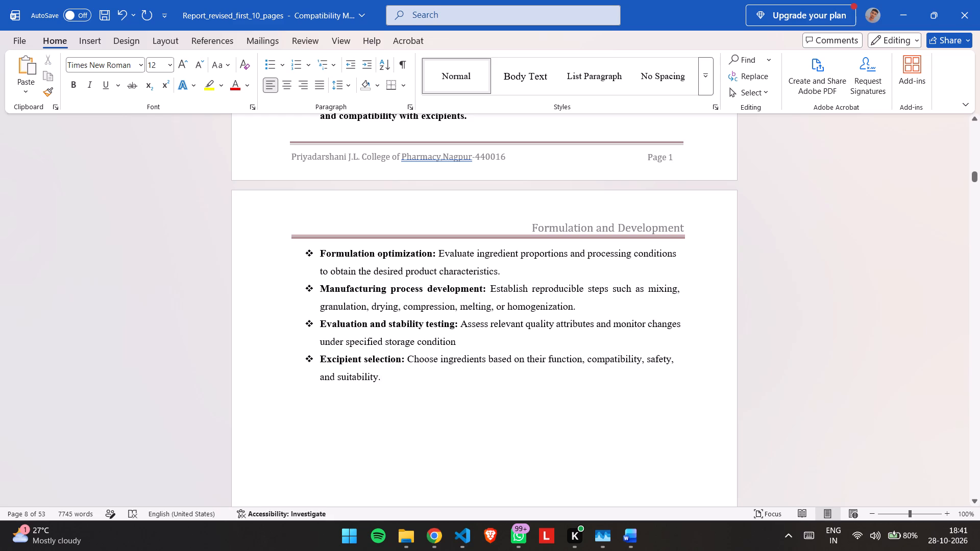
Remove bold from the Preformulation studies bullet's description on page 1, keeping its heading bold.
{"action": "scroll", "coordinate": [458, 365], "scroll_direction": "up", "scroll_amount": 2}
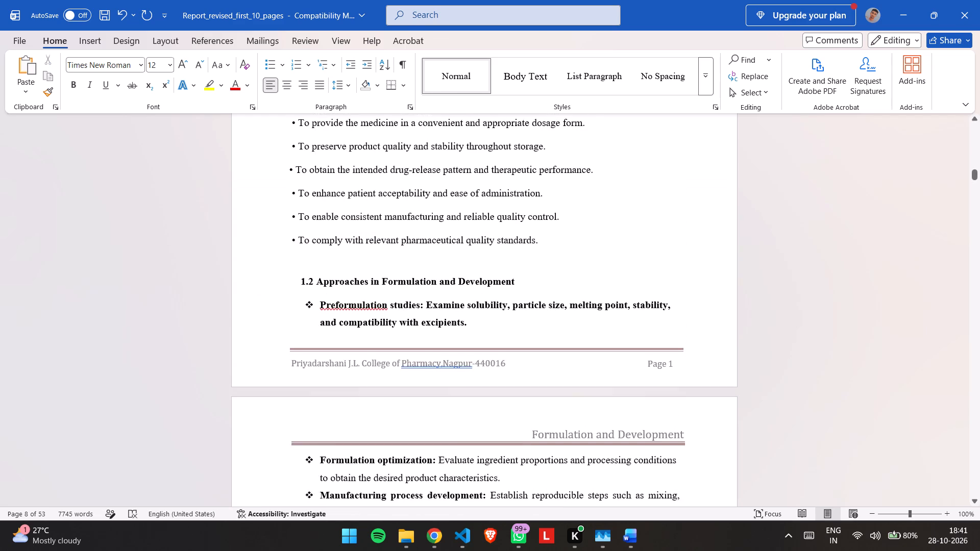
{"action": "scroll", "coordinate": [458, 365], "scroll_direction": "down", "scroll_amount": 5}
{"action": "scroll", "coordinate": [458, 365], "scroll_direction": "up", "scroll_amount": 5}
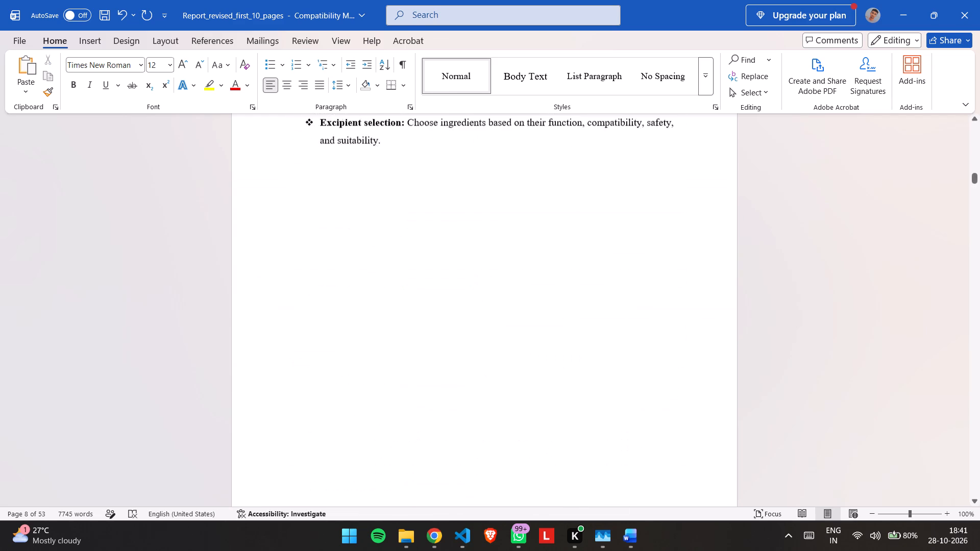
{"action": "scroll", "coordinate": [458, 365], "scroll_direction": "up", "scroll_amount": 1}
{"action": "scroll", "coordinate": [458, 365], "scroll_direction": "down", "scroll_amount": 1}
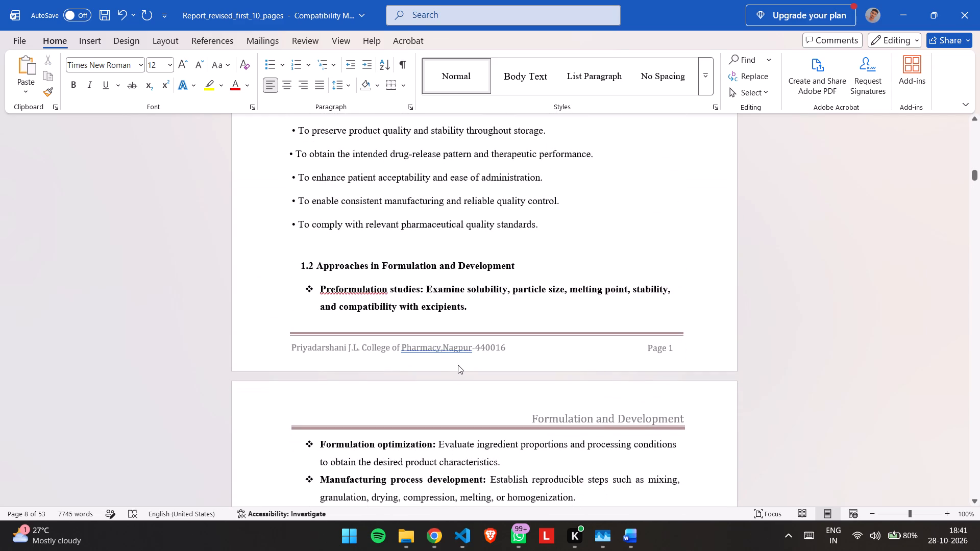
{"action": "left_click", "coordinate": [429, 289]}
{"action": "key", "text": "shift+Down"}
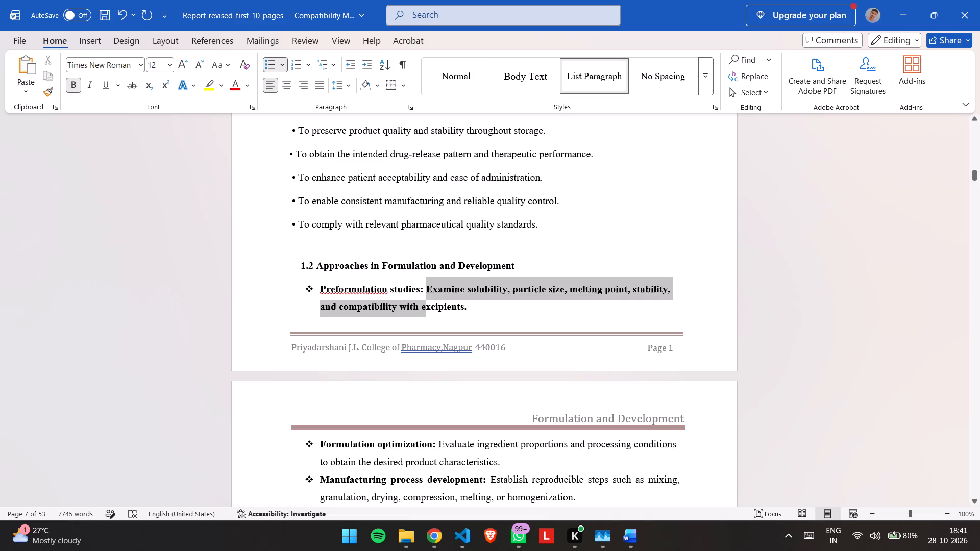
{"action": "key", "text": "shift+Right"}
{"action": "key", "text": "shift+Right"}
{"action": "key", "text": "shift+Right"}
{"action": "key", "text": "shift+Right"}
{"action": "key", "text": "shift+Right"}
{"action": "key", "text": "shift+Right"}
{"action": "key", "text": "shift+Right"}
{"action": "key", "text": "shift+Right"}
{"action": "key", "text": "shift+Right"}
{"action": "key", "text": "shift+Right"}
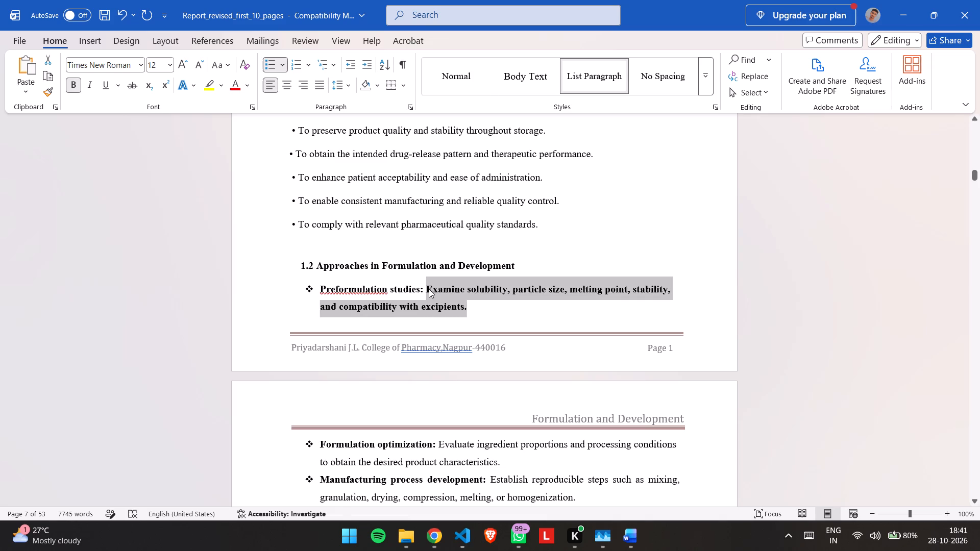
{"action": "key", "text": "ctrl+b"}
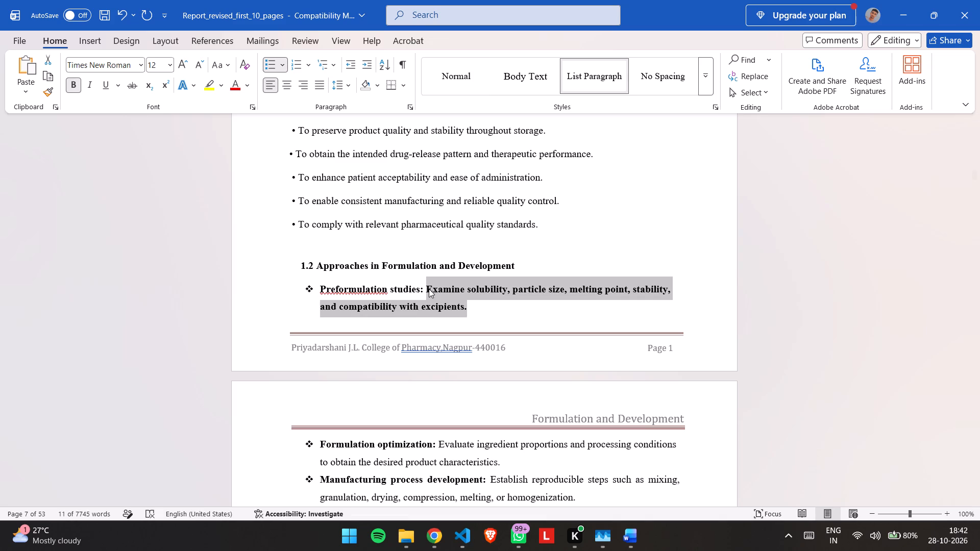
Add the missing space after the comma in the page footer so it reads "College of Pharmacy, Nagpur-440016".
{"action": "left_click", "coordinate": [443, 350]}
{"action": "left_click", "coordinate": [441, 348]}
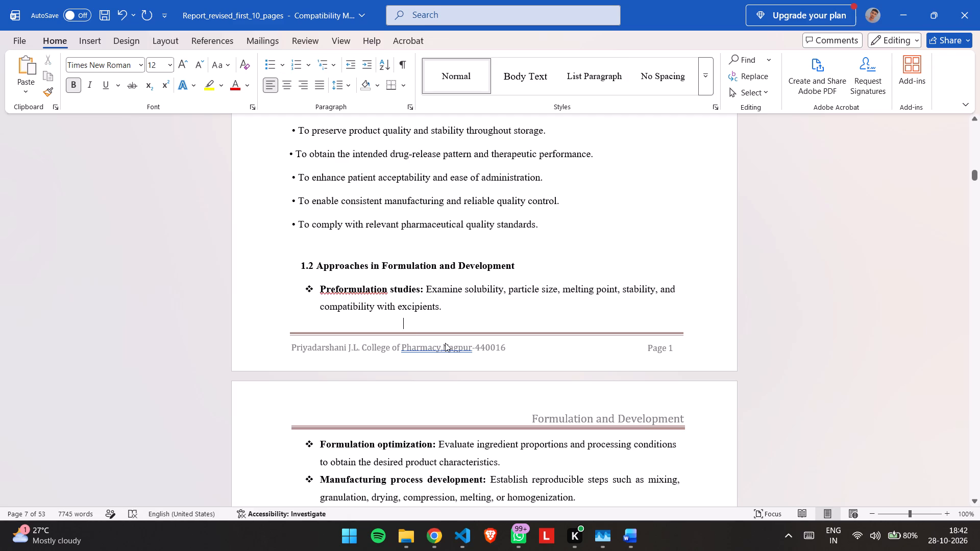
{"action": "left_click", "coordinate": [445, 343]}
{"action": "double_click", "coordinate": [443, 346]}
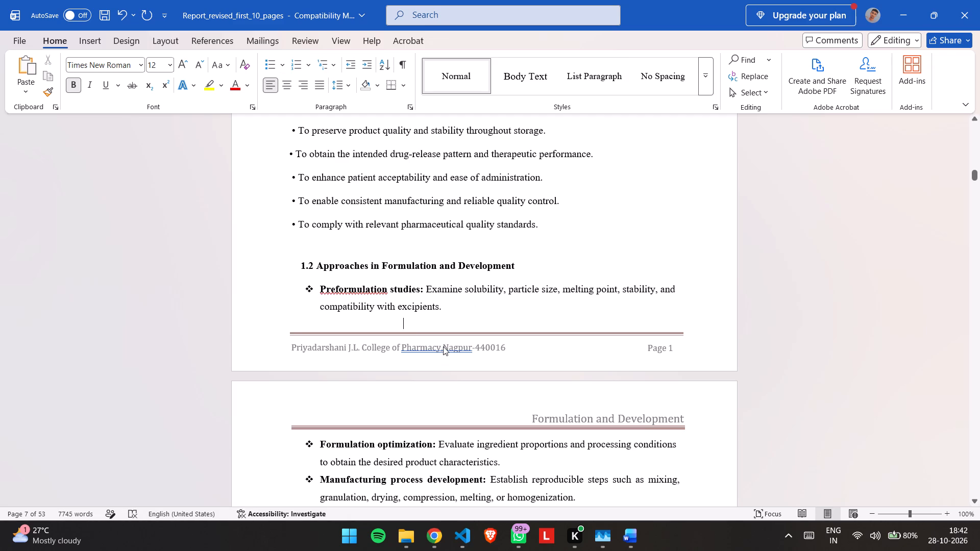
{"action": "left_click", "coordinate": [434, 347]}
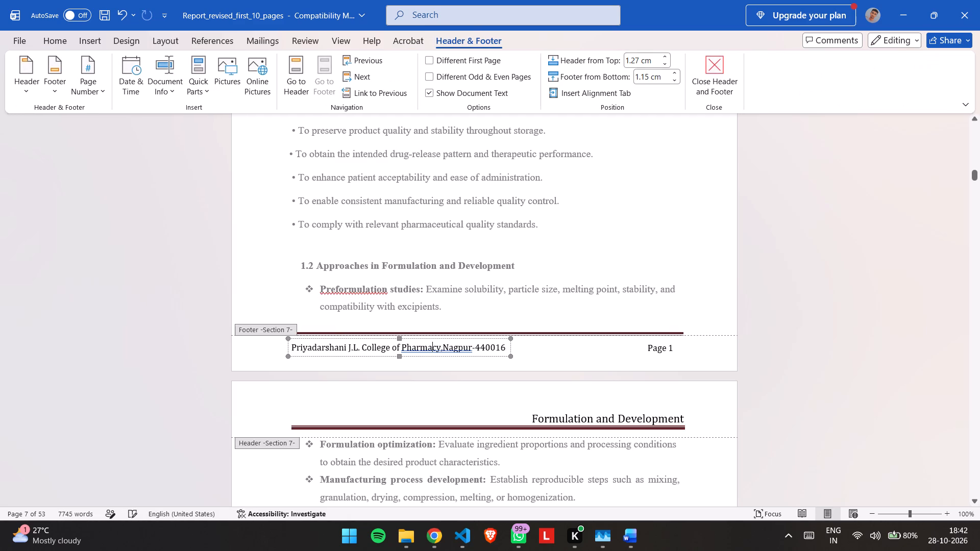
{"action": "key", "text": "Right"}
{"action": "key", "text": "Right"}
{"action": "key", "text": "Right"}
{"action": "key", "text": "space"}
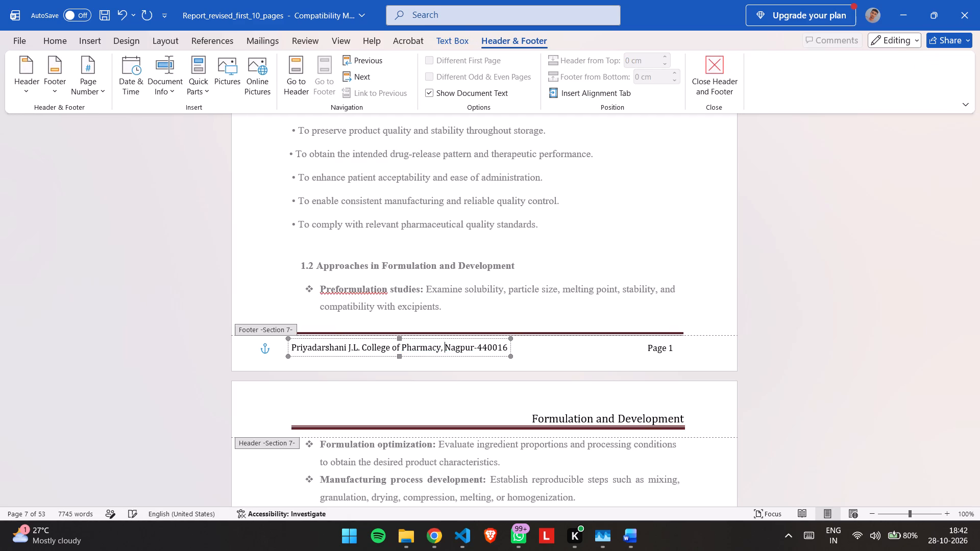
{"action": "left_click", "coordinate": [843, 339]}
{"action": "left_click", "coordinate": [719, 74]}
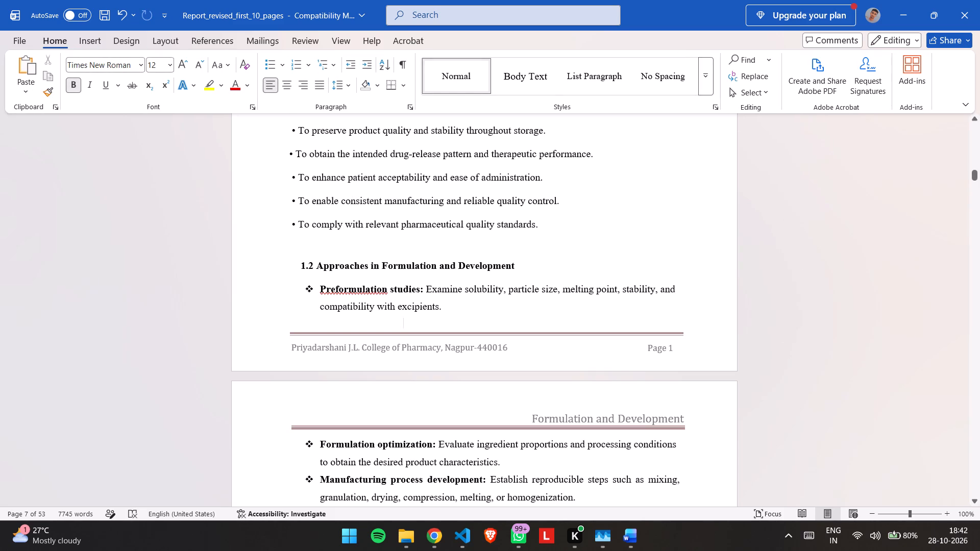
Switch to the original Report document and review its layout from section 1.2 through the Research Methodology module to the solubility figure.
{"action": "key", "text": "alt+Tab"}
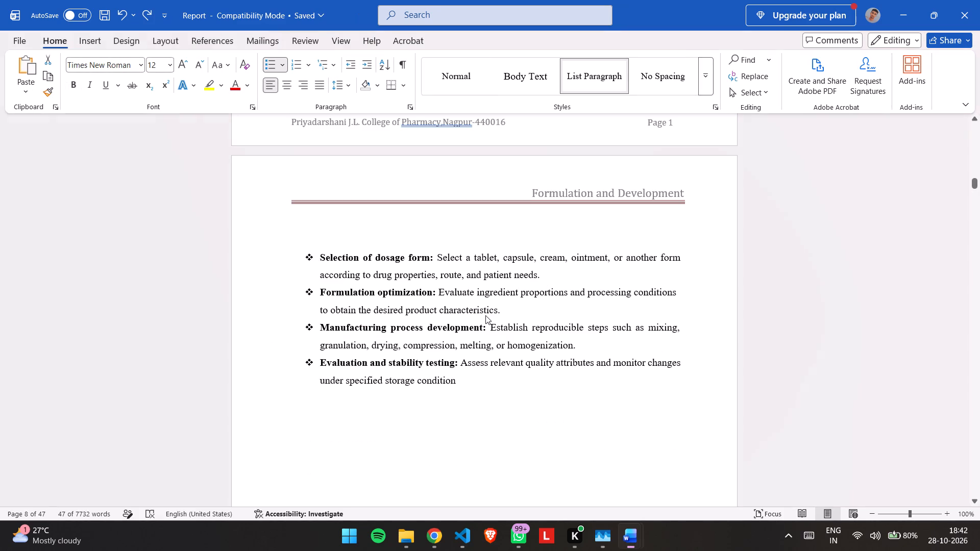
{"action": "scroll", "coordinate": [485, 315], "scroll_direction": "up", "scroll_amount": 1}
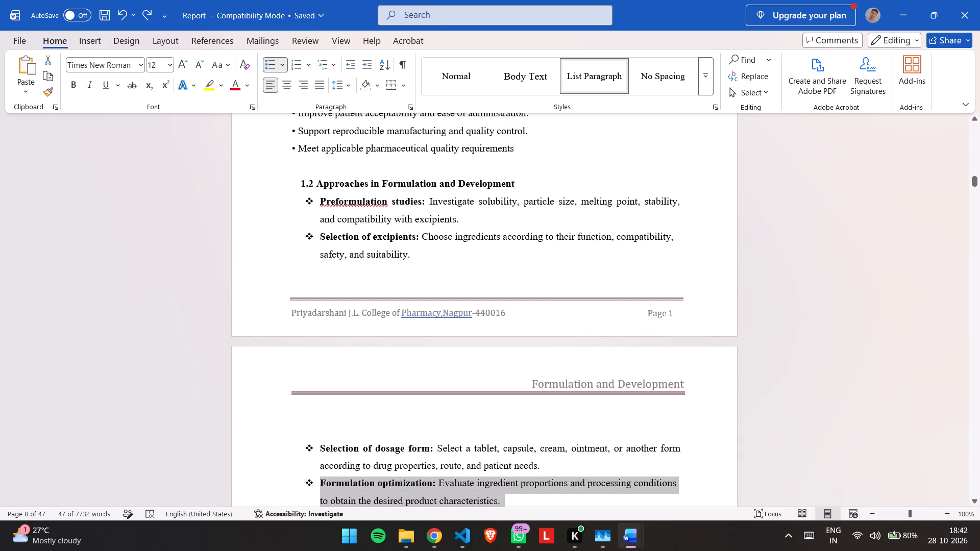
{"action": "left_click", "coordinate": [835, 307]}
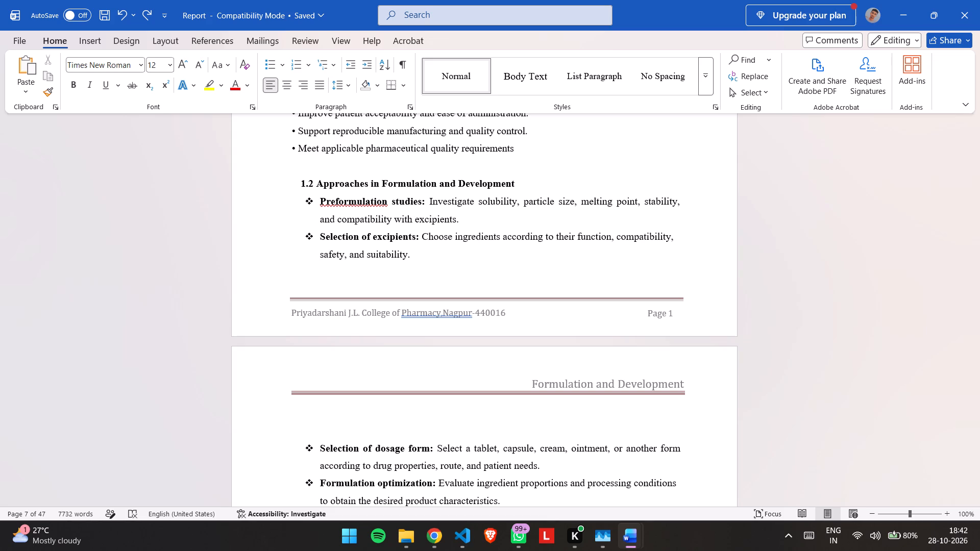
{"action": "scroll", "coordinate": [518, 281], "scroll_direction": "down", "scroll_amount": 3}
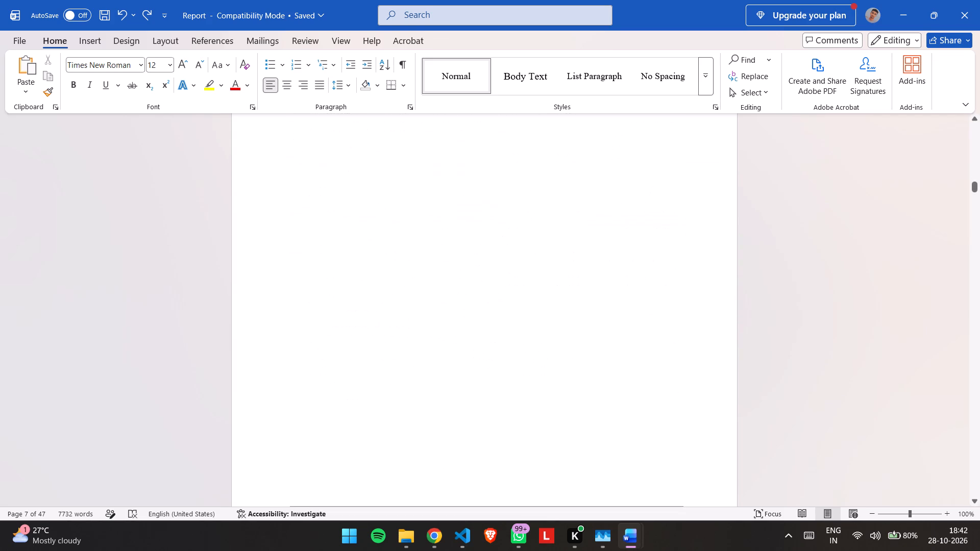
{"action": "scroll", "coordinate": [518, 281], "scroll_direction": "down", "scroll_amount": 1}
{"action": "scroll", "coordinate": [518, 281], "scroll_direction": "up", "scroll_amount": 1}
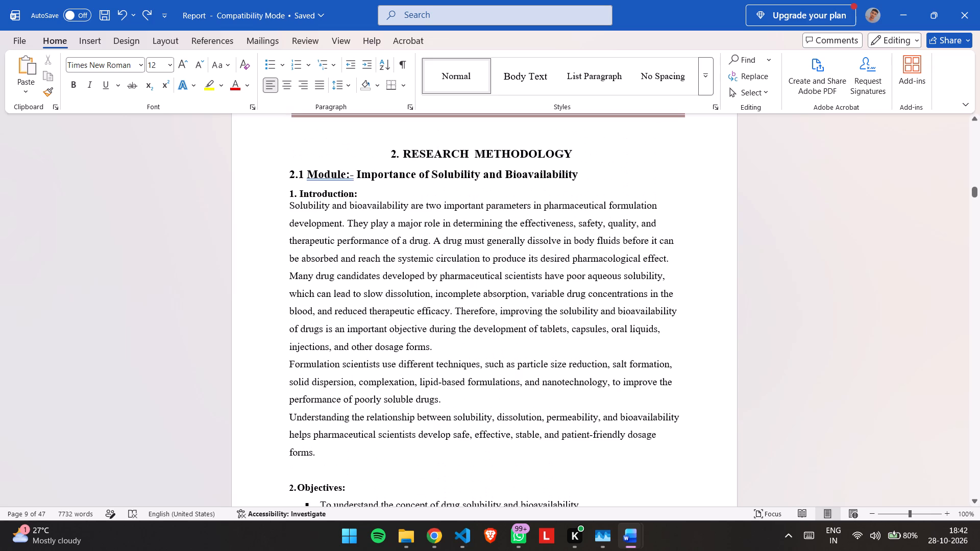
{"action": "scroll", "coordinate": [303, 235], "scroll_direction": "down", "scroll_amount": 1}
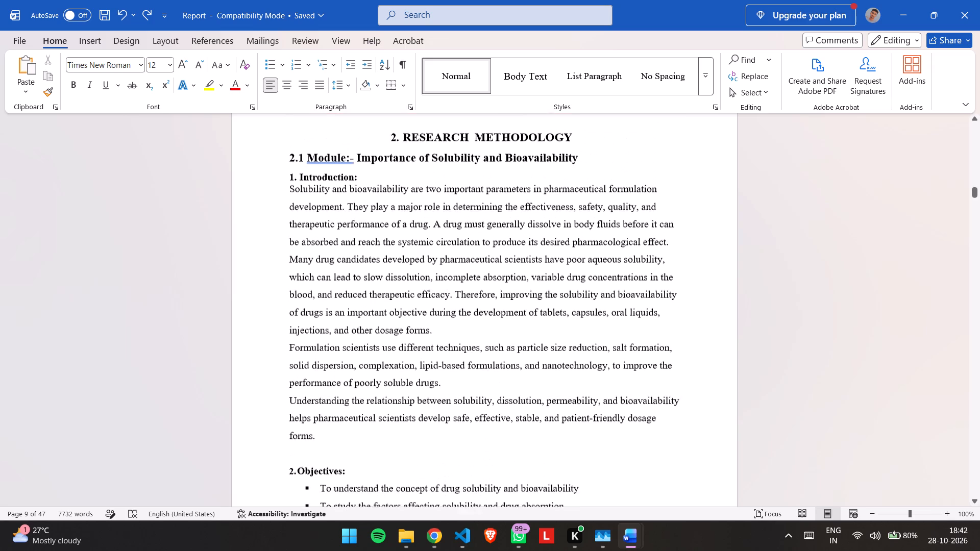
{"action": "scroll", "coordinate": [303, 235], "scroll_direction": "down", "scroll_amount": 7}
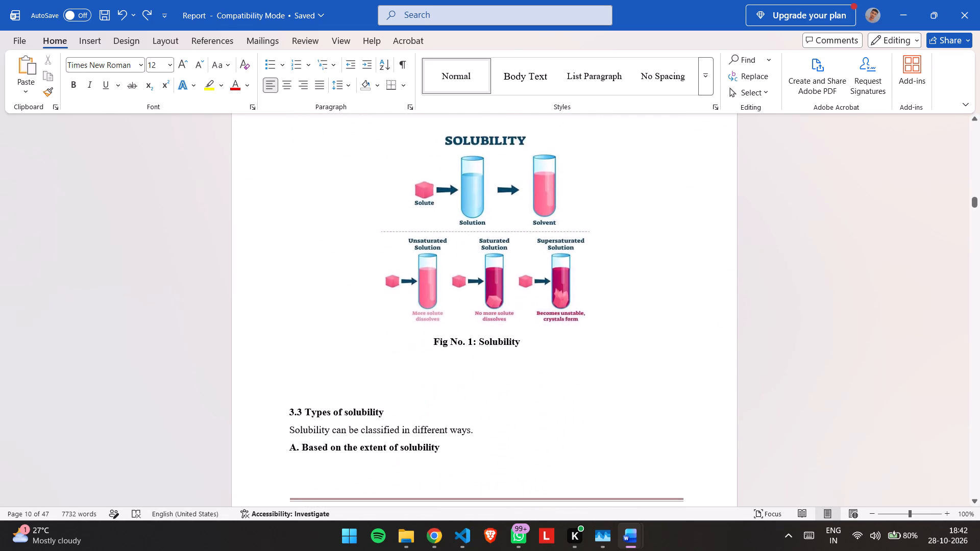
{"action": "left_click", "coordinate": [516, 255]}
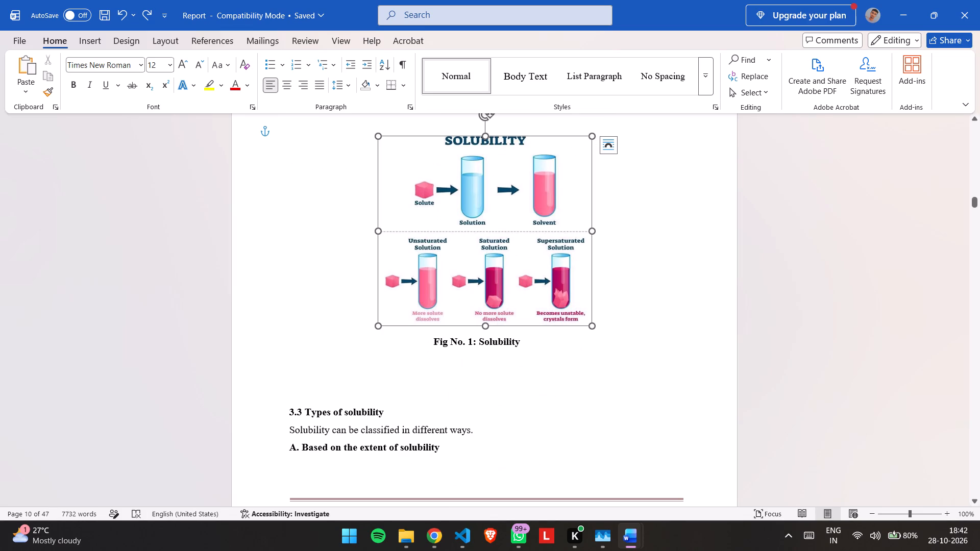
{"action": "left_click", "coordinate": [765, 274]}
{"action": "scroll", "coordinate": [765, 274], "scroll_direction": "up", "scroll_amount": 6}
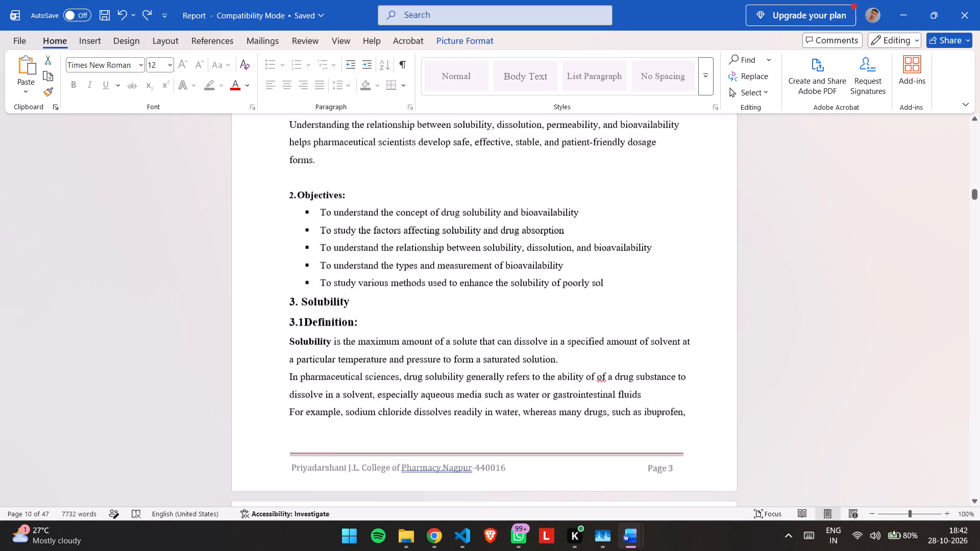
{"action": "scroll", "coordinate": [765, 274], "scroll_direction": "up", "scroll_amount": 5}
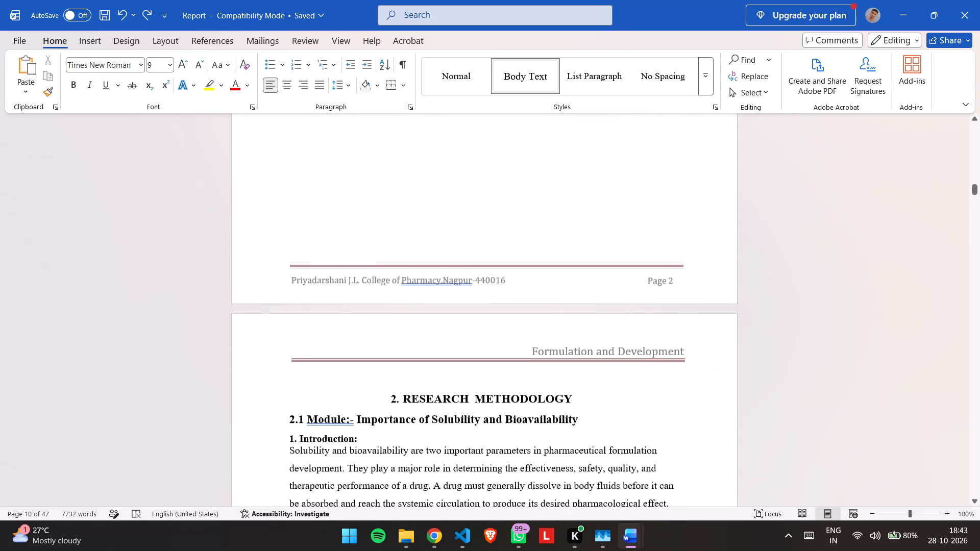
{"action": "scroll", "coordinate": [765, 274], "scroll_direction": "down", "scroll_amount": 2}
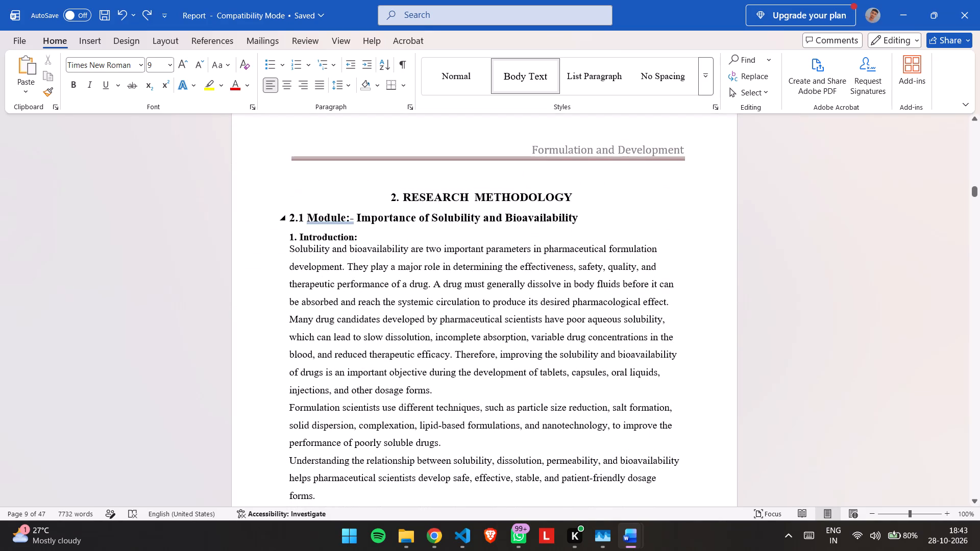
{"action": "scroll", "coordinate": [182, 274], "scroll_direction": "down", "scroll_amount": 1}
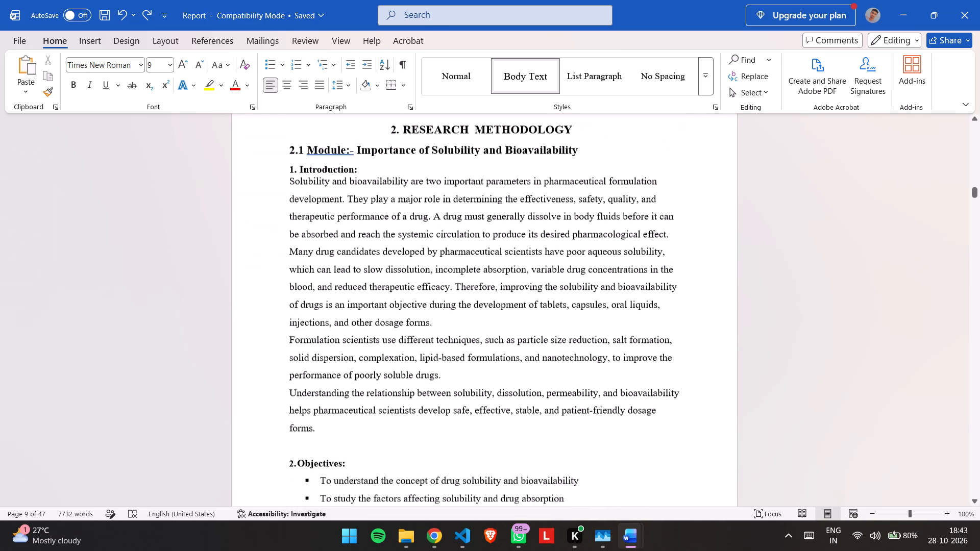
Zoom the original report out to 60% and examine the layout of pages 1 to 15, through the start of Module II – Instrument Handling.
{"action": "scroll", "coordinate": [182, 274], "scroll_direction": "down", "scroll_amount": 3}
{"action": "scroll", "coordinate": [182, 274], "scroll_direction": "down", "scroll_amount": 6, "text": "ctrl"}
{"action": "scroll", "coordinate": [182, 274], "scroll_direction": "up", "scroll_amount": 2, "text": "ctrl"}
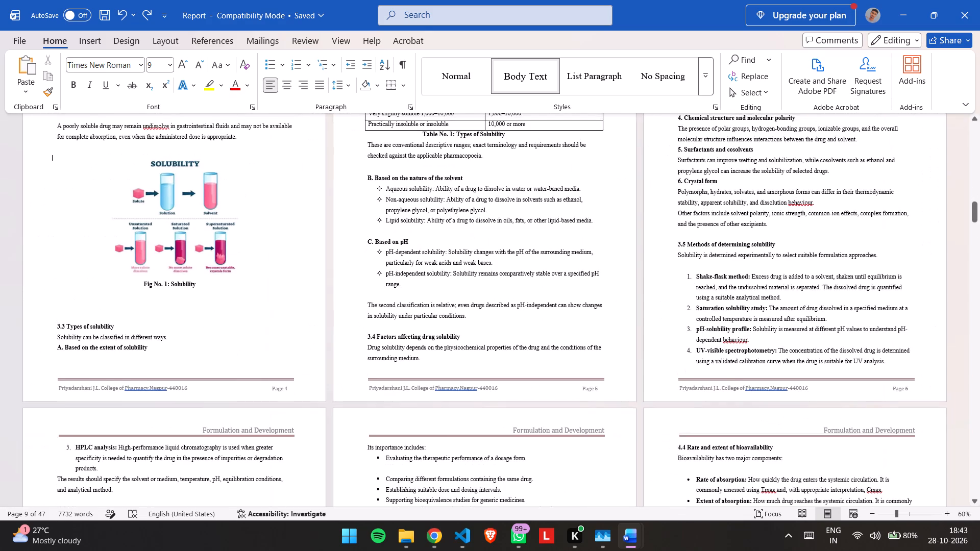
{"action": "scroll", "coordinate": [182, 274], "scroll_direction": "up", "scroll_amount": 4}
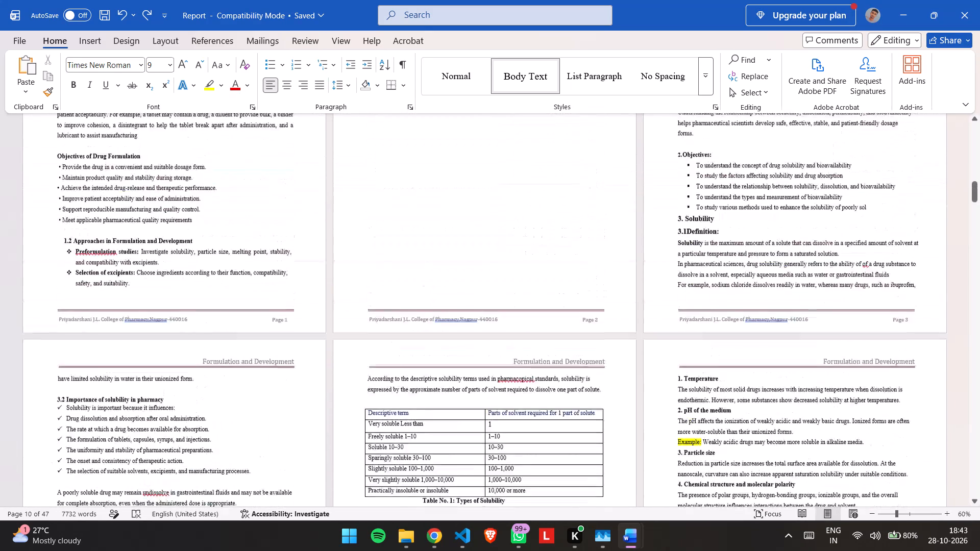
{"action": "scroll", "coordinate": [182, 274], "scroll_direction": "up", "scroll_amount": 3}
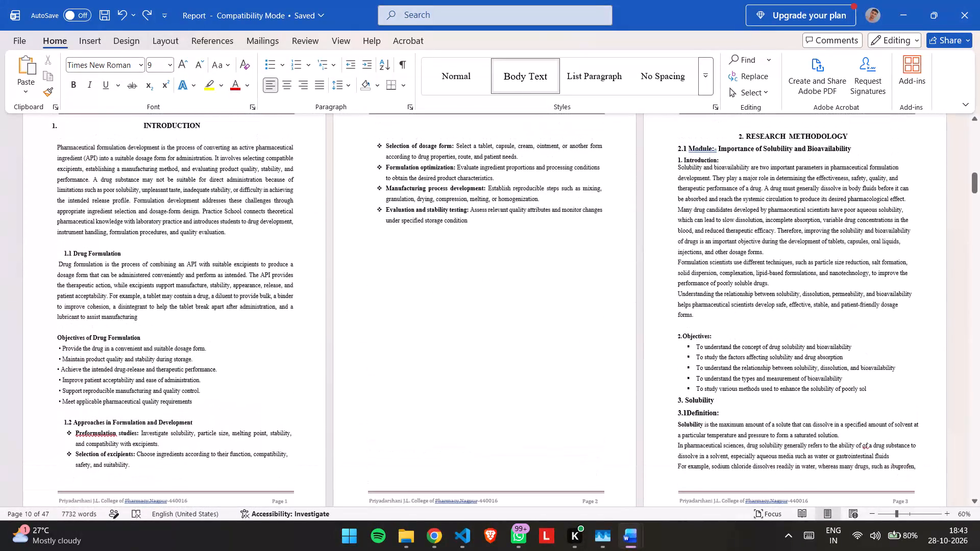
{"action": "left_click", "coordinate": [669, 253]}
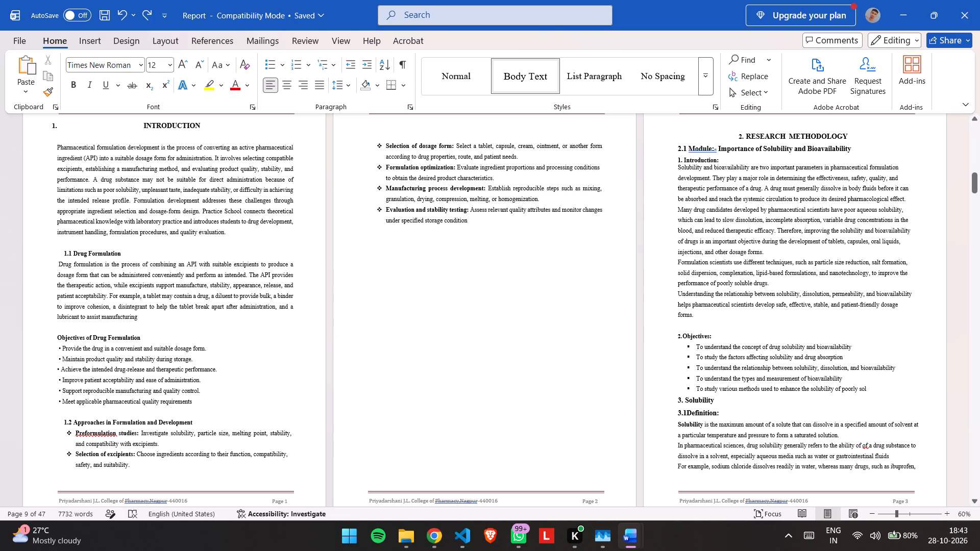
{"action": "scroll", "coordinate": [669, 253], "scroll_direction": "down", "scroll_amount": 5}
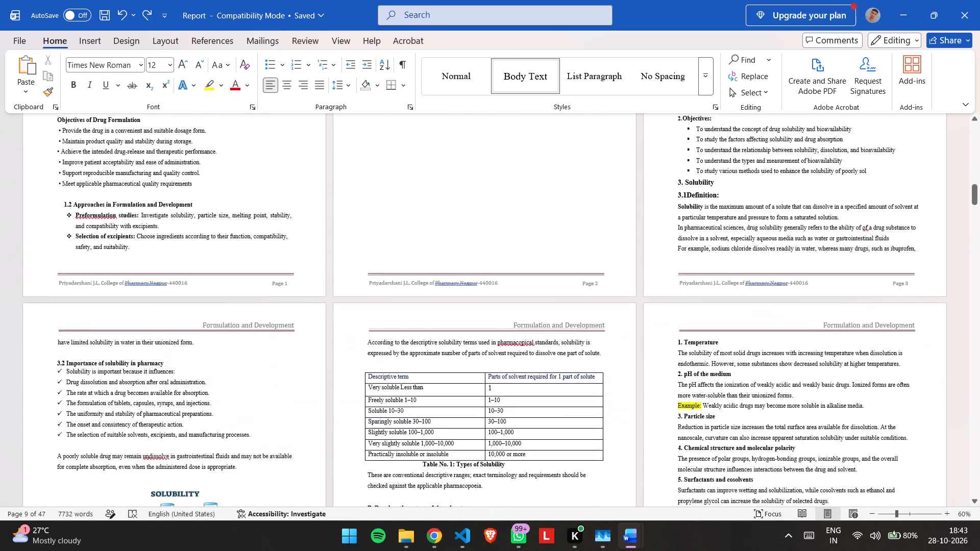
{"action": "scroll", "coordinate": [669, 253], "scroll_direction": "down", "scroll_amount": 2}
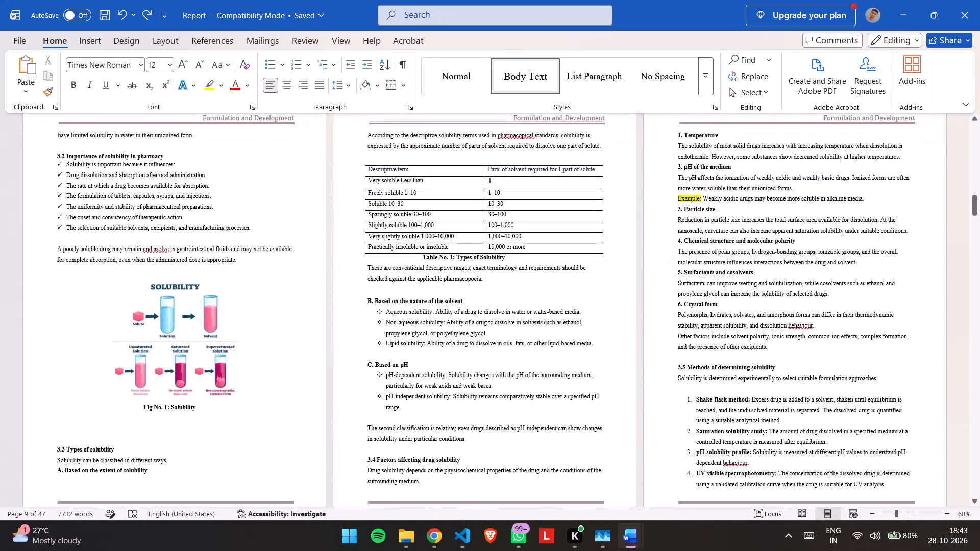
{"action": "scroll", "coordinate": [669, 253], "scroll_direction": "down", "scroll_amount": 5}
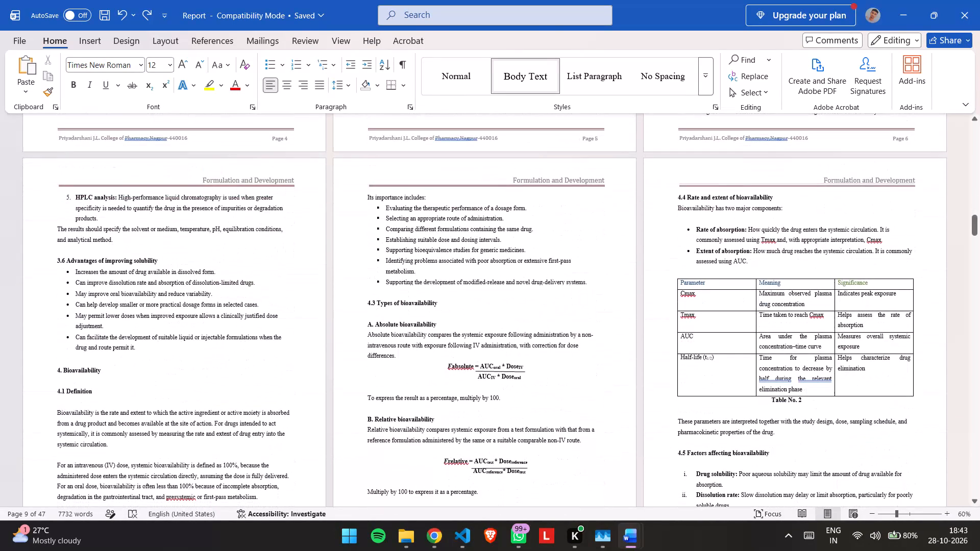
{"action": "scroll", "coordinate": [669, 253], "scroll_direction": "down", "scroll_amount": 2}
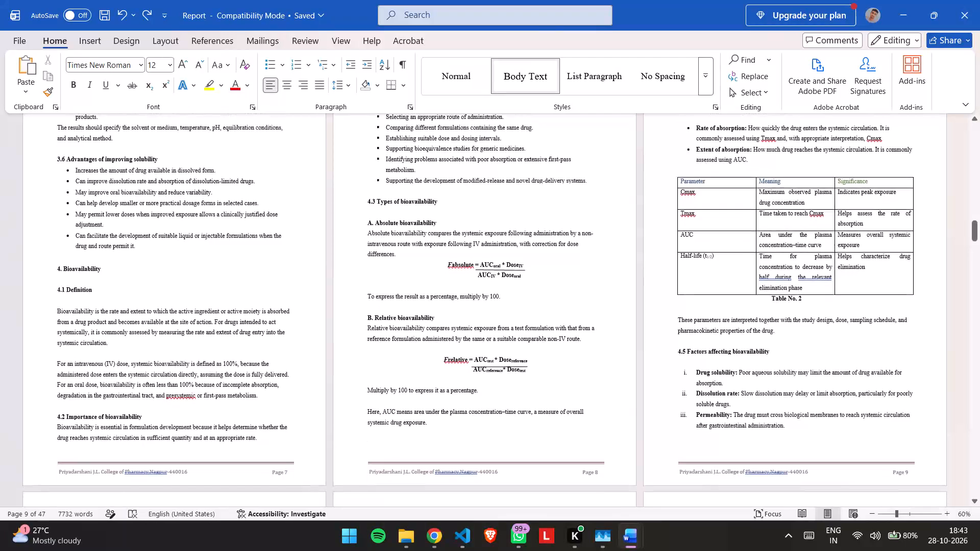
{"action": "scroll", "coordinate": [669, 253], "scroll_direction": "down", "scroll_amount": 5}
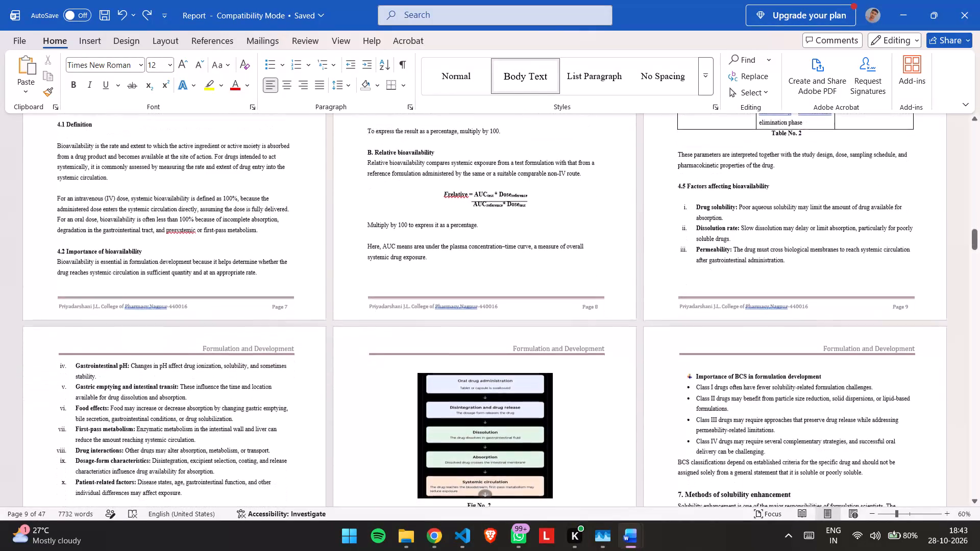
{"action": "scroll", "coordinate": [669, 253], "scroll_direction": "down", "scroll_amount": 4}
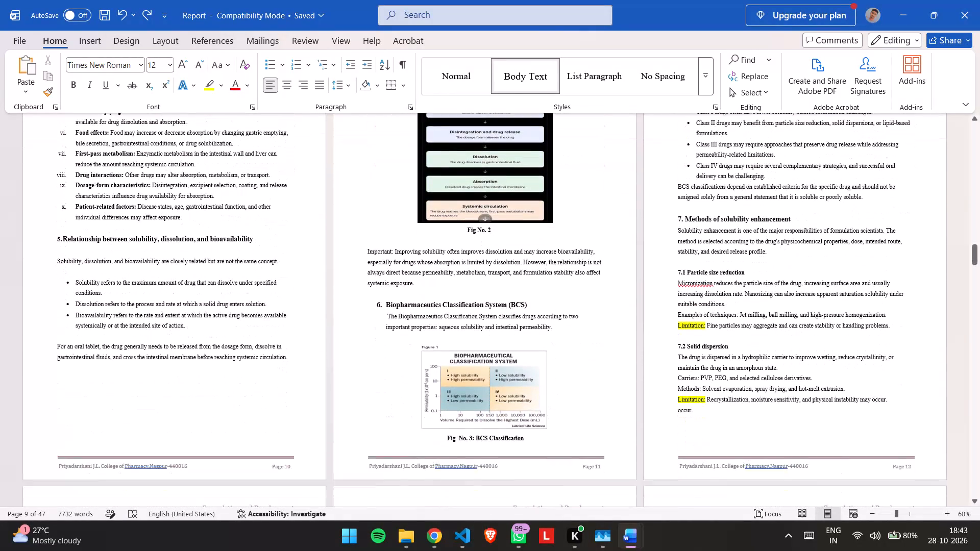
{"action": "scroll", "coordinate": [669, 253], "scroll_direction": "down", "scroll_amount": 1}
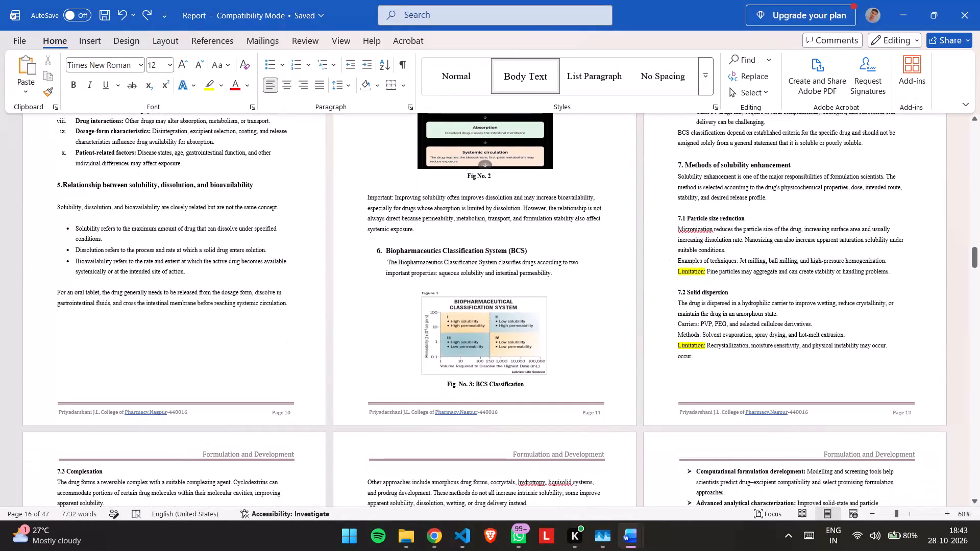
{"action": "scroll", "coordinate": [669, 253], "scroll_direction": "down", "scroll_amount": 2}
{"action": "scroll", "coordinate": [669, 253], "scroll_direction": "up", "scroll_amount": 1}
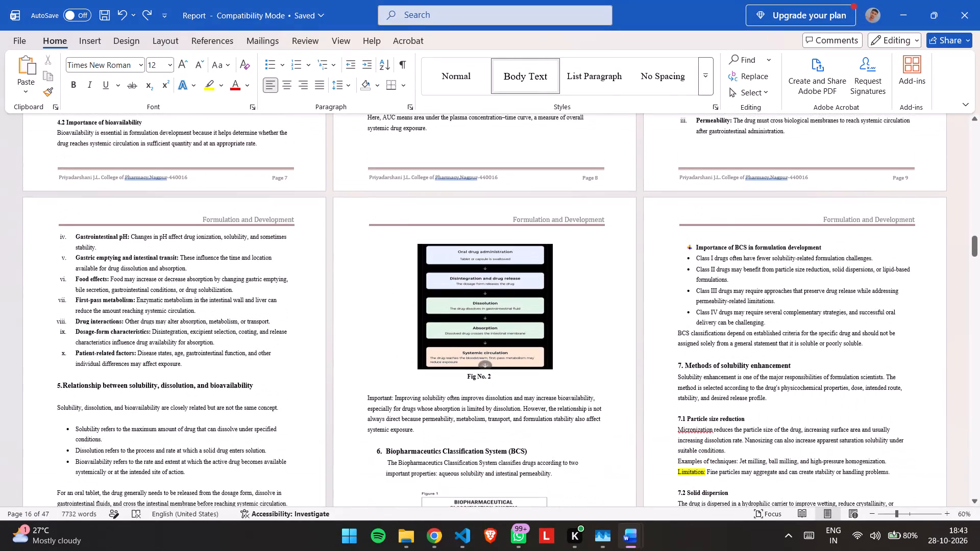
{"action": "scroll", "coordinate": [669, 253], "scroll_direction": "up", "scroll_amount": 1}
{"action": "scroll", "coordinate": [669, 253], "scroll_direction": "down", "scroll_amount": 2}
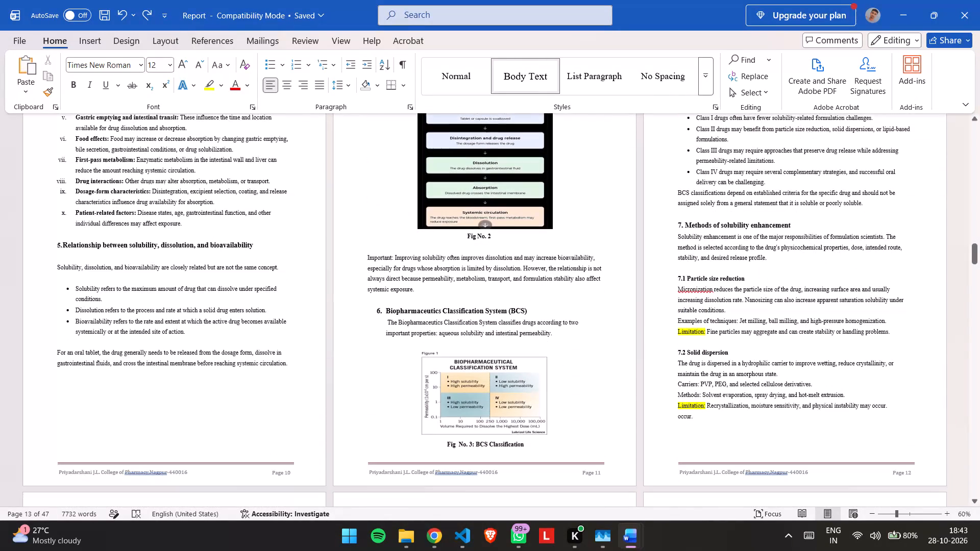
{"action": "scroll", "coordinate": [669, 253], "scroll_direction": "down", "scroll_amount": 6}
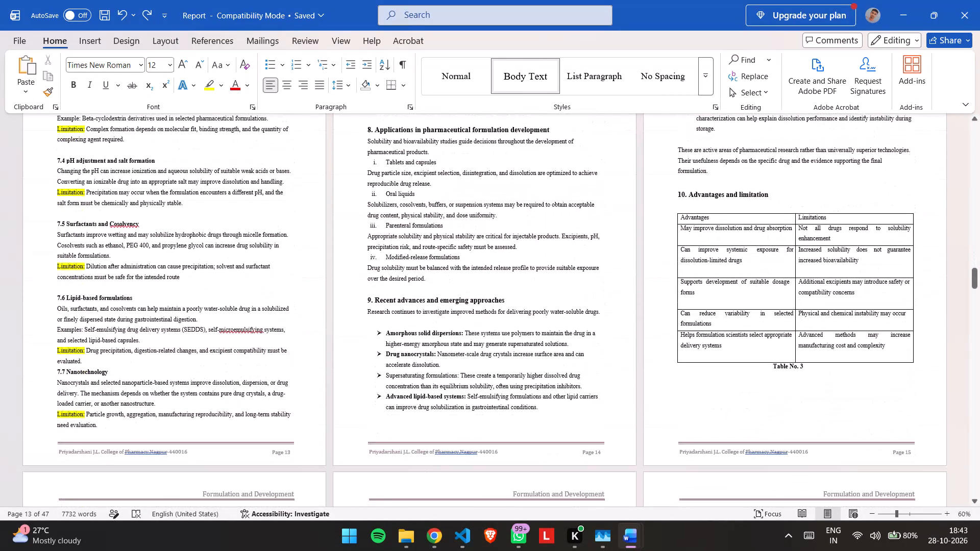
{"action": "scroll", "coordinate": [669, 253], "scroll_direction": "down", "scroll_amount": 1}
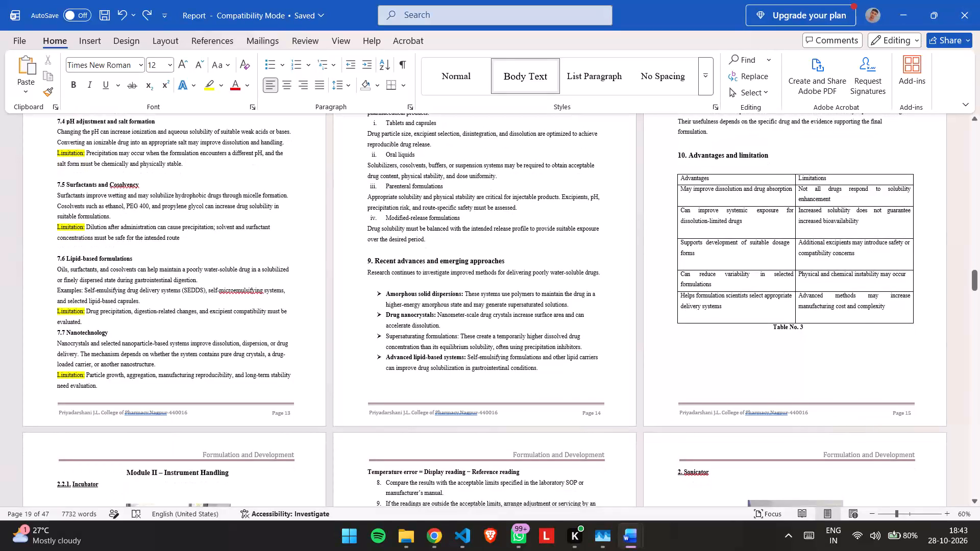
{"action": "scroll", "coordinate": [669, 253], "scroll_direction": "down", "scroll_amount": 1}
{"action": "left_click", "coordinate": [829, 314]}
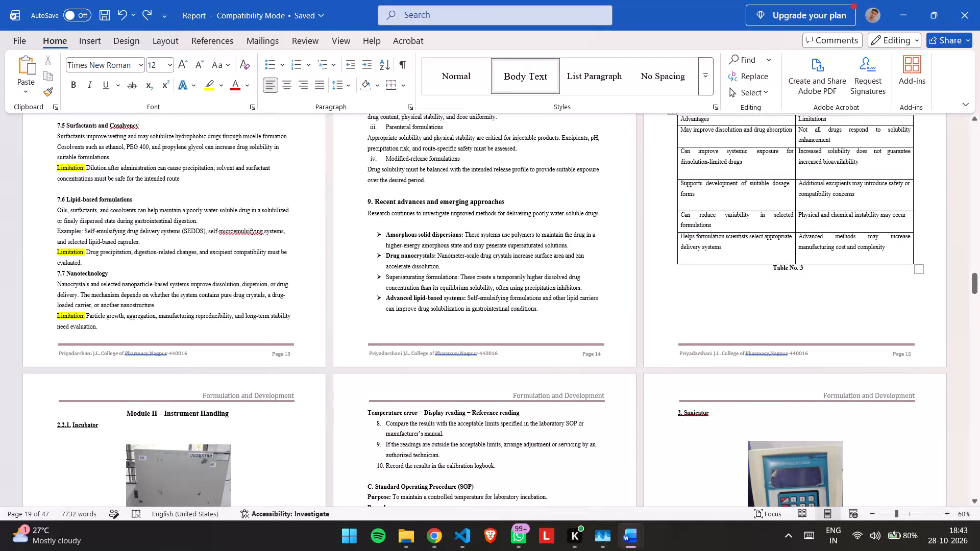
Check which pages of the original report the Research Methodology module spans, from Table No. 3 back to its heading.
{"action": "left_click", "coordinate": [655, 338]}
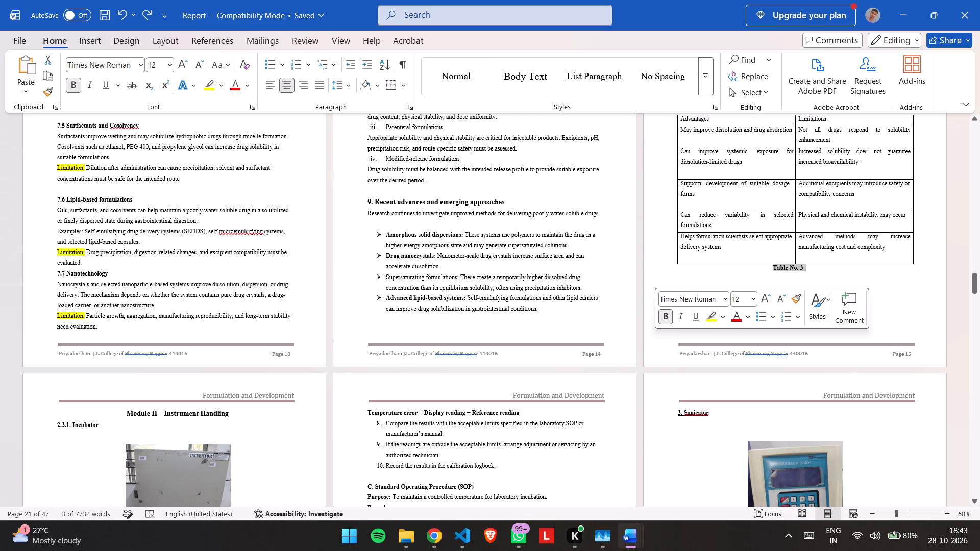
{"action": "scroll", "coordinate": [655, 338], "scroll_direction": "up", "scroll_amount": 5}
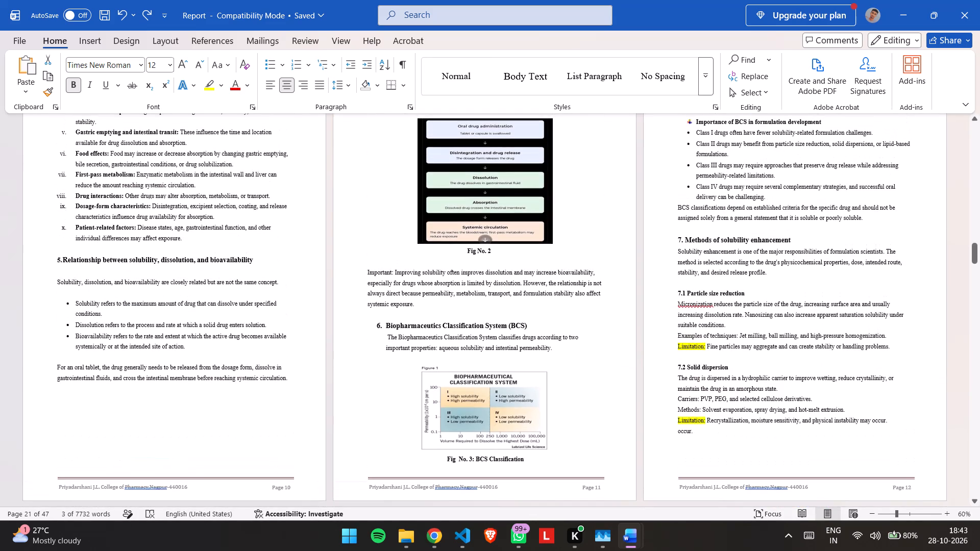
{"action": "scroll", "coordinate": [655, 338], "scroll_direction": "up", "scroll_amount": 9}
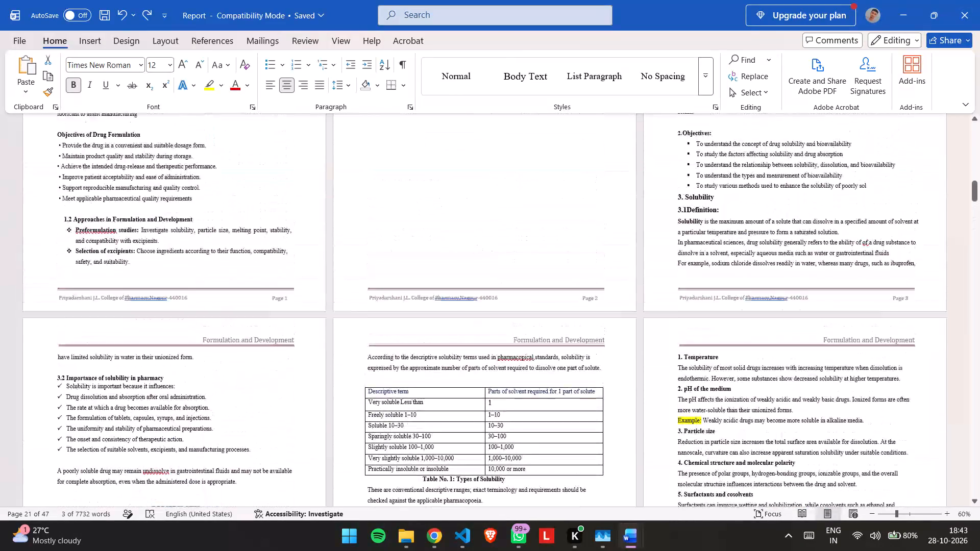
{"action": "scroll", "coordinate": [655, 338], "scroll_direction": "up", "scroll_amount": 3}
{"action": "left_click", "coordinate": [661, 212]}
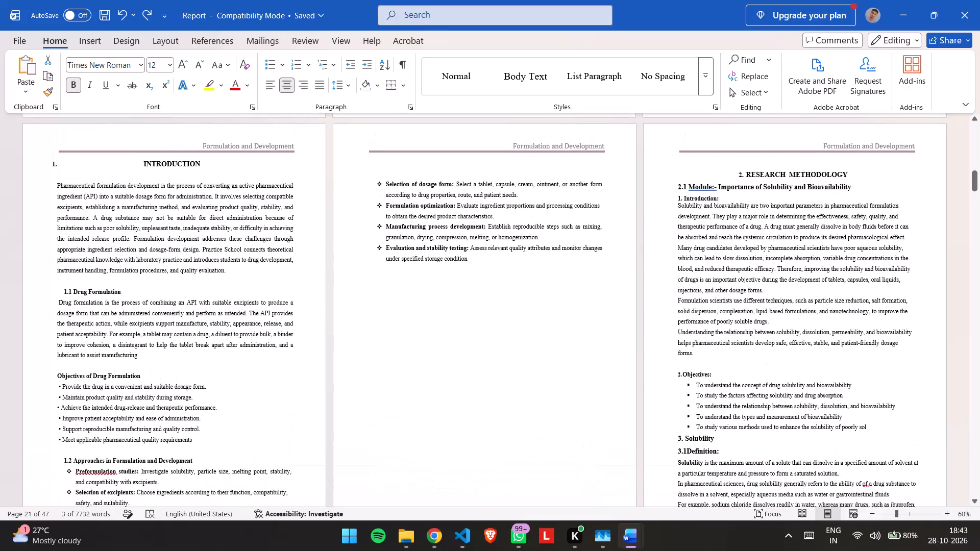
{"action": "left_click", "coordinate": [673, 247]}
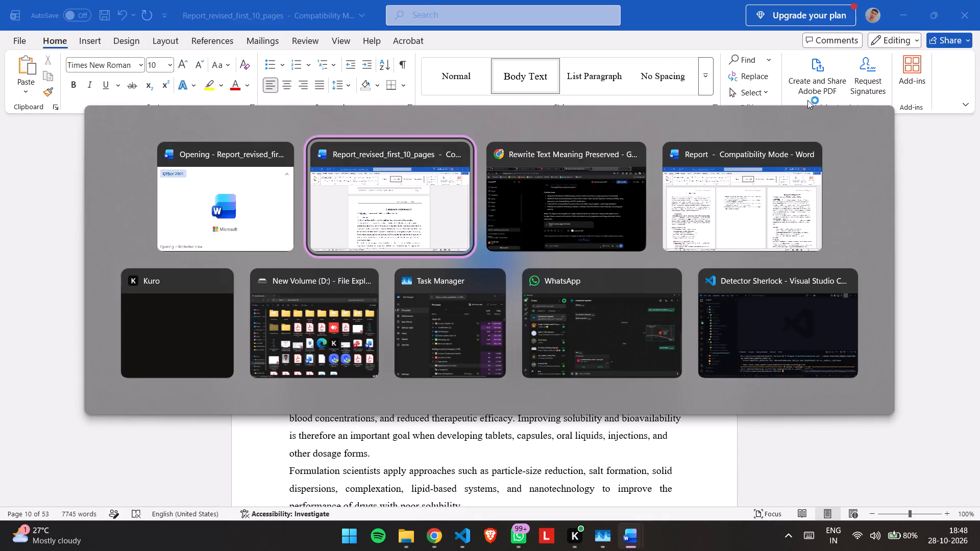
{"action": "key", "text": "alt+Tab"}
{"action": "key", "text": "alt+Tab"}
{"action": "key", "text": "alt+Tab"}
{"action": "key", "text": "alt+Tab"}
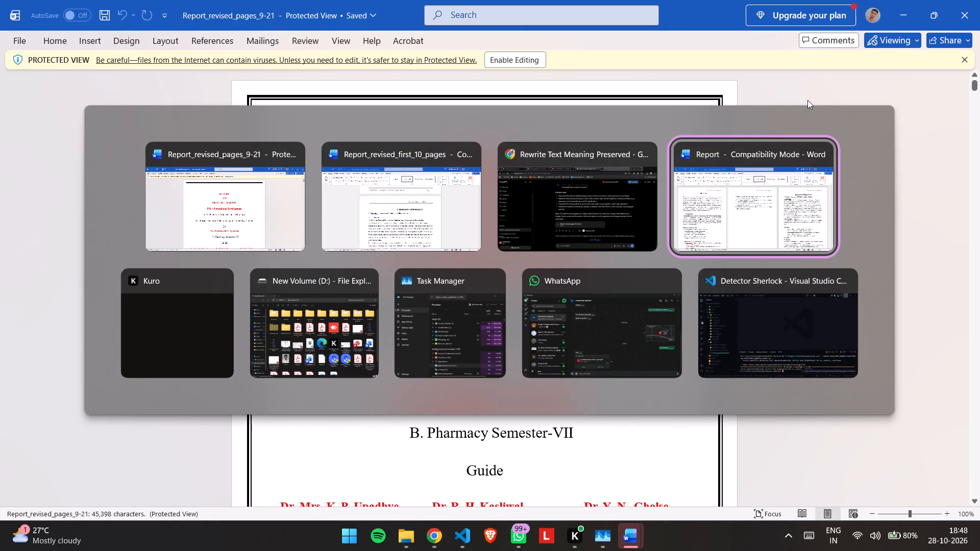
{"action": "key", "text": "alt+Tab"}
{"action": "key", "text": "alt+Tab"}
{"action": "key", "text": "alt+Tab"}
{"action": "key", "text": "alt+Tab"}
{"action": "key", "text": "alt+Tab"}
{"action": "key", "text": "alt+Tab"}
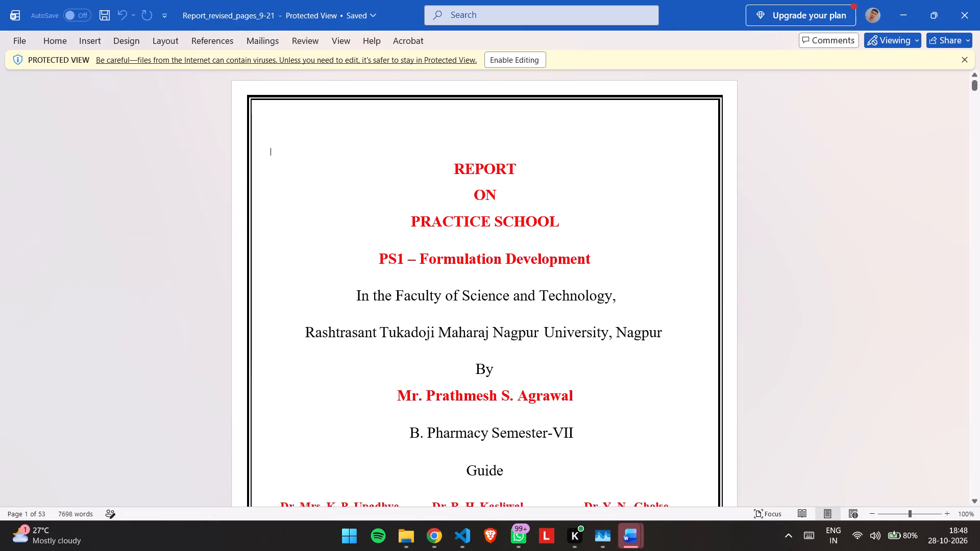
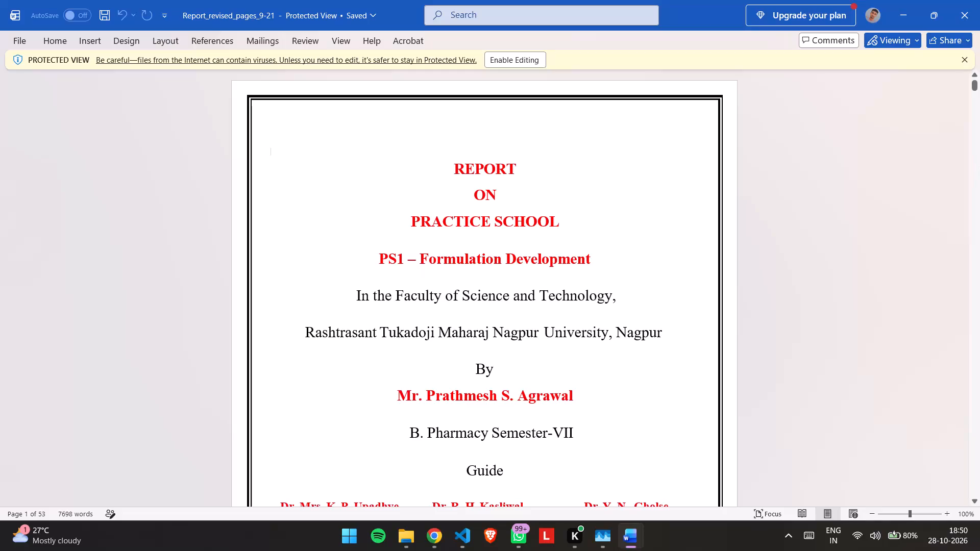
Review the front matter of the revised report, from the title page through the certificate, declaration and acknowledgement to the Index.
{"action": "scroll", "coordinate": [839, 287], "scroll_direction": "down", "scroll_amount": 4}
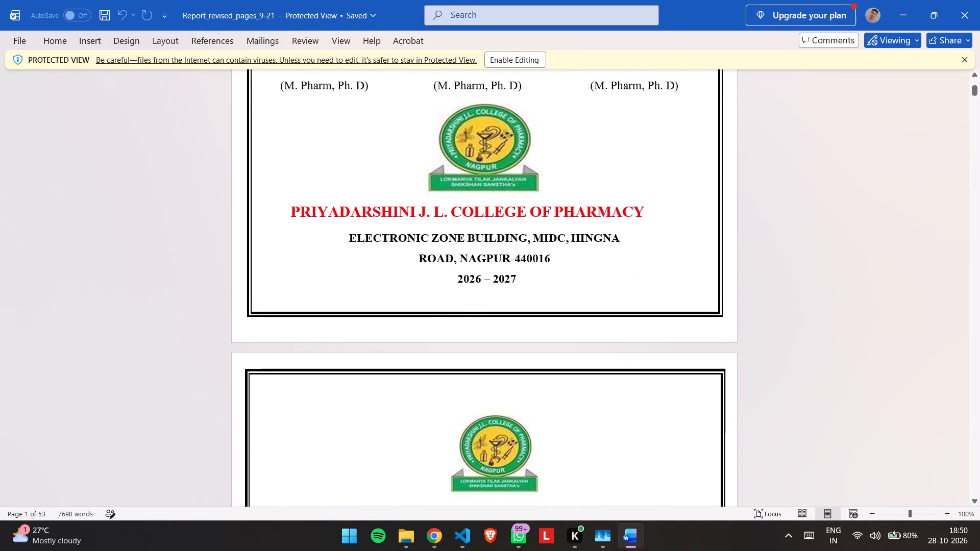
{"action": "scroll", "coordinate": [839, 287], "scroll_direction": "down", "scroll_amount": 8}
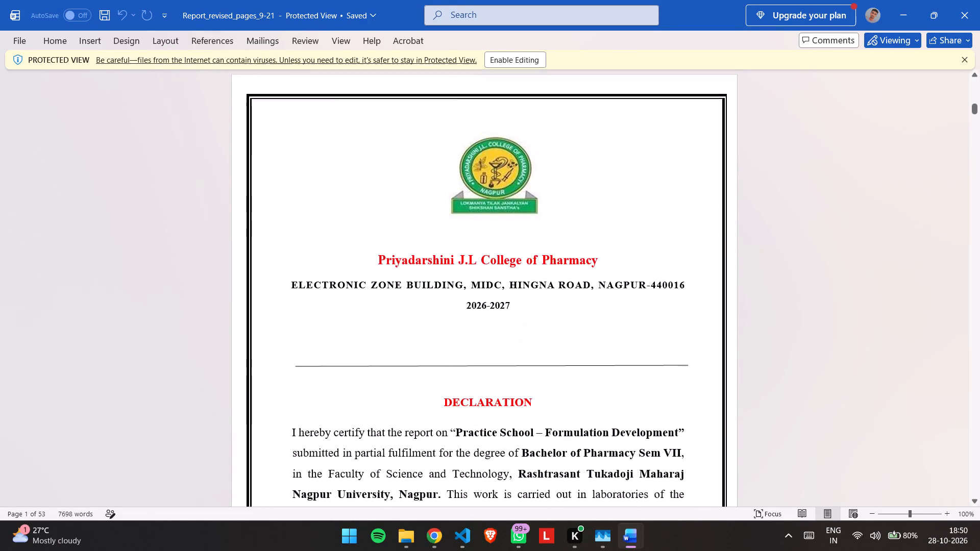
{"action": "scroll", "coordinate": [839, 287], "scroll_direction": "up", "scroll_amount": 3}
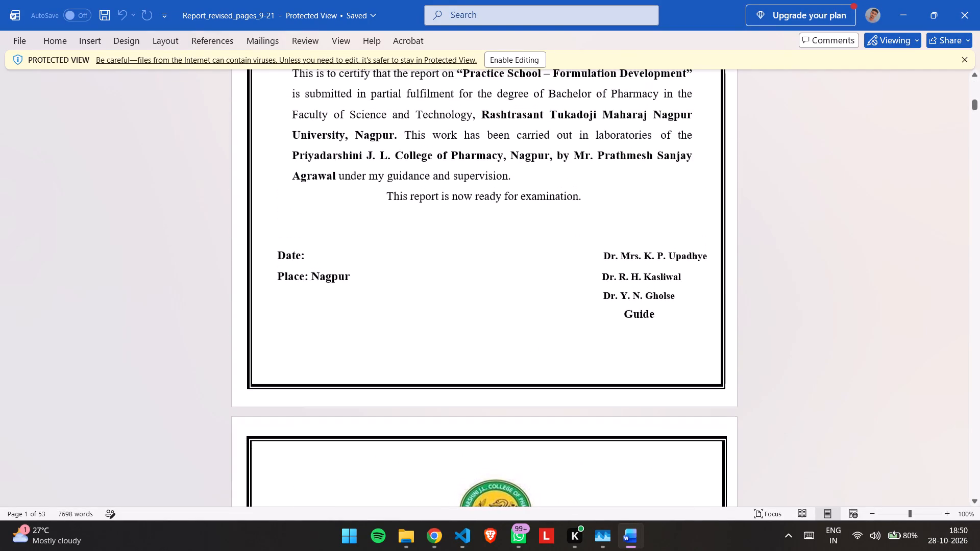
{"action": "scroll", "coordinate": [839, 287], "scroll_direction": "down", "scroll_amount": 9}
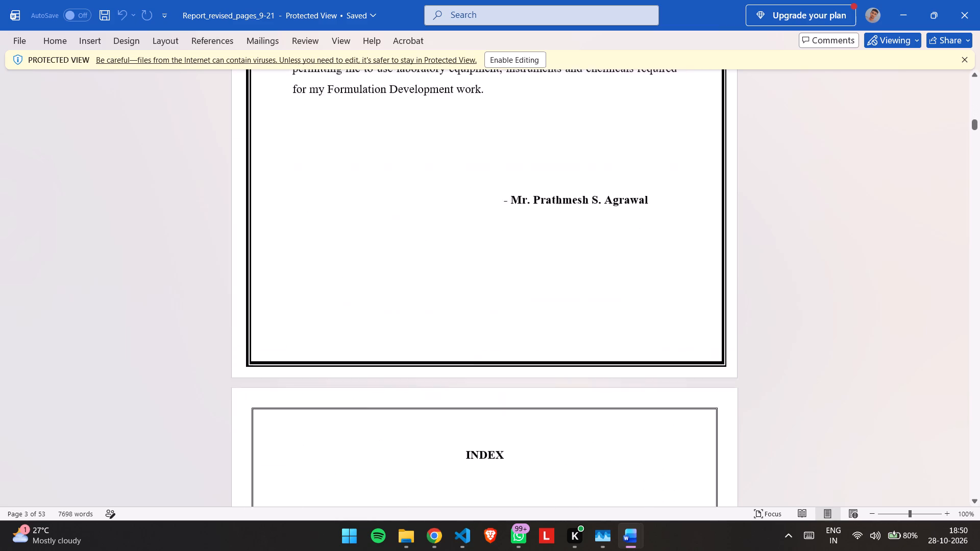
Examine how section 1.2, Approaches in Formulation and Development, is laid out across the page breaks of report pages 1 to 3.
{"action": "scroll", "coordinate": [839, 287], "scroll_direction": "down", "scroll_amount": 5}
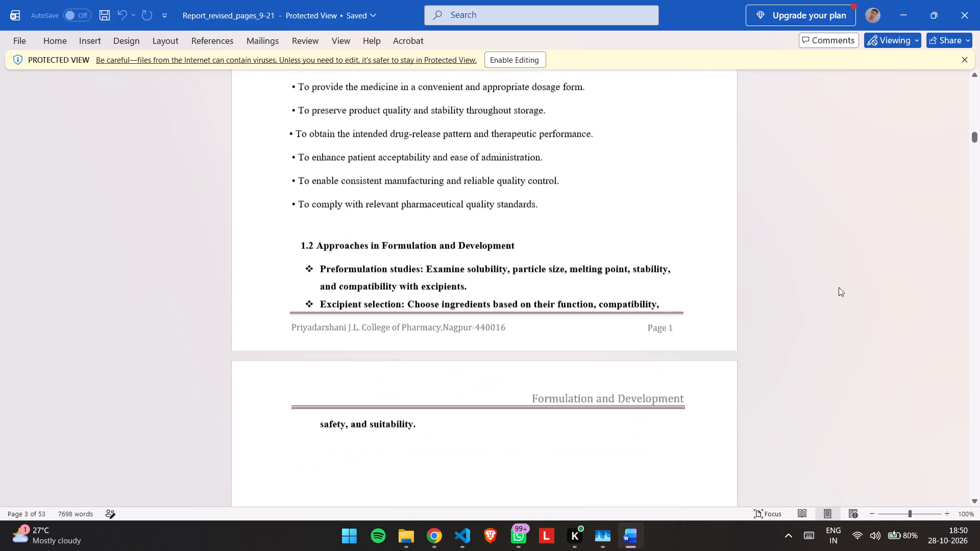
{"action": "scroll", "coordinate": [839, 287], "scroll_direction": "down", "scroll_amount": 1}
{"action": "scroll", "coordinate": [839, 287], "scroll_direction": "up", "scroll_amount": 2}
{"action": "scroll", "coordinate": [839, 287], "scroll_direction": "down", "scroll_amount": 5}
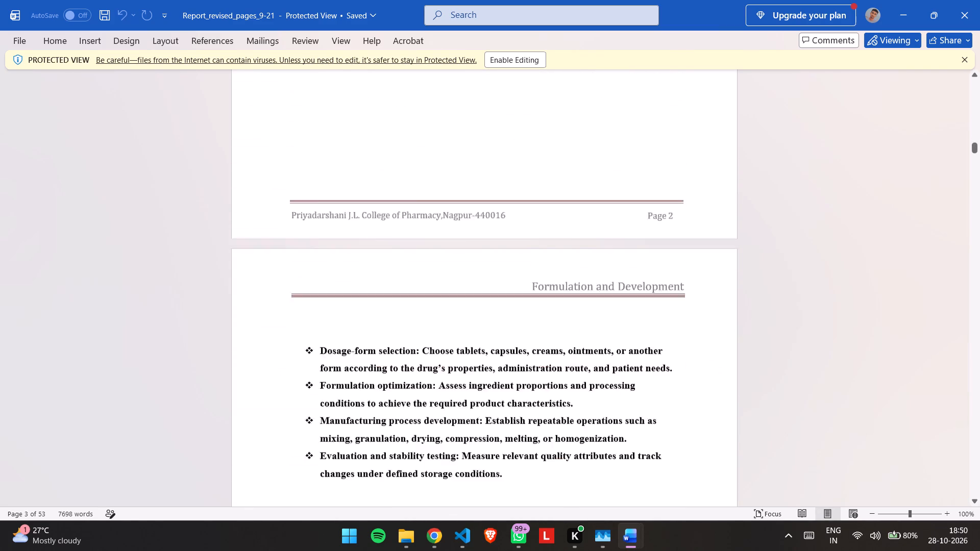
{"action": "scroll", "coordinate": [839, 287], "scroll_direction": "up", "scroll_amount": 4}
{"action": "scroll", "coordinate": [839, 287], "scroll_direction": "down", "scroll_amount": 1}
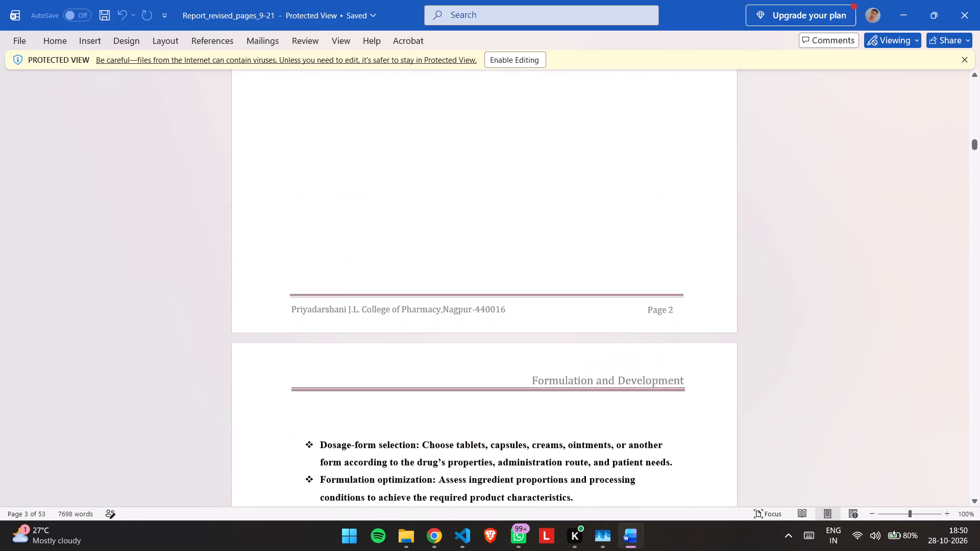
{"action": "scroll", "coordinate": [839, 287], "scroll_direction": "up", "scroll_amount": 4}
{"action": "scroll", "coordinate": [839, 287], "scroll_direction": "down", "scroll_amount": 1}
{"action": "scroll", "coordinate": [839, 287], "scroll_direction": "up", "scroll_amount": 1}
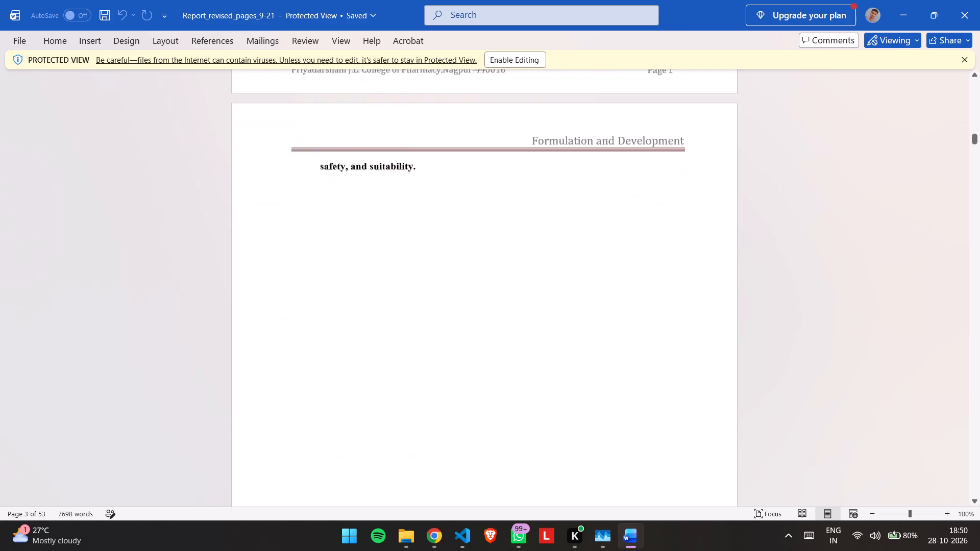
{"action": "scroll", "coordinate": [839, 287], "scroll_direction": "down", "scroll_amount": 4}
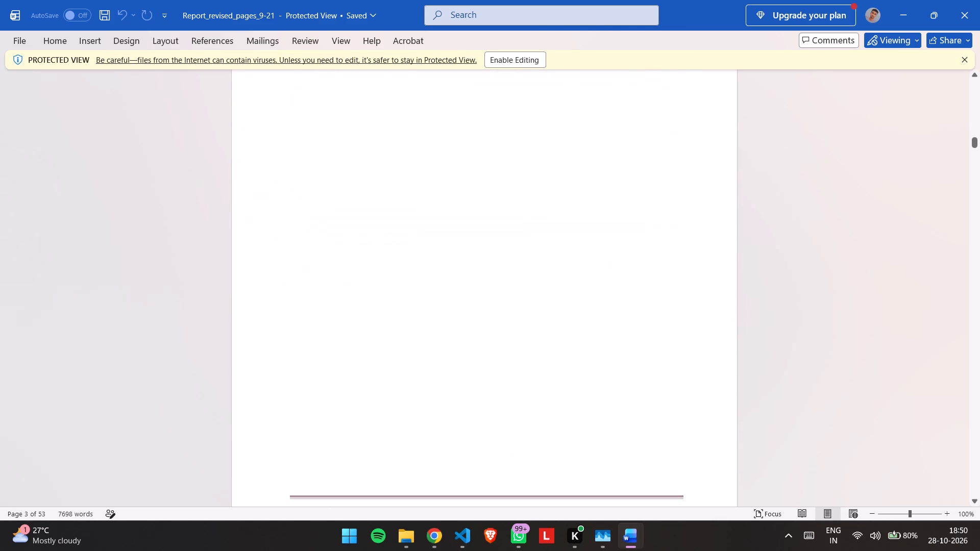
Recheck the Introduction from its opening paragraph through sections 1.1 and 1.2, including the text flow onto the following pages.
{"action": "scroll", "coordinate": [839, 287], "scroll_direction": "down", "scroll_amount": 4}
{"action": "scroll", "coordinate": [839, 287], "scroll_direction": "up", "scroll_amount": 2}
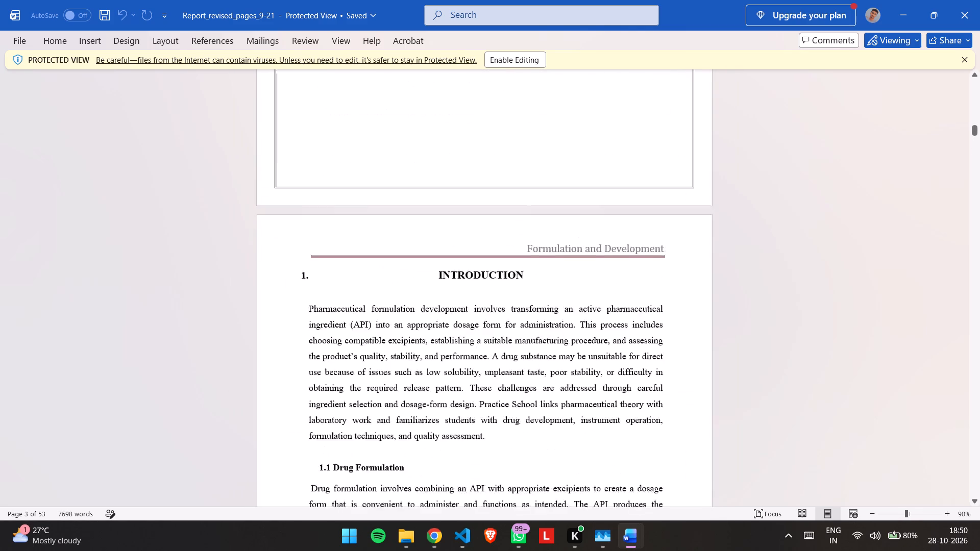
{"action": "scroll", "coordinate": [839, 287], "scroll_direction": "up", "scroll_amount": 3}
{"action": "scroll", "coordinate": [839, 287], "scroll_direction": "down", "scroll_amount": 6}
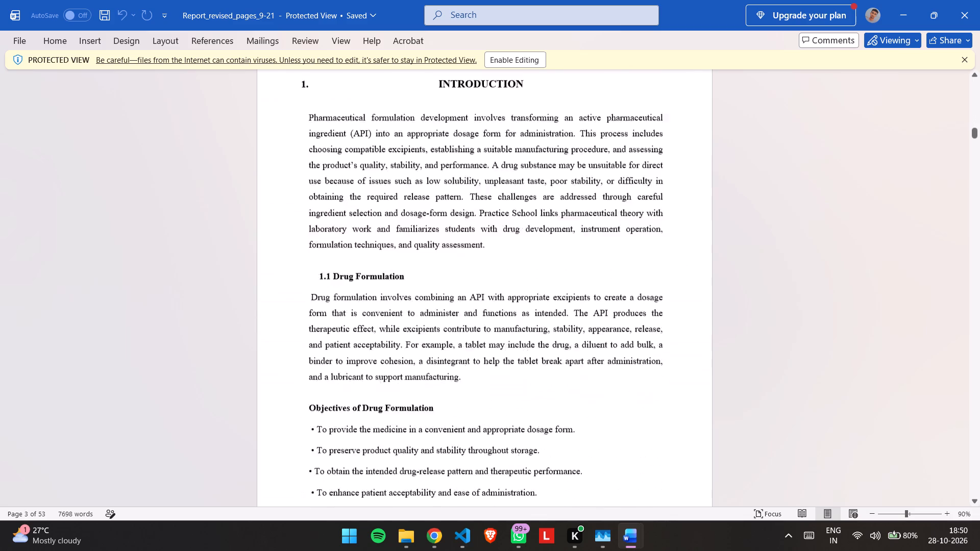
{"action": "scroll", "coordinate": [839, 287], "scroll_direction": "down", "scroll_amount": 2}
{"action": "scroll", "coordinate": [839, 287], "scroll_direction": "up", "scroll_amount": 1}
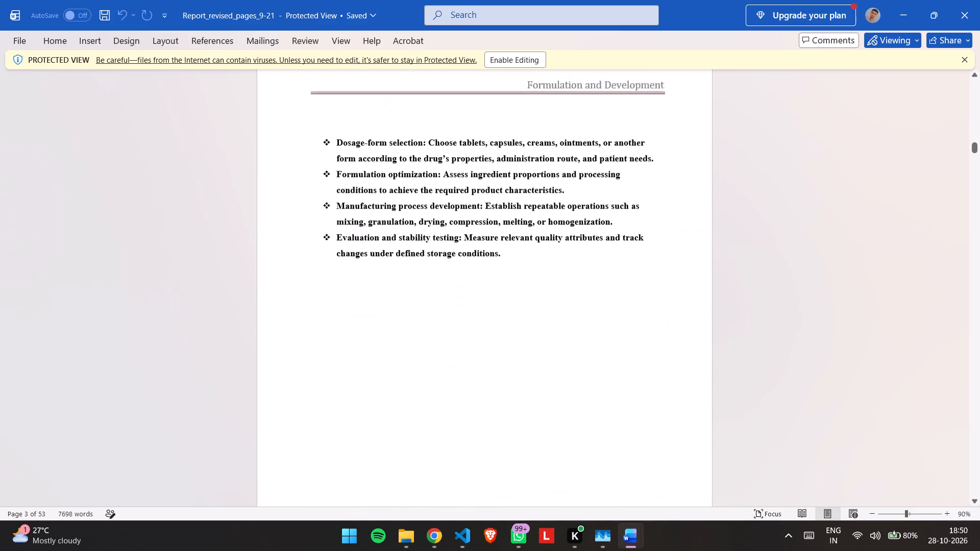
{"action": "scroll", "coordinate": [839, 287], "scroll_direction": "up", "scroll_amount": 4}
{"action": "scroll", "coordinate": [839, 287], "scroll_direction": "down", "scroll_amount": 1}
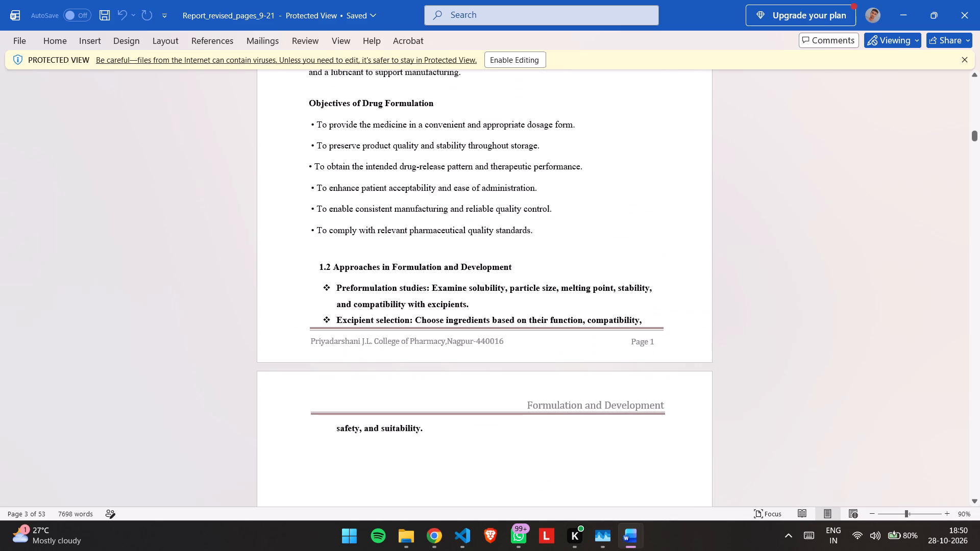
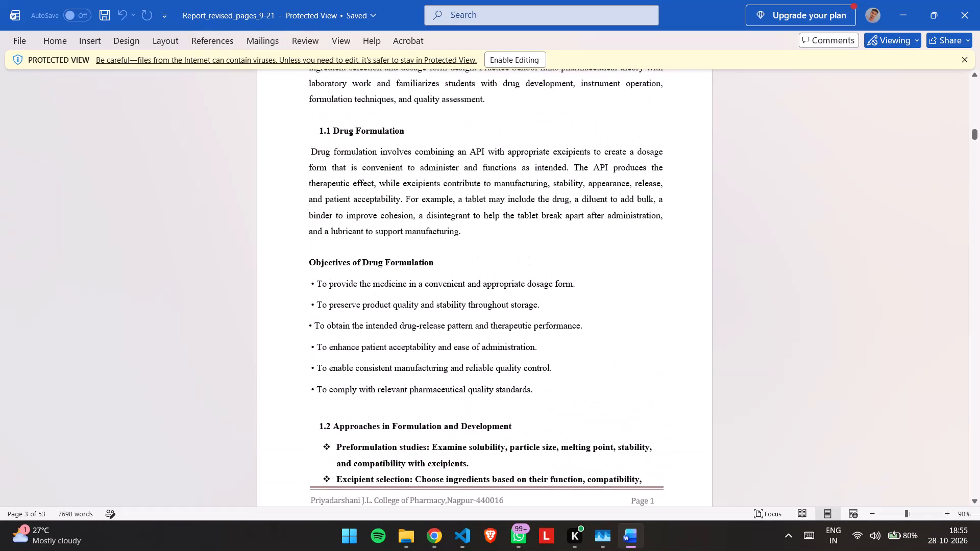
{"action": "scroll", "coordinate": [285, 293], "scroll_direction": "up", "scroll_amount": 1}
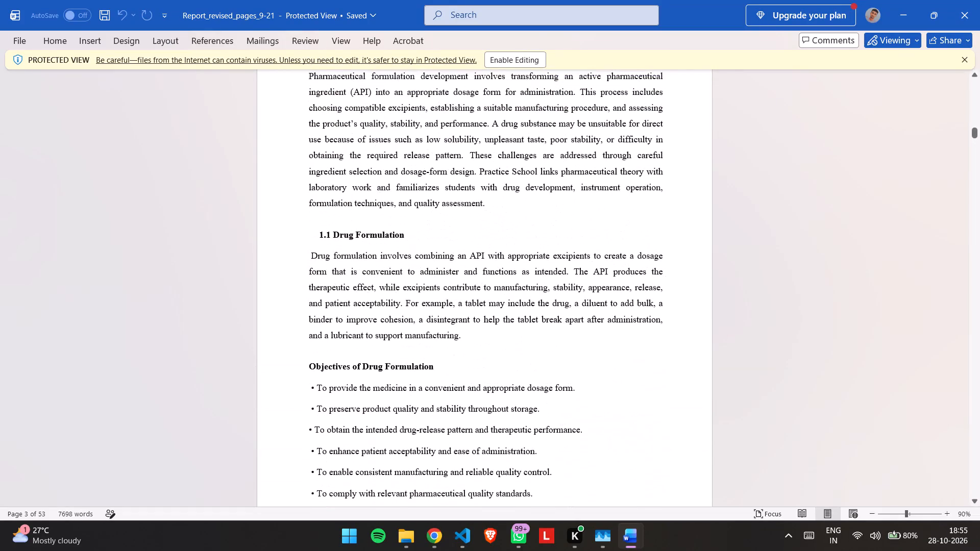
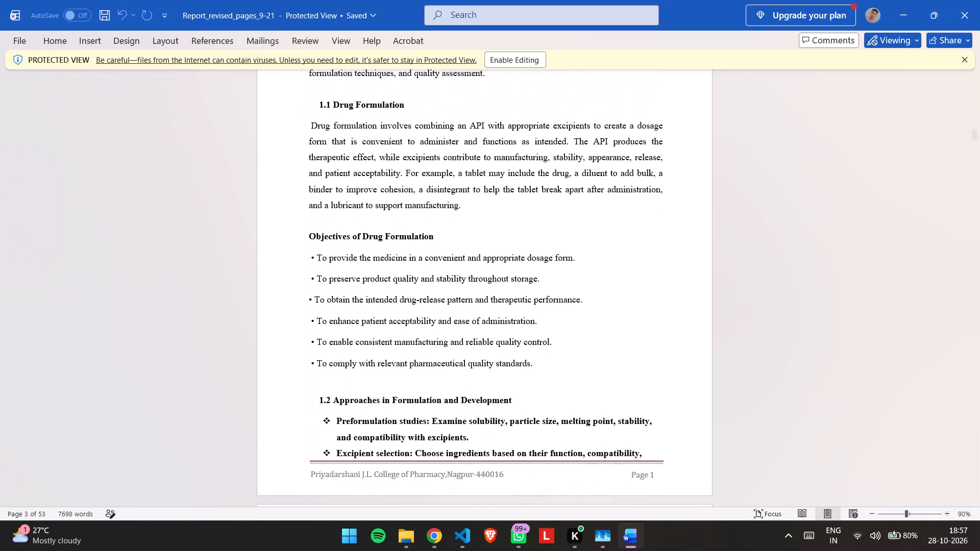
Review Report_revised_pages_9-21 from the Drug Formulation section to the types-of-solubility table, checking wording, figures and page layout.
{"action": "scroll", "coordinate": [449, 415], "scroll_direction": "down", "scroll_amount": 5}
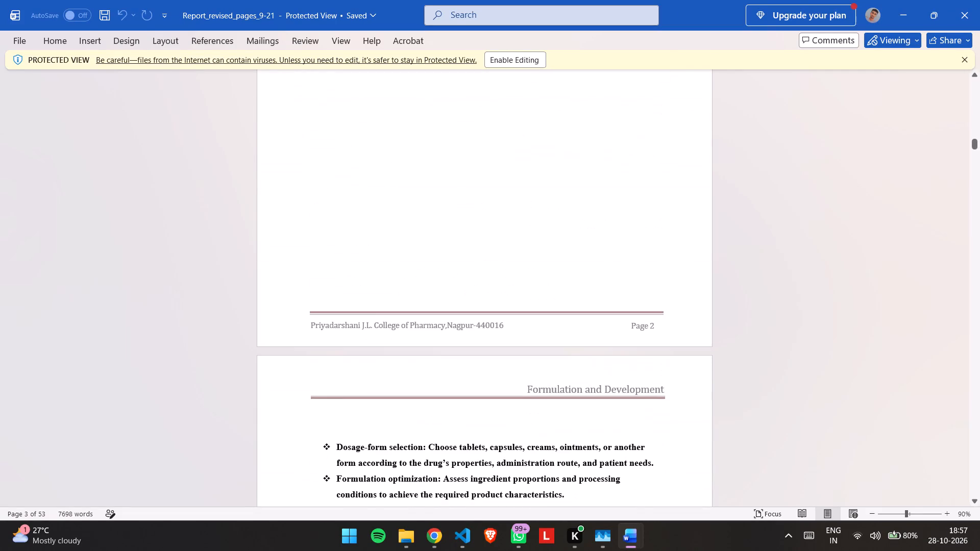
{"action": "scroll", "coordinate": [449, 415], "scroll_direction": "down", "scroll_amount": 5}
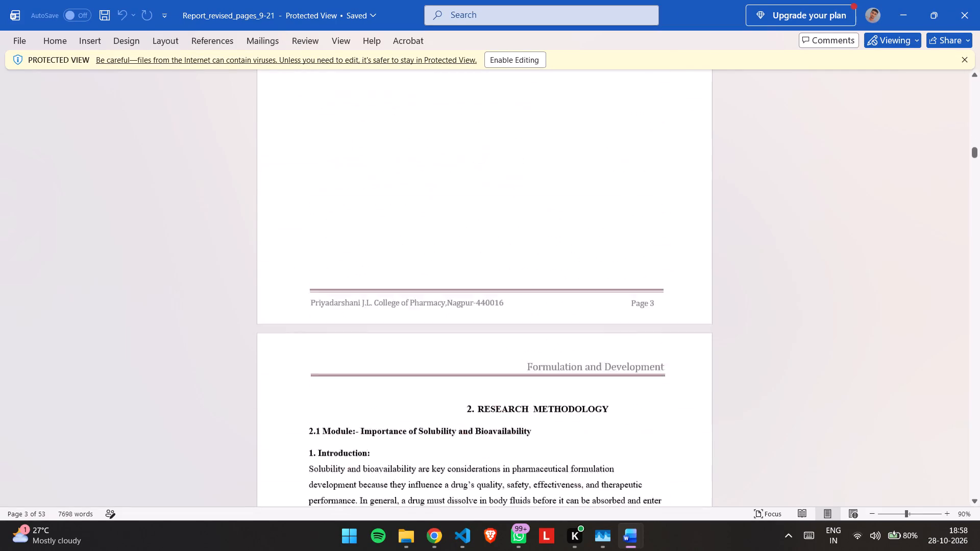
{"action": "scroll", "coordinate": [449, 415], "scroll_direction": "down", "scroll_amount": 2}
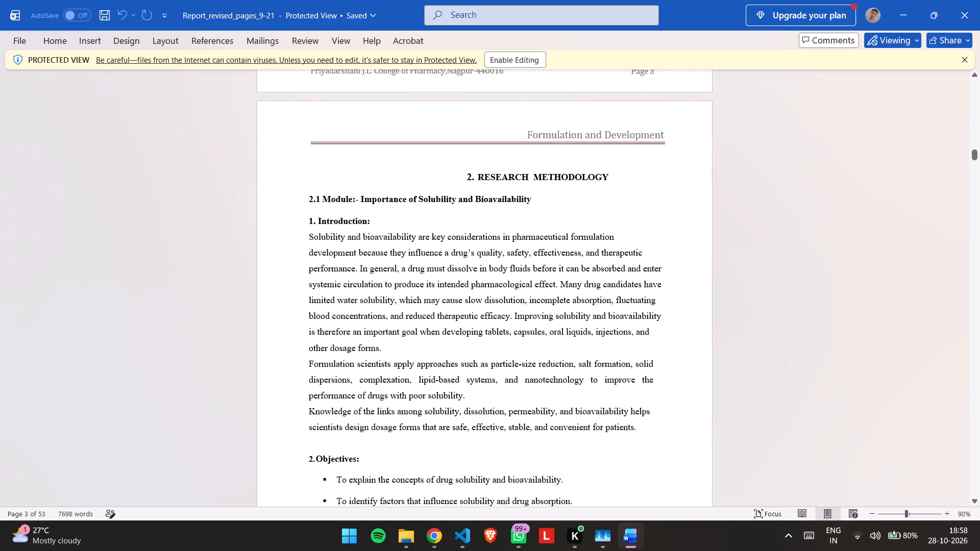
{"action": "scroll", "coordinate": [449, 415], "scroll_direction": "down", "scroll_amount": 6}
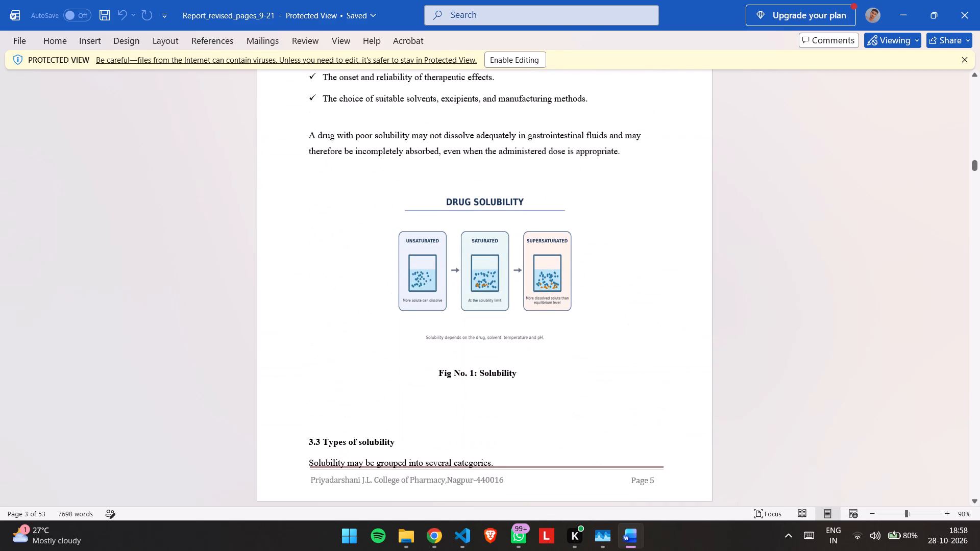
{"action": "scroll", "coordinate": [449, 415], "scroll_direction": "down", "scroll_amount": 2}
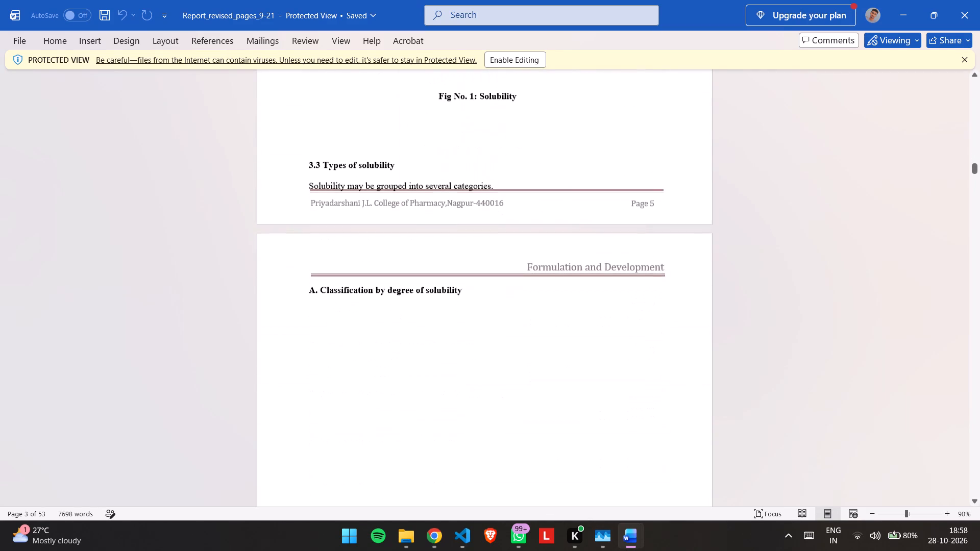
{"action": "scroll", "coordinate": [449, 415], "scroll_direction": "down", "scroll_amount": 5}
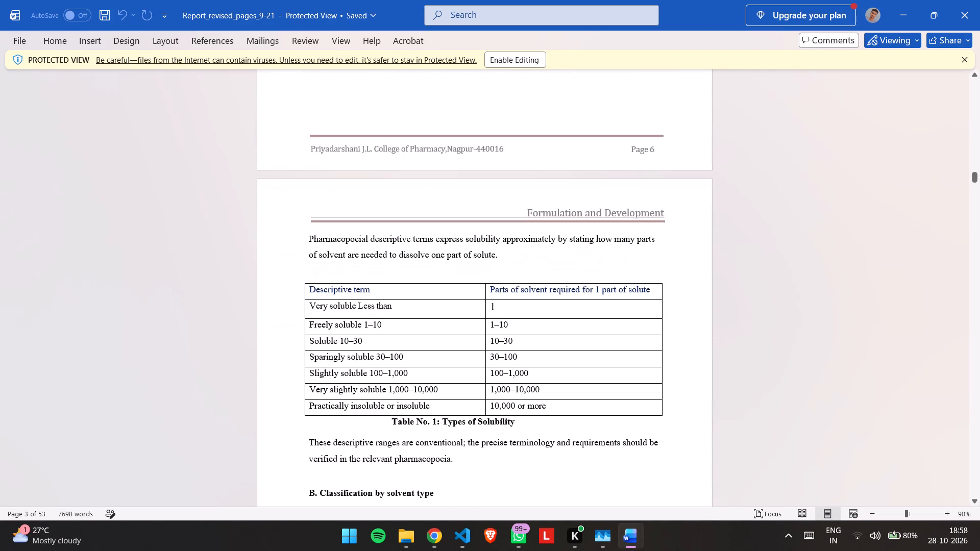
{"action": "scroll", "coordinate": [449, 415], "scroll_direction": "up", "scroll_amount": 6}
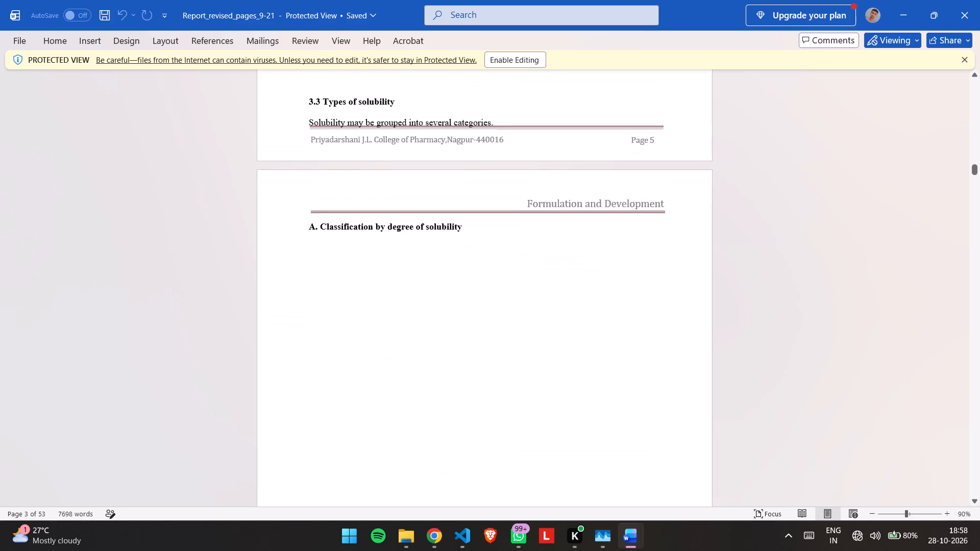
{"action": "key", "text": "alt+Tab"}
{"action": "key", "text": "alt+Tab"}
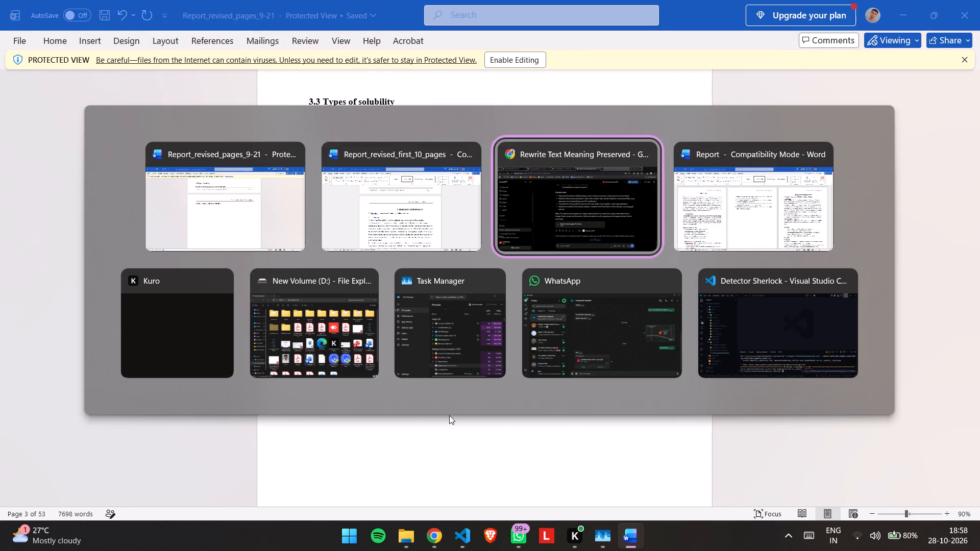
{"action": "key", "text": "alt+Tab"}
{"action": "scroll", "coordinate": [449, 415], "scroll_direction": "up", "scroll_amount": 5, "text": "ctrl"}
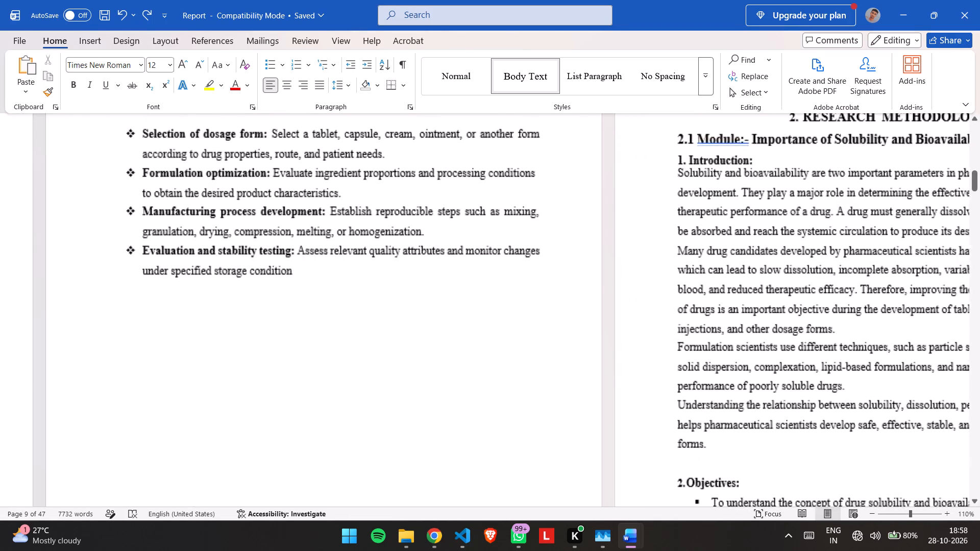
{"action": "scroll", "coordinate": [449, 415], "scroll_direction": "up", "scroll_amount": 5}
{"action": "scroll", "coordinate": [449, 415], "scroll_direction": "down", "scroll_amount": 5}
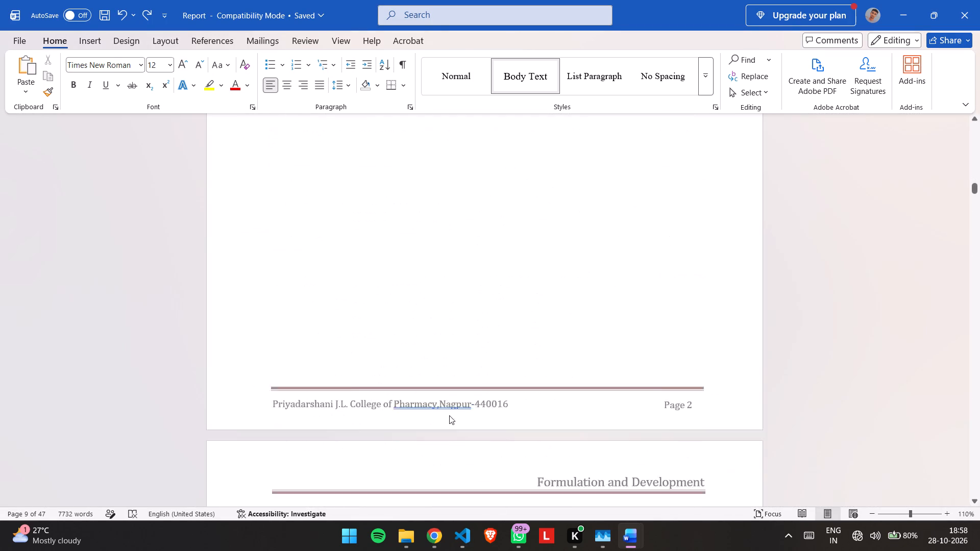
{"action": "scroll", "coordinate": [449, 415], "scroll_direction": "up", "scroll_amount": 7}
{"action": "scroll", "coordinate": [449, 415], "scroll_direction": "down", "scroll_amount": 6}
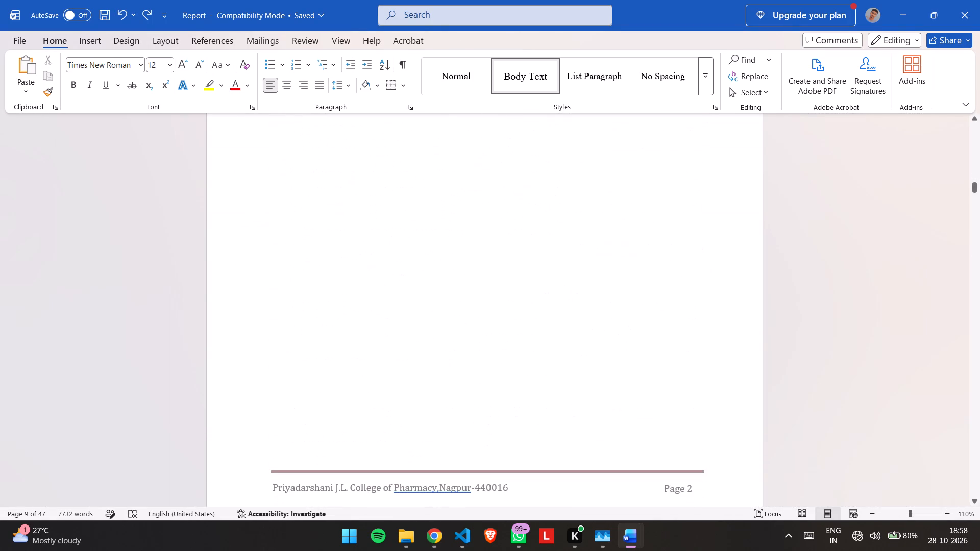
{"action": "key", "text": "alt+Tab"}
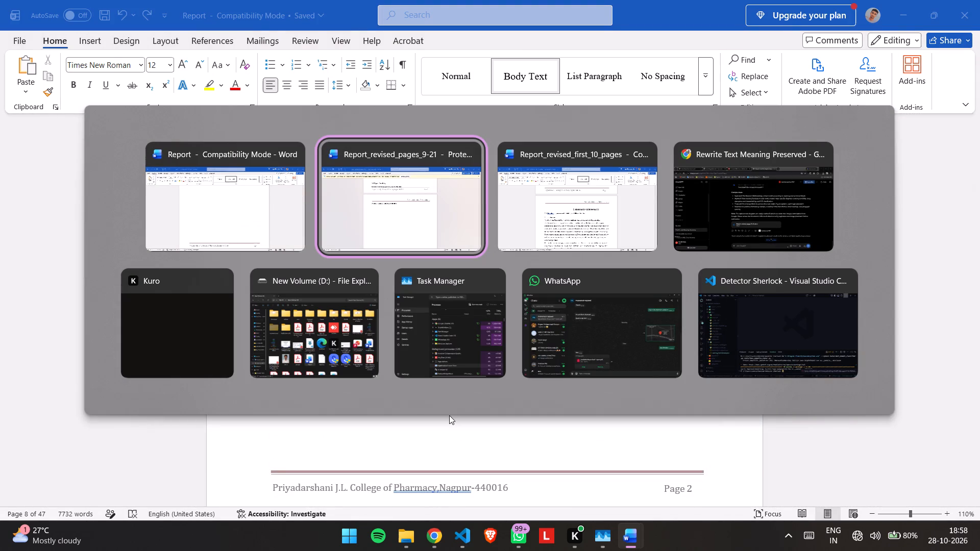
{"action": "key", "text": "alt+Tab"}
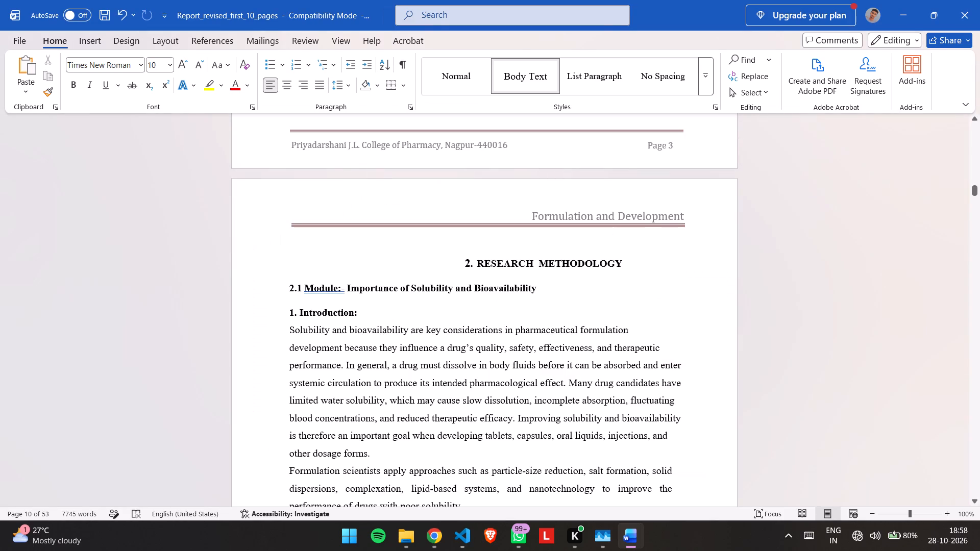
{"action": "scroll", "coordinate": [376, 357], "scroll_direction": "up", "scroll_amount": 2}
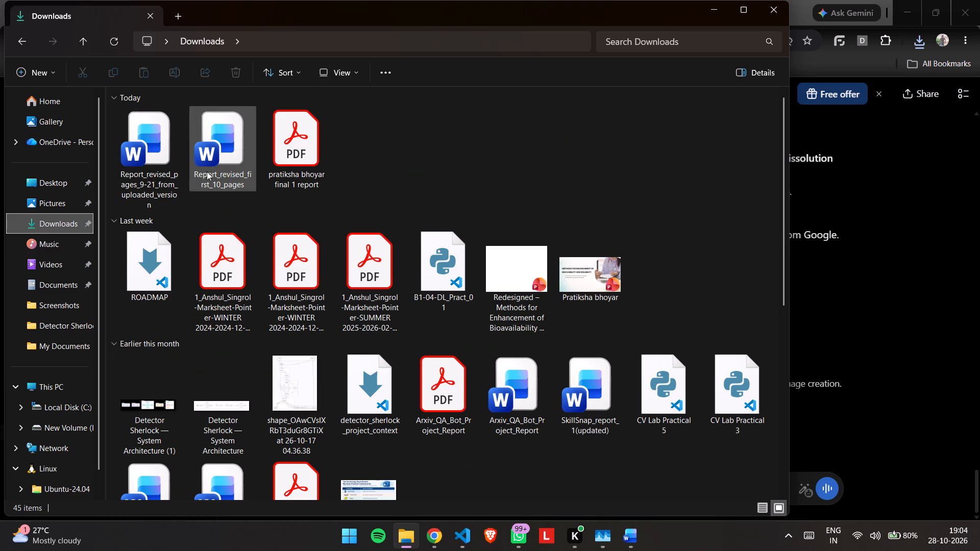
{"action": "double_click", "coordinate": [163, 177]}
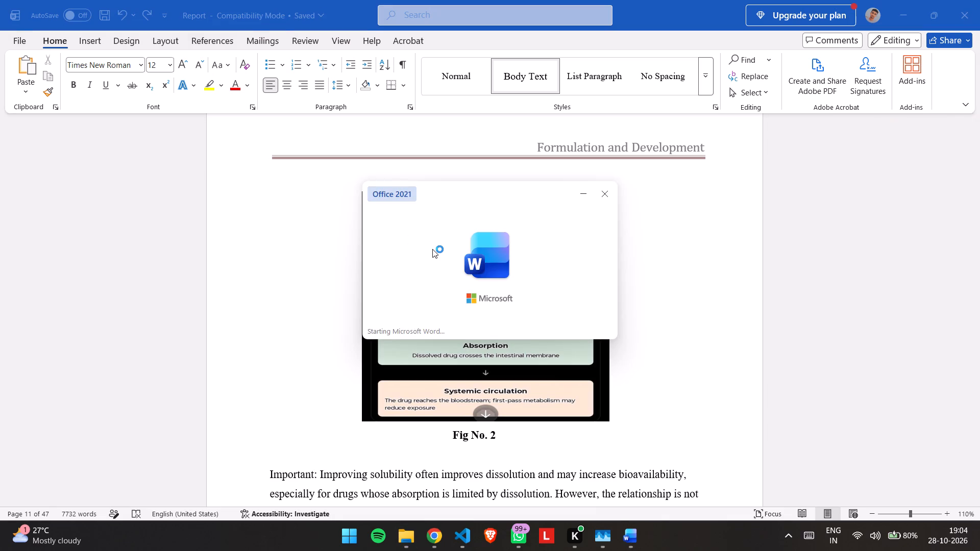
Review the revised report from its cover page to page 9, comparing the bold bulleted list with the formulation approaches on the preceding pages.
{"action": "scroll", "coordinate": [432, 249], "scroll_direction": "down", "scroll_amount": 1}
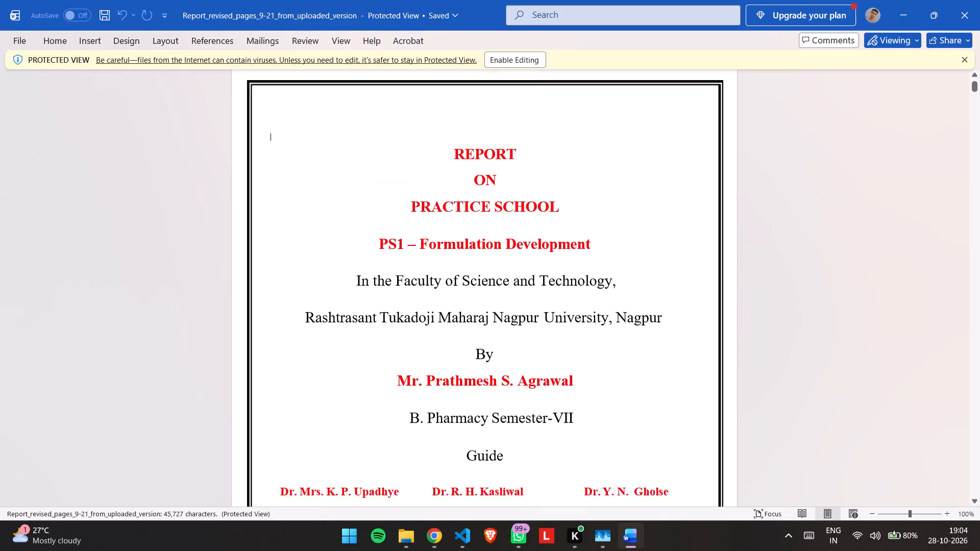
{"action": "scroll", "coordinate": [432, 249], "scroll_direction": "down", "scroll_amount": 5}
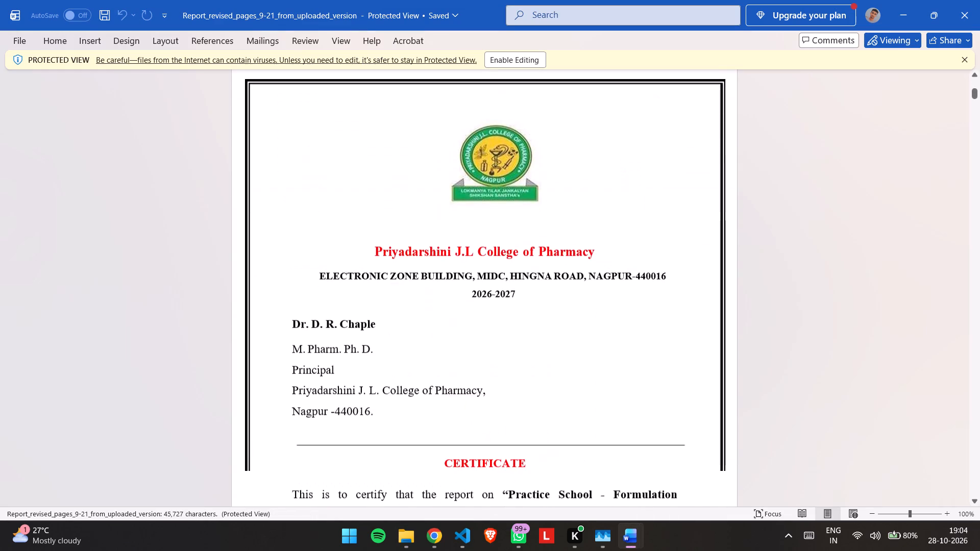
{"action": "scroll", "coordinate": [432, 249], "scroll_direction": "down", "scroll_amount": 6}
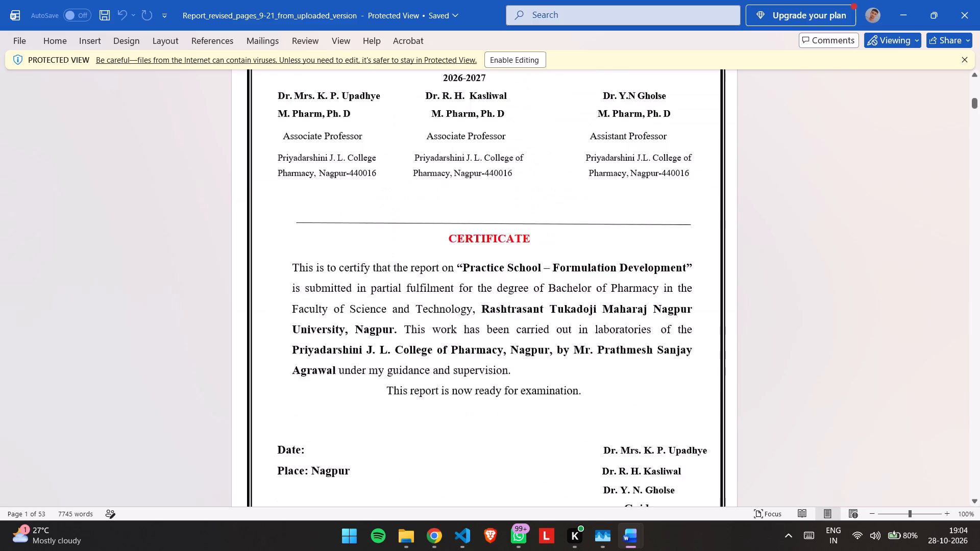
{"action": "scroll", "coordinate": [432, 249], "scroll_direction": "down", "scroll_amount": 13}
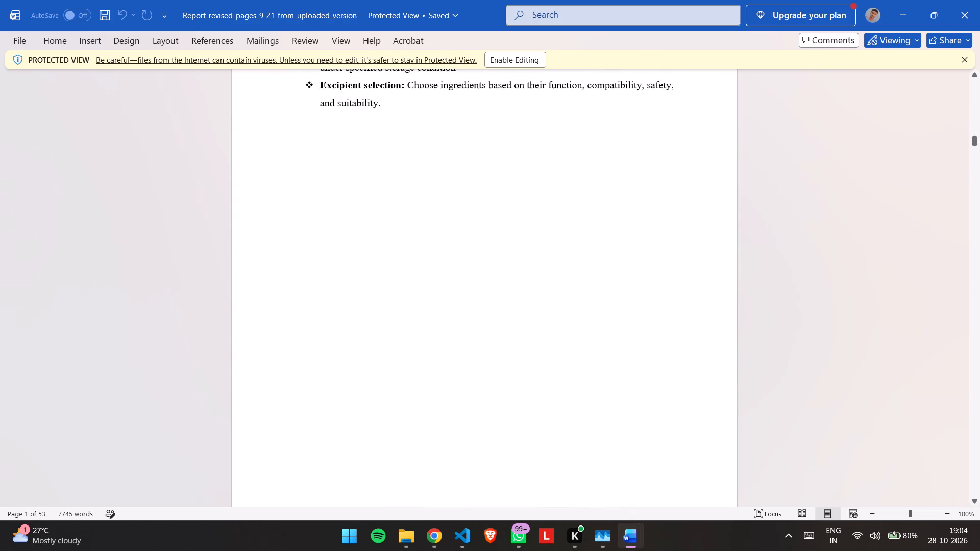
{"action": "scroll", "coordinate": [432, 249], "scroll_direction": "down", "scroll_amount": 4}
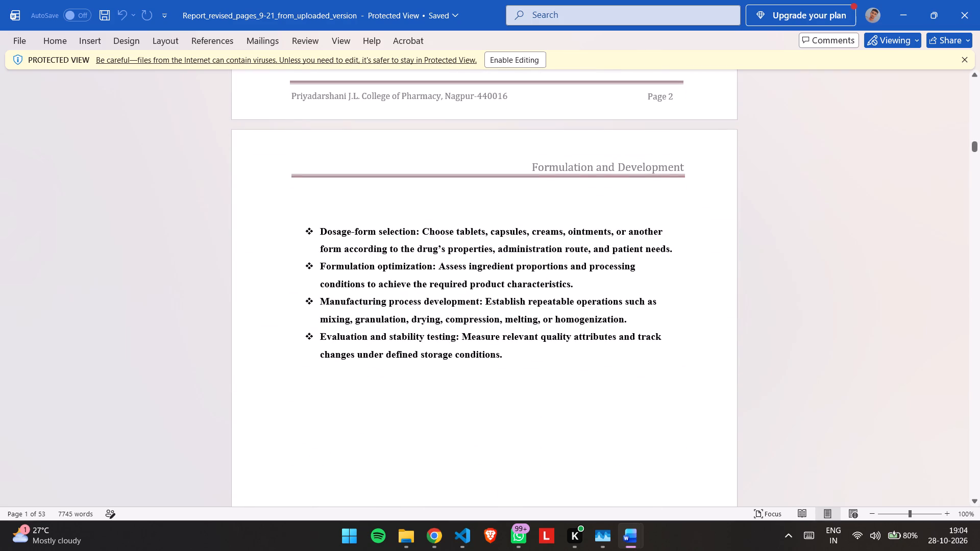
{"action": "left_click", "coordinate": [281, 414]}
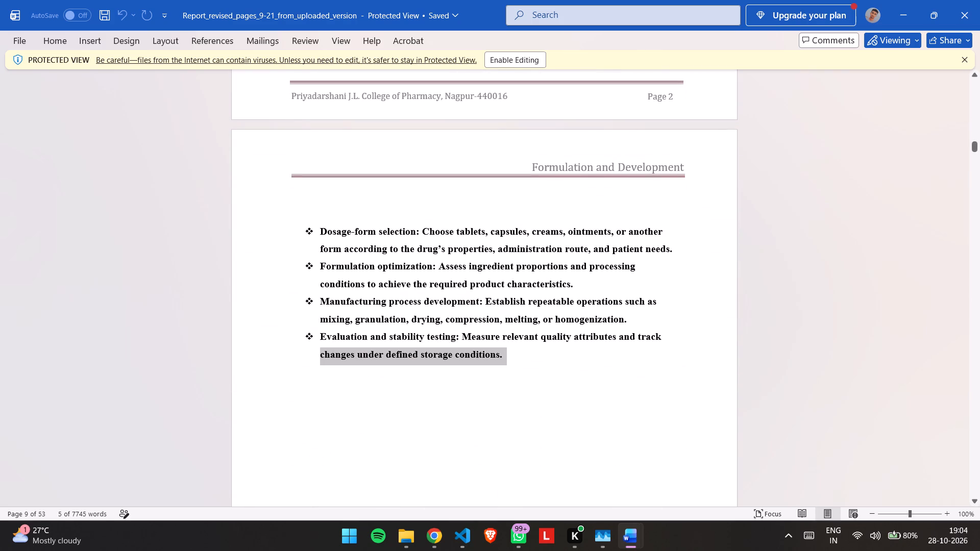
{"action": "scroll", "coordinate": [214, 363], "scroll_direction": "up", "scroll_amount": 5}
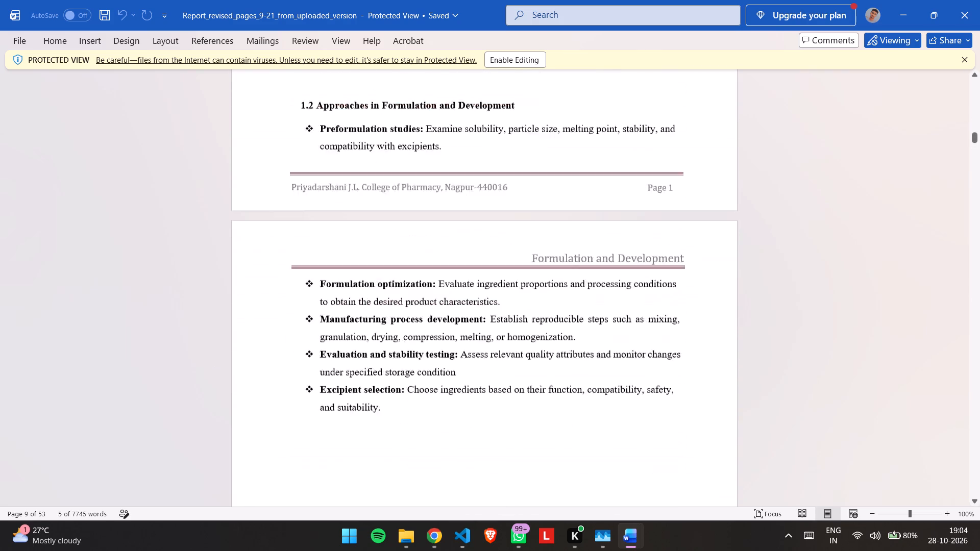
{"action": "scroll", "coordinate": [214, 363], "scroll_direction": "down", "scroll_amount": 2}
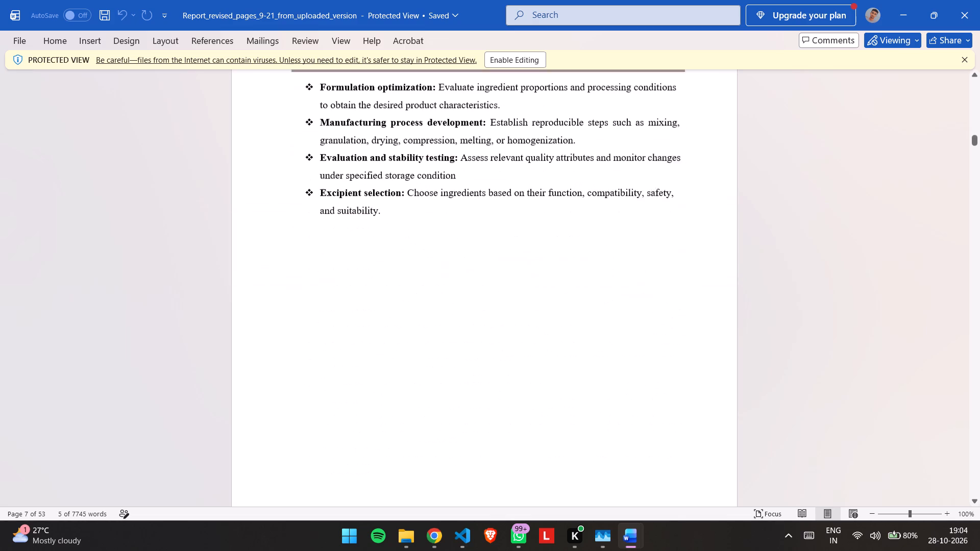
{"action": "scroll", "coordinate": [214, 363], "scroll_direction": "down", "scroll_amount": 3}
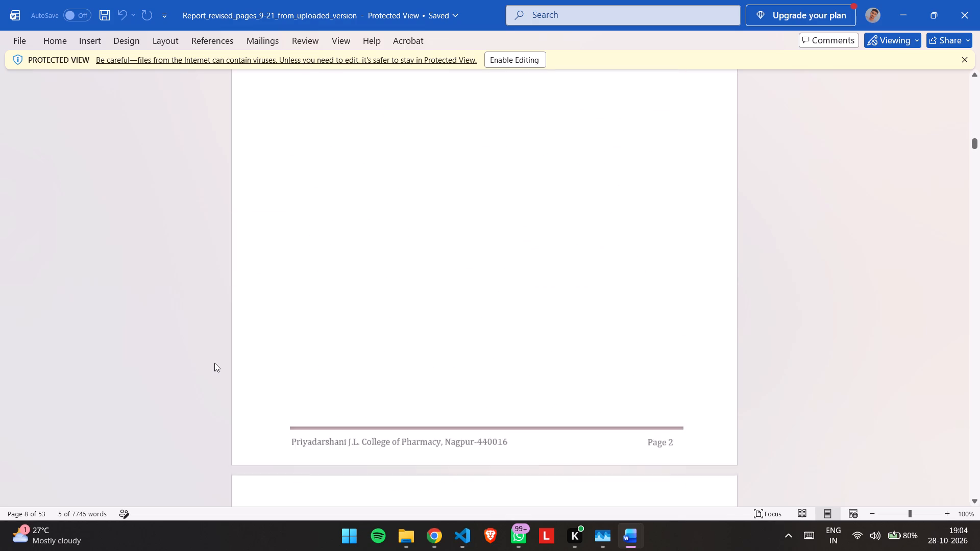
{"action": "scroll", "coordinate": [214, 363], "scroll_direction": "down", "scroll_amount": 3}
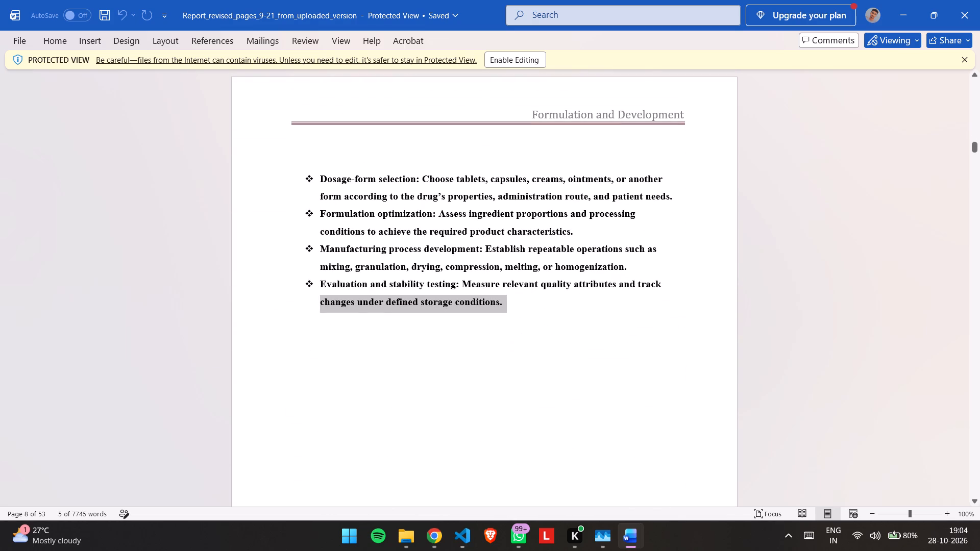
Try to delete the bold bulleted list on page 9, and enable editing for the protected document.
{"action": "left_click_drag", "start_coordinate": [412, 359], "coordinate": [295, 179]}
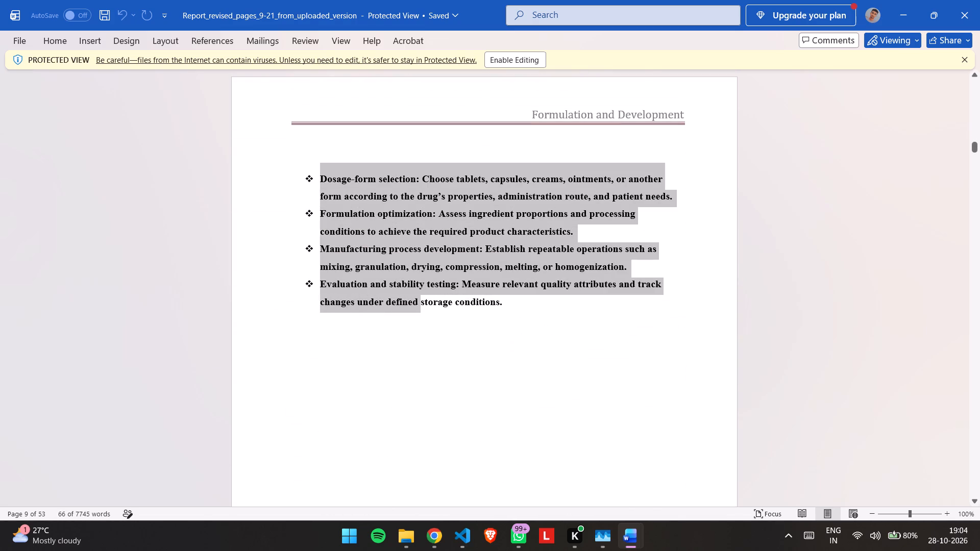
{"action": "key", "text": "BackSpace"}
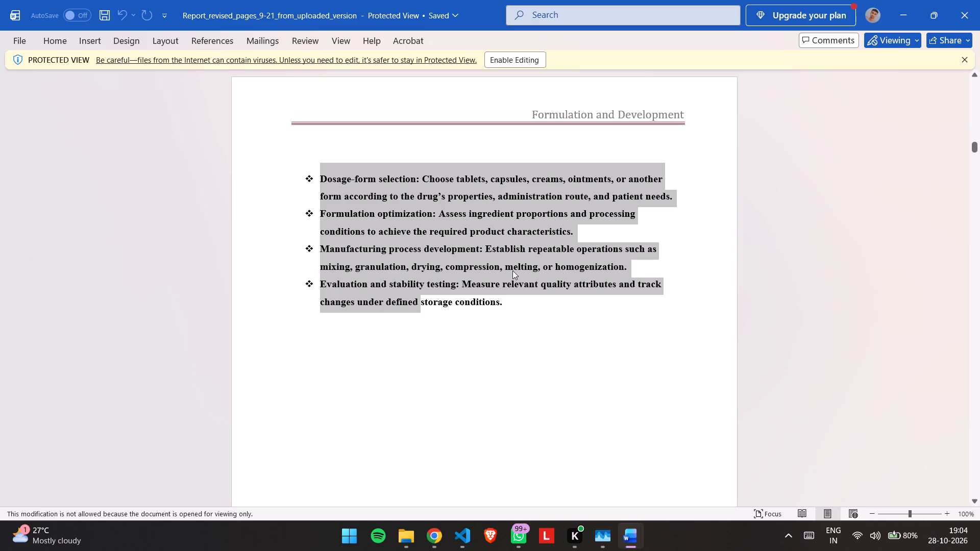
{"action": "left_click", "coordinate": [536, 54]}
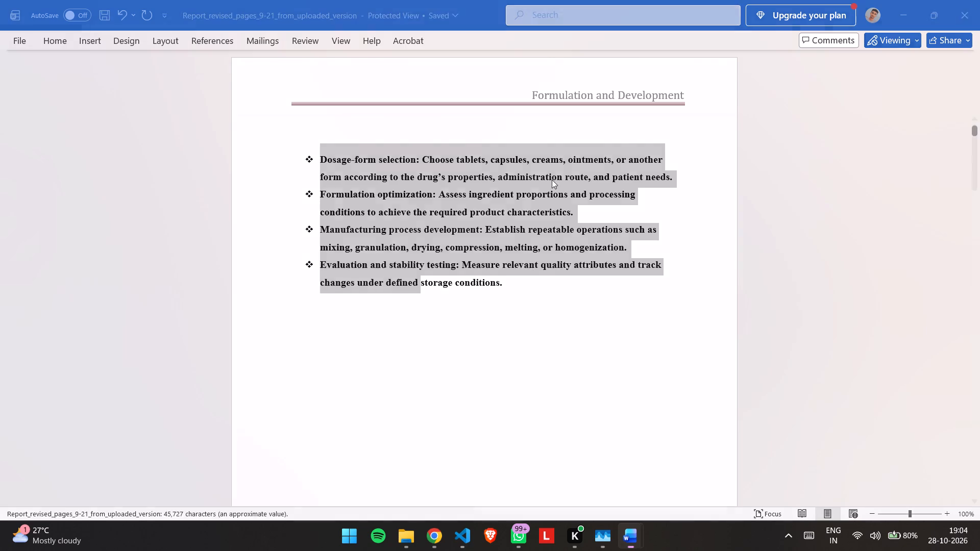
Delete the repeated bold list, from Dosage-form selection through Evaluation and stability testing, and the gap before the Research Methodology heading.
{"action": "scroll", "coordinate": [556, 321], "scroll_direction": "down", "scroll_amount": 13}
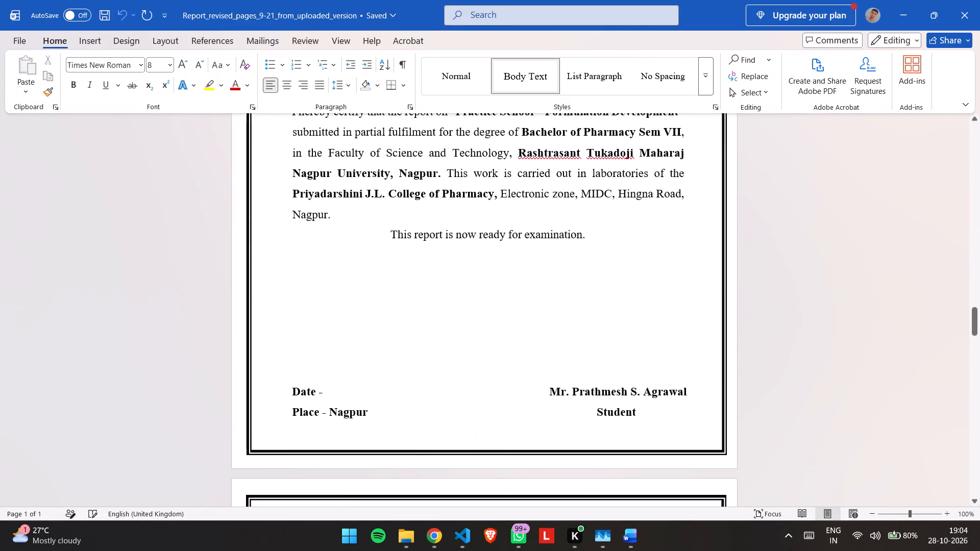
{"action": "scroll", "coordinate": [556, 321], "scroll_direction": "down", "scroll_amount": 6}
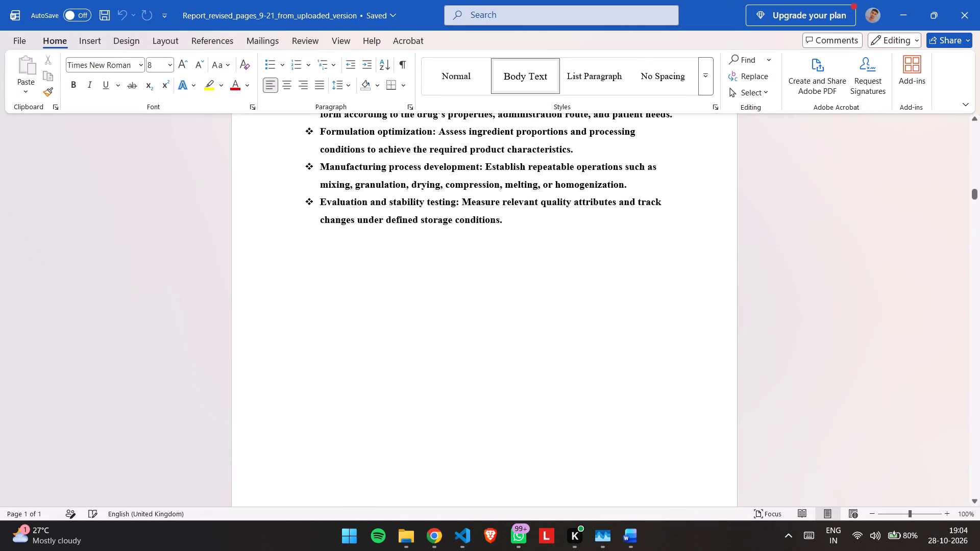
{"action": "scroll", "coordinate": [556, 321], "scroll_direction": "up", "scroll_amount": 5}
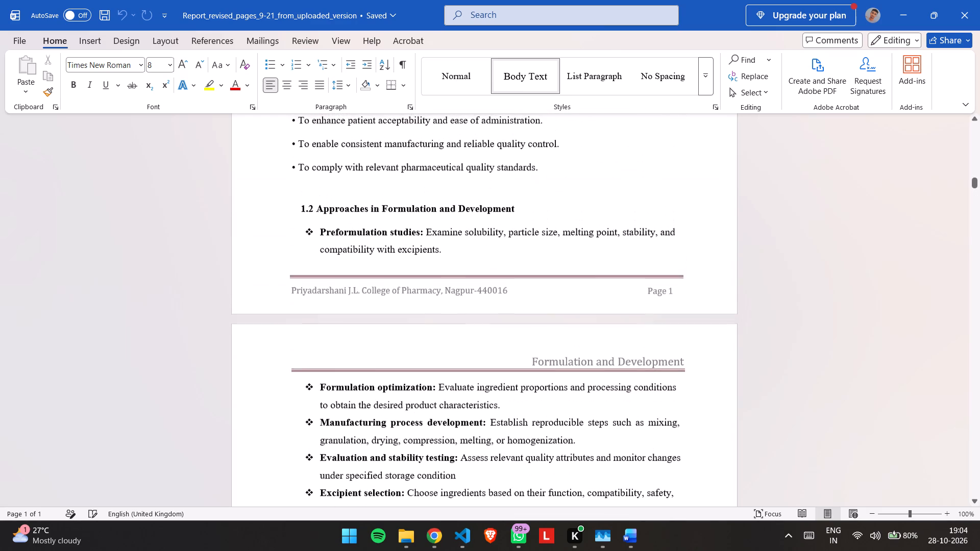
{"action": "scroll", "coordinate": [556, 321], "scroll_direction": "down", "scroll_amount": 4}
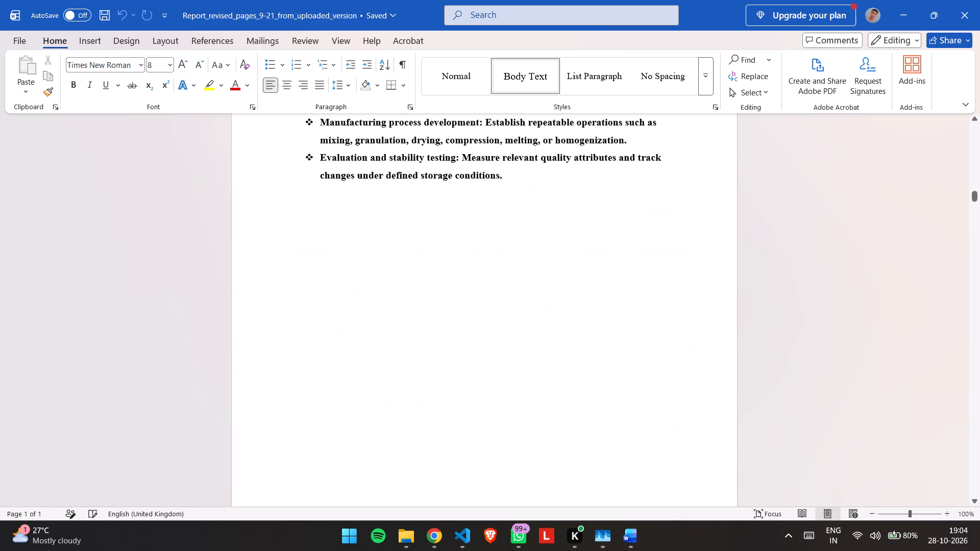
{"action": "scroll", "coordinate": [556, 321], "scroll_direction": "down", "scroll_amount": 1}
{"action": "scroll", "coordinate": [553, 310], "scroll_direction": "up", "scroll_amount": 3}
{"action": "left_click", "coordinate": [553, 310]}
{"action": "scroll", "coordinate": [553, 310], "scroll_direction": "up", "scroll_amount": 1}
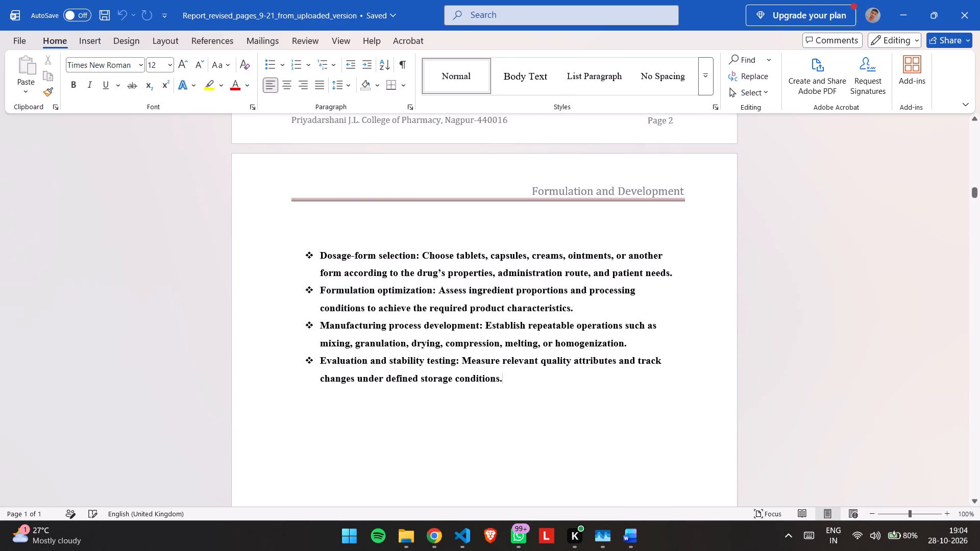
{"action": "left_click_drag", "start_coordinate": [536, 381], "coordinate": [303, 247]}
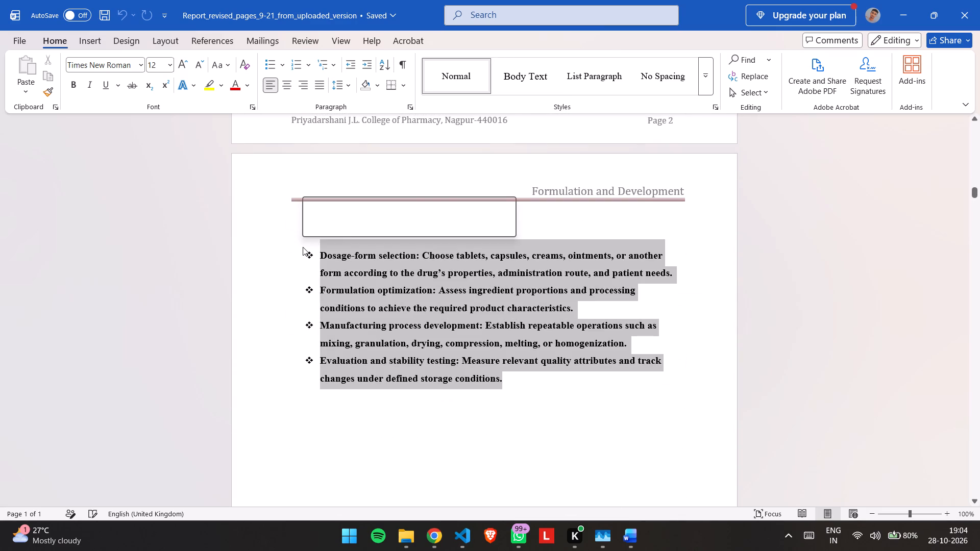
{"action": "key", "text": "Delete"}
{"action": "key", "text": "Delete"}
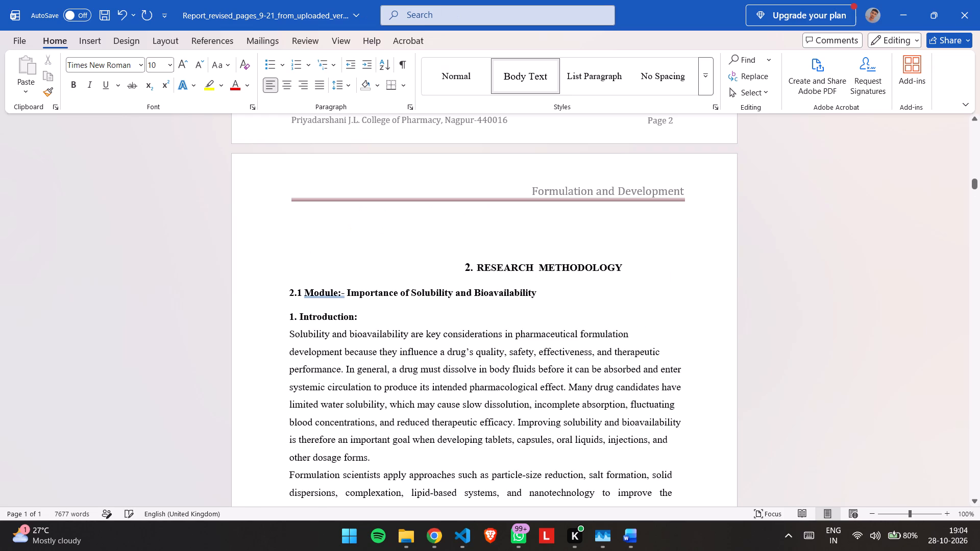
Check the revised pages around the Research Methodology heading and compare them with the same section in the original Report.
{"action": "scroll", "coordinate": [303, 247], "scroll_direction": "up", "scroll_amount": 4}
{"action": "scroll", "coordinate": [303, 247], "scroll_direction": "down", "scroll_amount": 2}
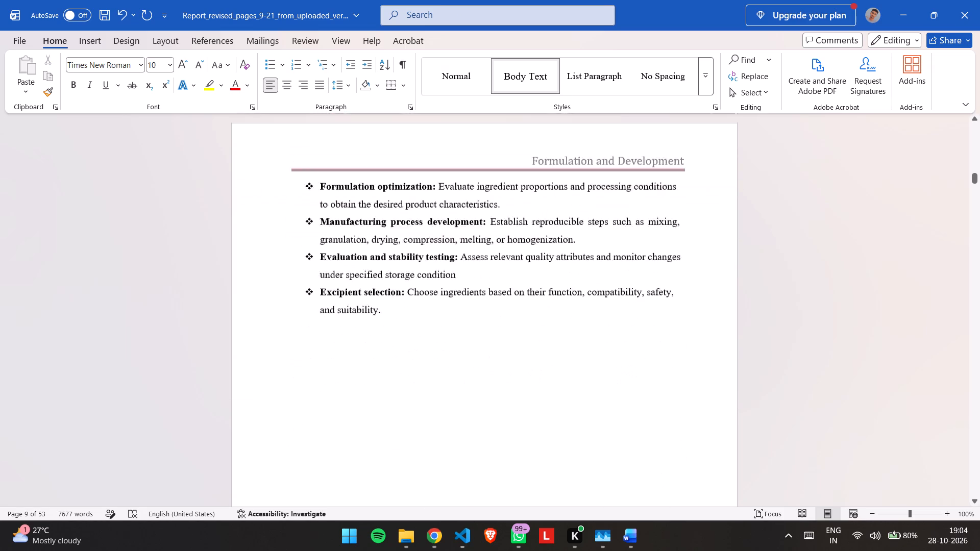
{"action": "scroll", "coordinate": [303, 247], "scroll_direction": "down", "scroll_amount": 5}
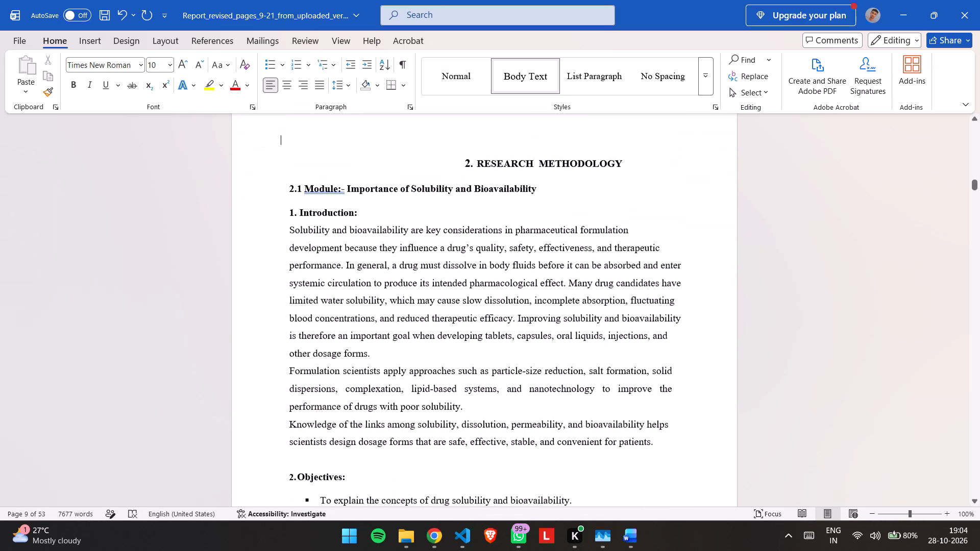
{"action": "key", "text": "alt+Tab"}
{"action": "scroll", "coordinate": [303, 247], "scroll_direction": "up", "scroll_amount": 5}
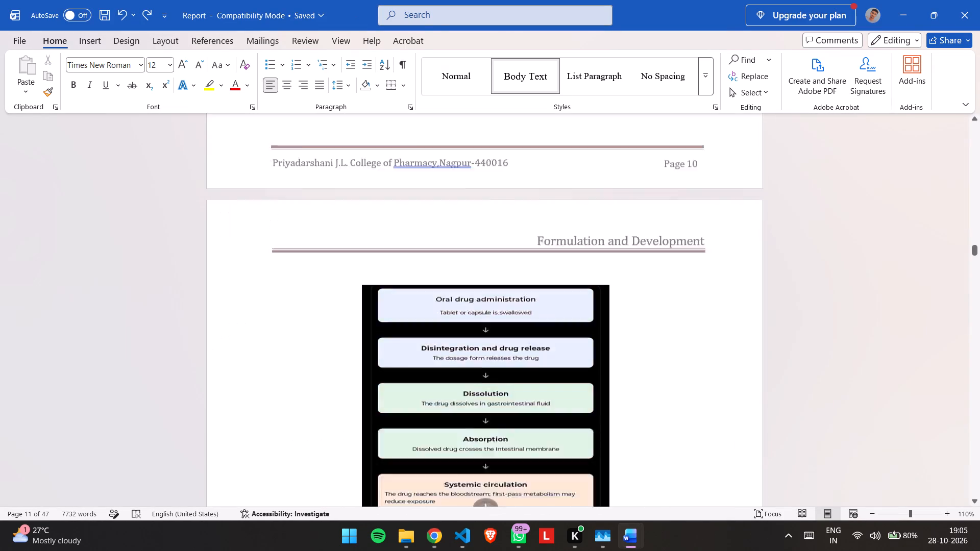
{"action": "scroll", "coordinate": [303, 247], "scroll_direction": "up", "scroll_amount": 20}
{"action": "scroll", "coordinate": [303, 247], "scroll_direction": "up", "scroll_amount": 5}
{"action": "scroll", "coordinate": [303, 247], "scroll_direction": "down", "scroll_amount": 2}
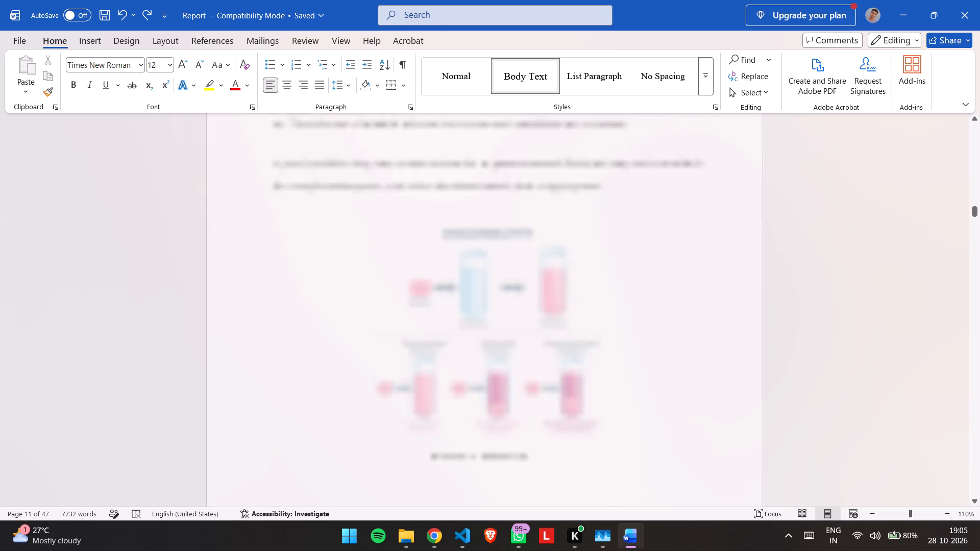
{"action": "scroll", "coordinate": [303, 247], "scroll_direction": "down", "scroll_amount": 1}
{"action": "scroll", "coordinate": [303, 247], "scroll_direction": "up", "scroll_amount": 9}
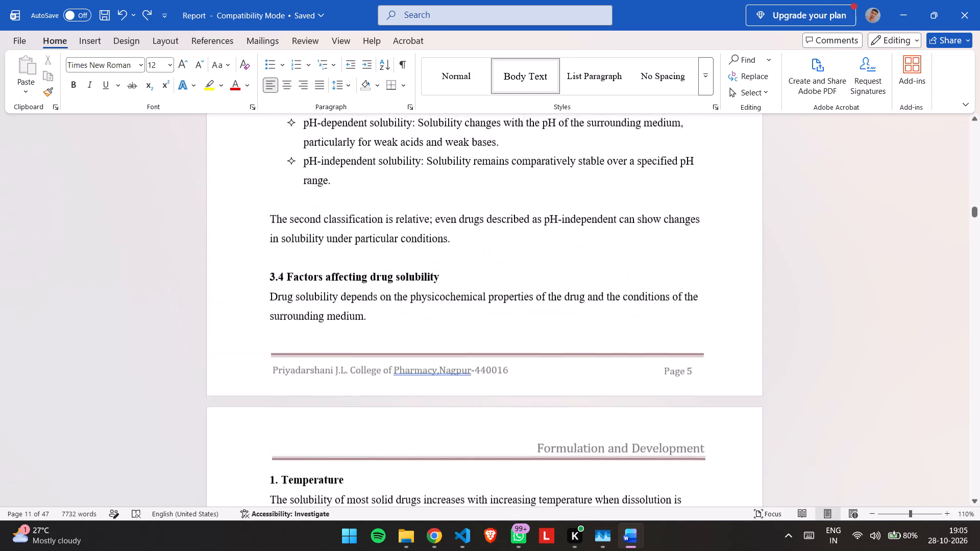
{"action": "scroll", "coordinate": [303, 247], "scroll_direction": "up", "scroll_amount": 8}
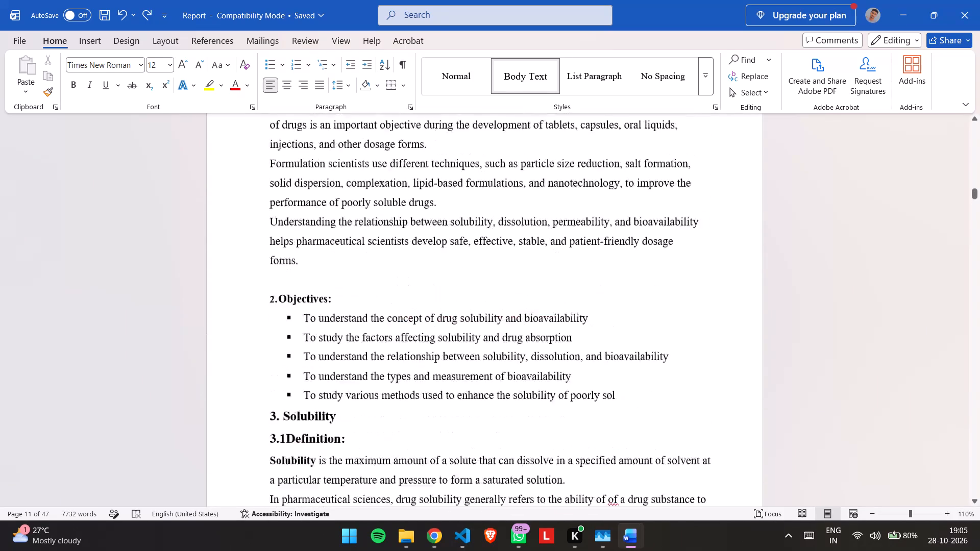
{"action": "scroll", "coordinate": [303, 247], "scroll_direction": "down", "scroll_amount": 2}
{"action": "scroll", "coordinate": [303, 247], "scroll_direction": "up", "scroll_amount": 1}
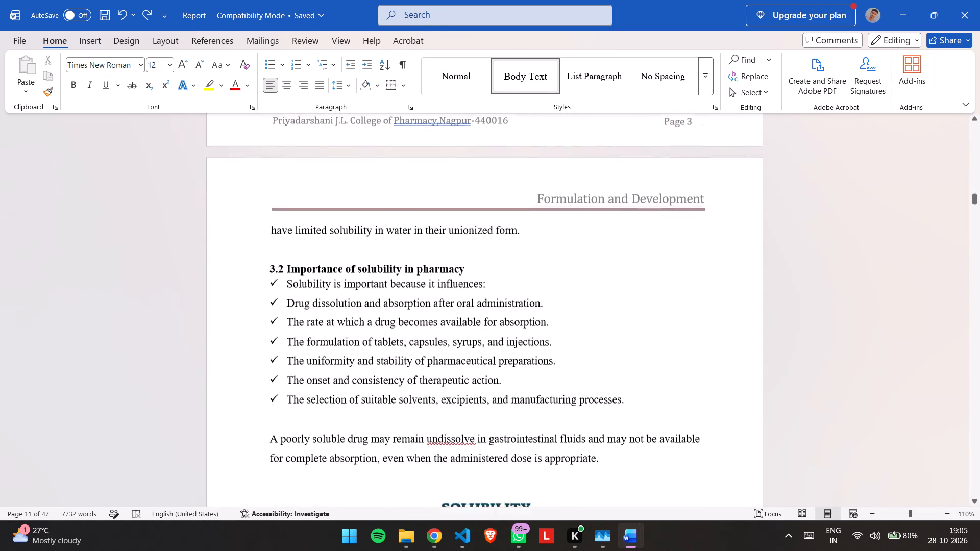
{"action": "scroll", "coordinate": [303, 247], "scroll_direction": "up", "scroll_amount": 1}
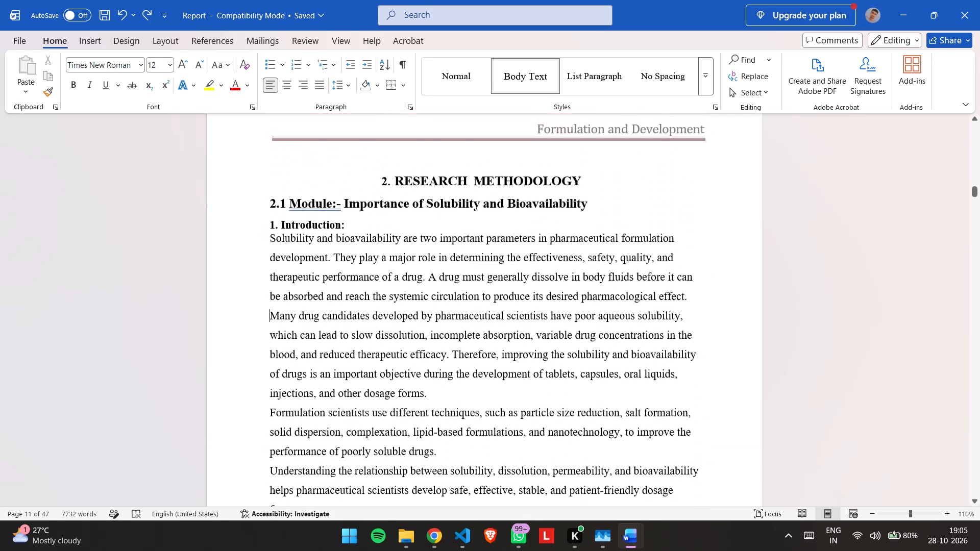
{"action": "scroll", "coordinate": [303, 247], "scroll_direction": "up", "scroll_amount": 1}
Compare the revised pages from the Research Methodology heading to section 3.2 with the same pages of the original Report, checking the page breaks.
{"action": "key", "text": "alt+Tab"}
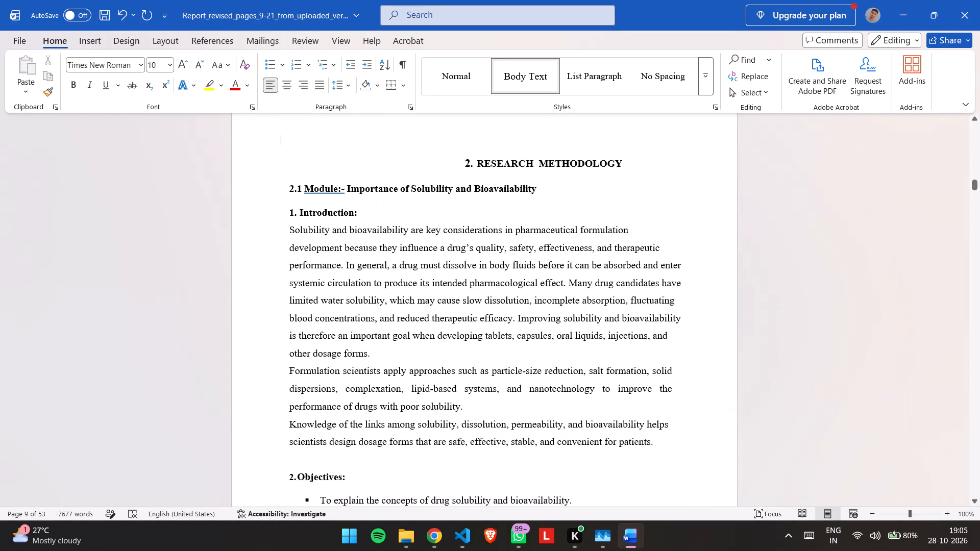
{"action": "scroll", "coordinate": [303, 247], "scroll_direction": "down", "scroll_amount": 6}
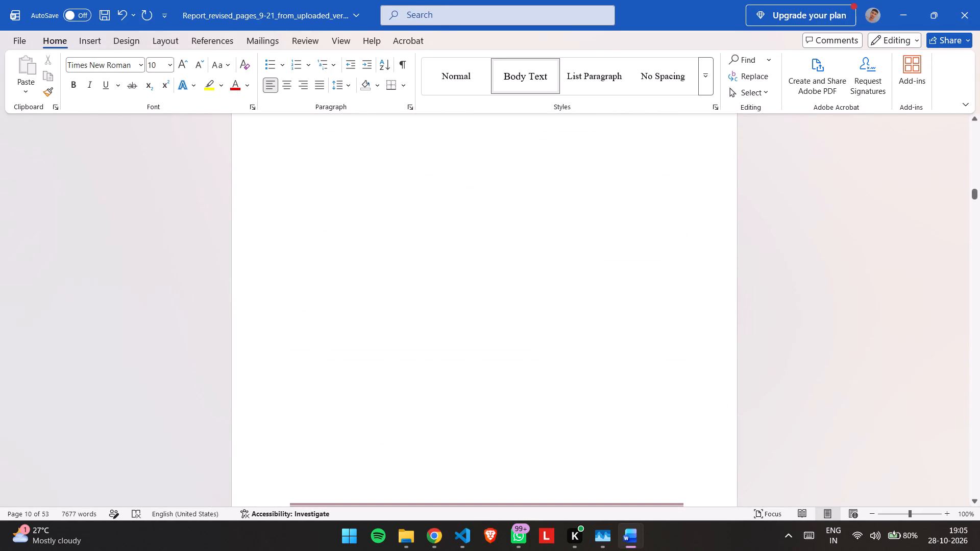
{"action": "key", "text": "alt+Tab"}
{"action": "scroll", "coordinate": [303, 247], "scroll_direction": "down", "scroll_amount": 4}
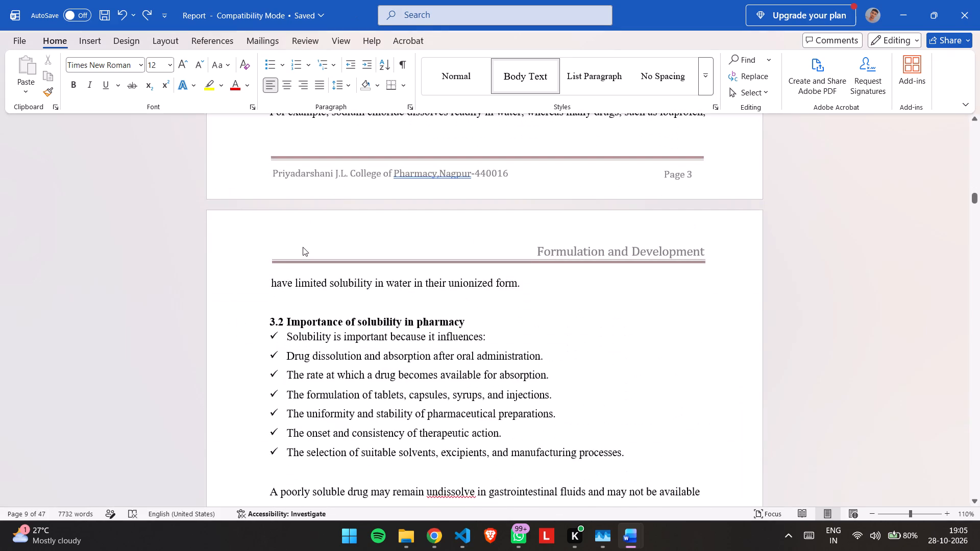
{"action": "scroll", "coordinate": [303, 247], "scroll_direction": "down", "scroll_amount": 4}
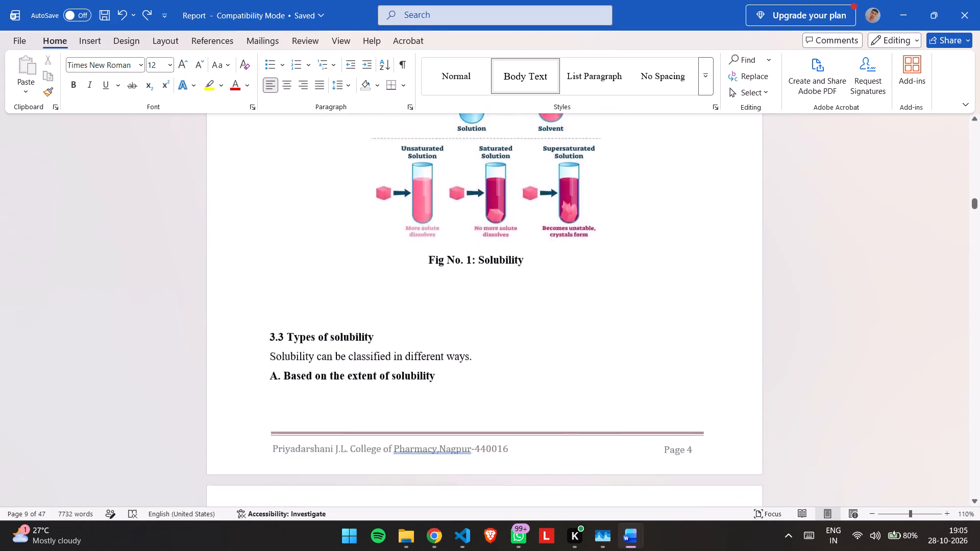
{"action": "scroll", "coordinate": [303, 247], "scroll_direction": "down", "scroll_amount": 2}
{"action": "key", "text": "alt+Tab"}
{"action": "scroll", "coordinate": [303, 247], "scroll_direction": "up", "scroll_amount": 2}
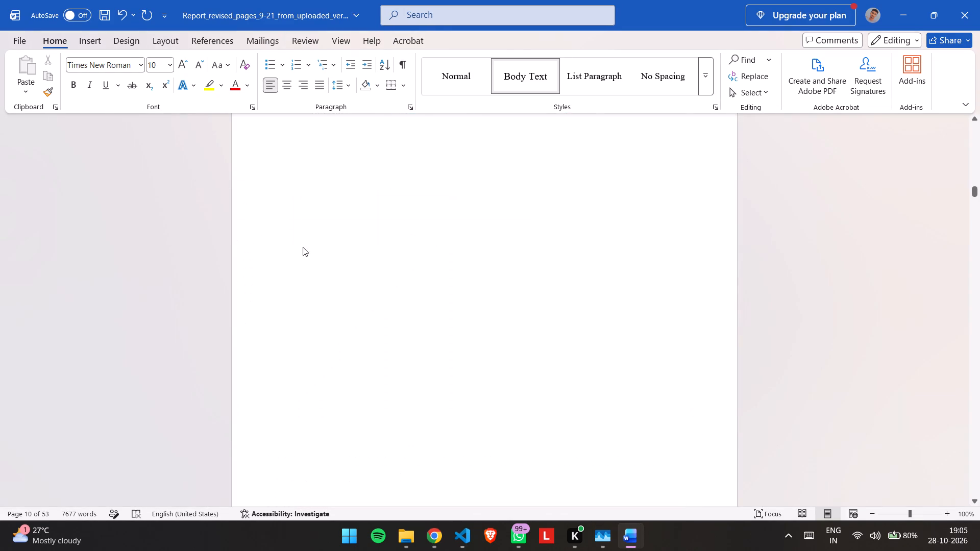
{"action": "scroll", "coordinate": [303, 247], "scroll_direction": "up", "scroll_amount": 2}
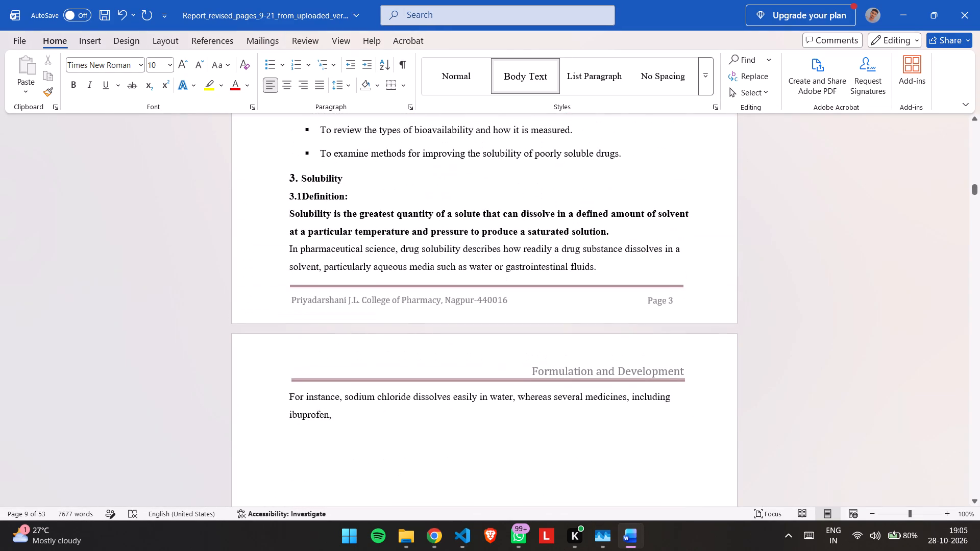
{"action": "scroll", "coordinate": [303, 247], "scroll_direction": "down", "scroll_amount": 3}
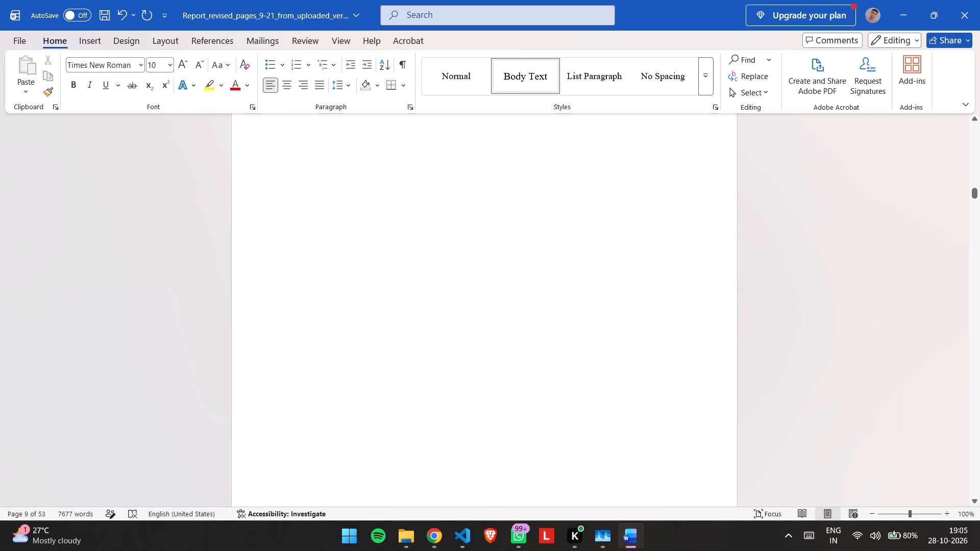
{"action": "scroll", "coordinate": [303, 247], "scroll_direction": "down", "scroll_amount": 3}
{"action": "scroll", "coordinate": [303, 247], "scroll_direction": "up", "scroll_amount": 2}
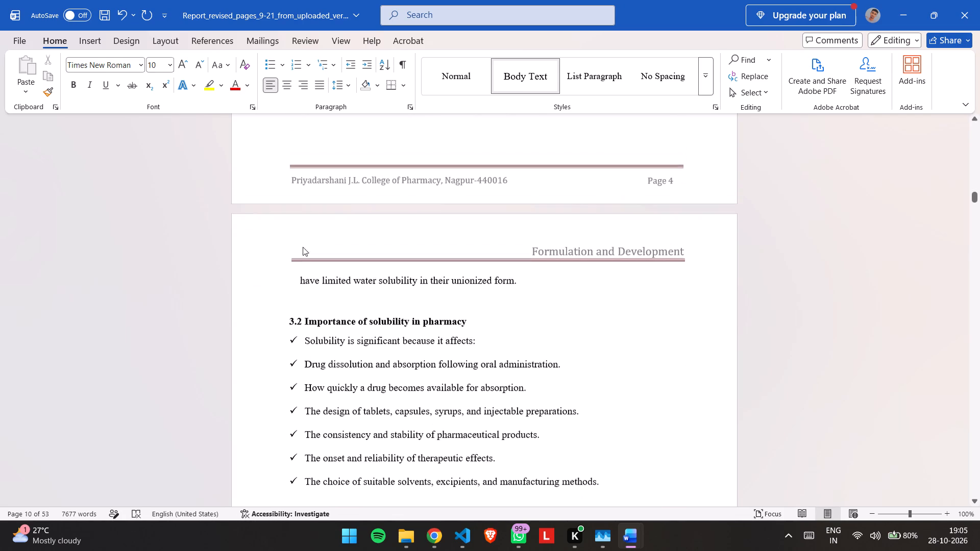
{"action": "scroll", "coordinate": [303, 247], "scroll_direction": "up", "scroll_amount": 2}
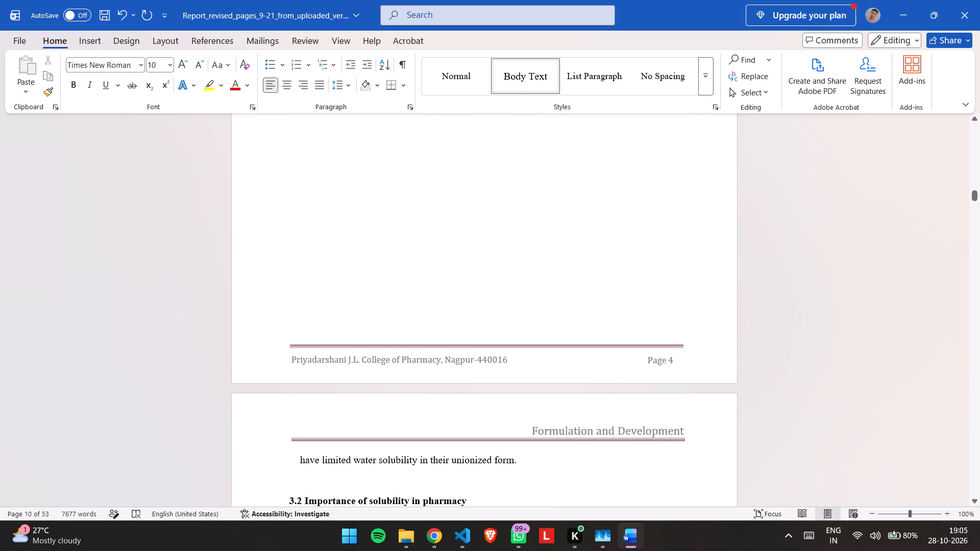
{"action": "scroll", "coordinate": [536, 458], "scroll_direction": "up", "scroll_amount": 4}
{"action": "scroll", "coordinate": [536, 458], "scroll_direction": "down", "scroll_amount": 1}
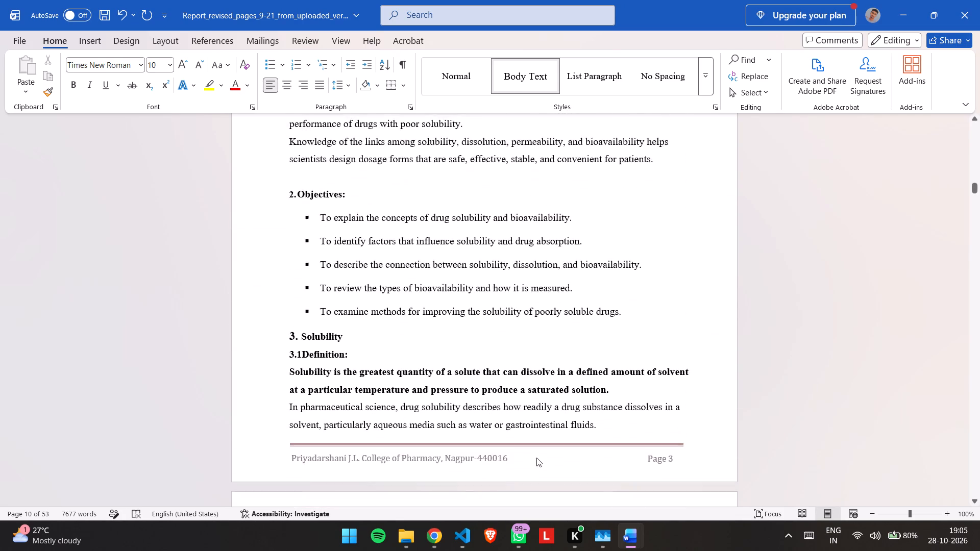
{"action": "scroll", "coordinate": [536, 458], "scroll_direction": "down", "scroll_amount": 1}
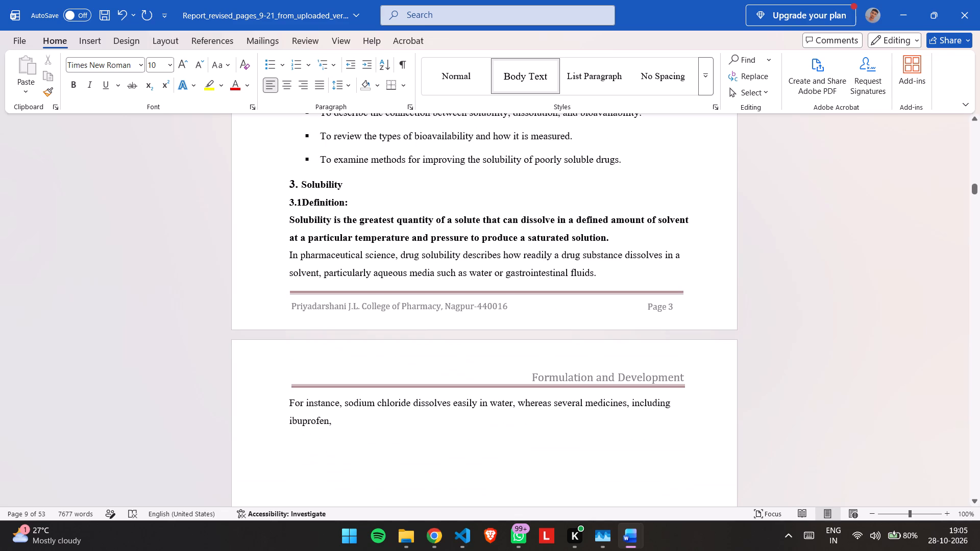
Delete the split sodium chloride example under 3.1 Definition, from "For instance" through "have limited water solubility in their unionized form.".
{"action": "left_click_drag", "start_coordinate": [360, 437], "coordinate": [289, 408]}
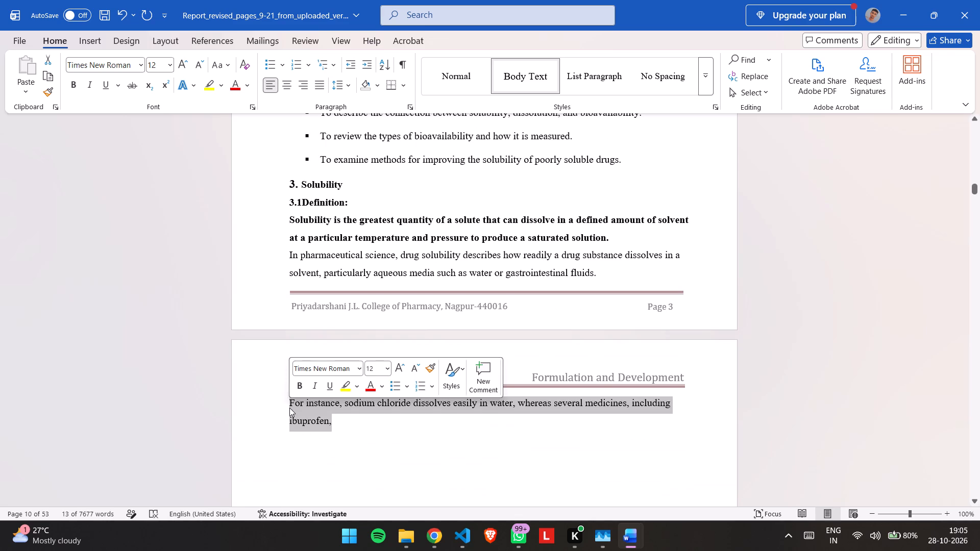
{"action": "key", "text": "BackSpace"}
{"action": "left_click", "coordinate": [546, 417]}
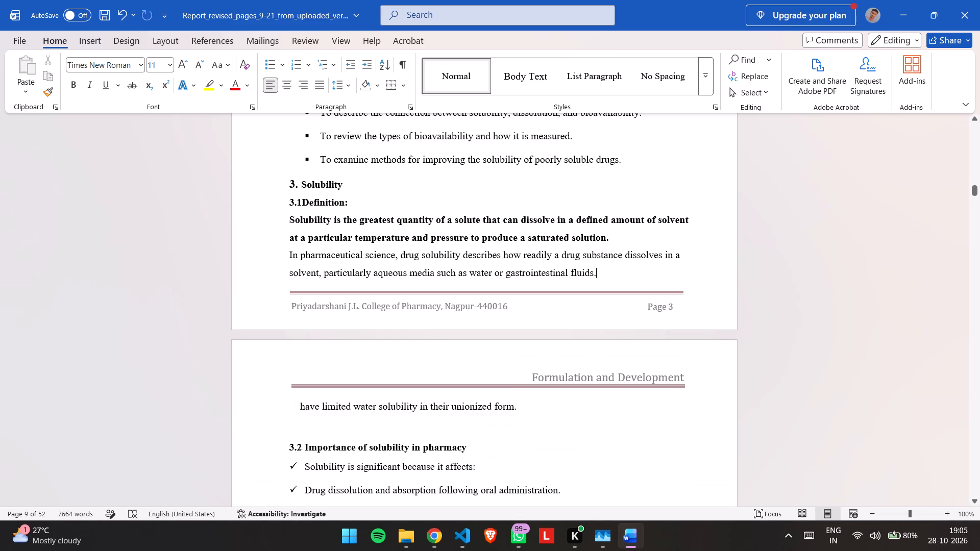
{"action": "key", "text": "BackSpace"}
{"action": "key", "text": "BackSpace"}
{"action": "key", "text": "BackSpace"}
{"action": "key", "text": "BackSpace"}
{"action": "key", "text": "BackSpace"}
{"action": "key", "text": "BackSpace"}
{"action": "key", "text": "BackSpace"}
{"action": "key", "text": "BackSpace"}
{"action": "key", "text": "BackSpace"}
{"action": "key", "text": "BackSpace"}
{"action": "key", "text": "BackSpace"}
{"action": "key", "text": "BackSpace"}
{"action": "key", "text": "BackSpace"}
{"action": "key", "text": "BackSpace"}
{"action": "key", "text": "BackSpace"}
{"action": "key", "text": "BackSpace"}
{"action": "key", "text": "BackSpace"}
{"action": "key", "text": "BackSpace"}
{"action": "key", "text": "BackSpace"}
{"action": "key", "text": "BackSpace"}
{"action": "key", "text": "BackSpace"}
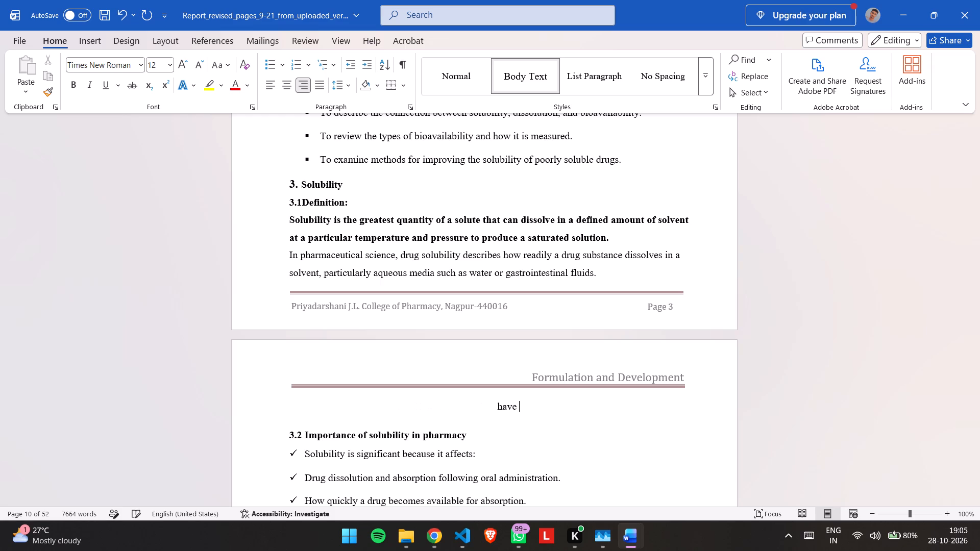
{"action": "key", "text": "BackSpace"}
{"action": "key", "text": "BackSpace"}
{"action": "key", "text": "BackSpace"}
{"action": "key", "text": "BackSpace"}
{"action": "key", "text": "BackSpace"}
{"action": "key", "text": "BackSpace"}
{"action": "key", "text": "BackSpace"}
{"action": "key", "text": "BackSpace"}
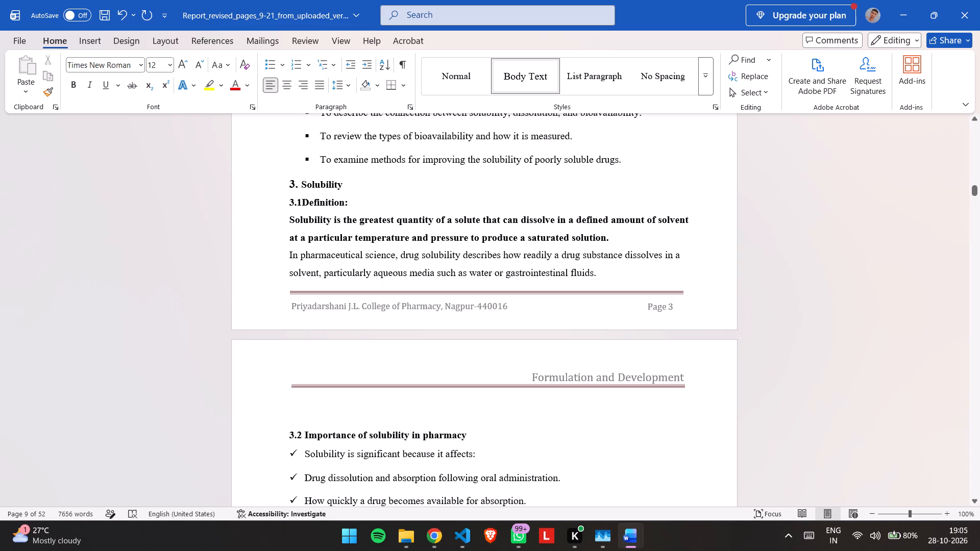
Remove the bold formatting from the two-line solubility definition under 3.1 Definition.
{"action": "left_click_drag", "start_coordinate": [289, 218], "coordinate": [621, 236]}
{"action": "key", "text": "ctrl+b"}
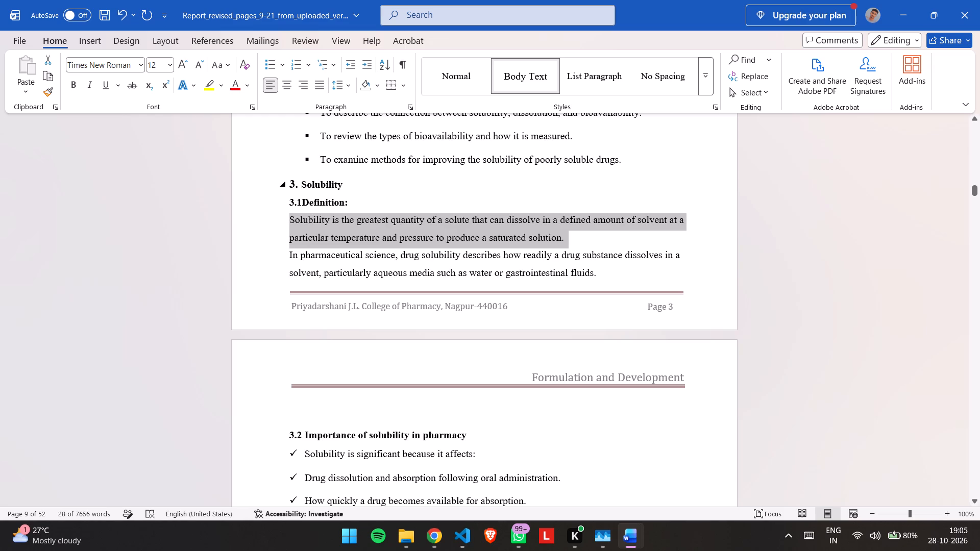
{"action": "left_click", "coordinate": [158, 258]}
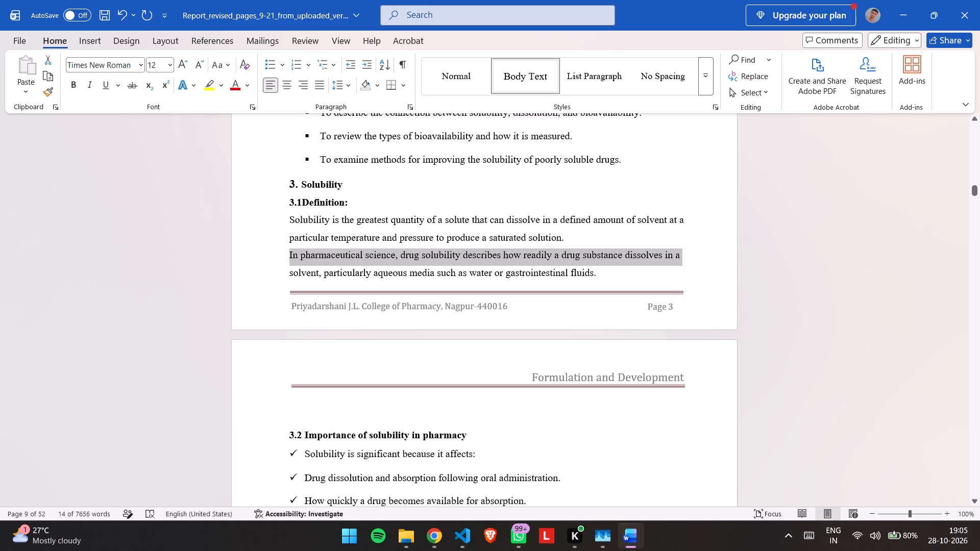
{"action": "left_click", "coordinate": [846, 259]}
Review the revised pages from 3.2 to heading A under 3.3, and compare them with sections 3.1 to 3.3 in the original Report.
{"action": "scroll", "coordinate": [846, 259], "scroll_direction": "down", "scroll_amount": 4}
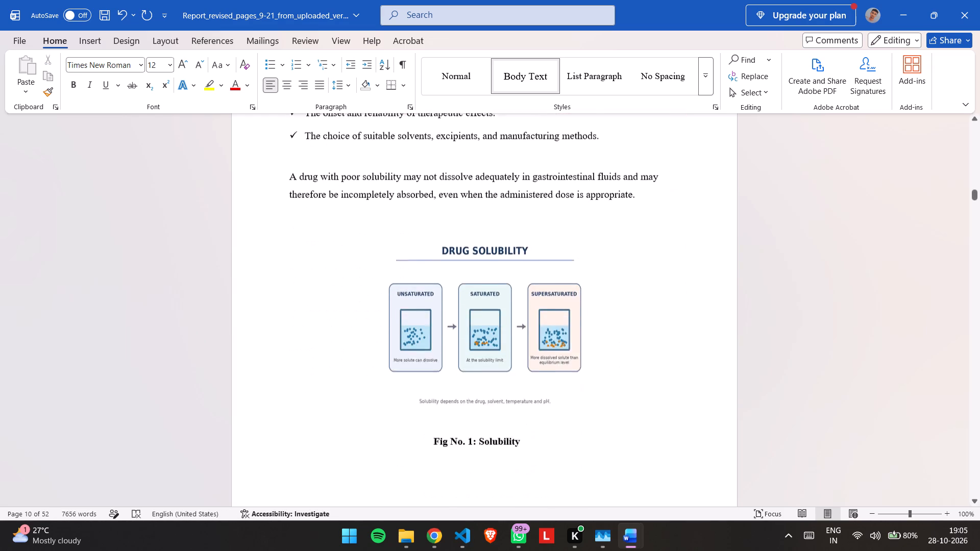
{"action": "scroll", "coordinate": [846, 259], "scroll_direction": "down", "scroll_amount": 3}
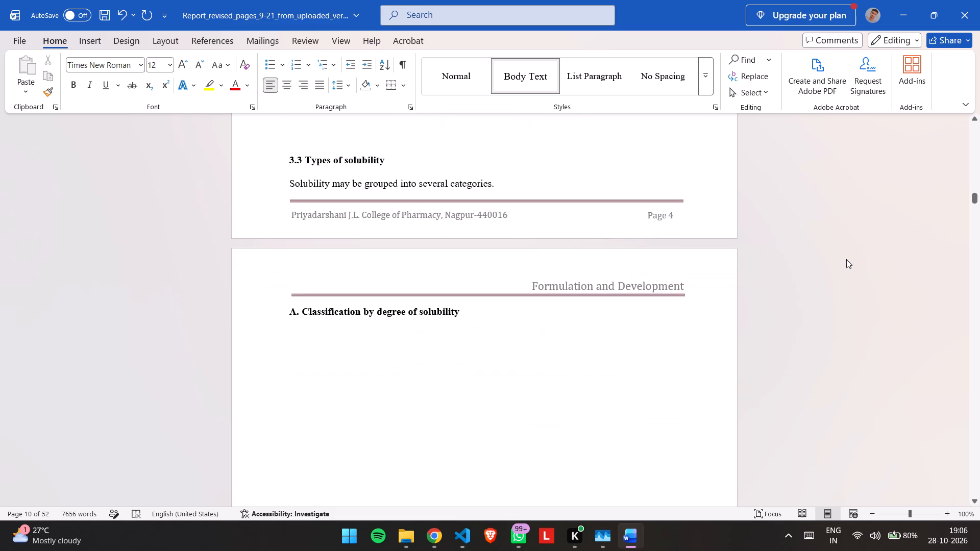
{"action": "key", "text": "alt+Tab"}
{"action": "scroll", "coordinate": [598, 210], "scroll_direction": "down", "scroll_amount": 3}
{"action": "scroll", "coordinate": [598, 210], "scroll_direction": "up", "scroll_amount": 10}
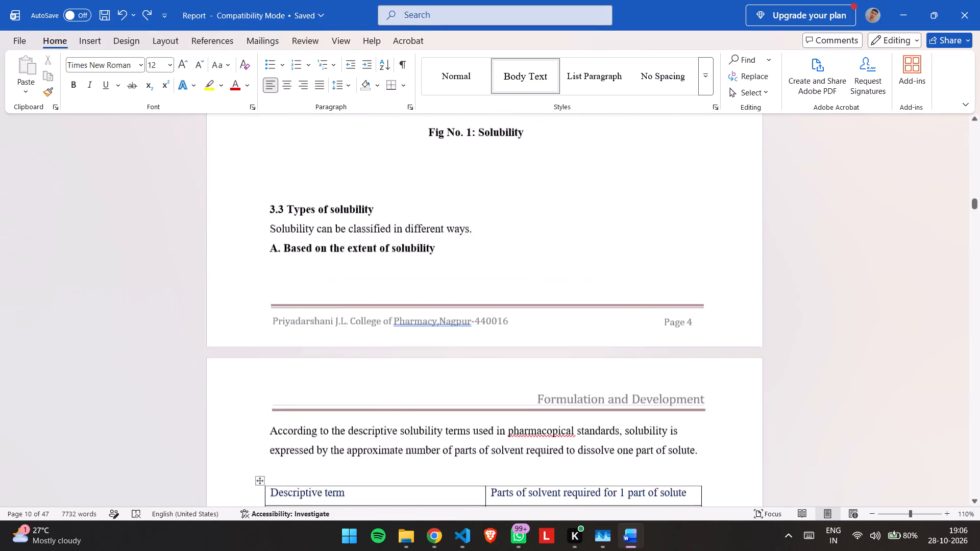
{"action": "scroll", "coordinate": [598, 210], "scroll_direction": "up", "scroll_amount": 5}
{"action": "scroll", "coordinate": [598, 210], "scroll_direction": "down", "scroll_amount": 5}
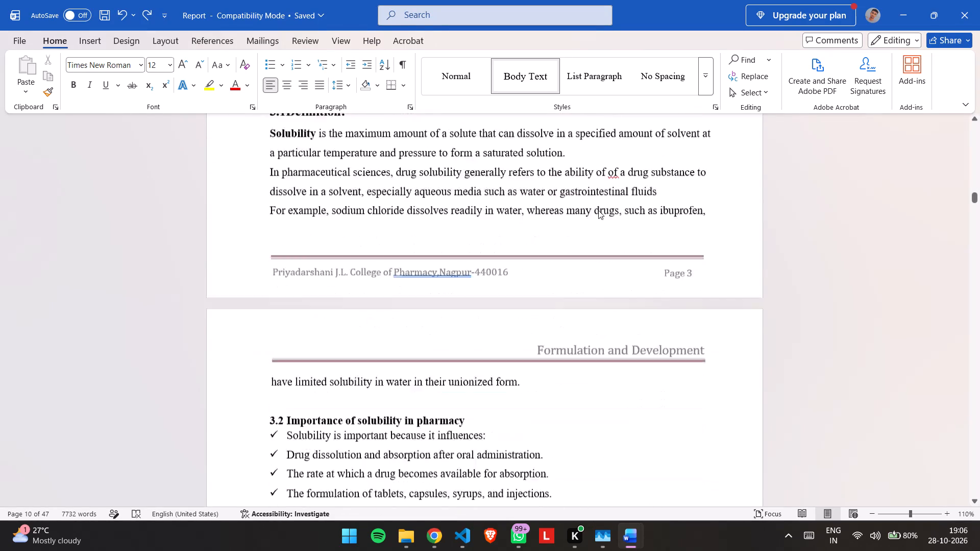
{"action": "scroll", "coordinate": [598, 210], "scroll_direction": "down", "scroll_amount": 1}
{"action": "scroll", "coordinate": [598, 210], "scroll_direction": "up", "scroll_amount": 1}
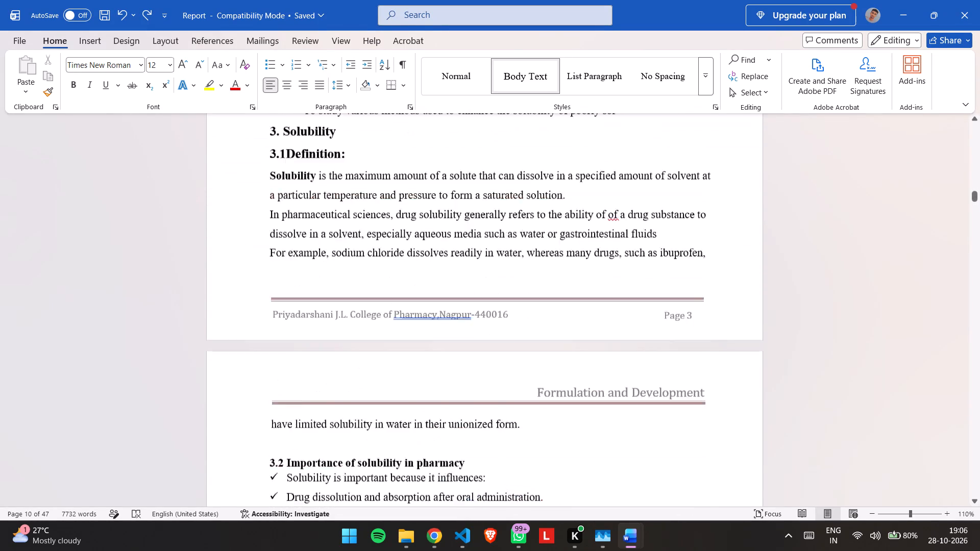
{"action": "scroll", "coordinate": [598, 210], "scroll_direction": "up", "scroll_amount": 2}
{"action": "scroll", "coordinate": [598, 210], "scroll_direction": "down", "scroll_amount": 3}
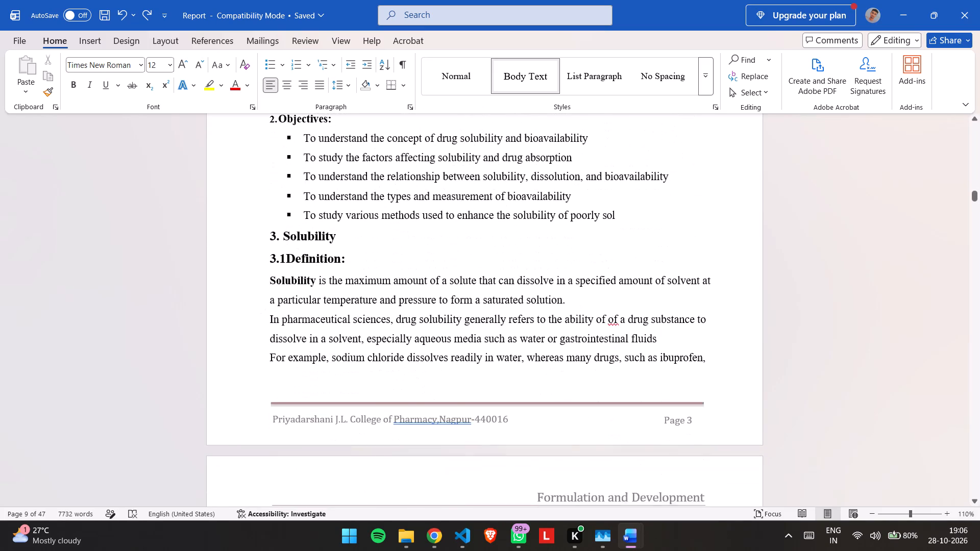
{"action": "scroll", "coordinate": [598, 210], "scroll_direction": "down", "scroll_amount": 3}
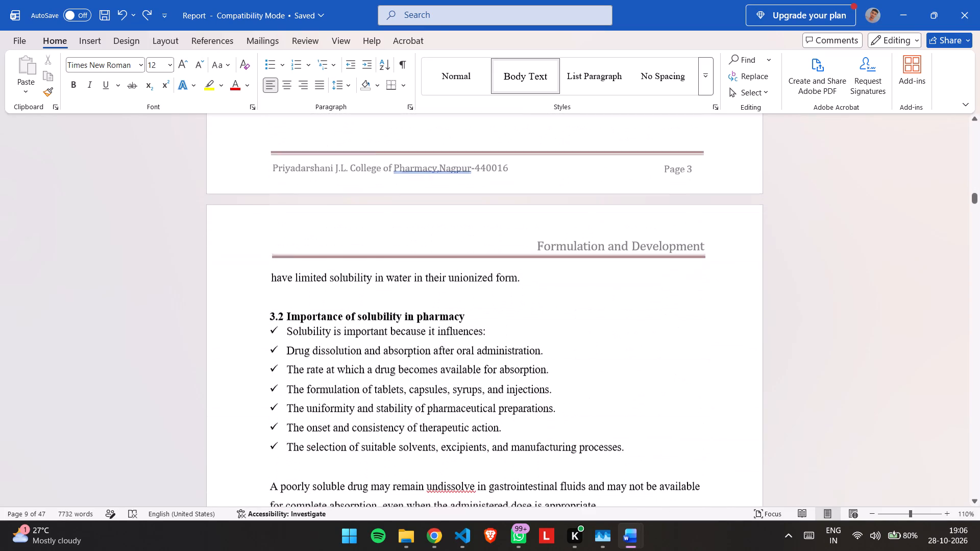
{"action": "scroll", "coordinate": [598, 210], "scroll_direction": "down", "scroll_amount": 5}
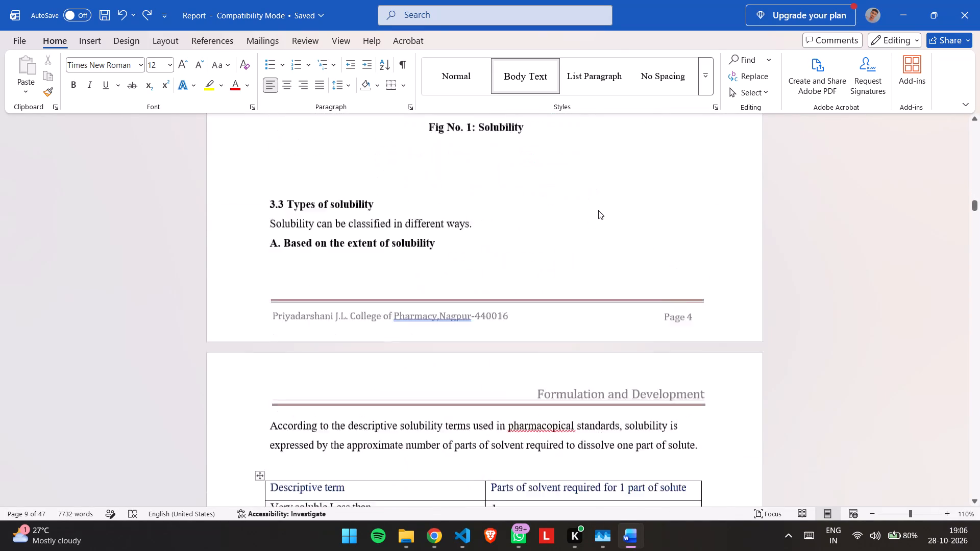
{"action": "scroll", "coordinate": [598, 210], "scroll_direction": "up", "scroll_amount": 1}
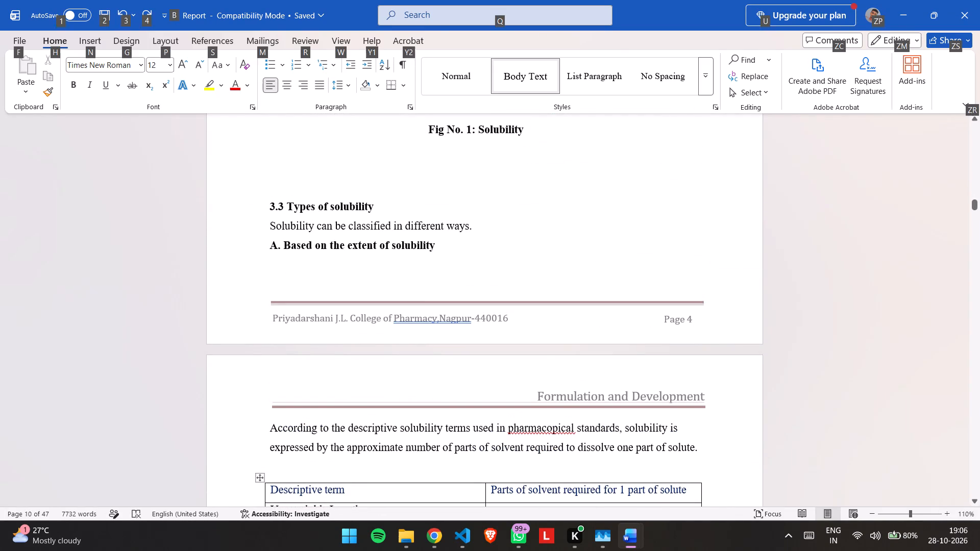
Examine the revised pages from the "A. Classification by degree of solubility" heading to 3.4, checking the gap before the Types of Solubility table.
{"action": "key", "text": "alt+Tab"}
{"action": "scroll", "coordinate": [563, 261], "scroll_direction": "down", "scroll_amount": 5}
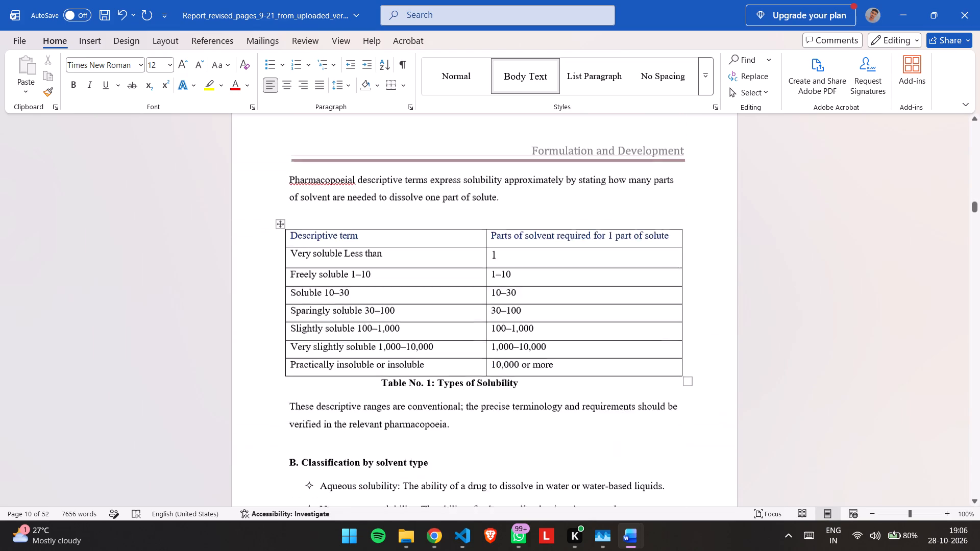
{"action": "scroll", "coordinate": [563, 261], "scroll_direction": "up", "scroll_amount": 2}
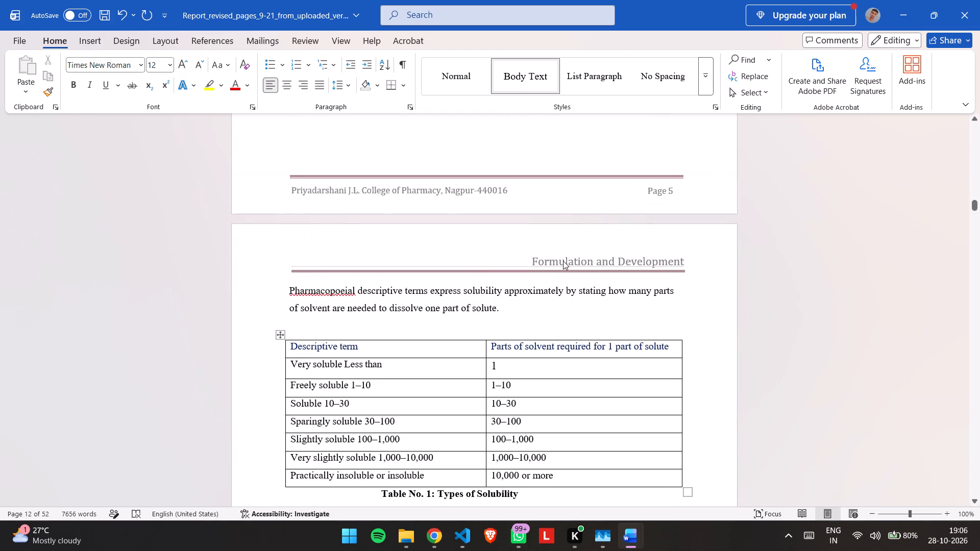
{"action": "scroll", "coordinate": [287, 286], "scroll_direction": "down", "scroll_amount": 1}
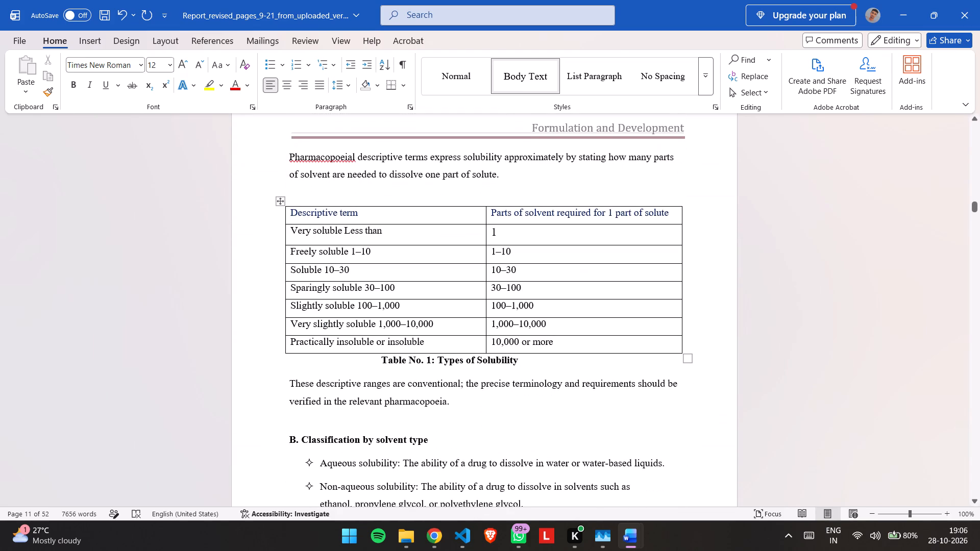
{"action": "scroll", "coordinate": [287, 286], "scroll_direction": "up", "scroll_amount": 5}
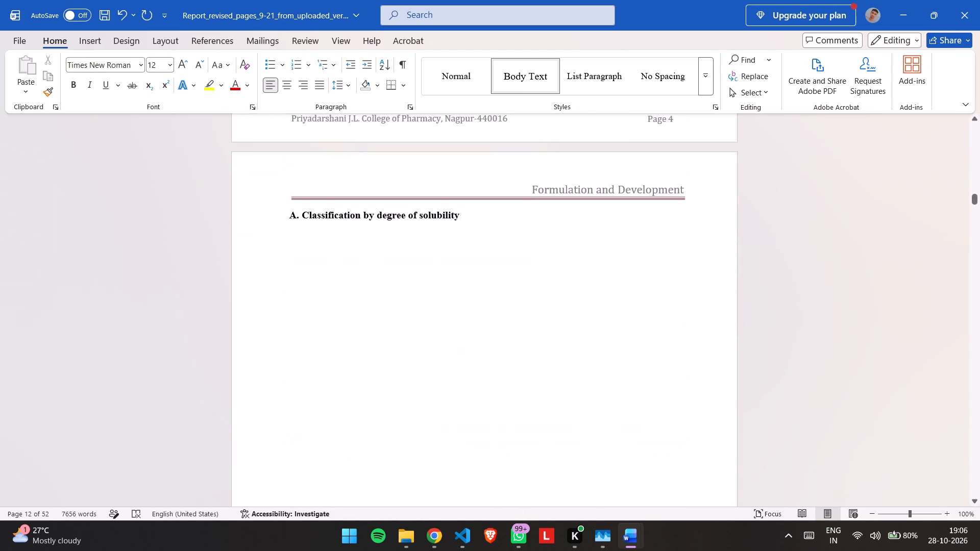
{"action": "scroll", "coordinate": [287, 286], "scroll_direction": "down", "scroll_amount": 5}
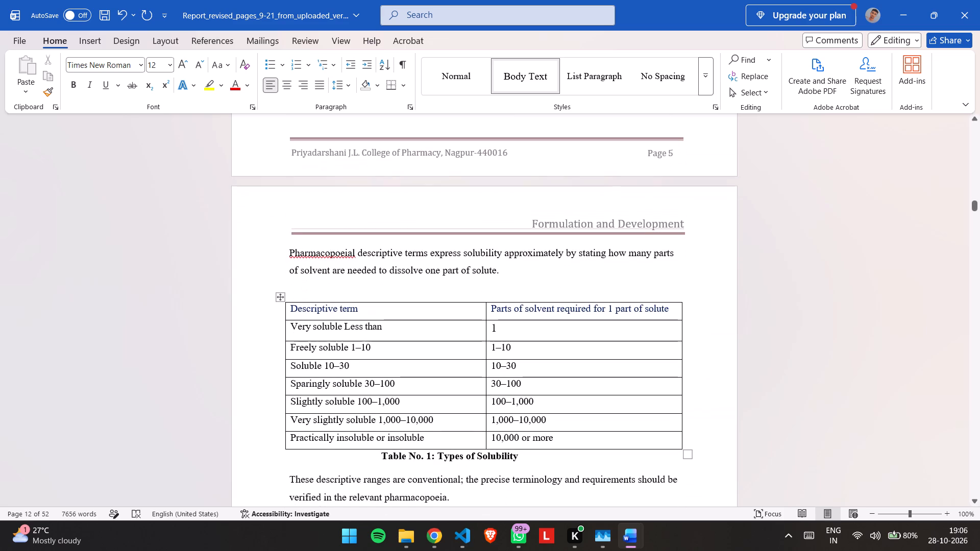
{"action": "scroll", "coordinate": [297, 228], "scroll_direction": "up", "scroll_amount": 1}
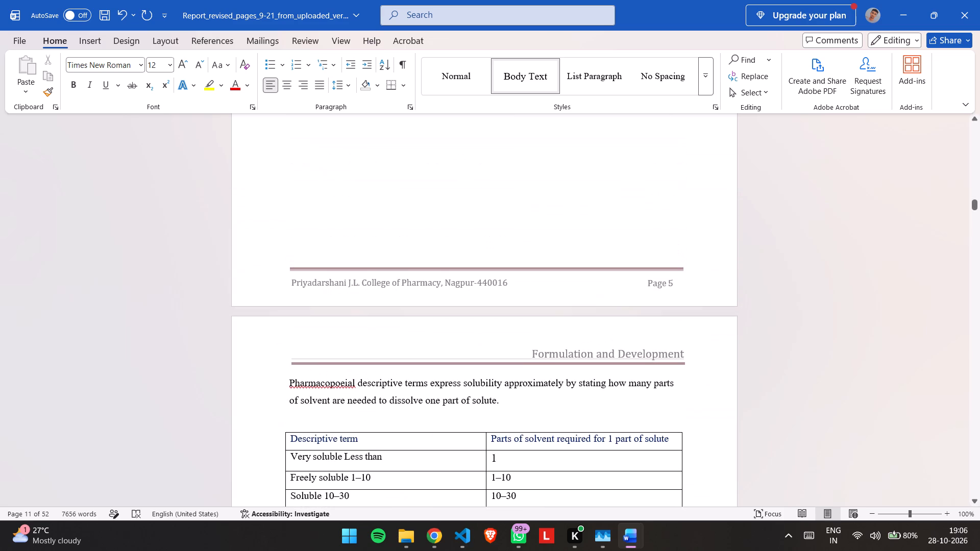
{"action": "scroll", "coordinate": [297, 228], "scroll_direction": "down", "scroll_amount": 1}
{"action": "scroll", "coordinate": [297, 228], "scroll_direction": "up", "scroll_amount": 1}
{"action": "scroll", "coordinate": [297, 228], "scroll_direction": "down", "scroll_amount": 3}
{"action": "scroll", "coordinate": [297, 228], "scroll_direction": "up", "scroll_amount": 1}
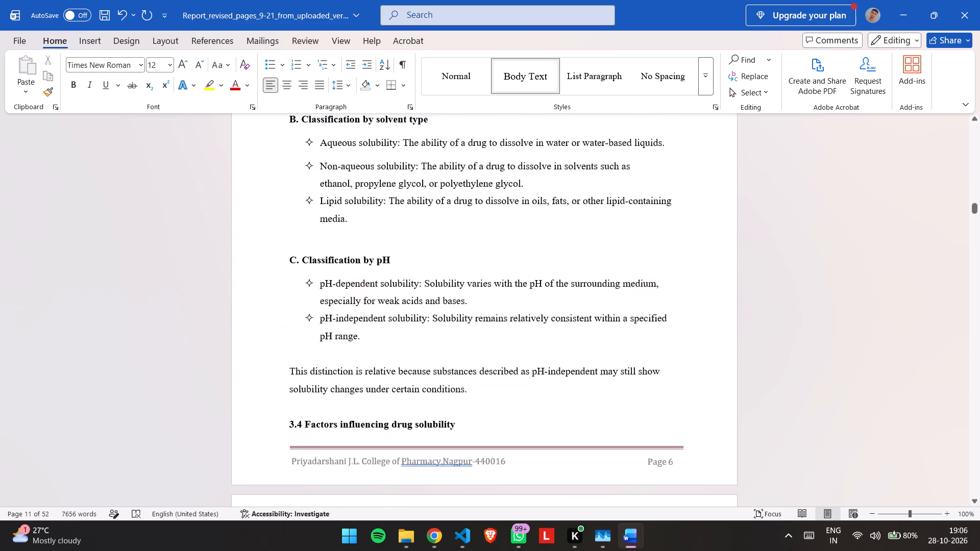
{"action": "scroll", "coordinate": [297, 228], "scroll_direction": "up", "scroll_amount": 5}
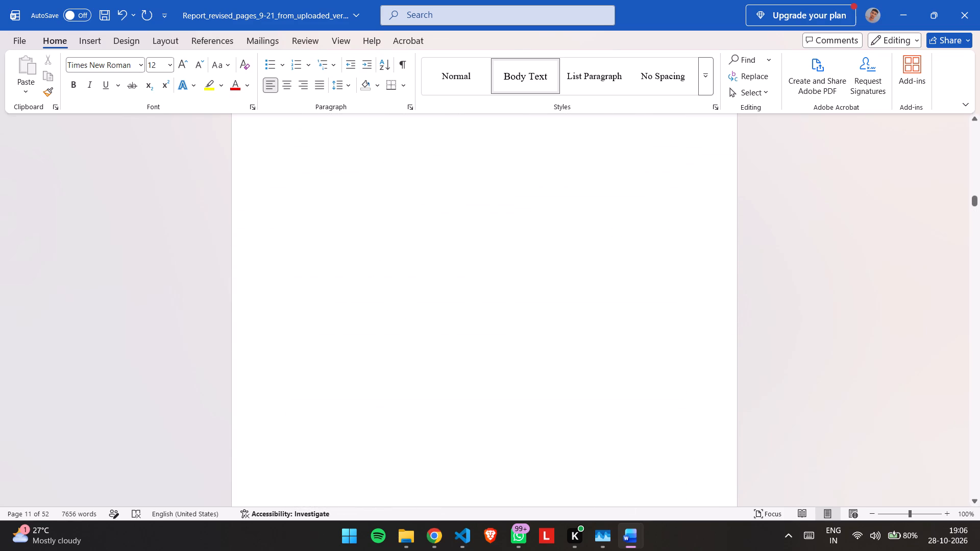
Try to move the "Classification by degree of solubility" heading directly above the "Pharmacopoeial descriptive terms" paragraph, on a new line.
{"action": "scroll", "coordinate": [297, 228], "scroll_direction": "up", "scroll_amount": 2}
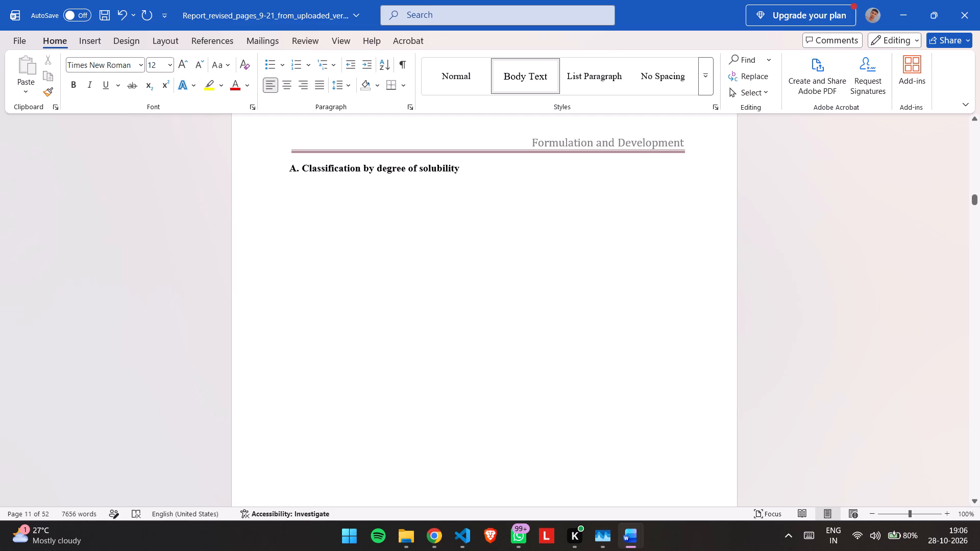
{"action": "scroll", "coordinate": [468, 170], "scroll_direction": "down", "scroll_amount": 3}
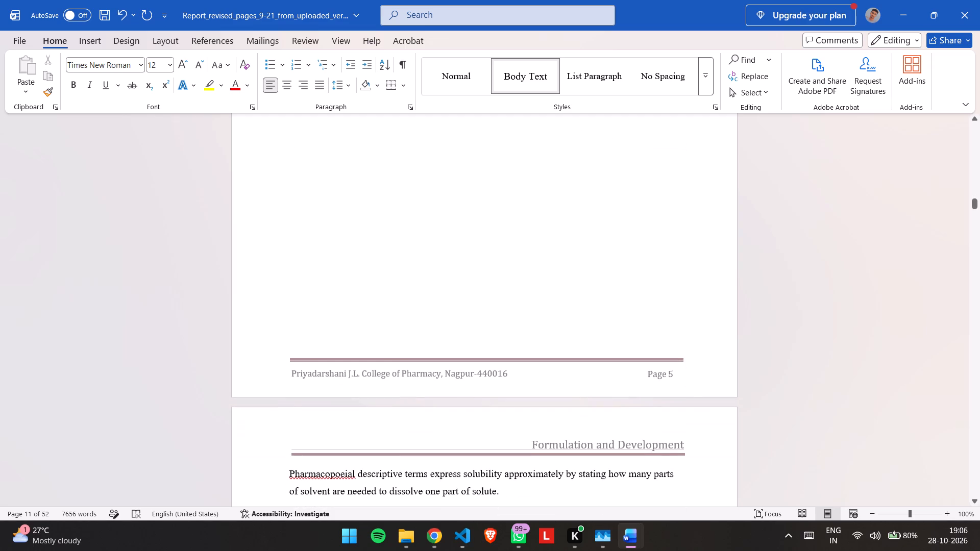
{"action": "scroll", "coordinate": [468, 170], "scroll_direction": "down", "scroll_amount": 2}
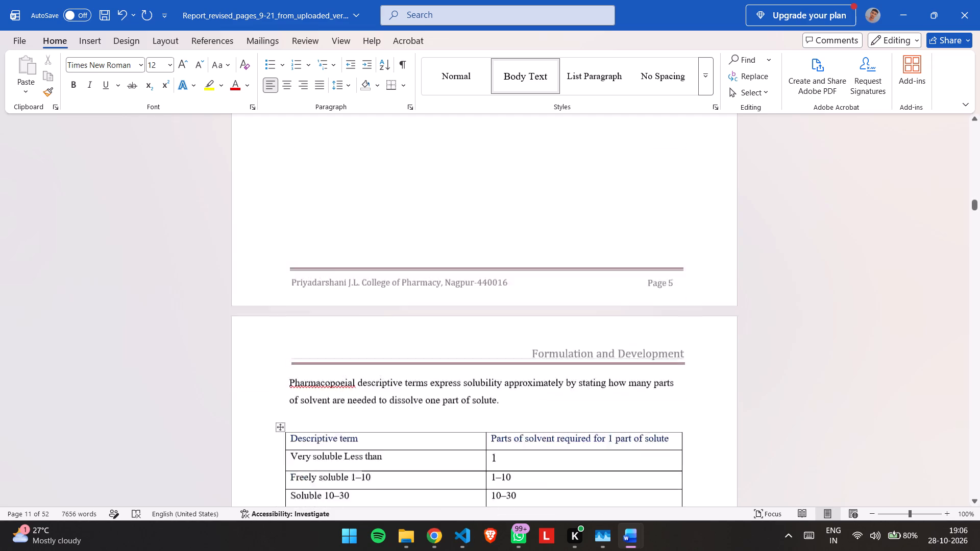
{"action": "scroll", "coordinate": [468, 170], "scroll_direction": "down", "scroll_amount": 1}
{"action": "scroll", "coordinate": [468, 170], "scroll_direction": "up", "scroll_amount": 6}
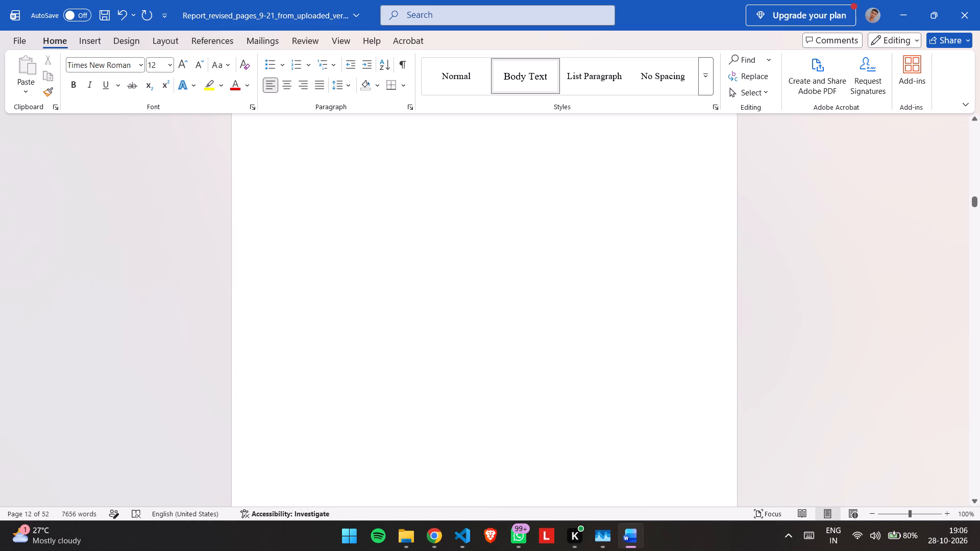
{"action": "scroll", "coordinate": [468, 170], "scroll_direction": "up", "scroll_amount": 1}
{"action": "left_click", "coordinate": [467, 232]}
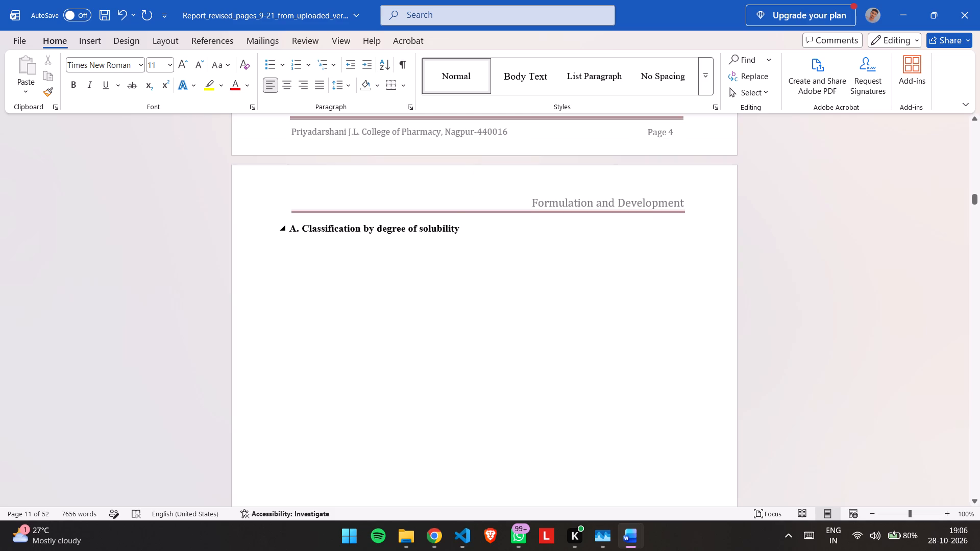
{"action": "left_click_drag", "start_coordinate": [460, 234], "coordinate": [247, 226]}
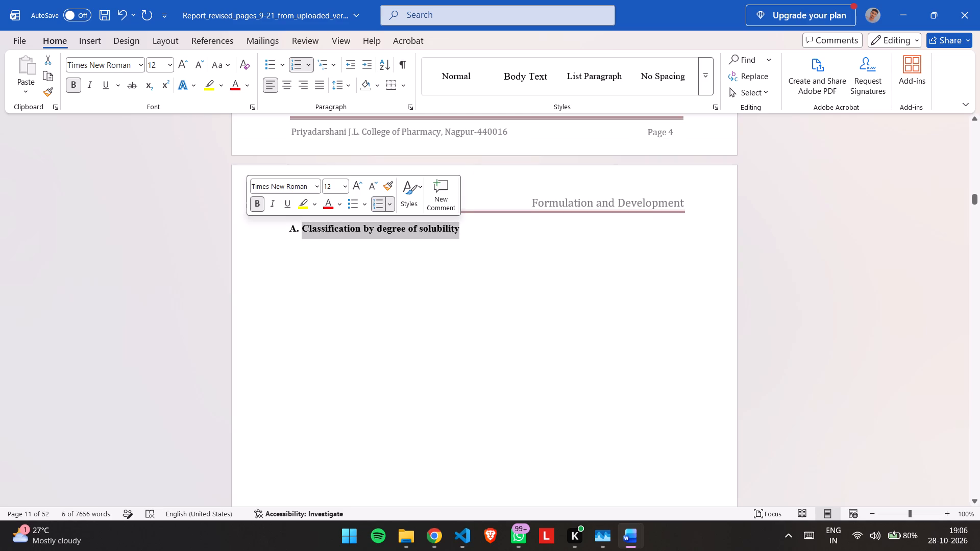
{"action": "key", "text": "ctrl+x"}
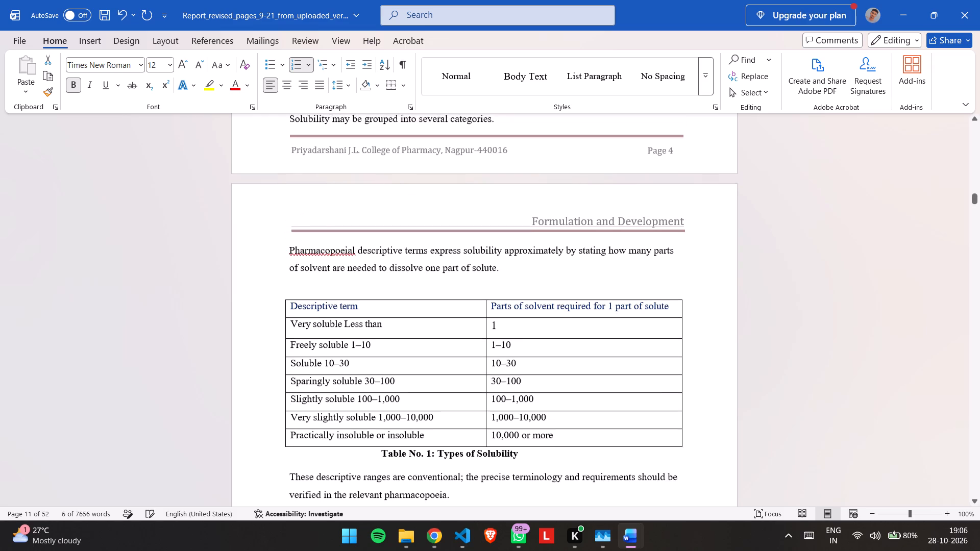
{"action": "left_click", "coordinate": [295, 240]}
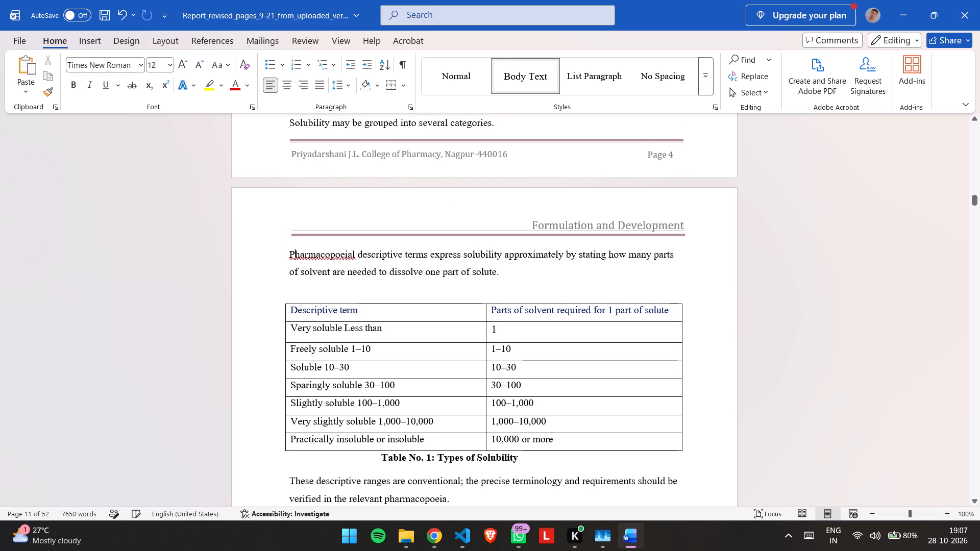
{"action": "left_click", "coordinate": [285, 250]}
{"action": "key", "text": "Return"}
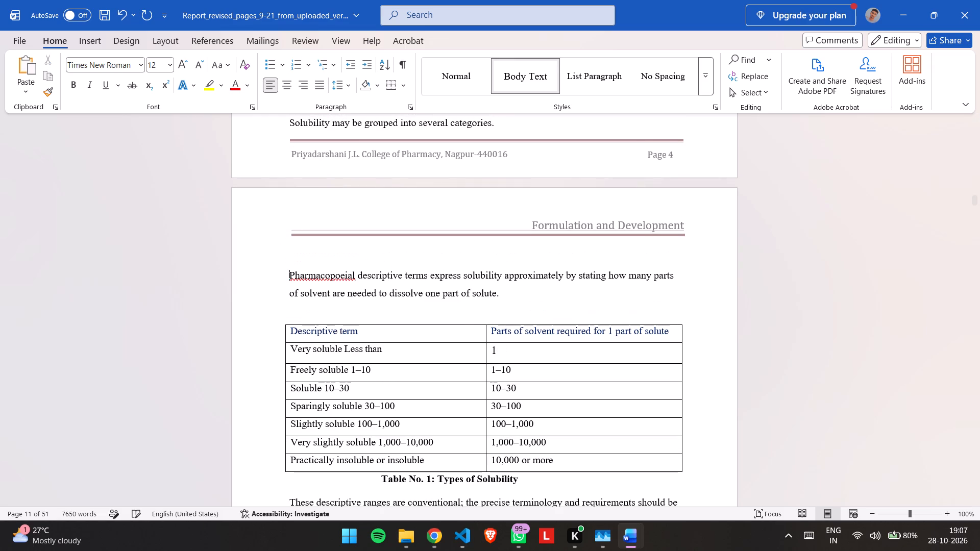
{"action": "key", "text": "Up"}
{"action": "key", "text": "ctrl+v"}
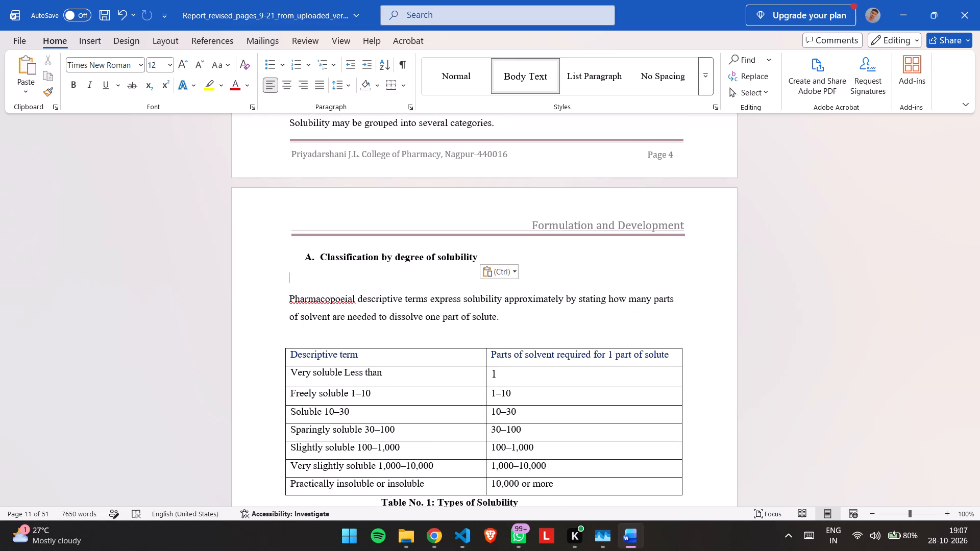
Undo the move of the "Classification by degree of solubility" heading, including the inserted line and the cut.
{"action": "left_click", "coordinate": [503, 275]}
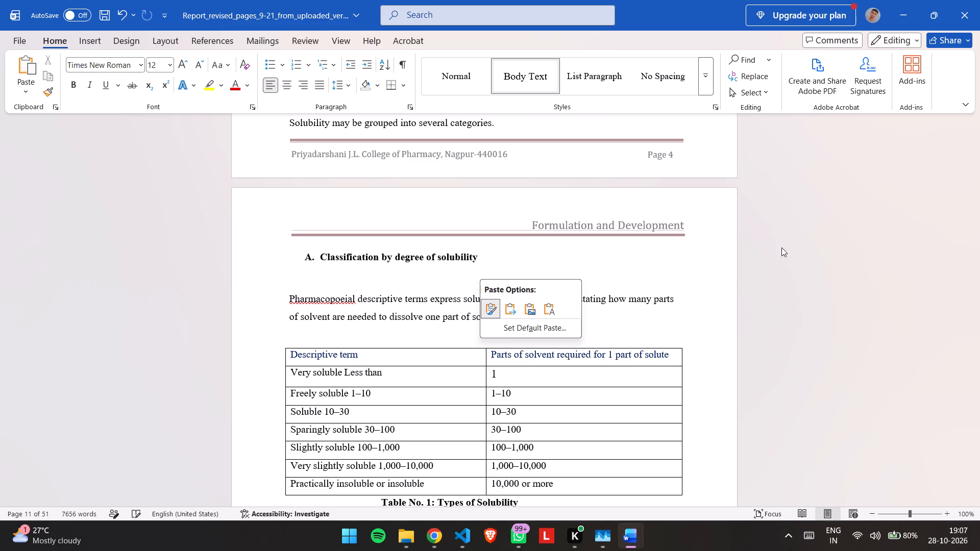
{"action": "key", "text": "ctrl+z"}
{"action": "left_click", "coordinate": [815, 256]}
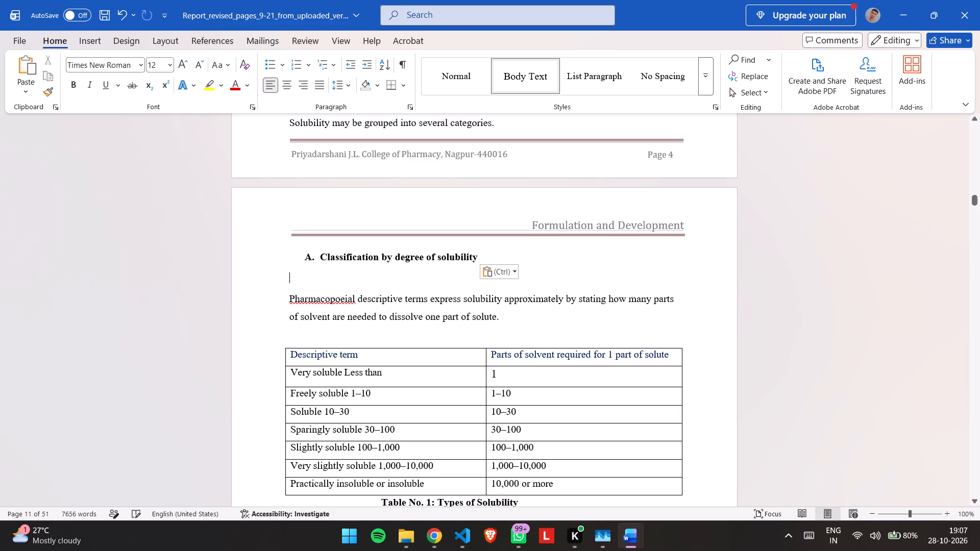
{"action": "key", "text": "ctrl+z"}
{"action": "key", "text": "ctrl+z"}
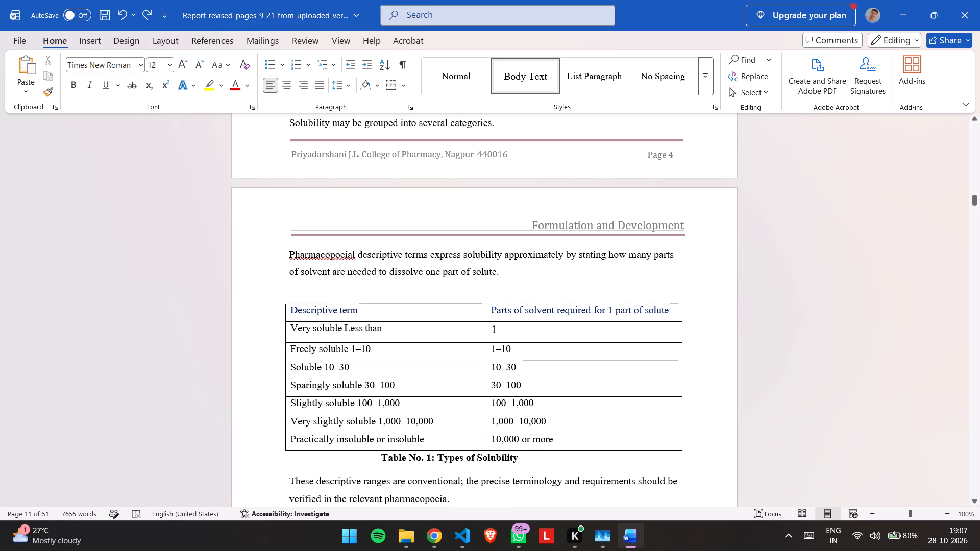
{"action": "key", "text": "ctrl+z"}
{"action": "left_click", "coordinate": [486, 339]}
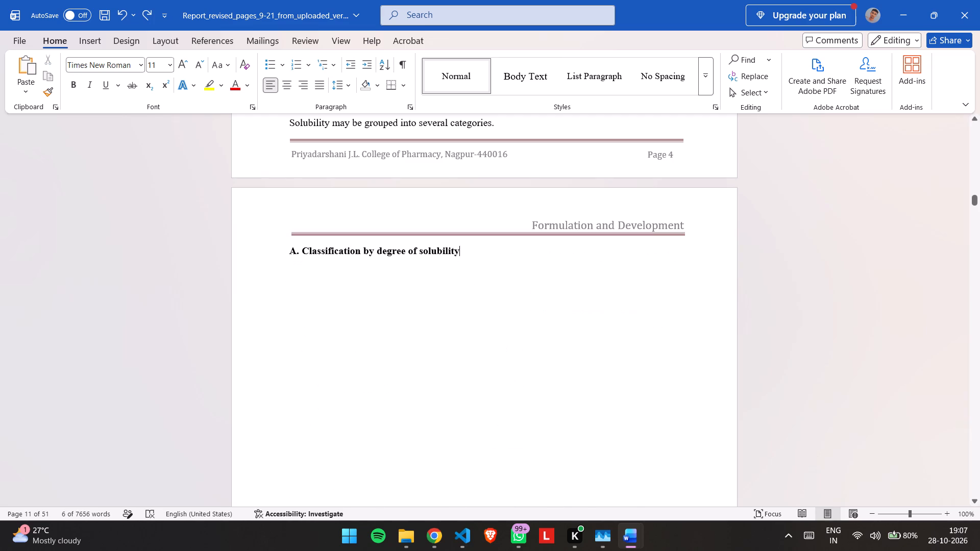
Move the "Classification by degree of solubility" heading onto a new line above the "Pharmacopoeial descriptive terms" paragraph, keeping source formatting.
{"action": "left_click", "coordinate": [284, 249]}
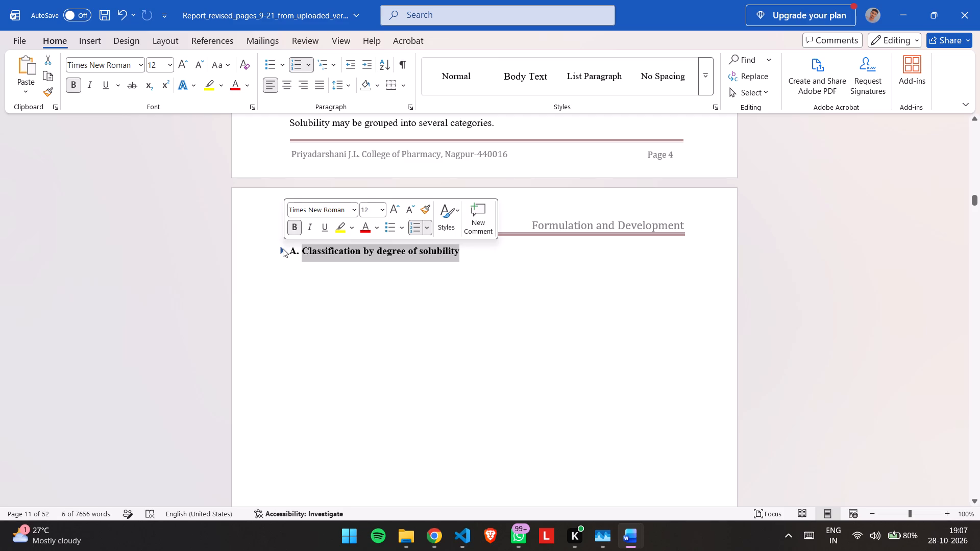
{"action": "left_click", "coordinate": [283, 248]}
{"action": "left_click", "coordinate": [283, 248]}
{"action": "left_click", "coordinate": [283, 248]}
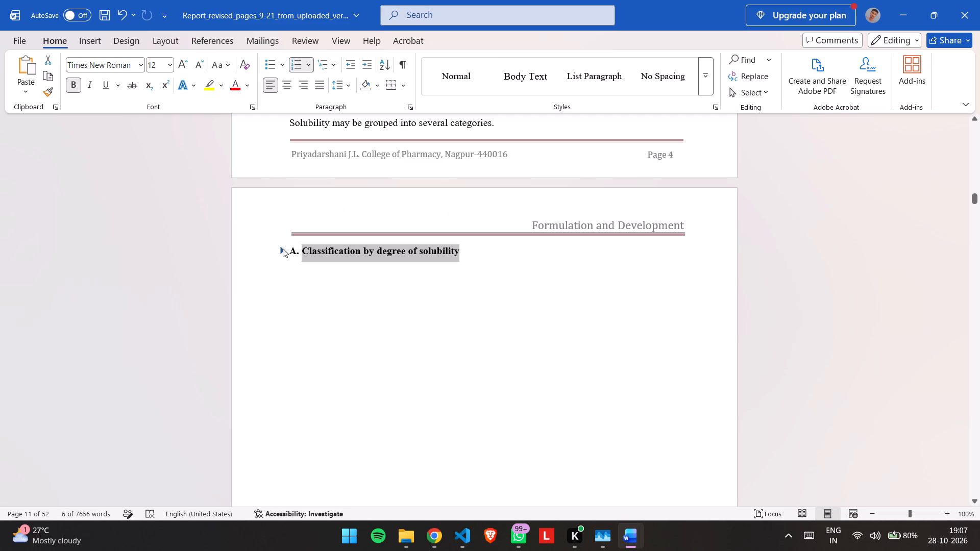
{"action": "scroll", "coordinate": [283, 248], "scroll_direction": "down", "scroll_amount": 7}
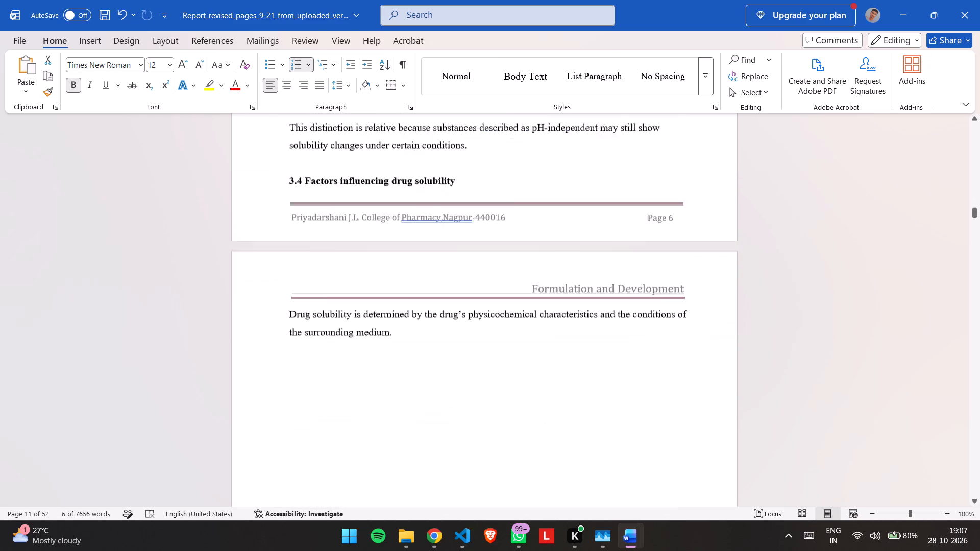
{"action": "scroll", "coordinate": [283, 248], "scroll_direction": "up", "scroll_amount": 5}
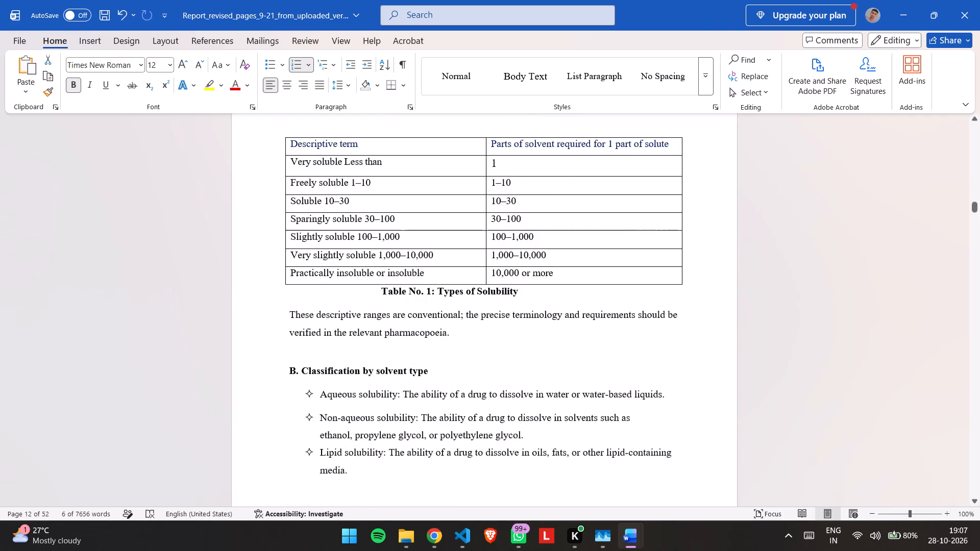
{"action": "scroll", "coordinate": [283, 248], "scroll_direction": "up", "scroll_amount": 5}
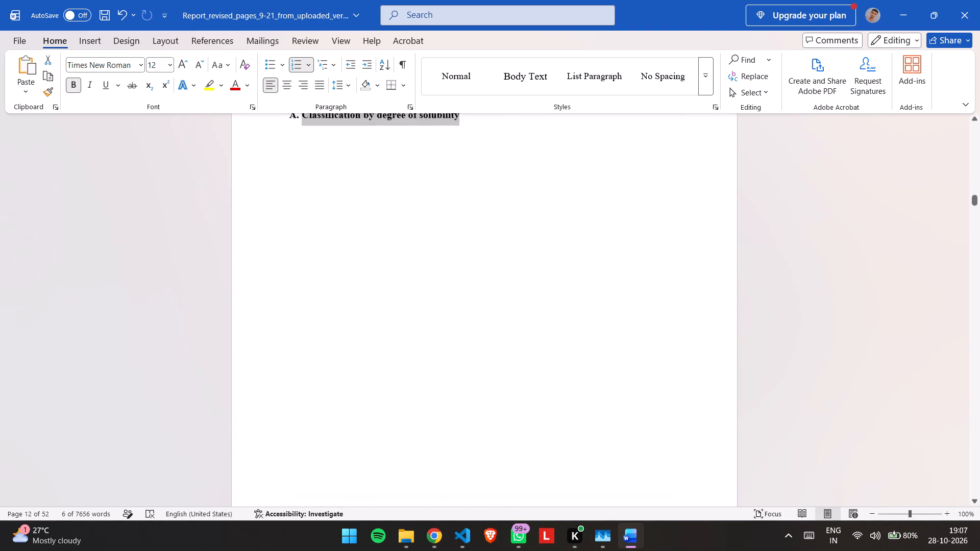
{"action": "scroll", "coordinate": [283, 248], "scroll_direction": "up", "scroll_amount": 1}
{"action": "key", "text": "ctrl+x"}
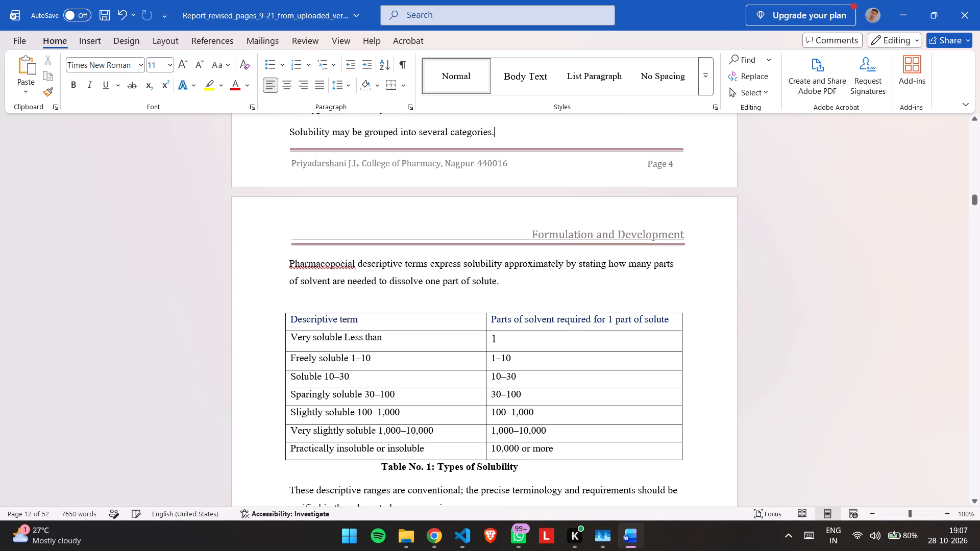
{"action": "left_click", "coordinate": [291, 252]}
{"action": "left_click", "coordinate": [291, 252]}
{"action": "key", "text": "Return"}
{"action": "key", "text": "Up"}
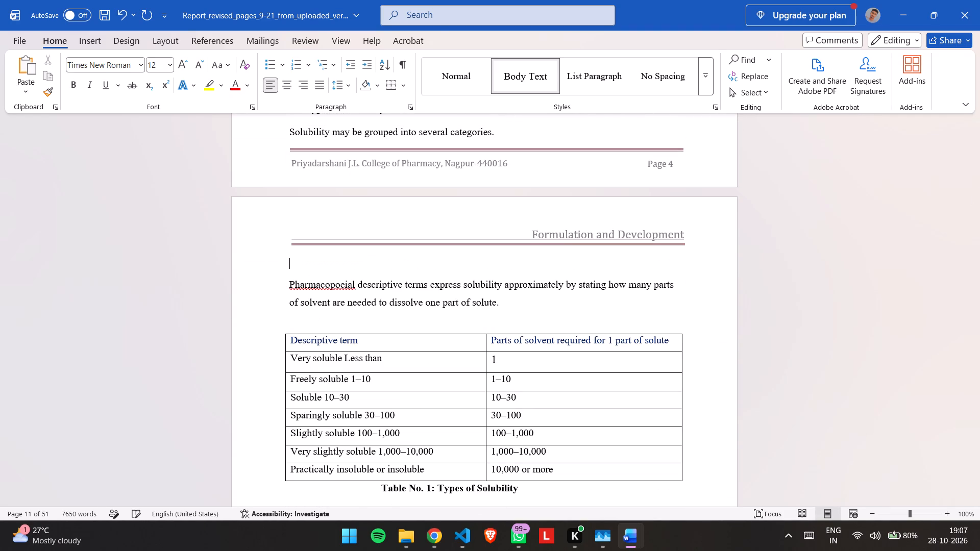
{"action": "key", "text": "ctrl+v"}
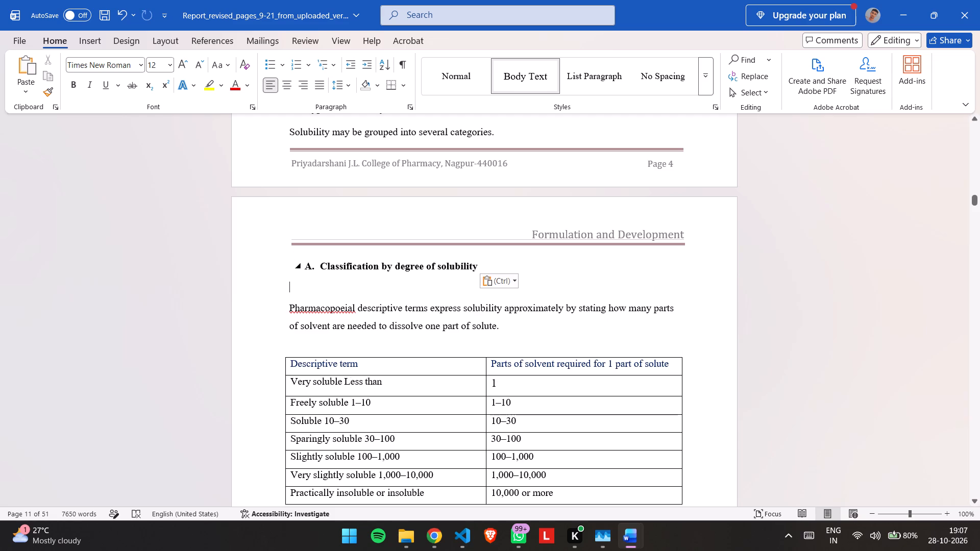
{"action": "left_click", "coordinate": [506, 280]}
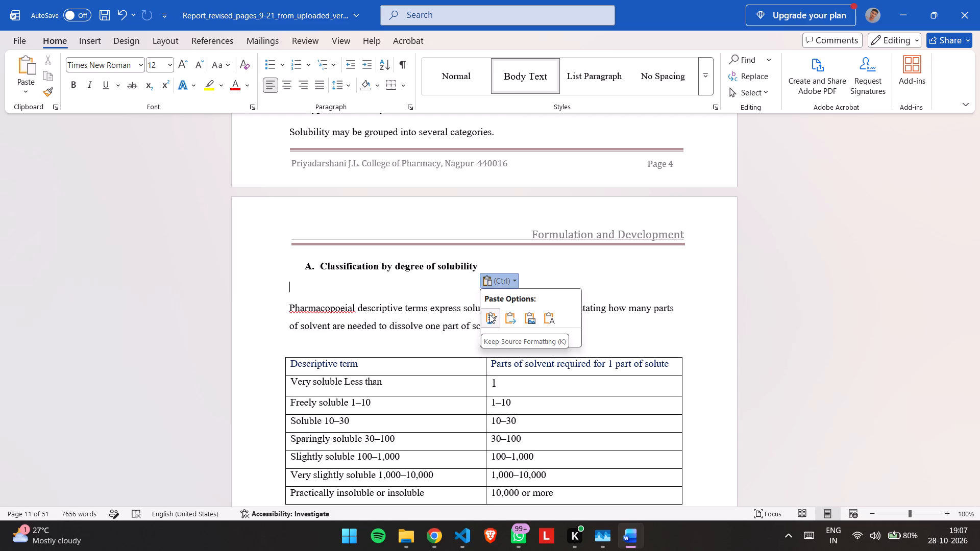
{"action": "left_click", "coordinate": [489, 314]}
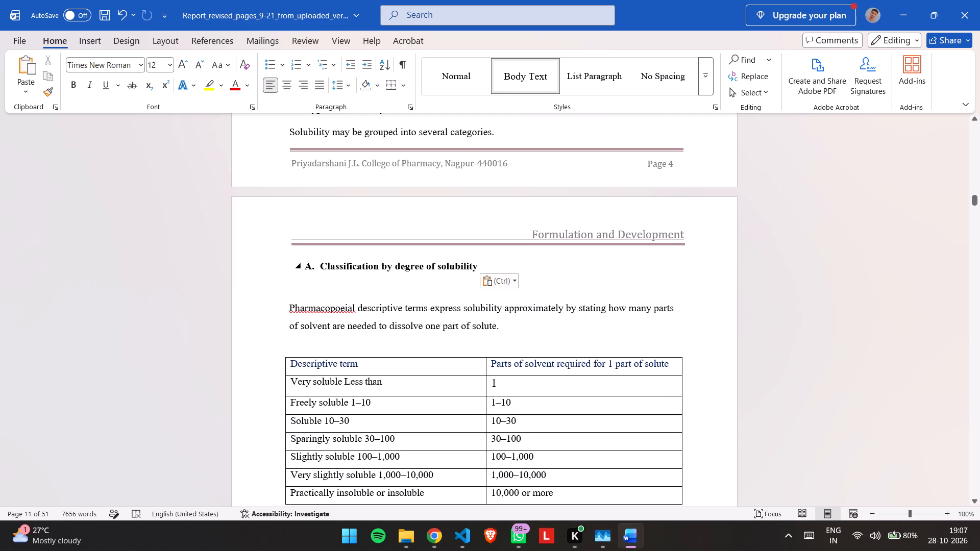
Remove the blank line between the "Classification by degree of solubility" heading and the "Pharmacopoeial descriptive terms" paragraph.
{"action": "left_click", "coordinate": [177, 299]}
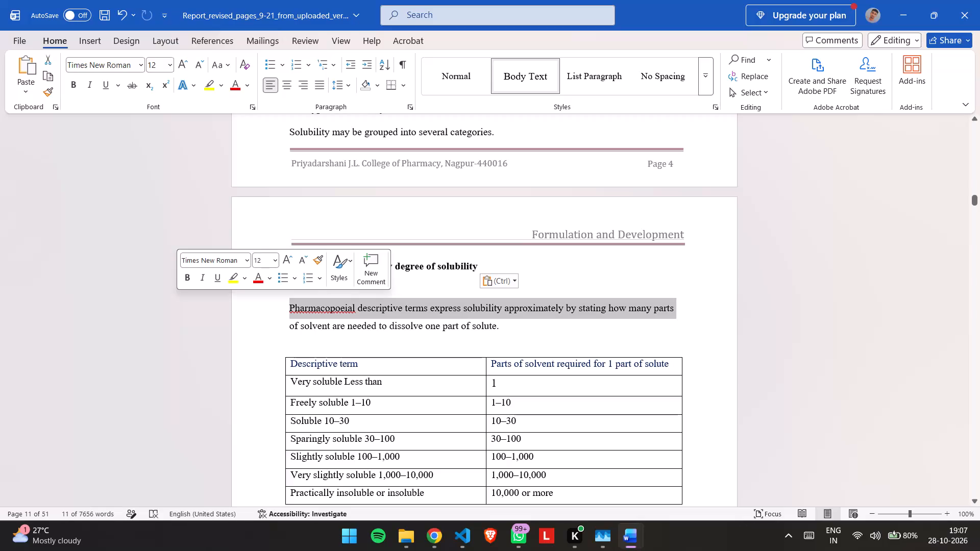
{"action": "left_click", "coordinate": [286, 306]}
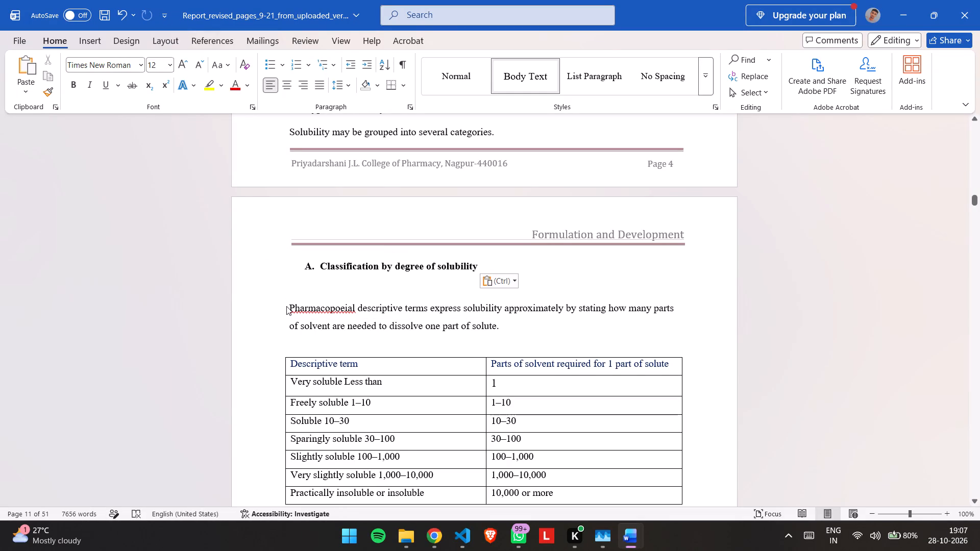
{"action": "key", "text": "BackSpace"}
{"action": "key", "text": "BackSpace"}
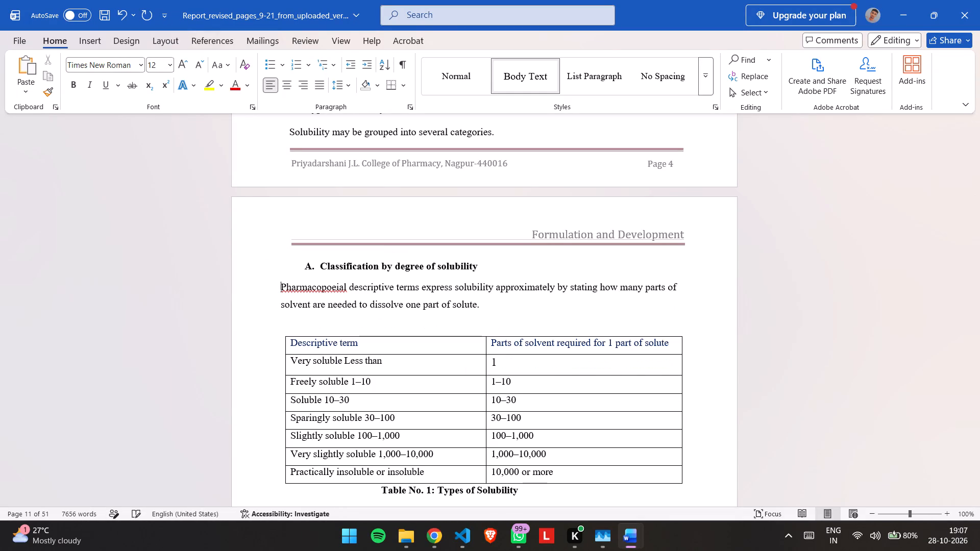
Replace the automatic list letter of the "Classification by degree of solubility" heading with a plain-text "A. " prefix, removing its indent.
{"action": "scroll", "coordinate": [286, 306], "scroll_direction": "down", "scroll_amount": 2}
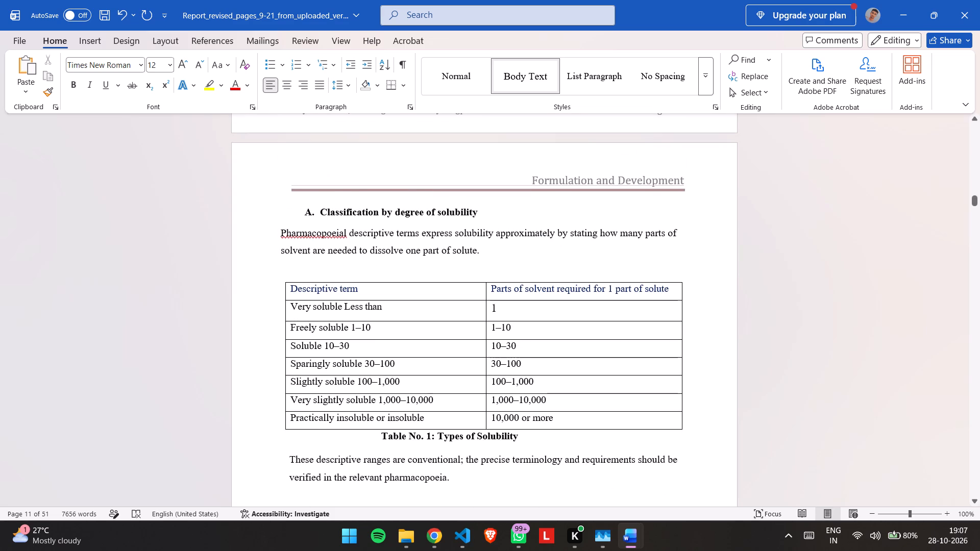
{"action": "scroll", "coordinate": [157, 345], "scroll_direction": "down", "scroll_amount": 2}
{"action": "scroll", "coordinate": [157, 345], "scroll_direction": "up", "scroll_amount": 1}
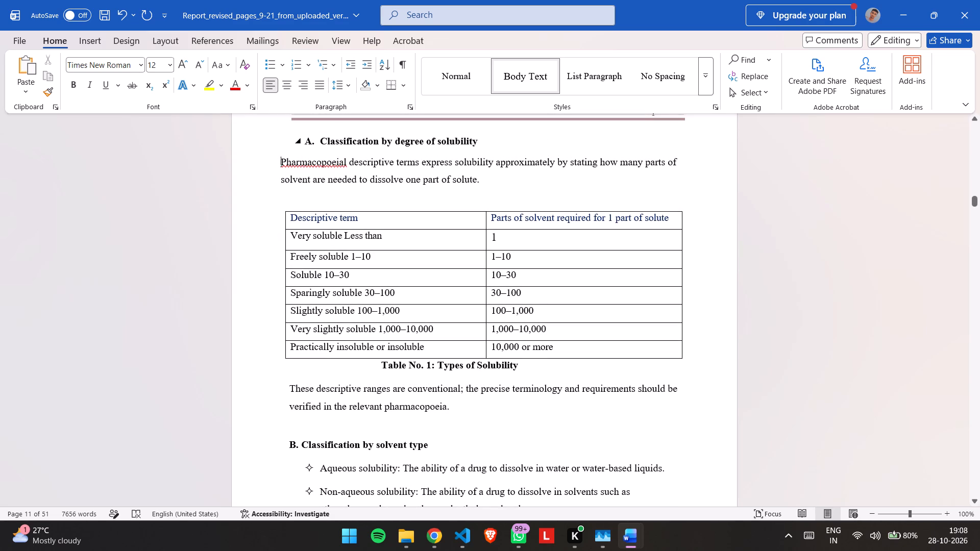
{"action": "left_click", "coordinate": [305, 137]}
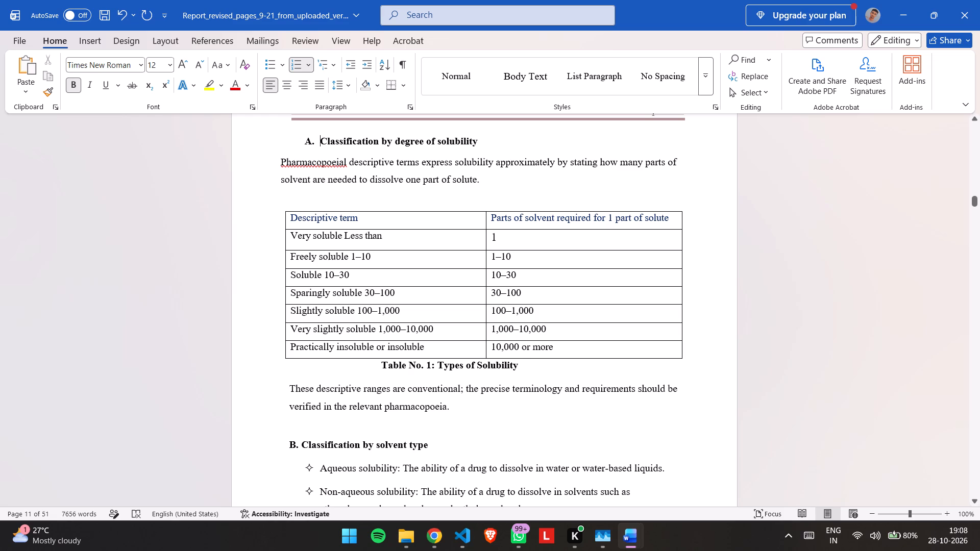
{"action": "scroll", "coordinate": [210, 146], "scroll_direction": "down", "scroll_amount": 3}
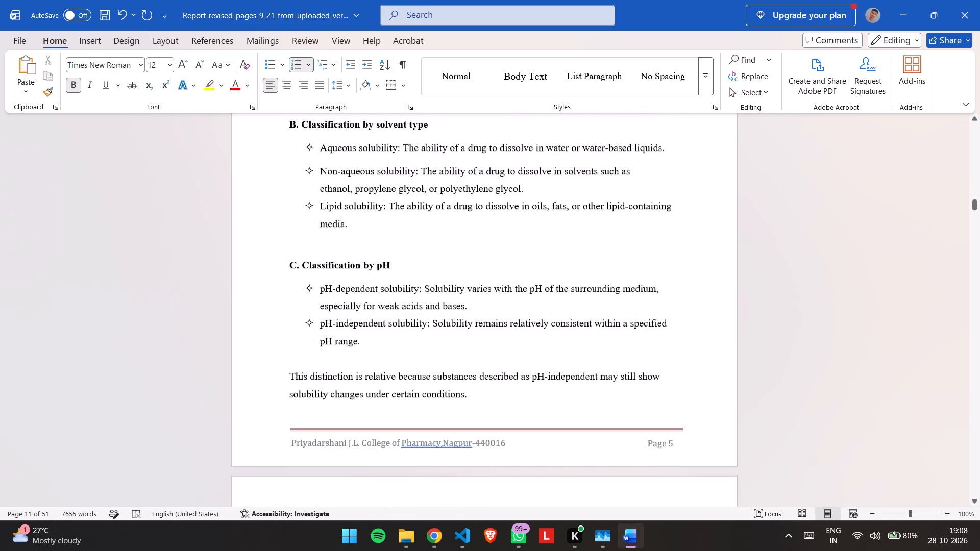
{"action": "scroll", "coordinate": [210, 146], "scroll_direction": "down", "scroll_amount": 1}
{"action": "scroll", "coordinate": [210, 146], "scroll_direction": "up", "scroll_amount": 3}
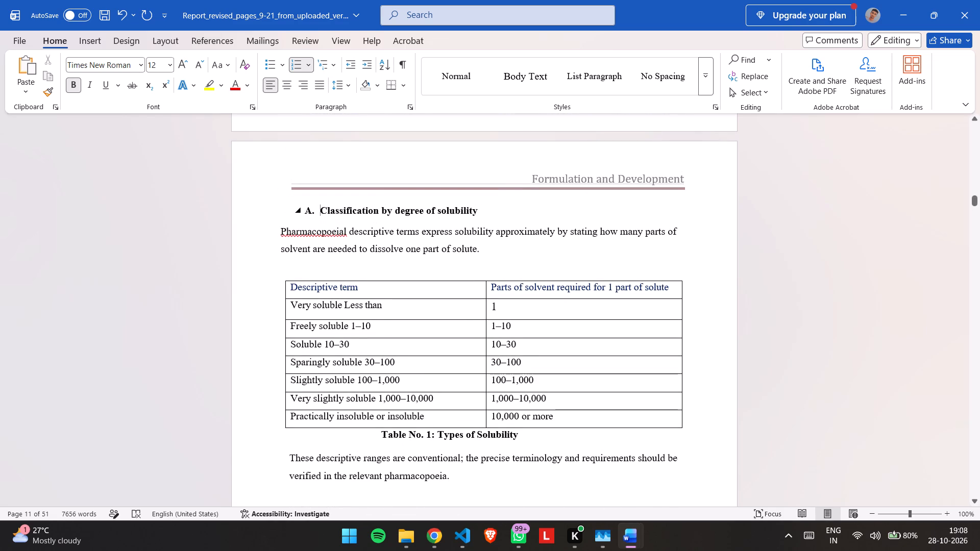
{"action": "key", "text": "BackSpace"}
{"action": "key", "text": "BackSpace"}
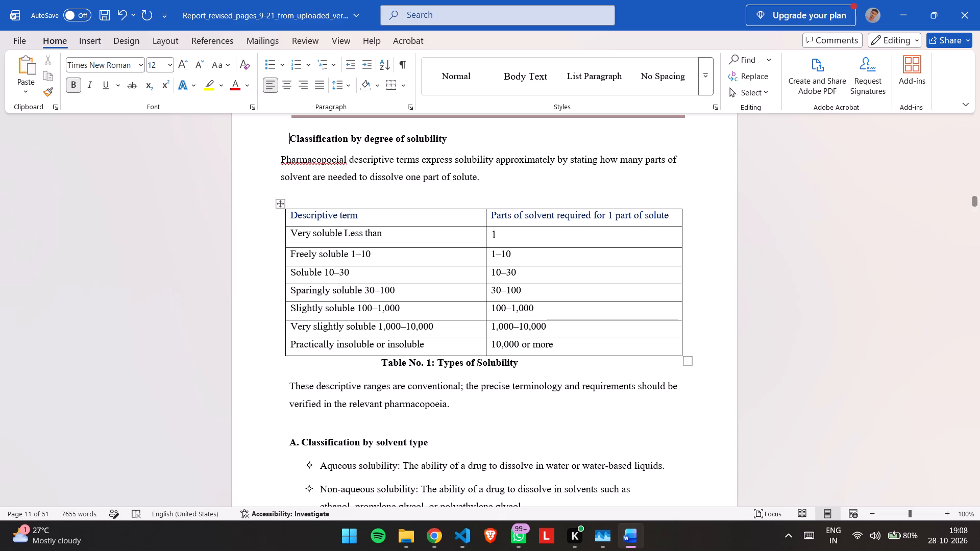
{"action": "type", "text": "A>"}
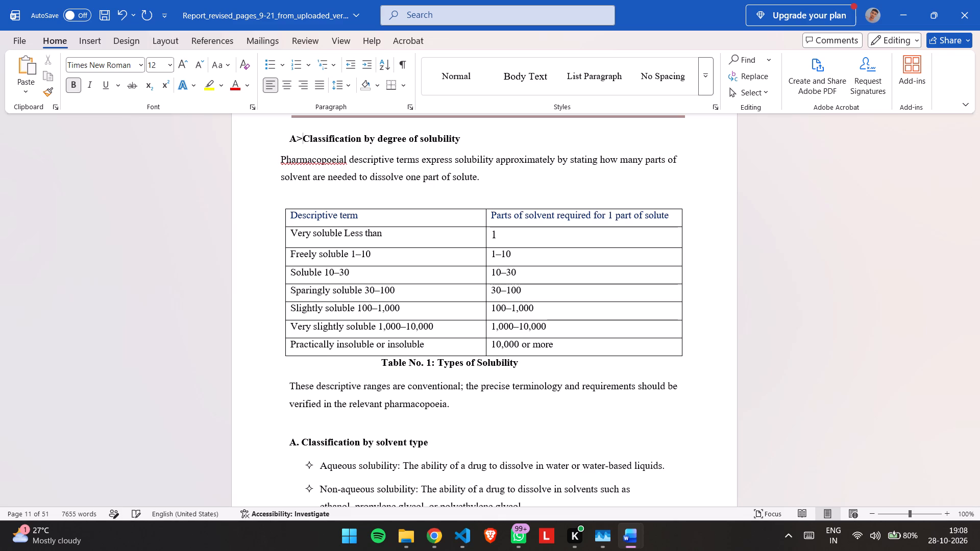
{"action": "key", "text": "BackSpace"}
{"action": "key", "text": "period"}
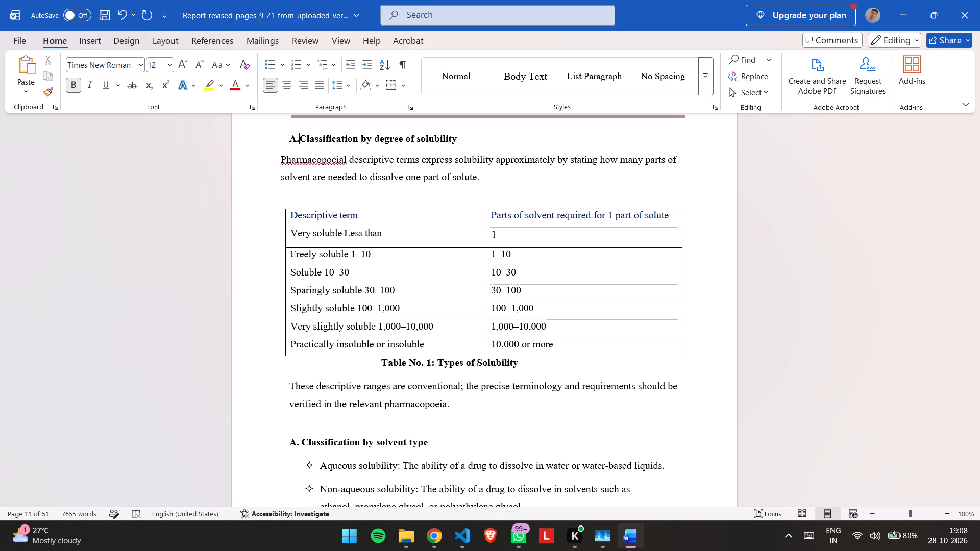
{"action": "key", "text": "space"}
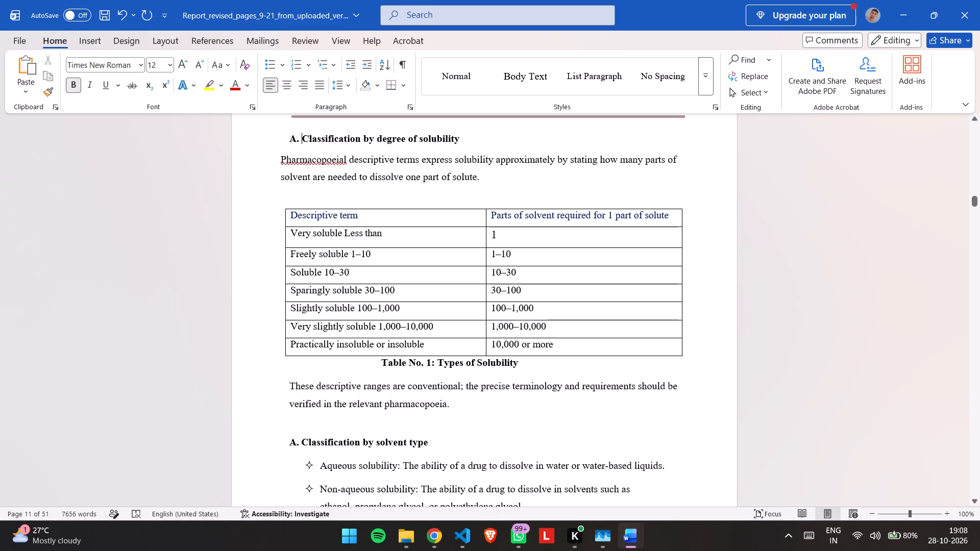
{"action": "left_click", "coordinate": [146, 220]}
Compare section 3.3 "Types of solubility" and its table between the original Report document and the revised version.
{"action": "key", "text": "alt+Tab"}
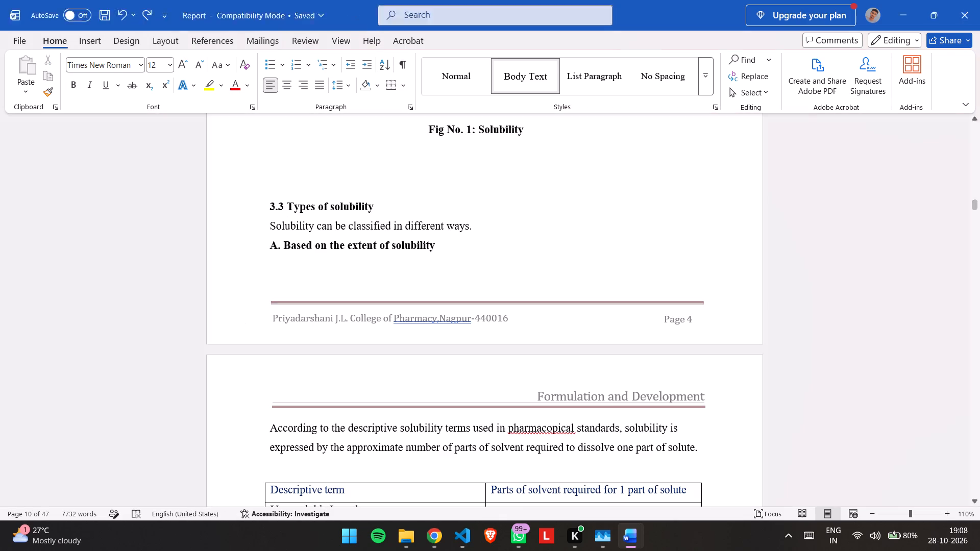
{"action": "scroll", "coordinate": [494, 209], "scroll_direction": "up", "scroll_amount": 2}
{"action": "scroll", "coordinate": [494, 209], "scroll_direction": "down", "scroll_amount": 1}
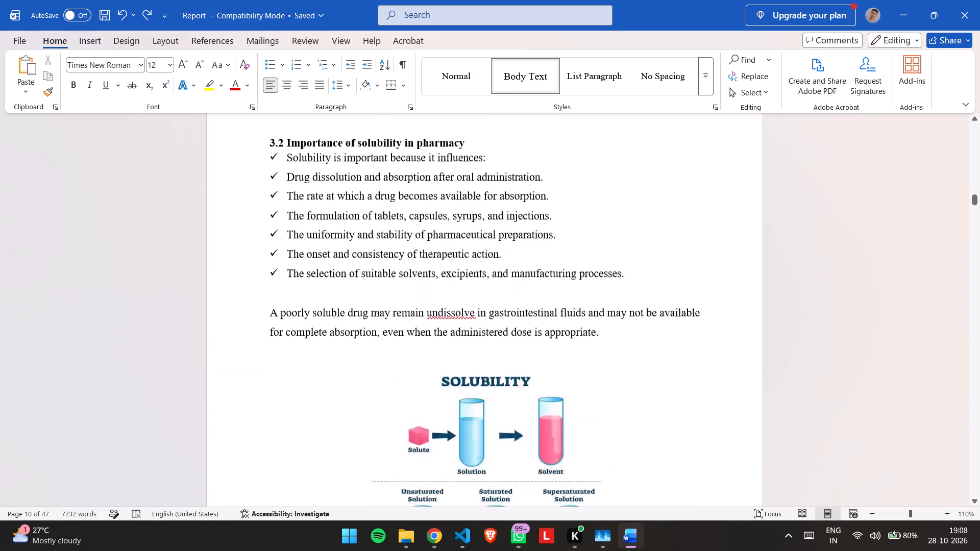
{"action": "scroll", "coordinate": [494, 209], "scroll_direction": "down", "scroll_amount": 2}
{"action": "scroll", "coordinate": [494, 209], "scroll_direction": "up", "scroll_amount": 1}
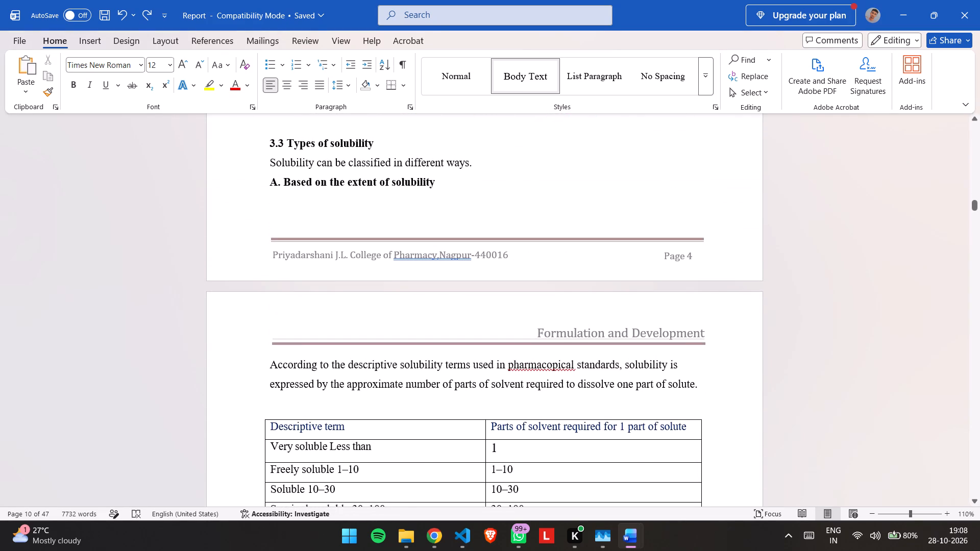
{"action": "key", "text": "alt+Tab"}
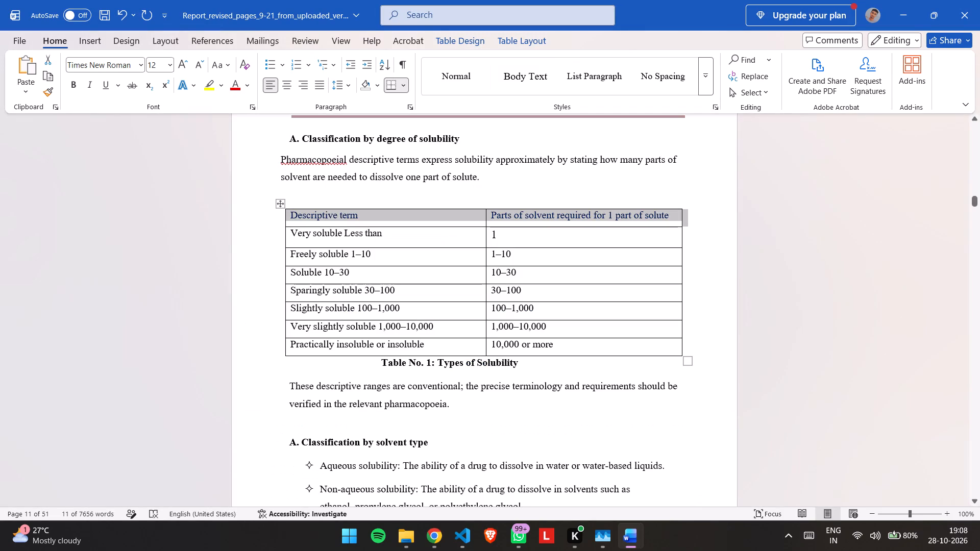
{"action": "key", "text": "alt+Tab"}
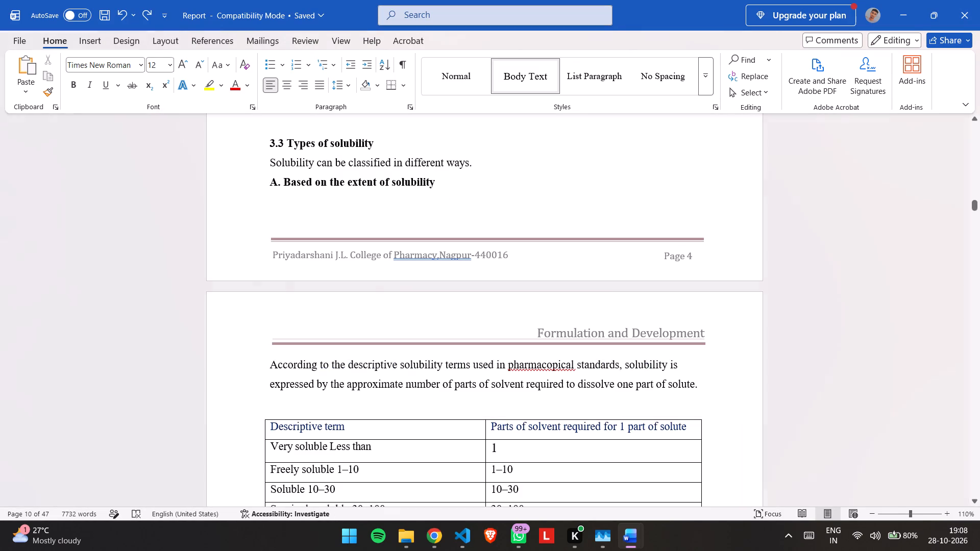
{"action": "key", "text": "alt+Tab"}
{"action": "left_click", "coordinate": [859, 267]}
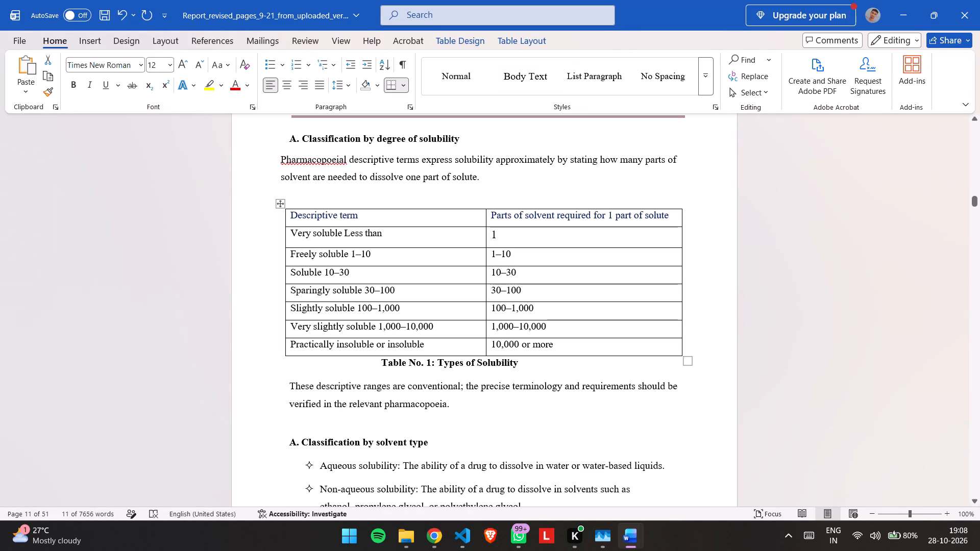
{"action": "scroll", "coordinate": [400, 214], "scroll_direction": "up", "scroll_amount": 4}
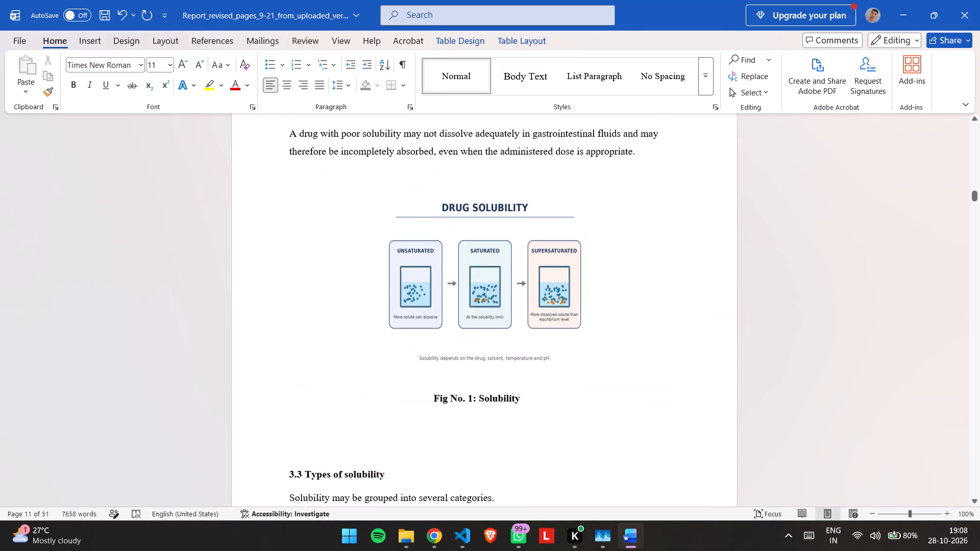
{"action": "scroll", "coordinate": [400, 214], "scroll_direction": "down", "scroll_amount": 4}
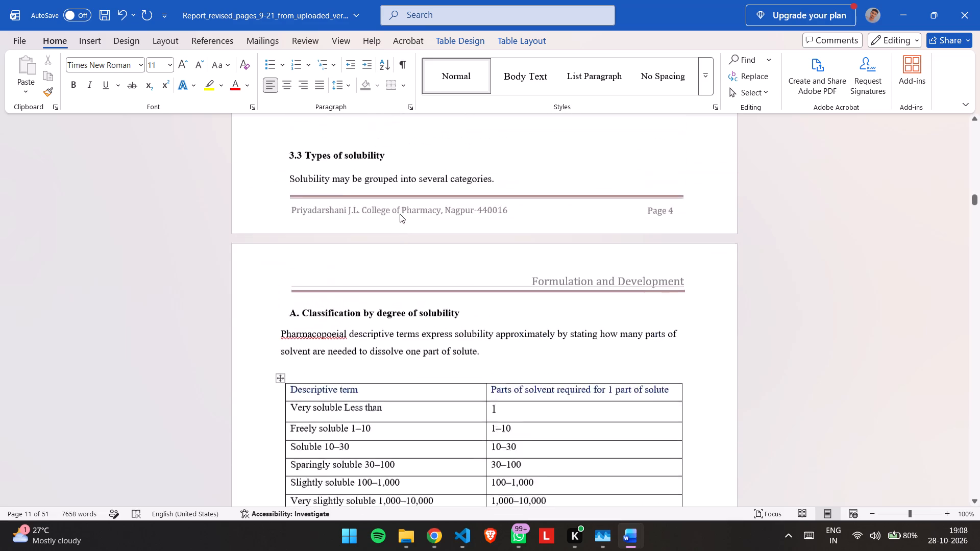
{"action": "scroll", "coordinate": [400, 214], "scroll_direction": "down", "scroll_amount": 1}
{"action": "scroll", "coordinate": [365, 372], "scroll_direction": "up", "scroll_amount": 1}
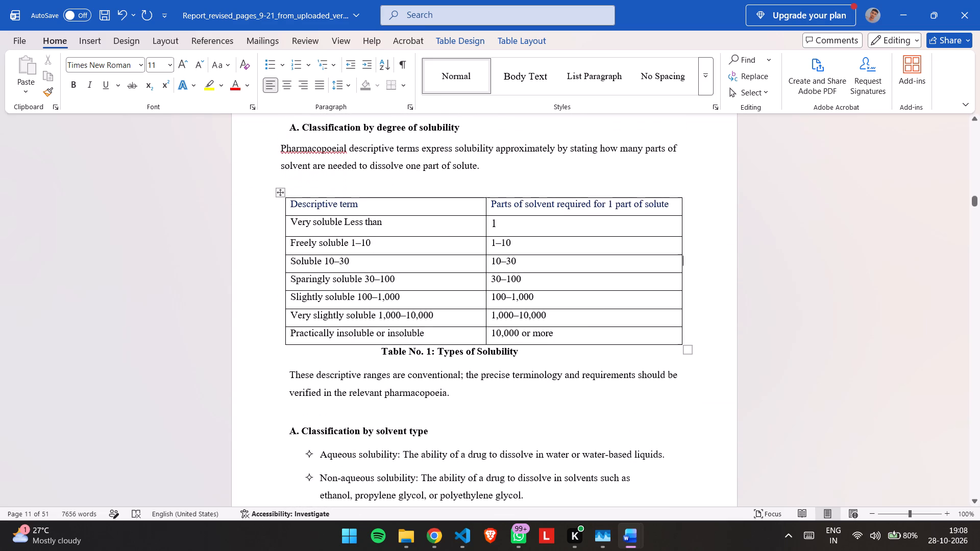
{"action": "scroll", "coordinate": [365, 372], "scroll_direction": "up", "scroll_amount": 1}
{"action": "key", "text": "alt+Tab"}
{"action": "scroll", "coordinate": [365, 372], "scroll_direction": "down", "scroll_amount": 3}
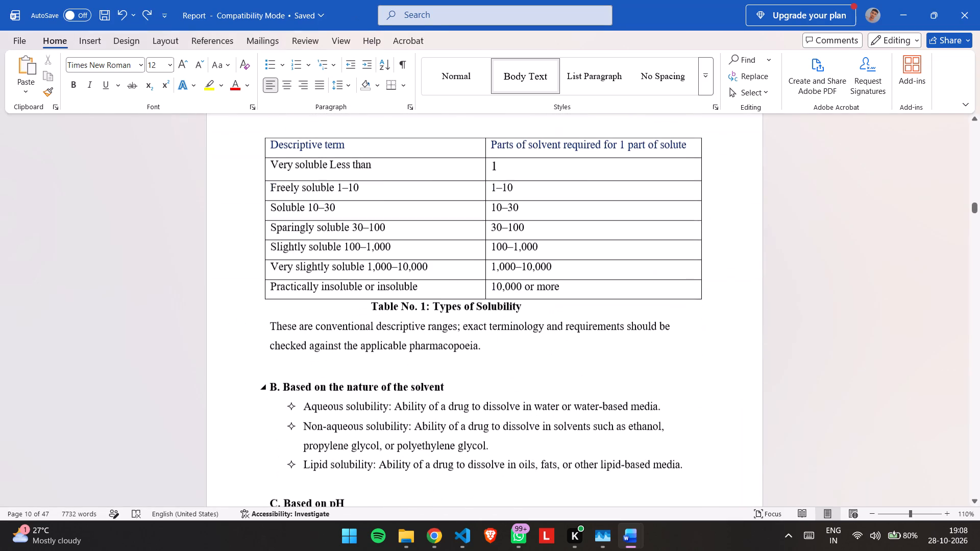
{"action": "scroll", "coordinate": [365, 372], "scroll_direction": "up", "scroll_amount": 3}
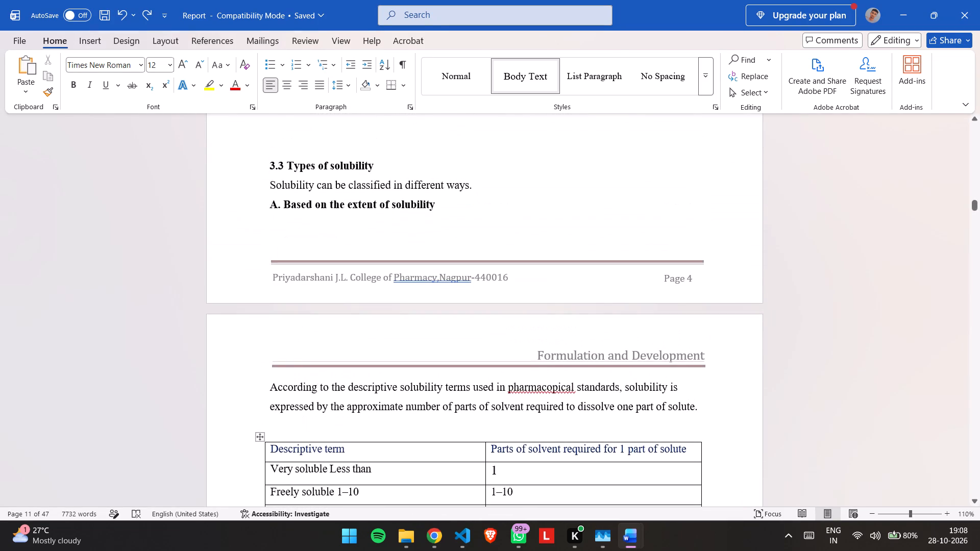
{"action": "key", "text": "alt+Tab"}
{"action": "key", "text": "alt+Tab"}
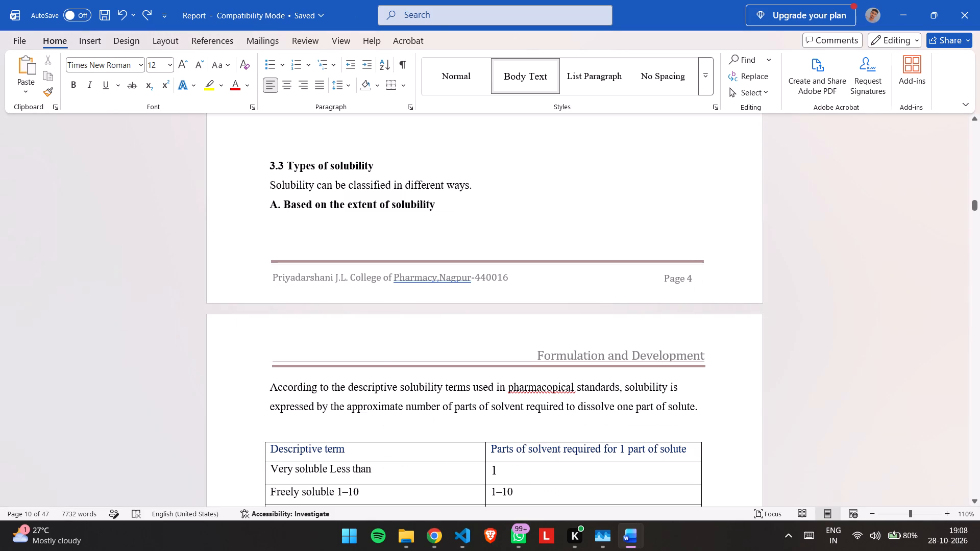
{"action": "key", "text": "alt+Tab"}
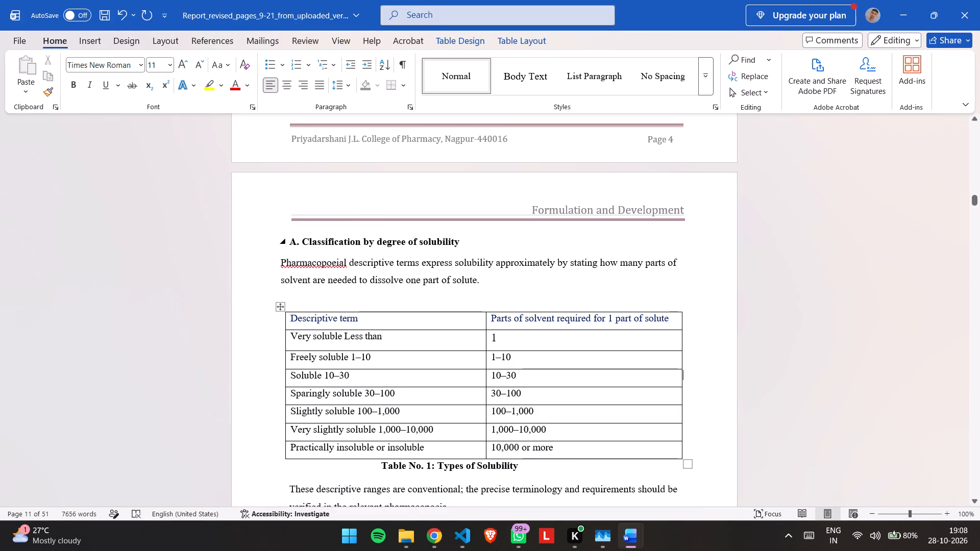
Review the revised report from the solubility table through section 3.5 for heading lettering and page gaps, checking against the original Report.
{"action": "scroll", "coordinate": [372, 237], "scroll_direction": "down", "scroll_amount": 4}
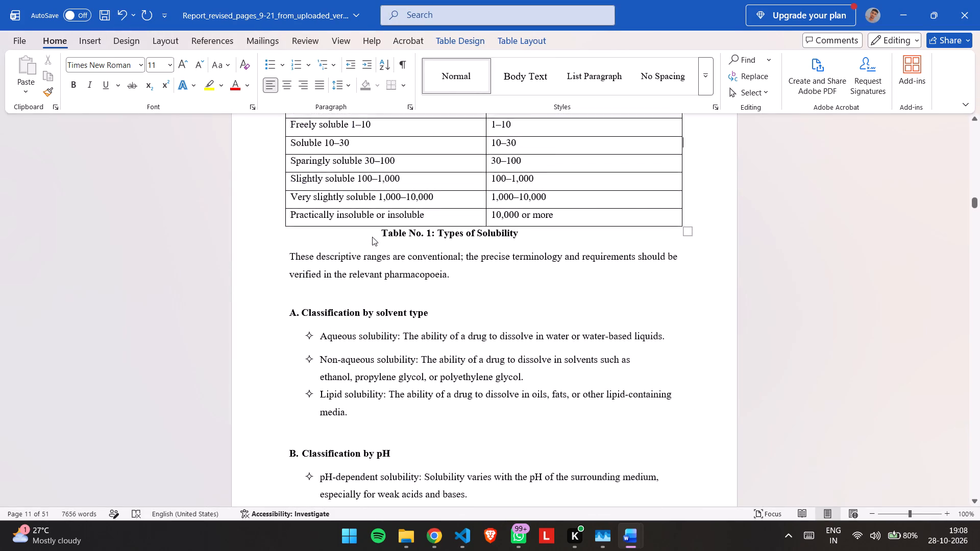
{"action": "scroll", "coordinate": [372, 237], "scroll_direction": "down", "scroll_amount": 1}
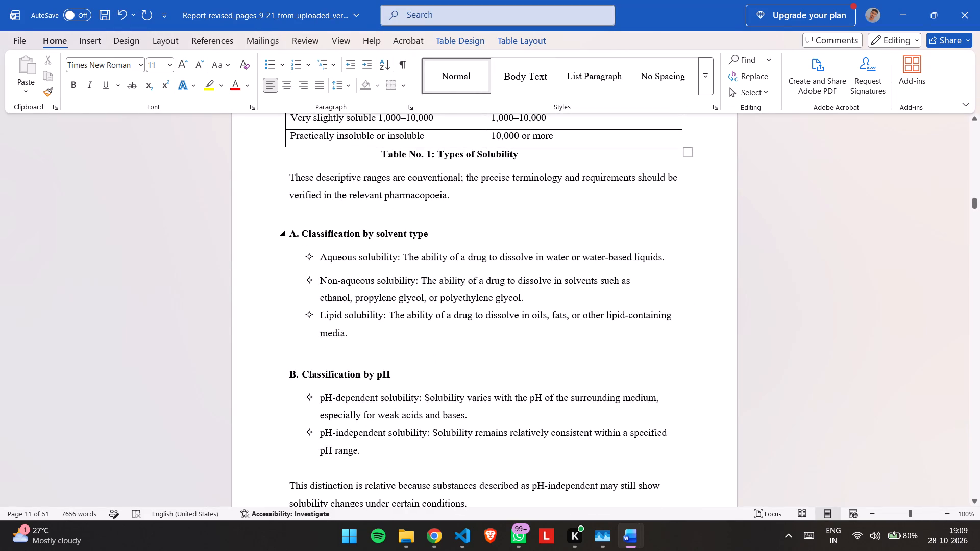
{"action": "scroll", "coordinate": [372, 237], "scroll_direction": "down", "scroll_amount": 3}
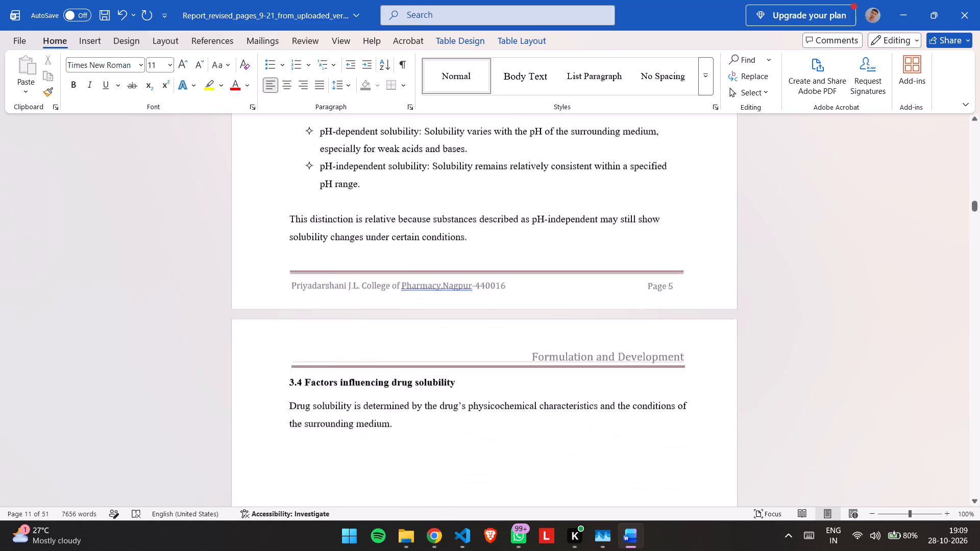
{"action": "scroll", "coordinate": [372, 237], "scroll_direction": "down", "scroll_amount": 7}
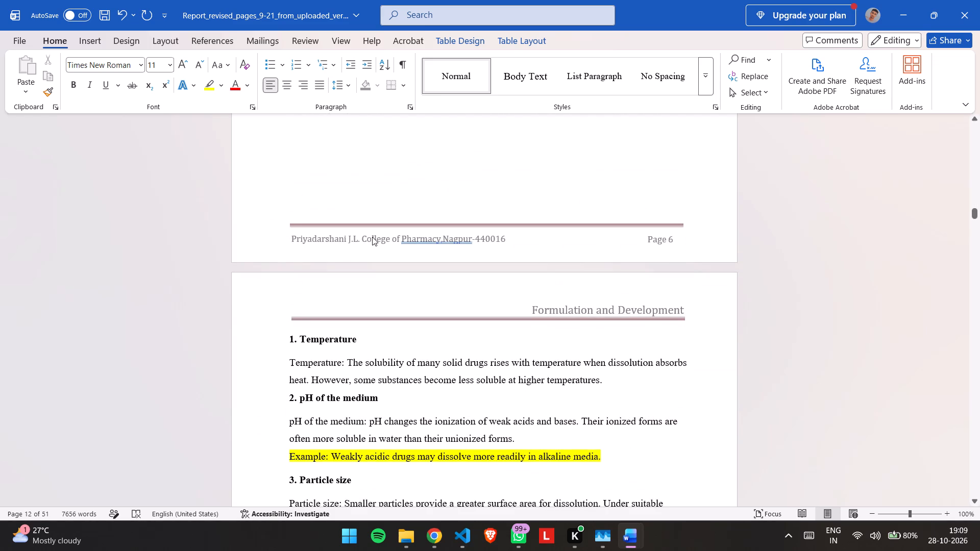
{"action": "key", "text": "alt+Tab"}
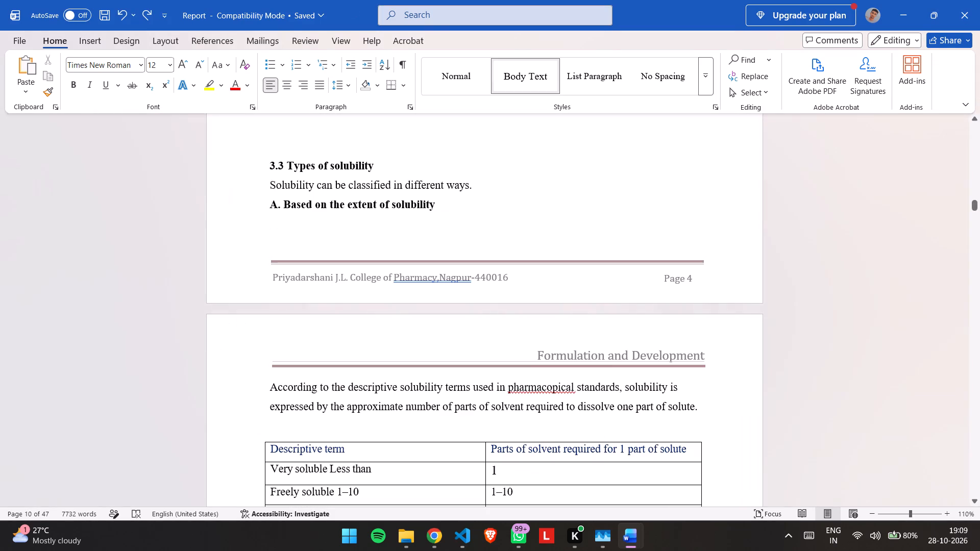
{"action": "scroll", "coordinate": [372, 237], "scroll_direction": "down", "scroll_amount": 7}
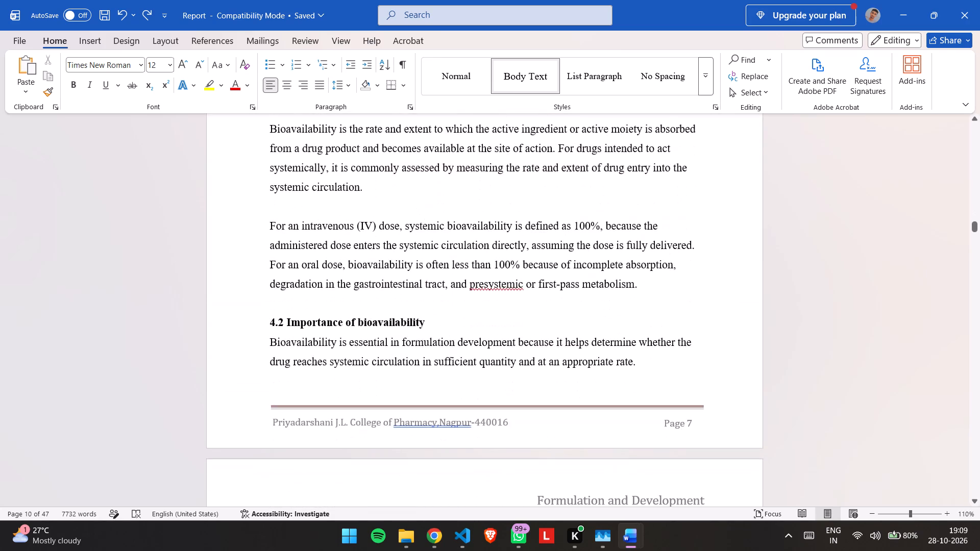
{"action": "scroll", "coordinate": [372, 237], "scroll_direction": "down", "scroll_amount": 1}
{"action": "key", "text": "alt+Tab"}
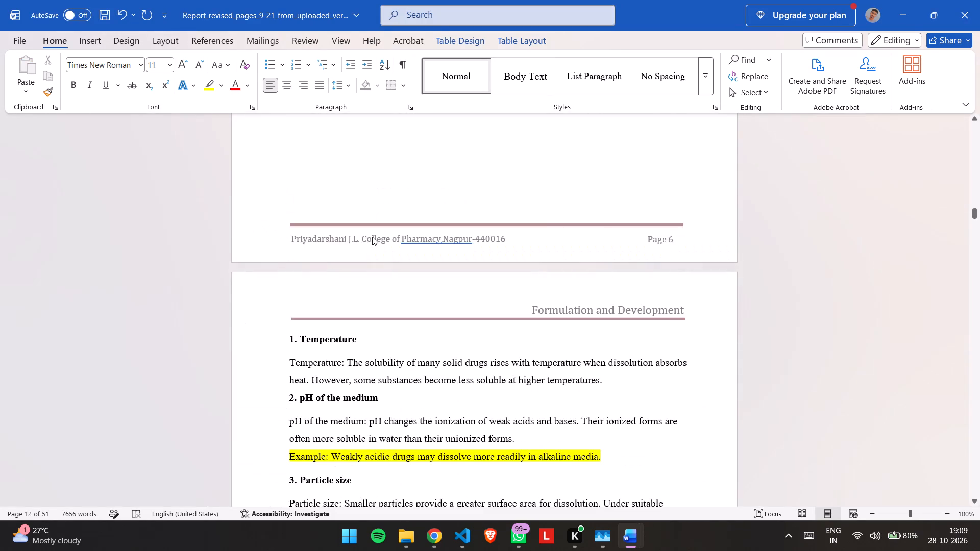
{"action": "scroll", "coordinate": [372, 237], "scroll_direction": "up", "scroll_amount": 4}
{"action": "scroll", "coordinate": [372, 237], "scroll_direction": "down", "scroll_amount": 2}
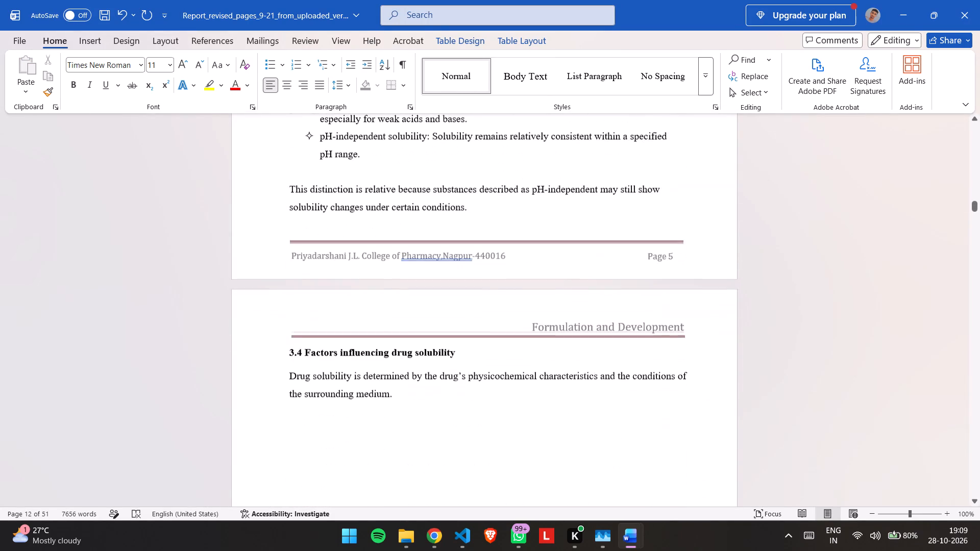
{"action": "scroll", "coordinate": [372, 237], "scroll_direction": "down", "scroll_amount": 4}
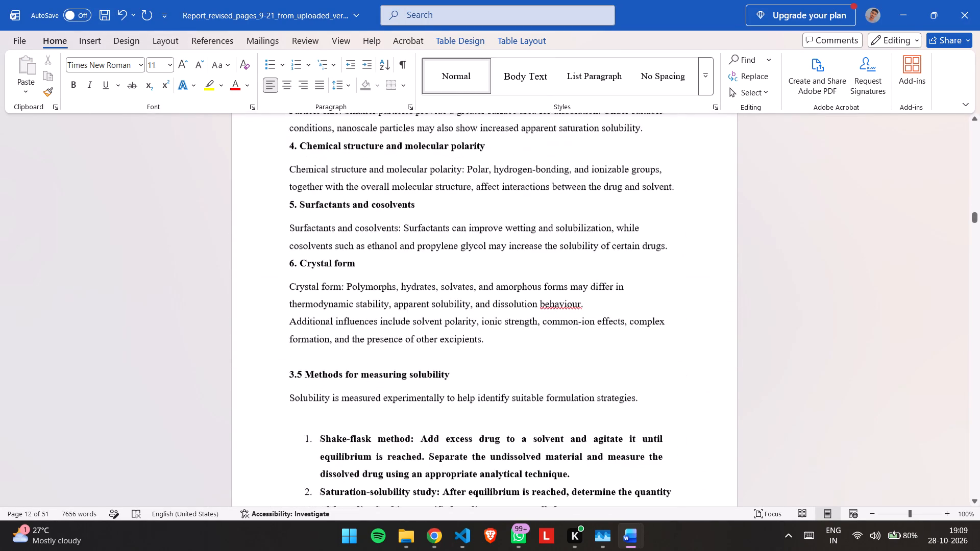
{"action": "scroll", "coordinate": [372, 237], "scroll_direction": "down", "scroll_amount": 2}
{"action": "scroll", "coordinate": [372, 237], "scroll_direction": "up", "scroll_amount": 4}
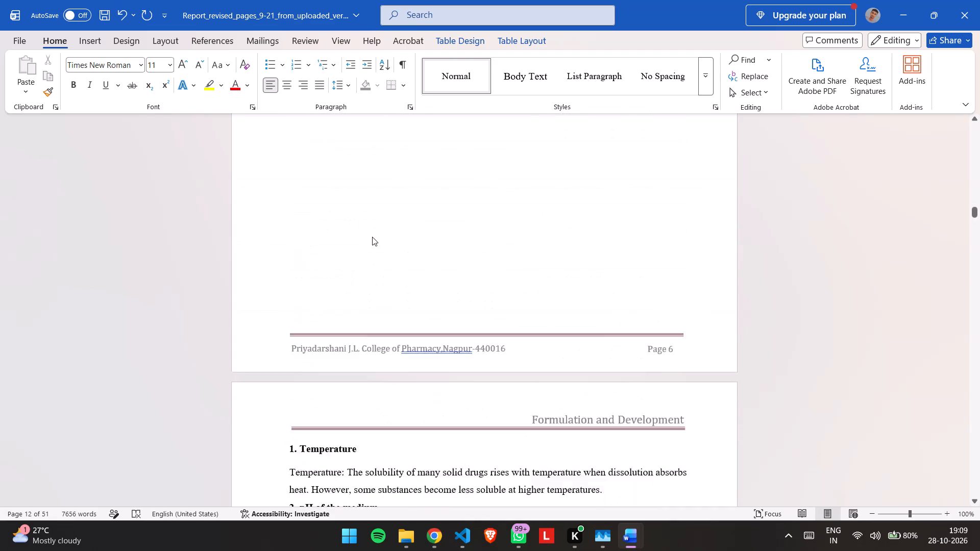
{"action": "scroll", "coordinate": [372, 237], "scroll_direction": "up", "scroll_amount": 4}
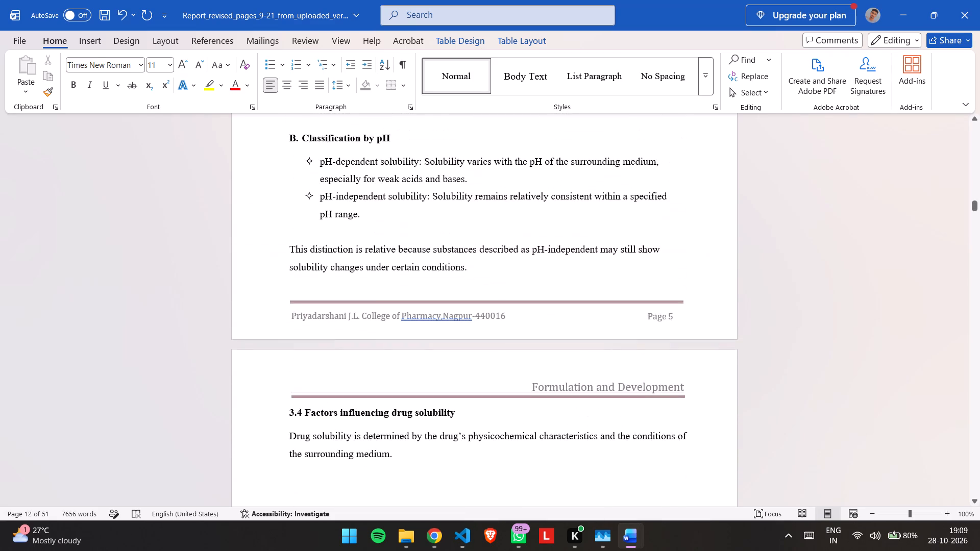
Cut the "Factors influencing drug solubility" heading and its introductory paragraph from the mostly empty page.
{"action": "scroll", "coordinate": [395, 441], "scroll_direction": "down", "scroll_amount": 1}
{"action": "left_click", "coordinate": [383, 380]}
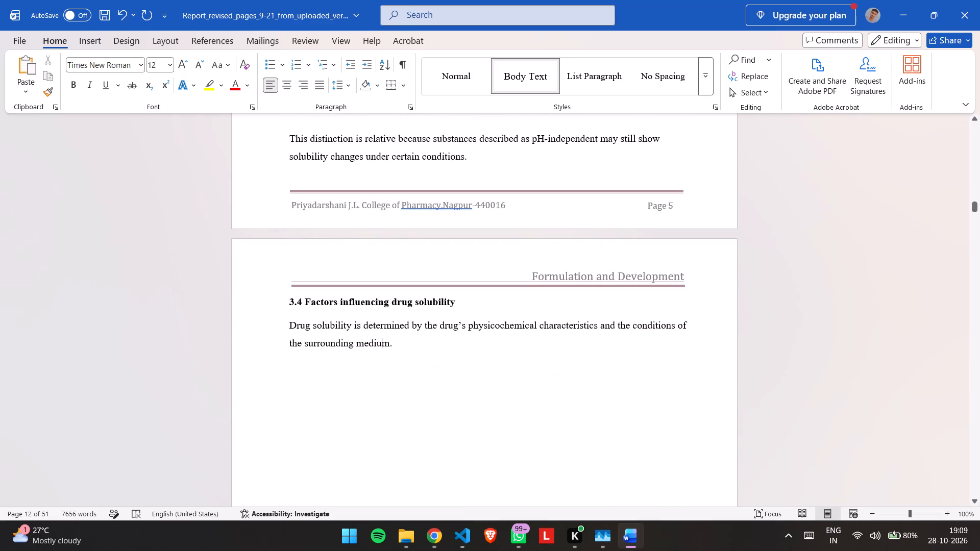
{"action": "left_click", "coordinate": [408, 362]}
{"action": "left_click_drag", "start_coordinate": [408, 362], "coordinate": [360, 348]}
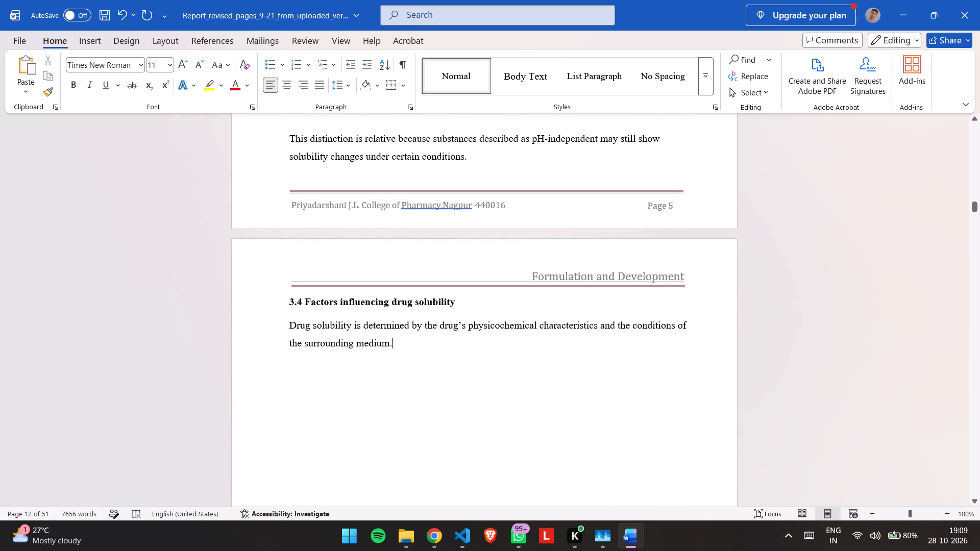
{"action": "left_click_drag", "start_coordinate": [360, 348], "coordinate": [254, 298]}
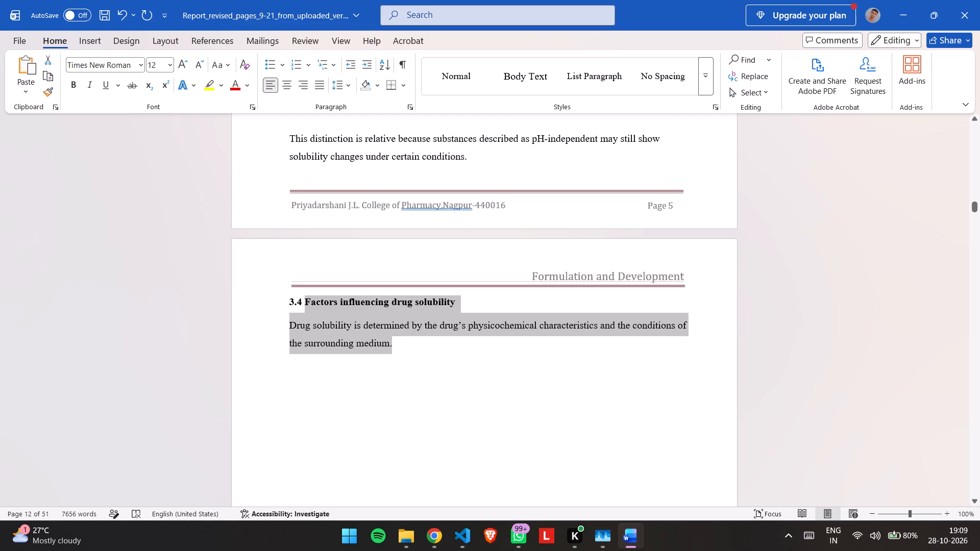
{"action": "key", "text": "ctrl+x"}
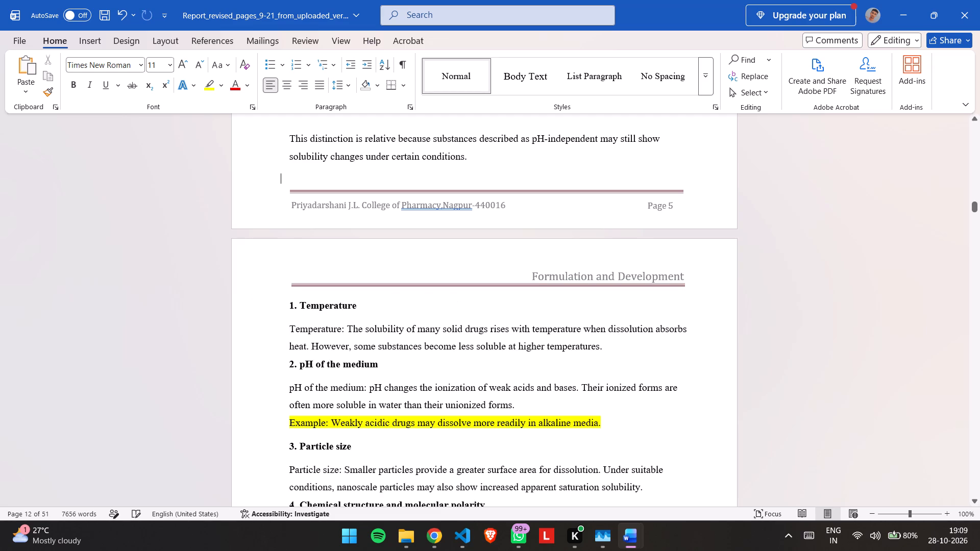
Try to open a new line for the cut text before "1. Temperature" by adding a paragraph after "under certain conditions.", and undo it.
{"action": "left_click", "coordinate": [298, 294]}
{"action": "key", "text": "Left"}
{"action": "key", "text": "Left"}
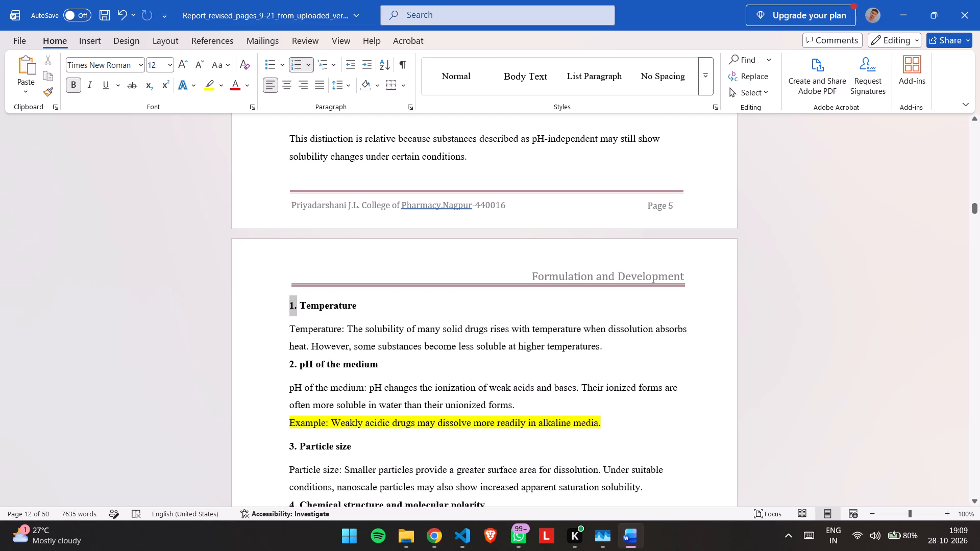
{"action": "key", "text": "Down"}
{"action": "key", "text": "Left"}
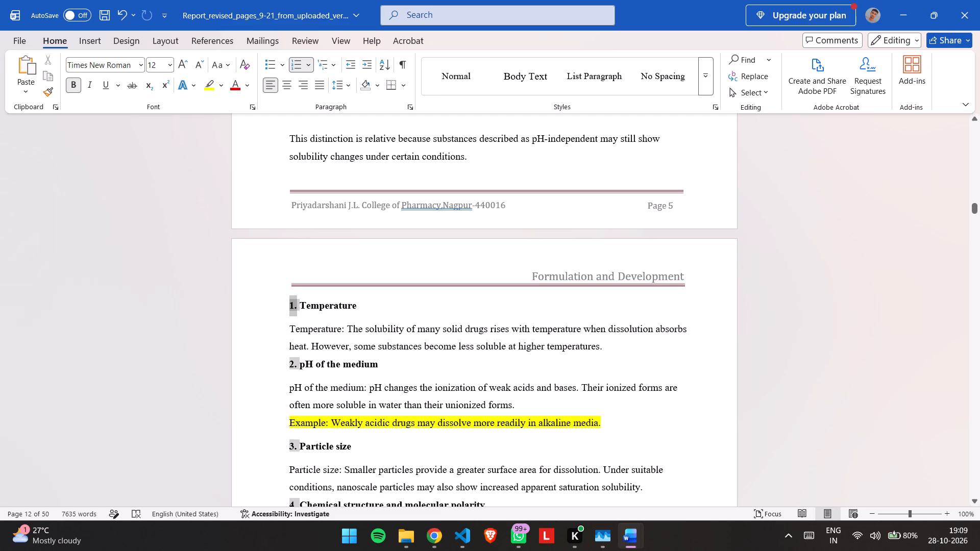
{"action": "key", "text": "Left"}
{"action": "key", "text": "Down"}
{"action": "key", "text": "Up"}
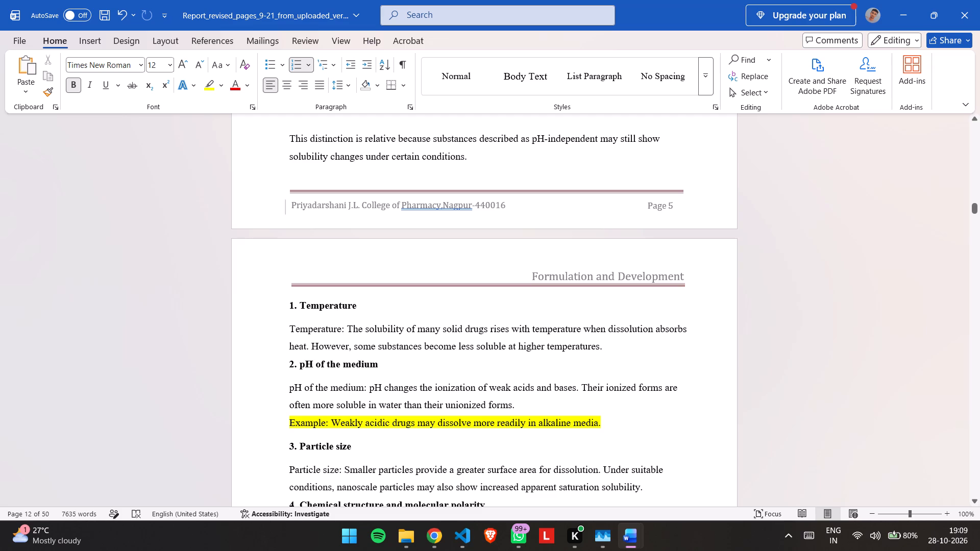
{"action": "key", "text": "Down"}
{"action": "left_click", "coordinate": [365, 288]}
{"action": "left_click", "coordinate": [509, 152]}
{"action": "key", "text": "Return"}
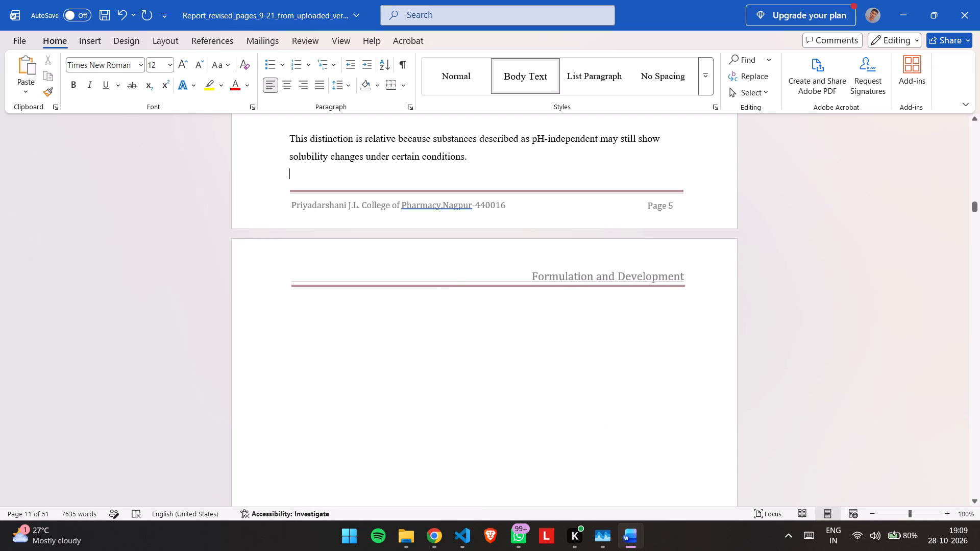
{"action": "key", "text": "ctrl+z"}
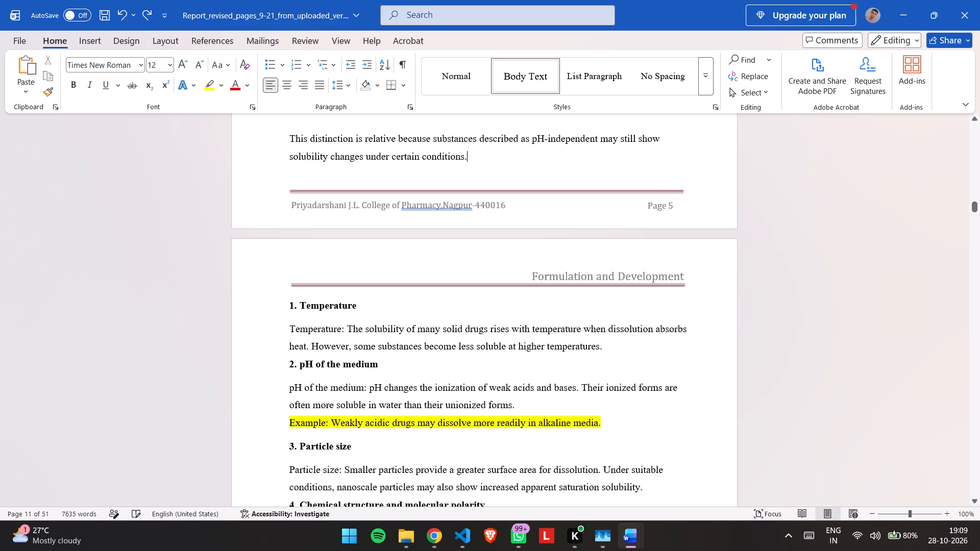
Remove the automatic list number and its indent from the "Temperature" heading.
{"action": "scroll", "coordinate": [294, 310], "scroll_direction": "down", "scroll_amount": 4}
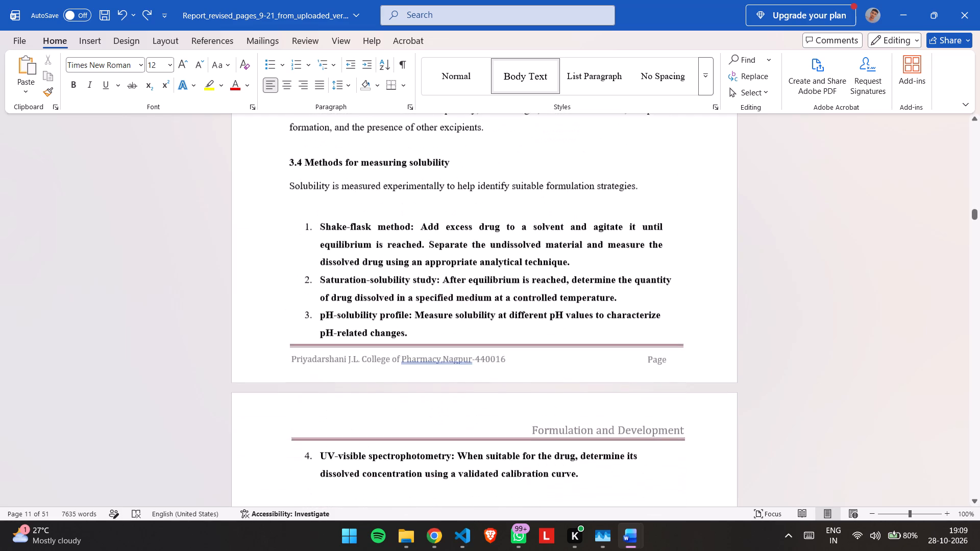
{"action": "scroll", "coordinate": [294, 310], "scroll_direction": "up", "scroll_amount": 4}
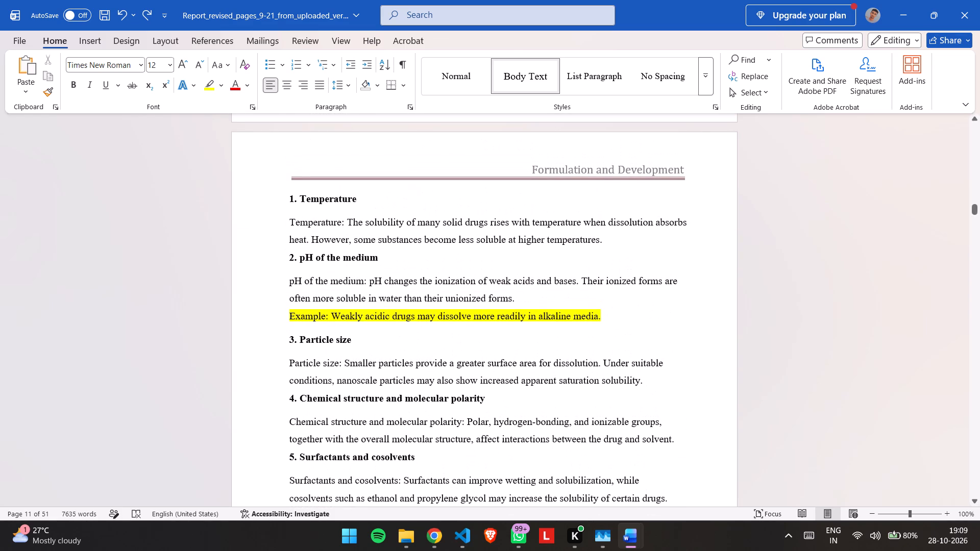
{"action": "scroll", "coordinate": [294, 310], "scroll_direction": "up", "scroll_amount": 3}
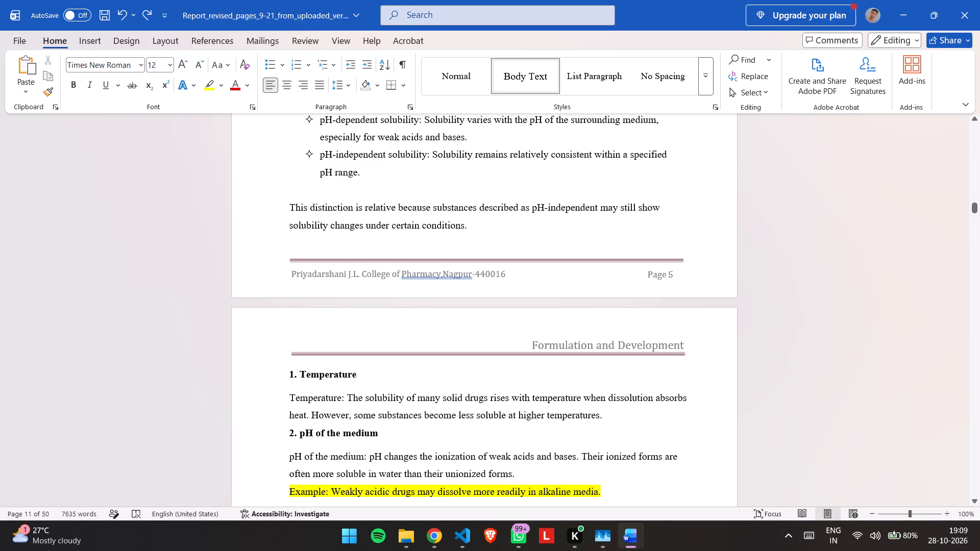
{"action": "left_click", "coordinate": [357, 373]}
{"action": "left_click", "coordinate": [301, 374]}
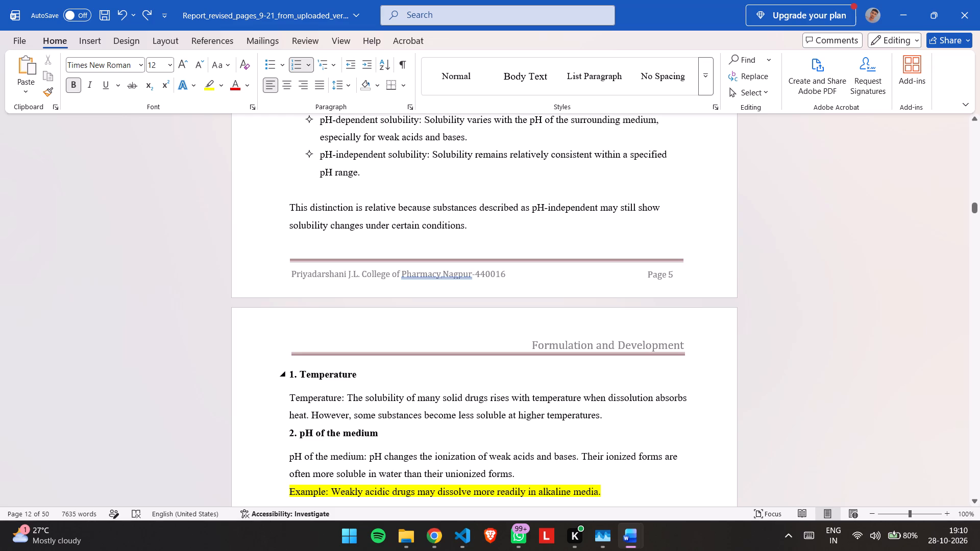
{"action": "key", "text": "BackSpace"}
{"action": "key", "text": "BackSpace"}
Paste the cut "Factors influencing drug solubility" heading and paragraph on a new line above the "Temperature" heading.
{"action": "key", "text": "Return"}
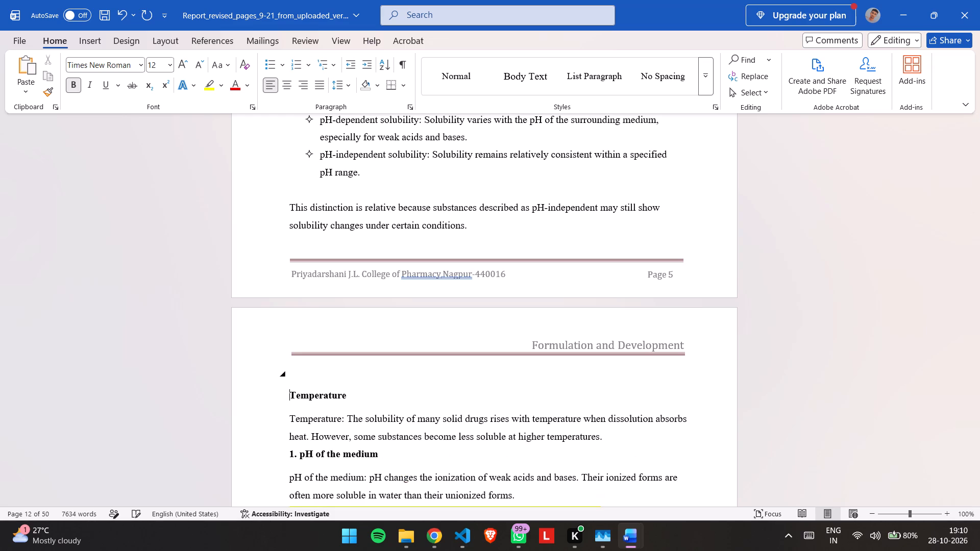
{"action": "key", "text": "ctrl+z"}
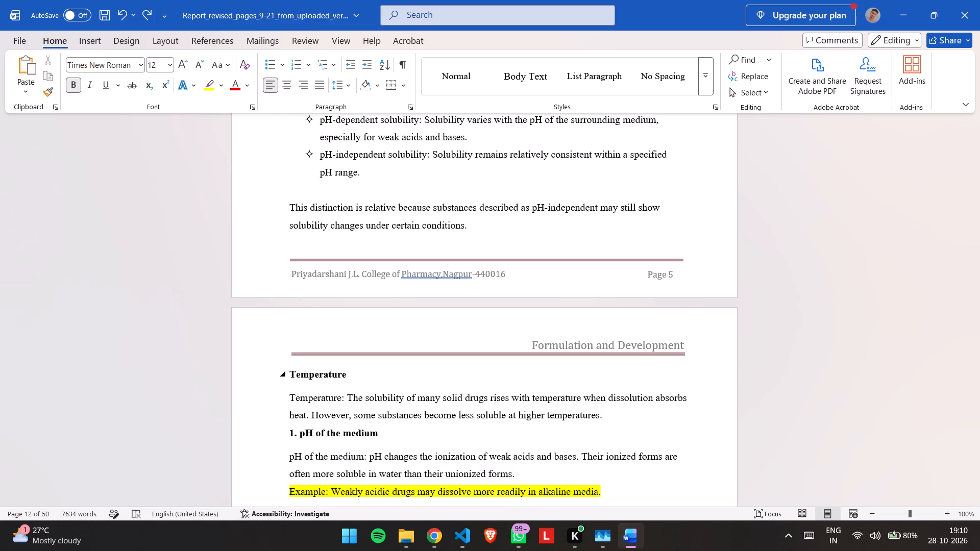
{"action": "key", "text": "ctrl+y"}
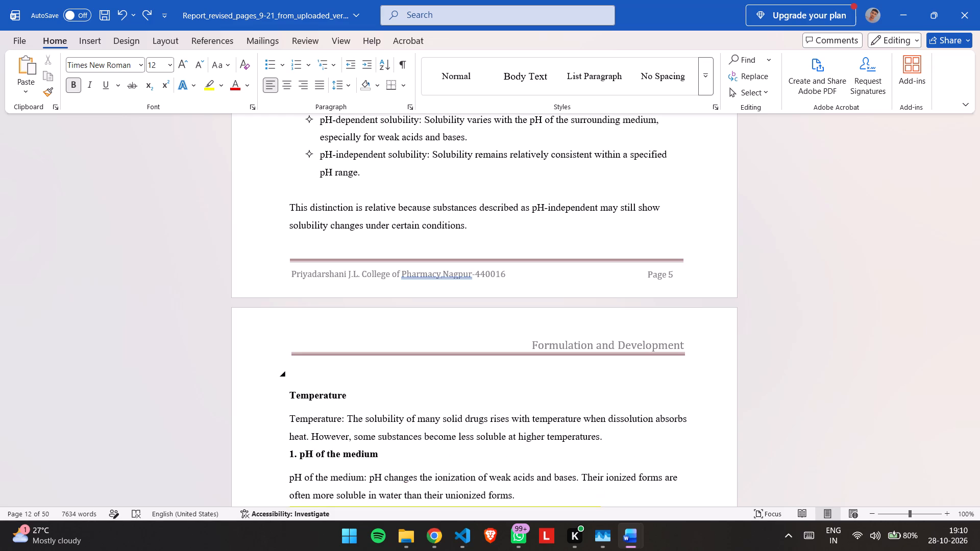
{"action": "key", "text": "Up"}
{"action": "key", "text": "ctrl+v"}
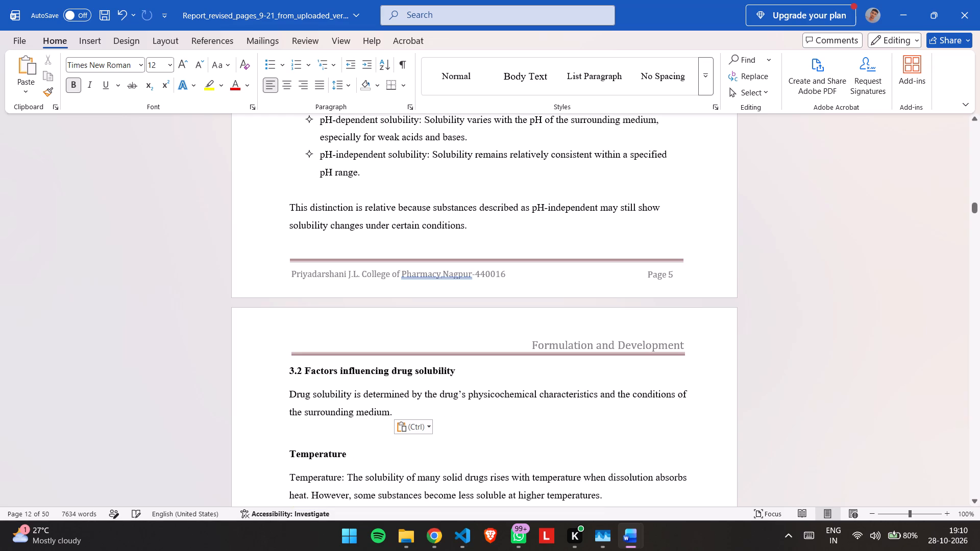
Examine the solubility factors and methods sections in the original Report document for their heading numbering and layout.
{"action": "key", "text": "alt+Tab"}
{"action": "scroll", "coordinate": [329, 364], "scroll_direction": "down", "scroll_amount": 2}
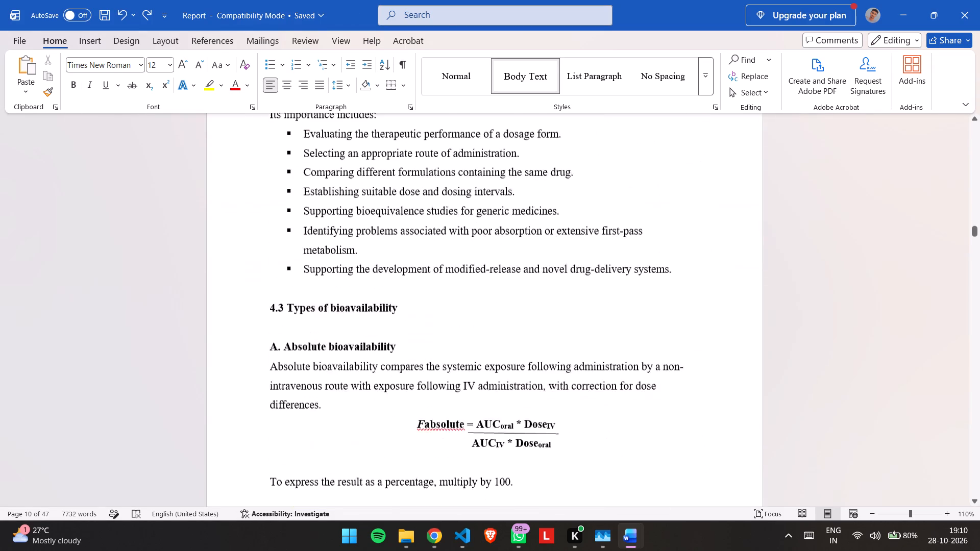
{"action": "scroll", "coordinate": [329, 364], "scroll_direction": "down", "scroll_amount": 3}
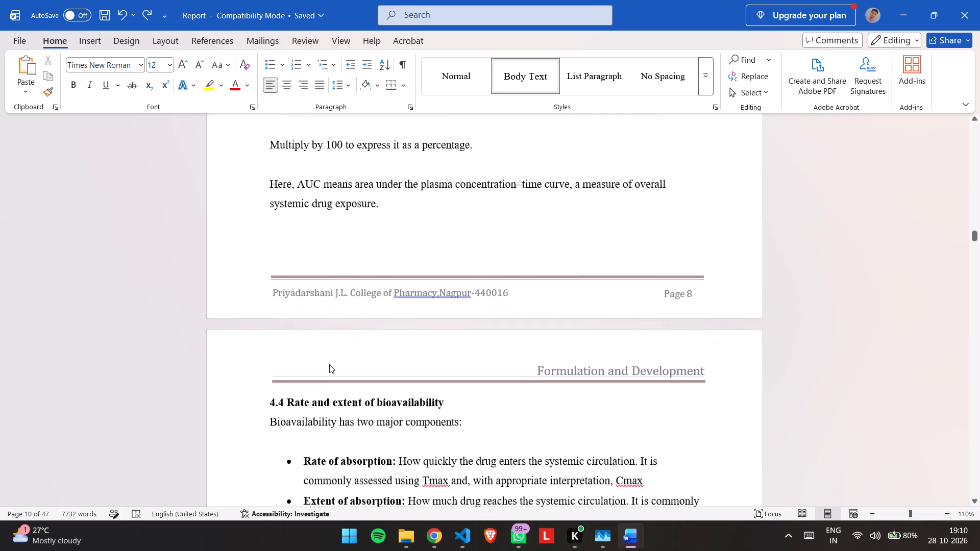
{"action": "scroll", "coordinate": [329, 364], "scroll_direction": "up", "scroll_amount": 11}
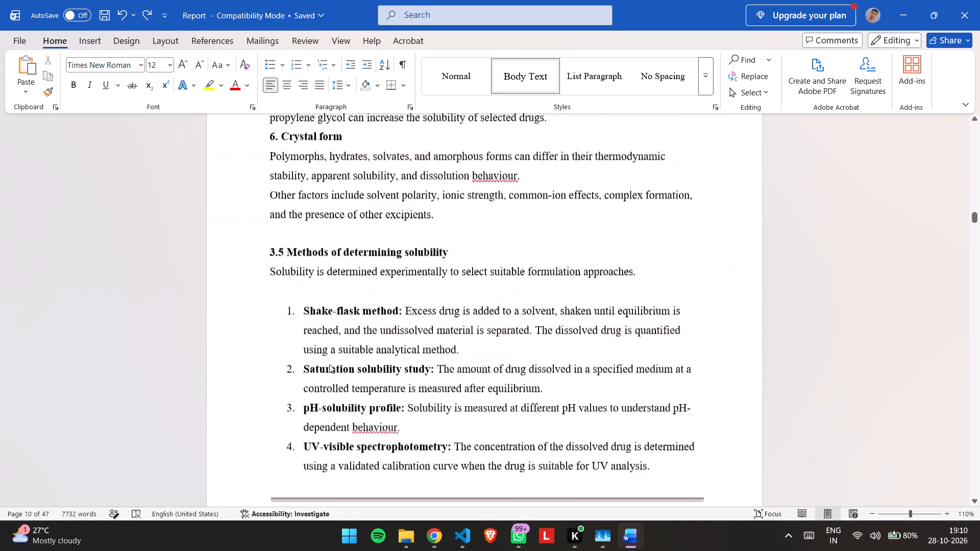
{"action": "scroll", "coordinate": [329, 364], "scroll_direction": "up", "scroll_amount": 3}
{"action": "key", "text": "alt+Tab"}
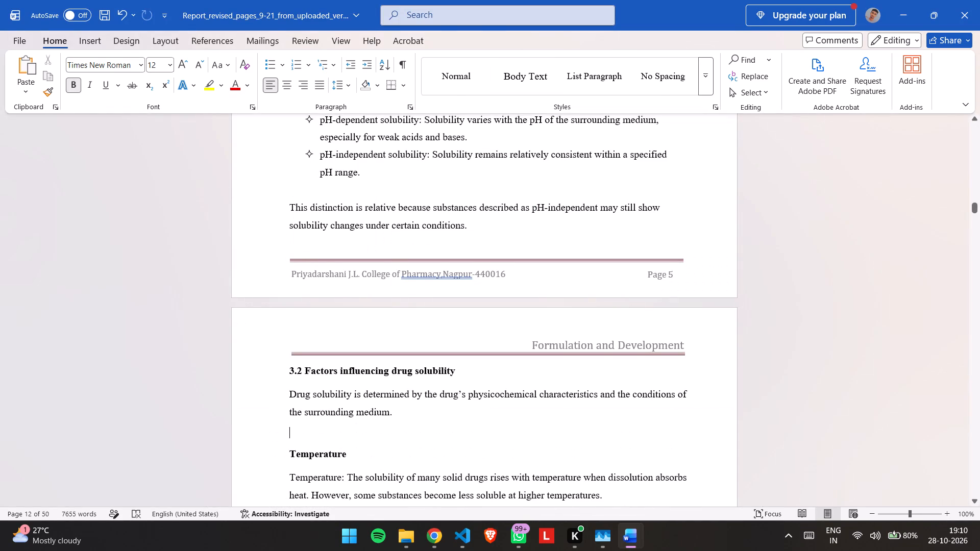
Remove the blank line above the "Temperature" heading and prefix the heading with a plain-text "1.".
{"action": "key", "text": "BackSpace"}
{"action": "key", "text": "BackSpace"}
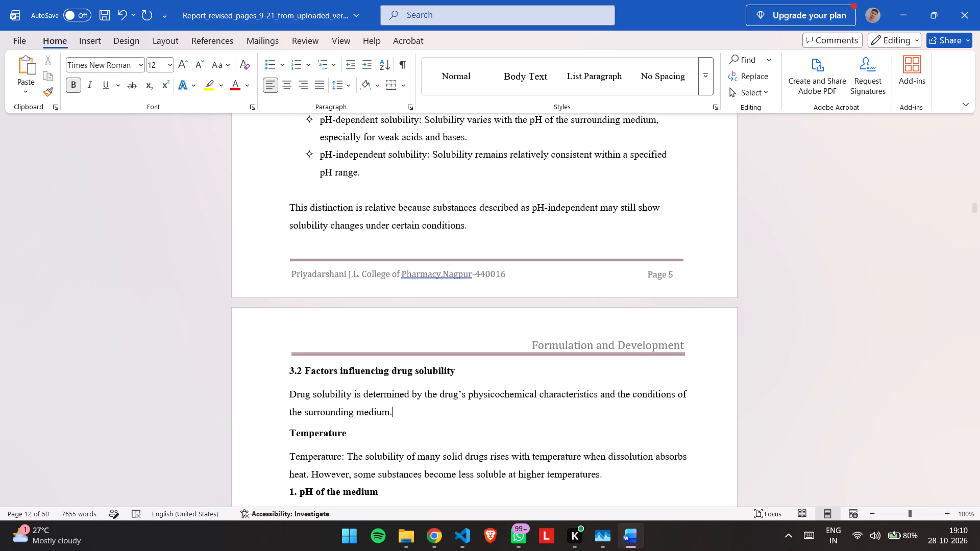
{"action": "left_click", "coordinate": [290, 435]}
{"action": "type", "text": "1."}
Replace the automatic list number of the "pH of the medium" heading with a plain-text "2." followed by a space.
{"action": "scroll", "coordinate": [159, 358], "scroll_direction": "down", "scroll_amount": 1}
{"action": "key", "text": "alt+Tab"}
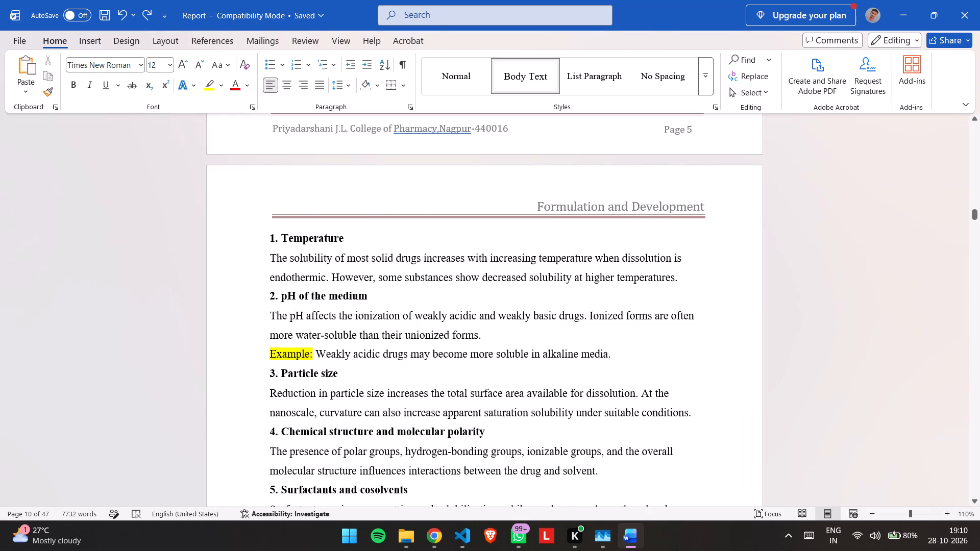
{"action": "key", "text": "alt+Tab"}
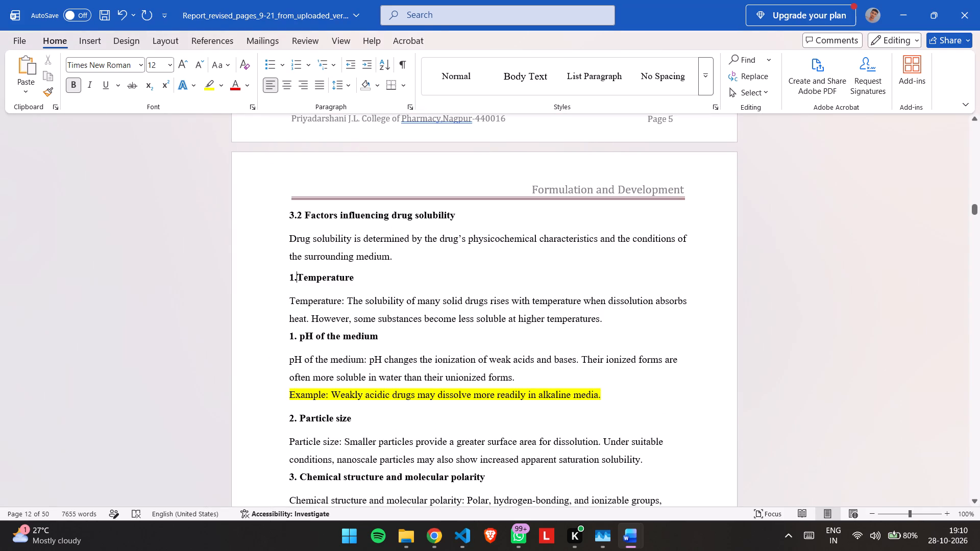
{"action": "left_click", "coordinate": [295, 335]}
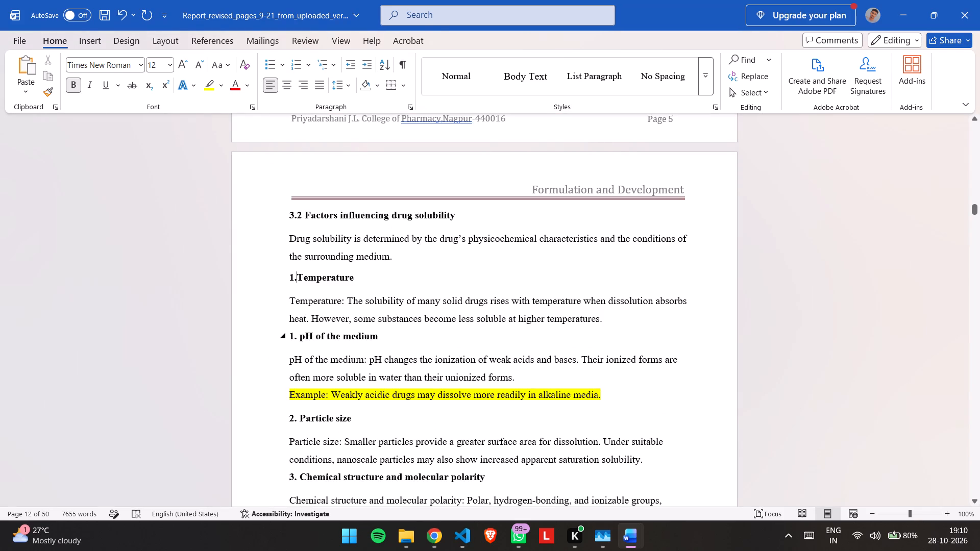
{"action": "left_click", "coordinate": [292, 339]}
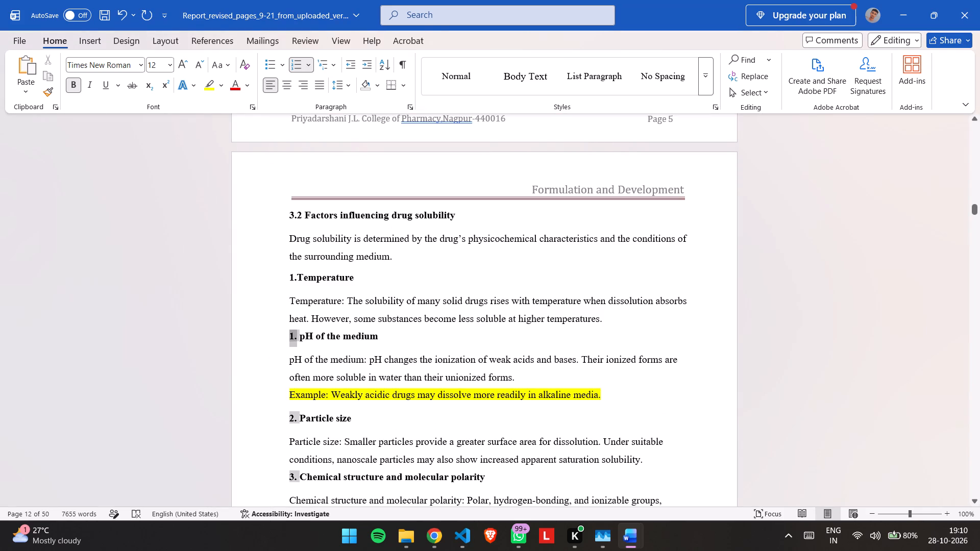
{"action": "left_click", "coordinate": [296, 339]}
{"action": "double_click", "coordinate": [292, 335]}
{"action": "key", "text": "2"}
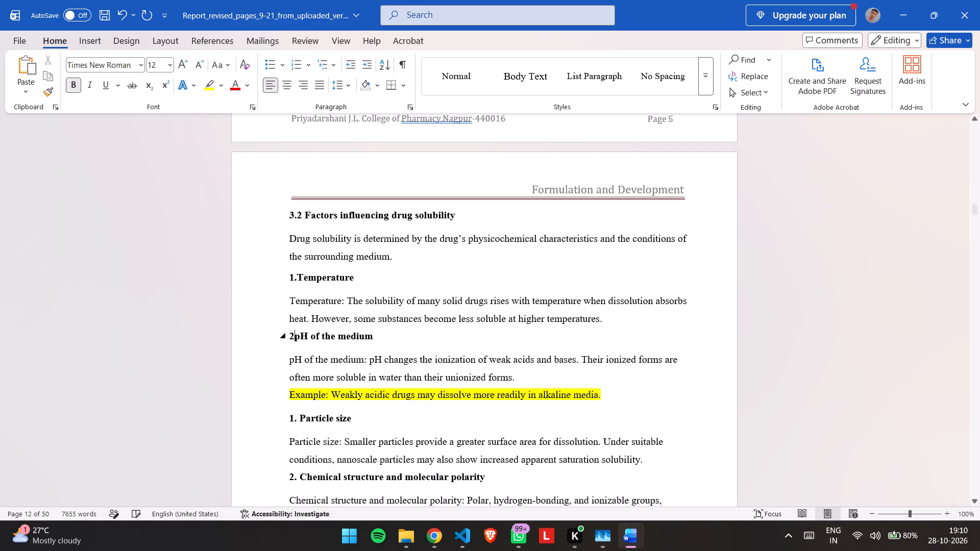
{"action": "key", "text": "period"}
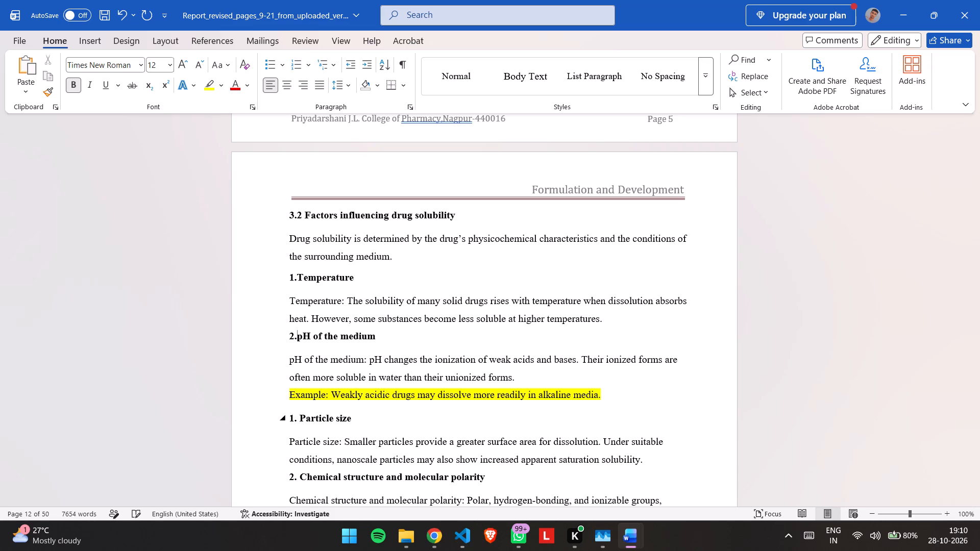
{"action": "key", "text": "space"}
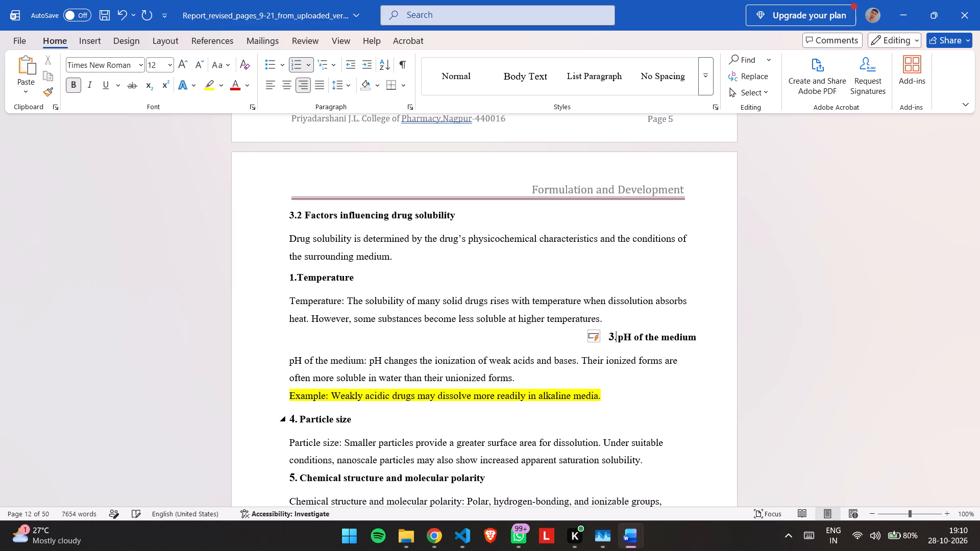
{"action": "key", "text": "ctrl+z"}
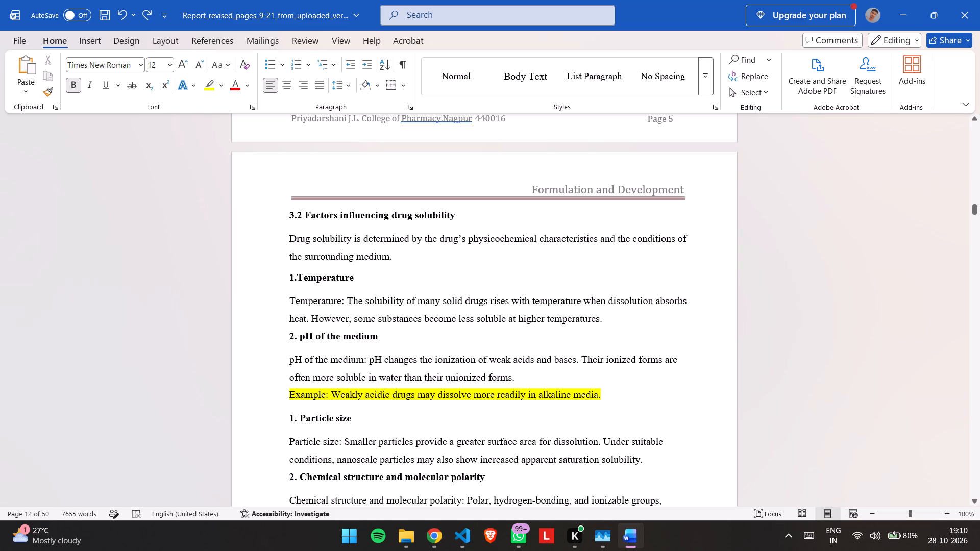
Replace the automatic list number of the "Particle size" heading with a plain-text "3." followed by a space.
{"action": "key", "text": "alt+Tab"}
{"action": "key", "text": "alt+Tab"}
{"action": "left_click", "coordinate": [294, 419]}
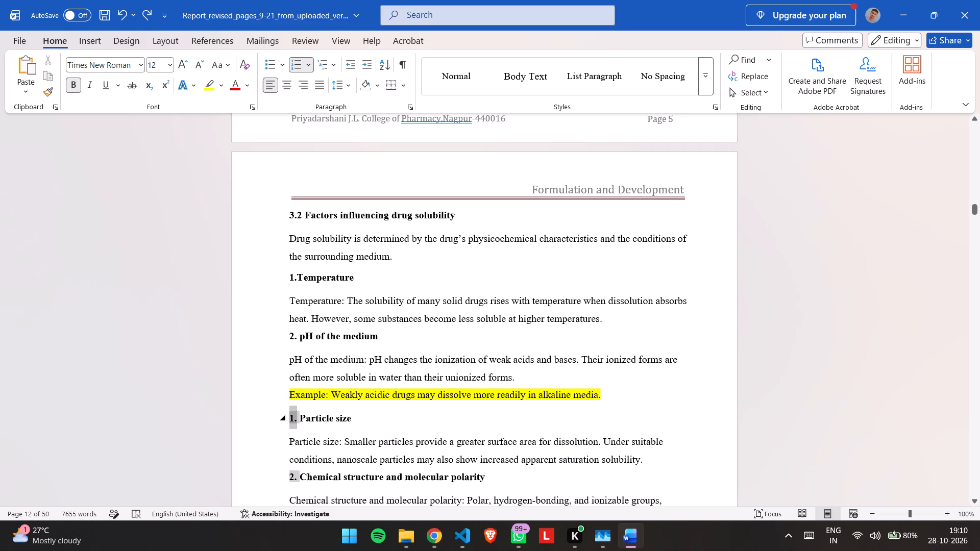
{"action": "left_click", "coordinate": [301, 423]}
{"action": "key", "text": "Left"}
{"action": "key", "text": "BackSpace"}
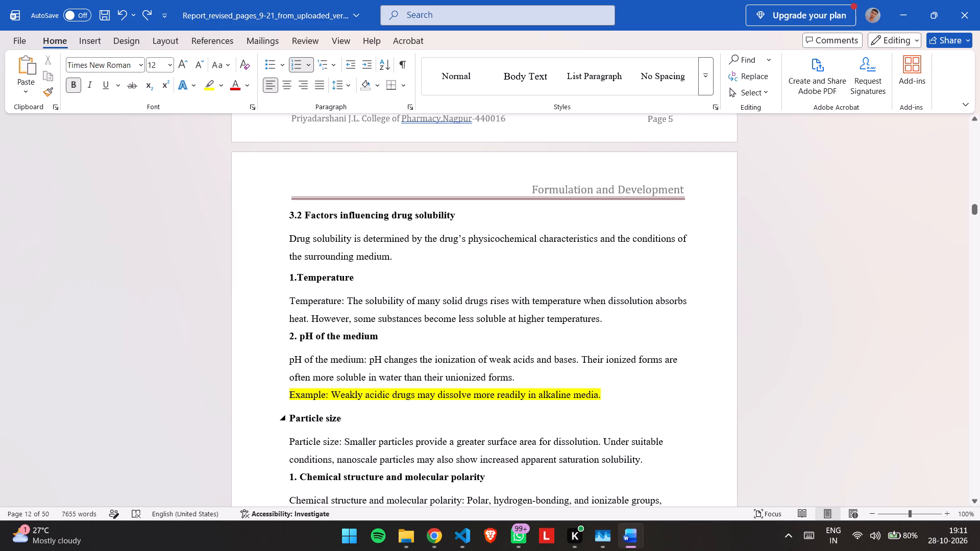
{"action": "type", "text": "3."}
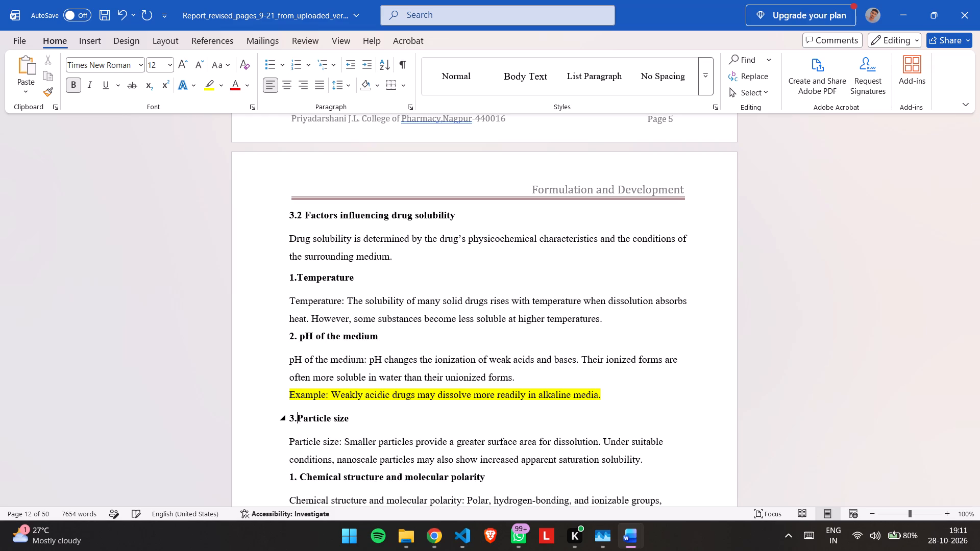
{"action": "key", "text": "space"}
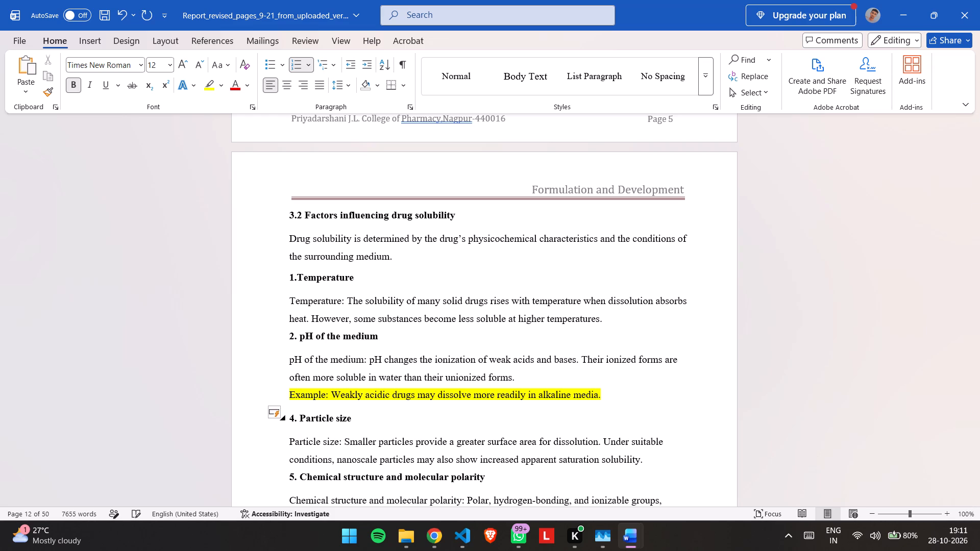
{"action": "key", "text": "ctrl+z"}
Renumber the "Chemical structure and molecular polarity" heading as "4.", matching the original Report document.
{"action": "key", "text": "alt+Tab"}
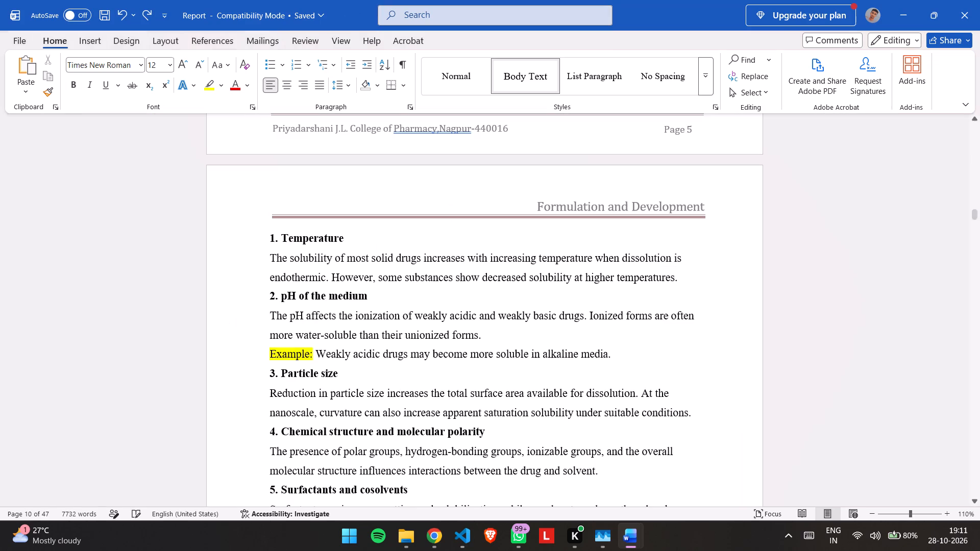
{"action": "key", "text": "alt+Tab"}
{"action": "scroll", "coordinate": [301, 423], "scroll_direction": "down", "scroll_amount": 1}
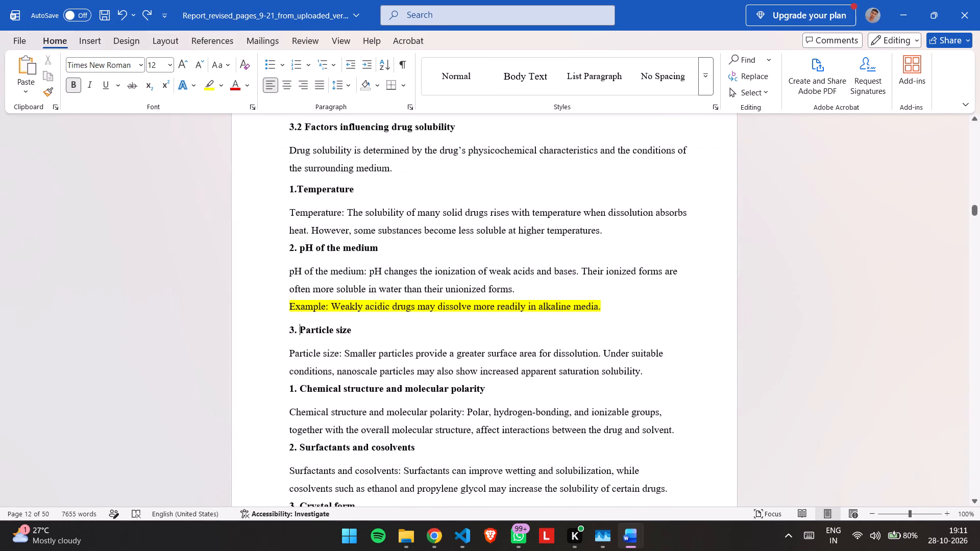
{"action": "left_click", "coordinate": [299, 384]}
{"action": "key", "text": "alt+Tab"}
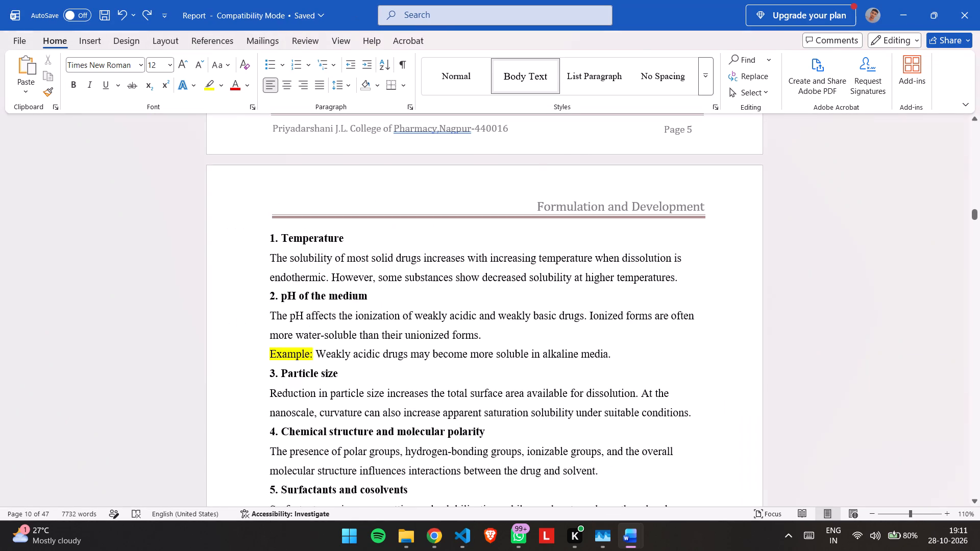
{"action": "key", "text": "alt+Tab"}
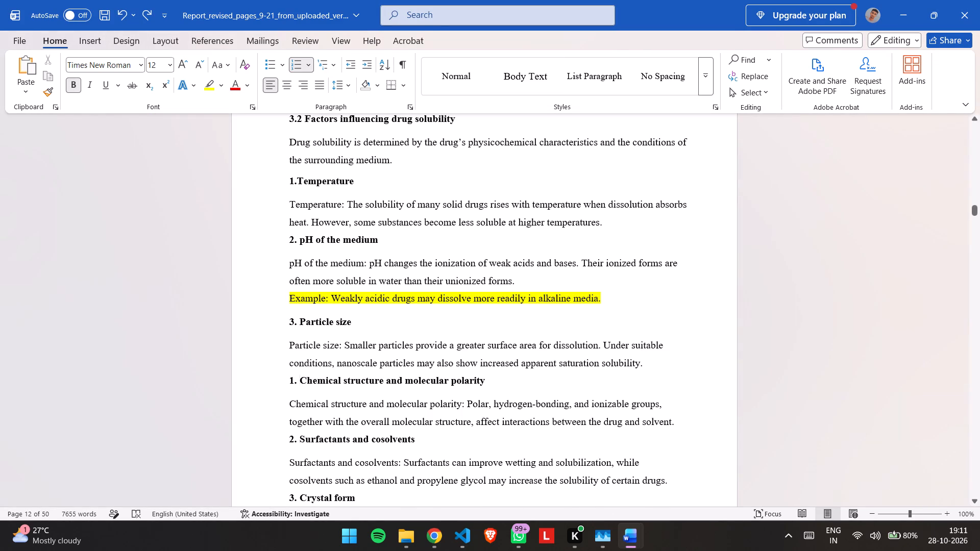
{"action": "key", "text": "BackSpace"}
{"action": "left_click", "coordinate": [299, 384]}
{"action": "type", "text": "4."}
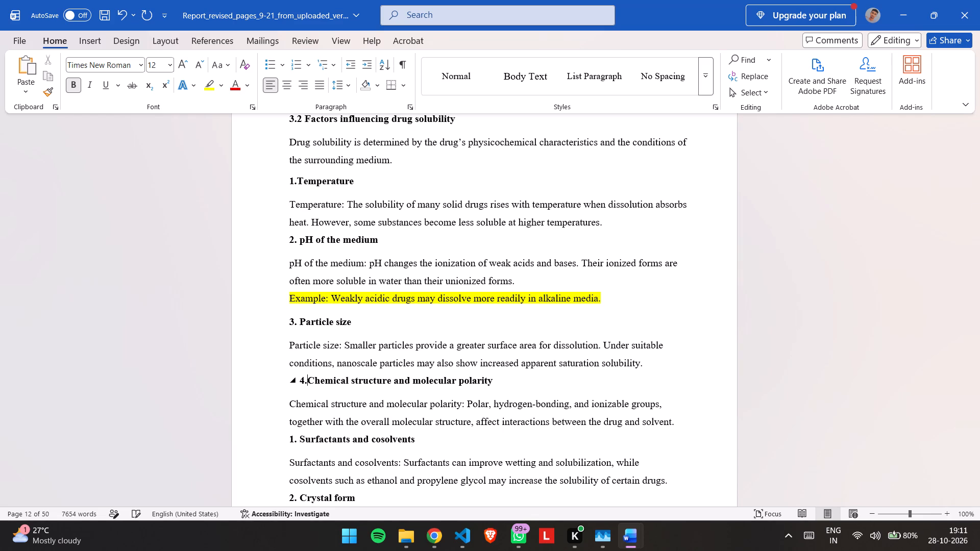
{"action": "key", "text": "space"}
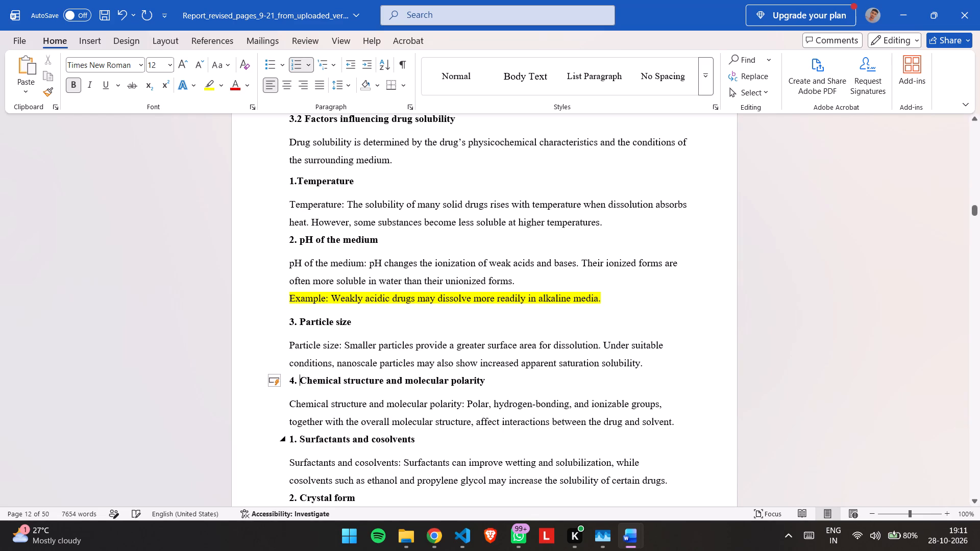
Renumber the "Surfactants and cosolvents" heading as "5.".
{"action": "left_click", "coordinate": [294, 436]}
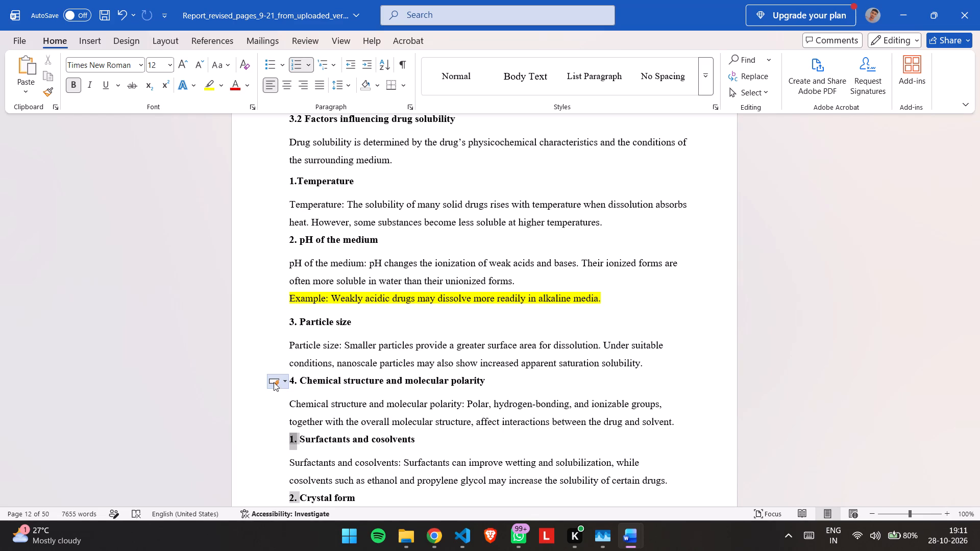
{"action": "left_click", "coordinate": [281, 382]}
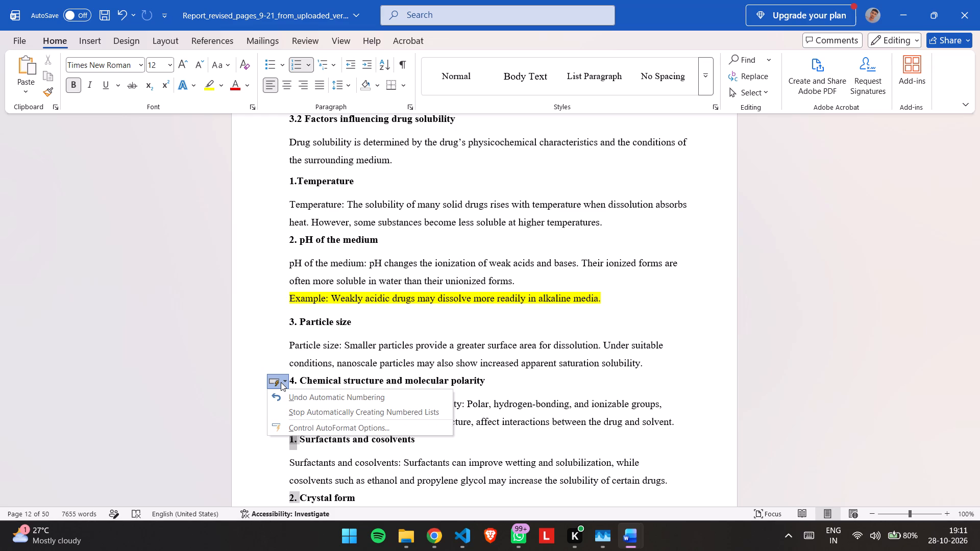
{"action": "left_click", "coordinate": [285, 447]}
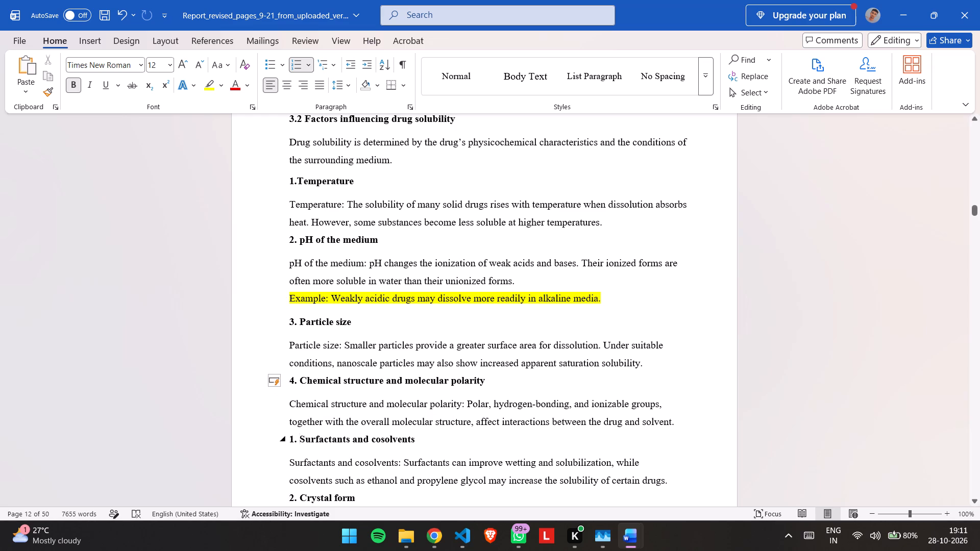
{"action": "double_click", "coordinate": [295, 440]}
{"action": "key", "text": "5"}
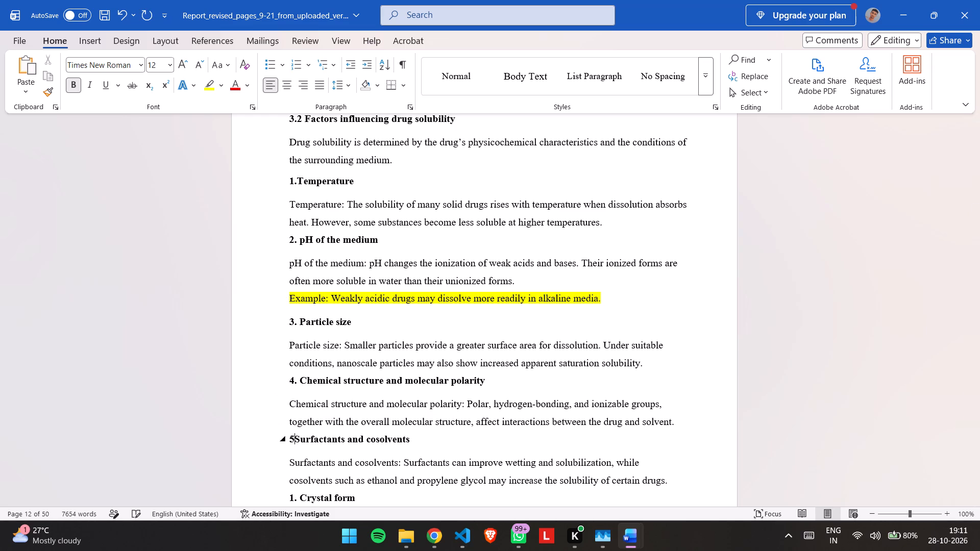
{"action": "key", "text": "period"}
{"action": "key", "text": "space"}
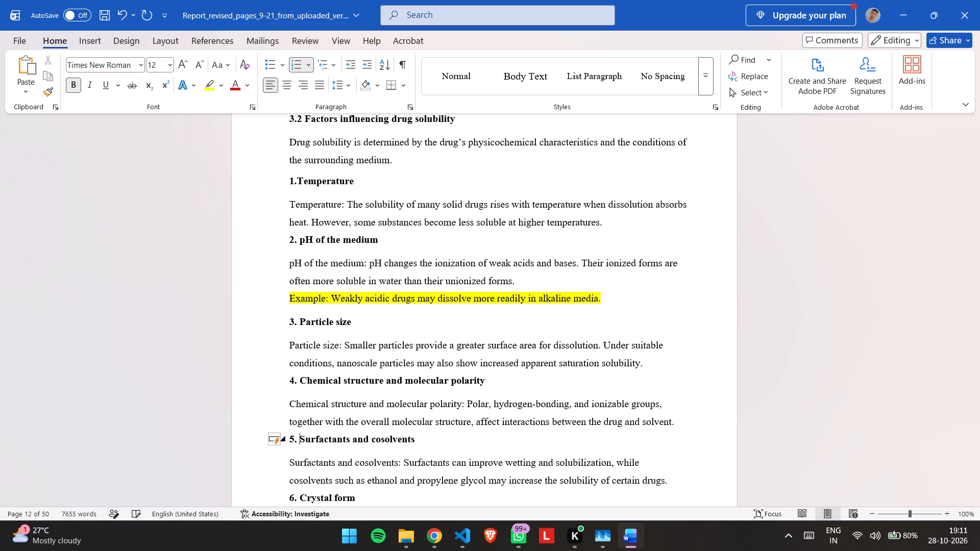
Compare the remaining solubility factor headings and the start of the methods section with the original Report document.
{"action": "scroll", "coordinate": [295, 440], "scroll_direction": "down", "scroll_amount": 1}
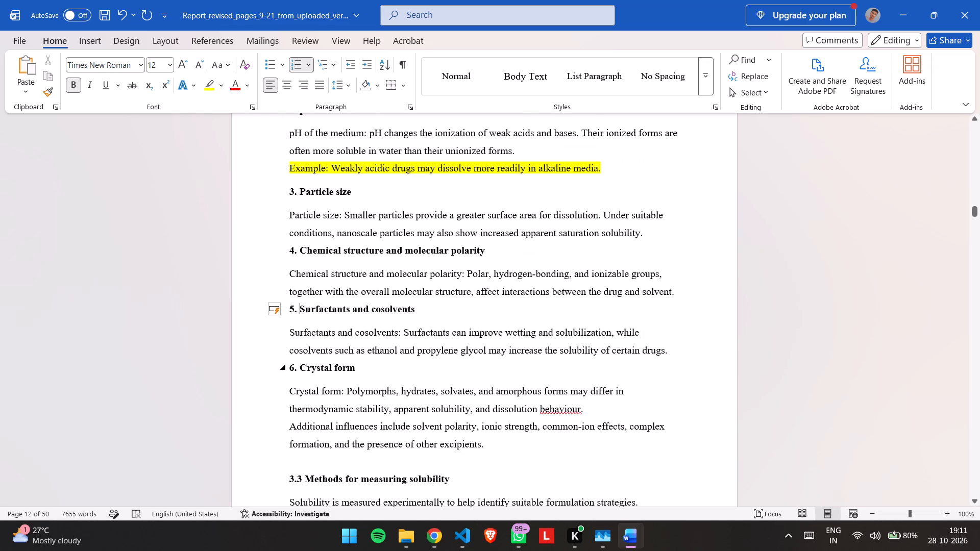
{"action": "scroll", "coordinate": [304, 371], "scroll_direction": "down", "scroll_amount": 1}
{"action": "key", "text": "alt+Tab"}
{"action": "scroll", "coordinate": [304, 371], "scroll_direction": "down", "scroll_amount": 1}
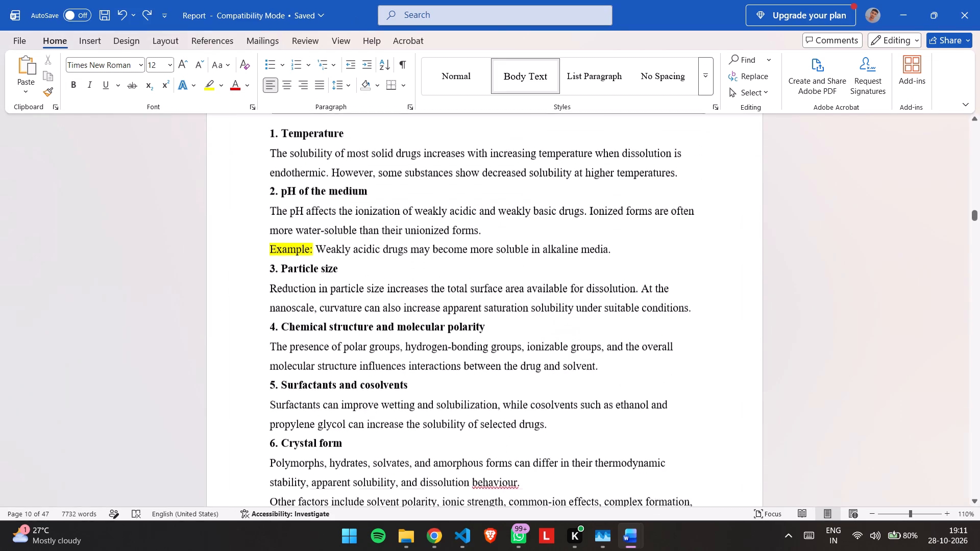
{"action": "scroll", "coordinate": [304, 371], "scroll_direction": "down", "scroll_amount": 2}
{"action": "key", "text": "alt+Tab"}
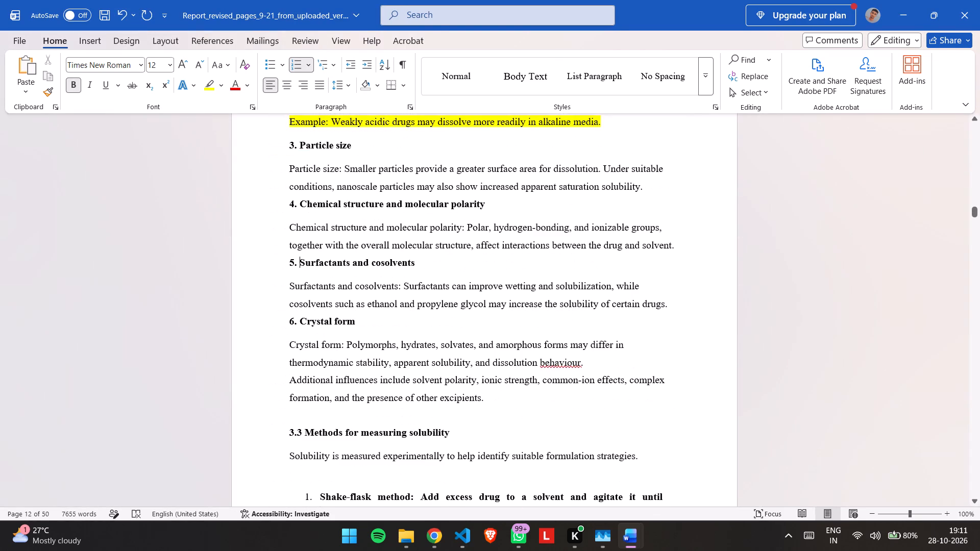
Review the revised document's headings from the solubility factors back to the start of the Solubility chapter.
{"action": "scroll", "coordinate": [489, 336], "scroll_direction": "up", "scroll_amount": 3}
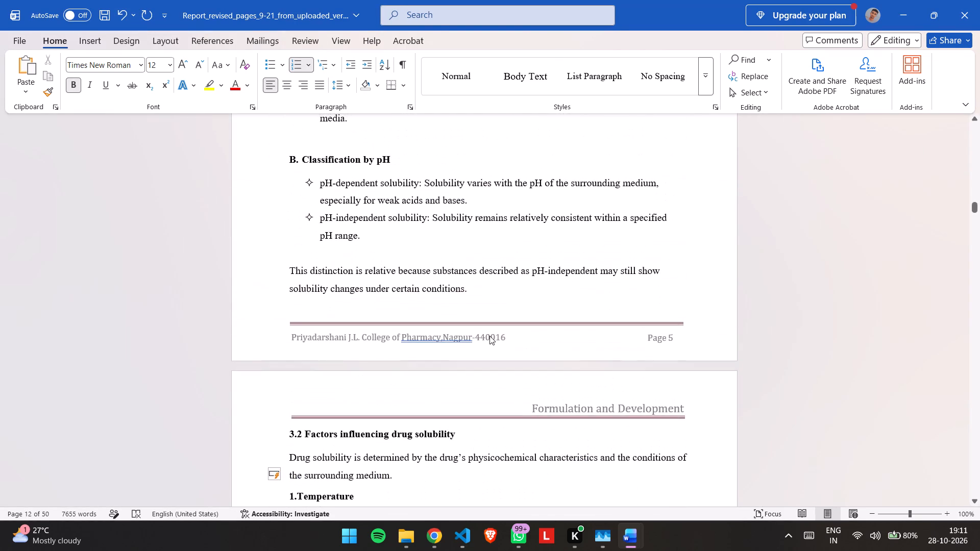
{"action": "scroll", "coordinate": [489, 336], "scroll_direction": "down", "scroll_amount": 1}
{"action": "scroll", "coordinate": [489, 336], "scroll_direction": "up", "scroll_amount": 1}
{"action": "scroll", "coordinate": [489, 336], "scroll_direction": "down", "scroll_amount": 1}
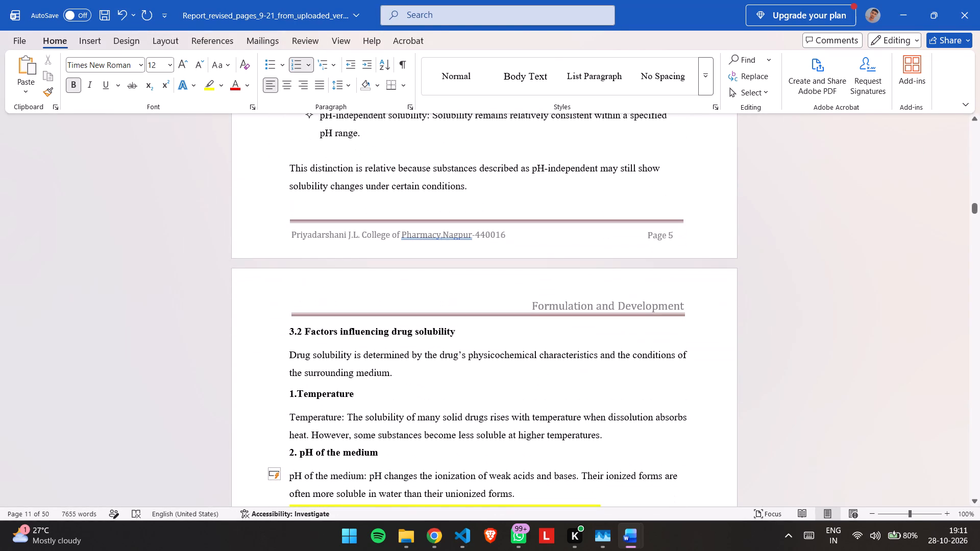
{"action": "scroll", "coordinate": [330, 345], "scroll_direction": "up", "scroll_amount": 4}
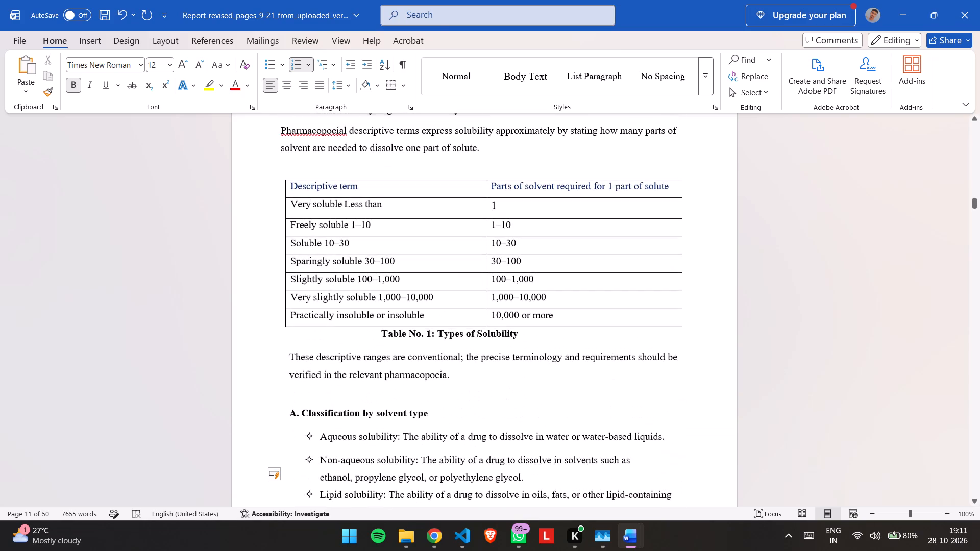
{"action": "scroll", "coordinate": [330, 345], "scroll_direction": "up", "scroll_amount": 5}
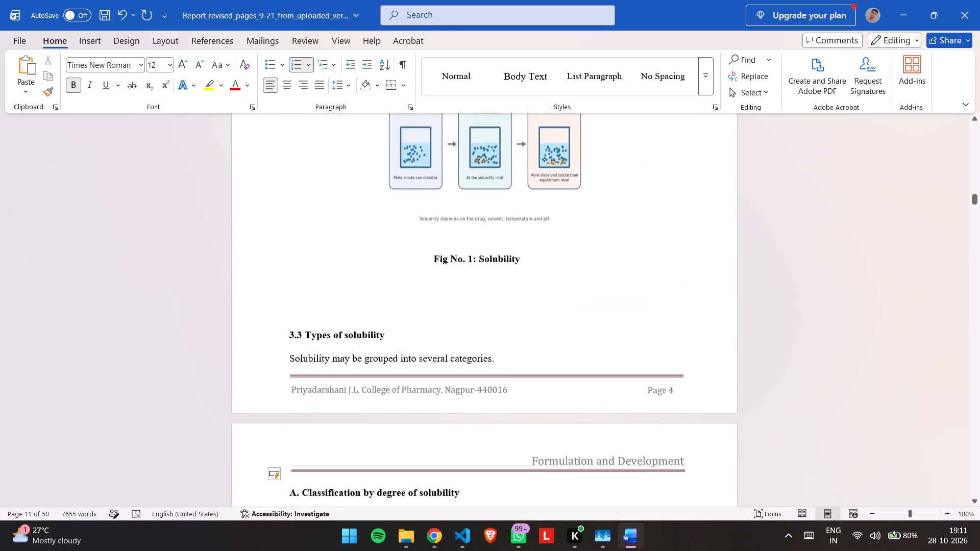
{"action": "scroll", "coordinate": [330, 345], "scroll_direction": "up", "scroll_amount": 5}
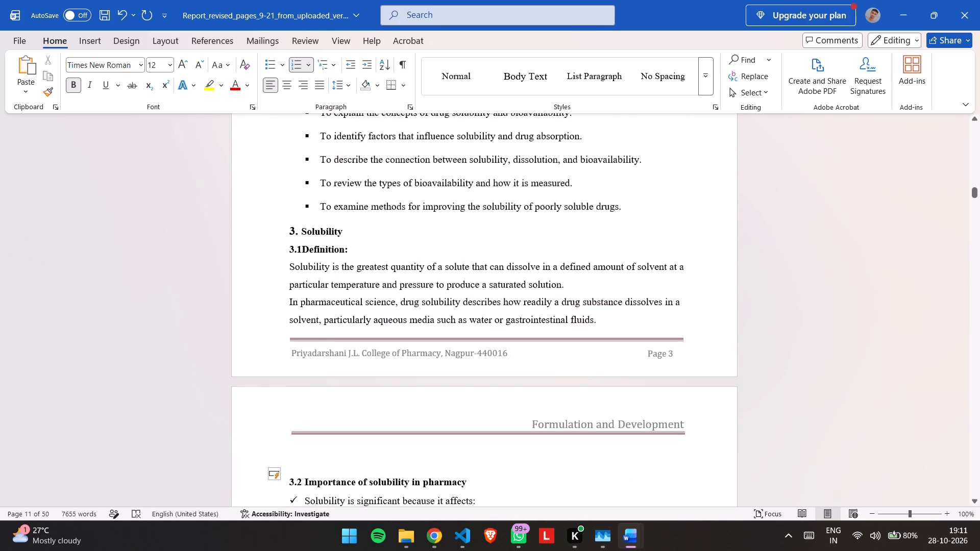
{"action": "scroll", "coordinate": [286, 240], "scroll_direction": "down", "scroll_amount": 1}
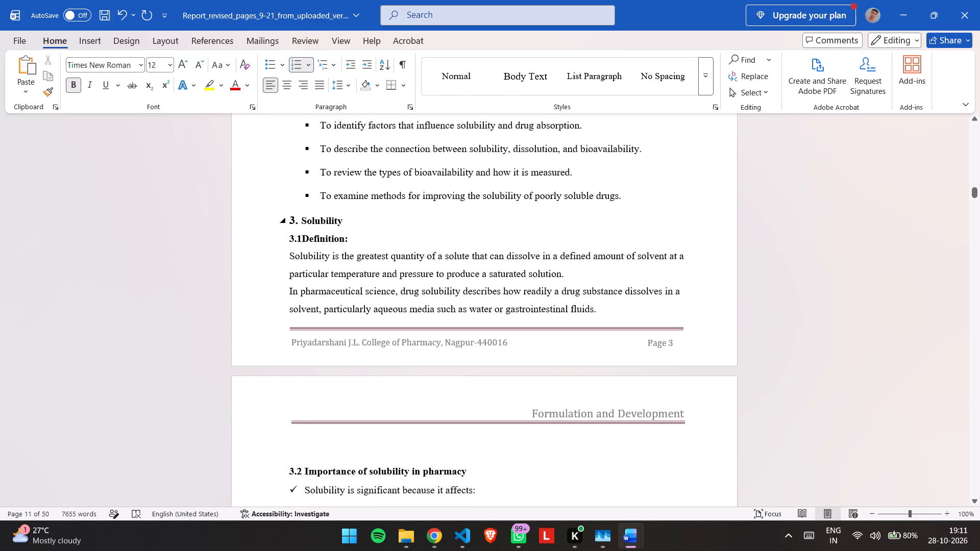
Compare the formatting of the "3. Solubility" heading between the original Report and the revised document.
{"action": "key", "text": "alt+Tab"}
{"action": "scroll", "coordinate": [286, 240], "scroll_direction": "up", "scroll_amount": 7}
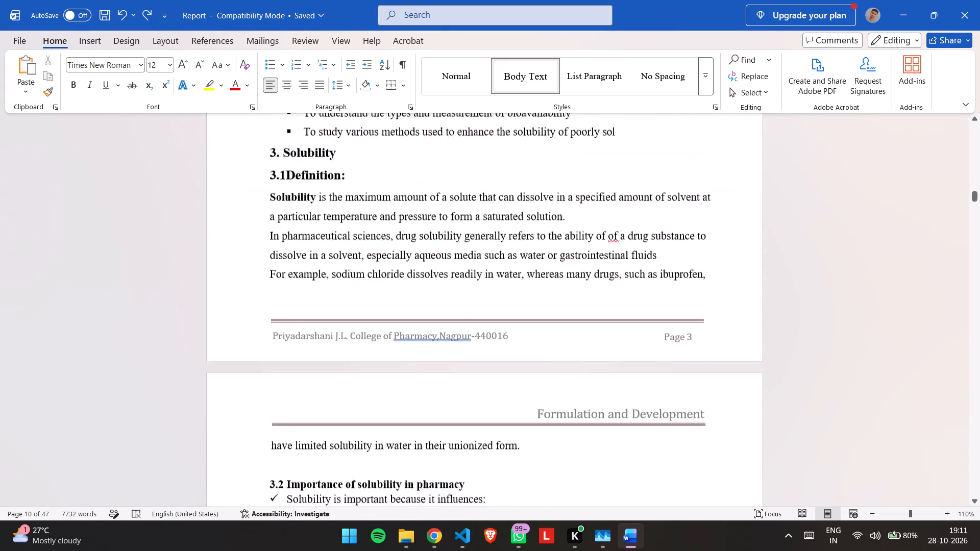
{"action": "key", "text": "alt+Tab"}
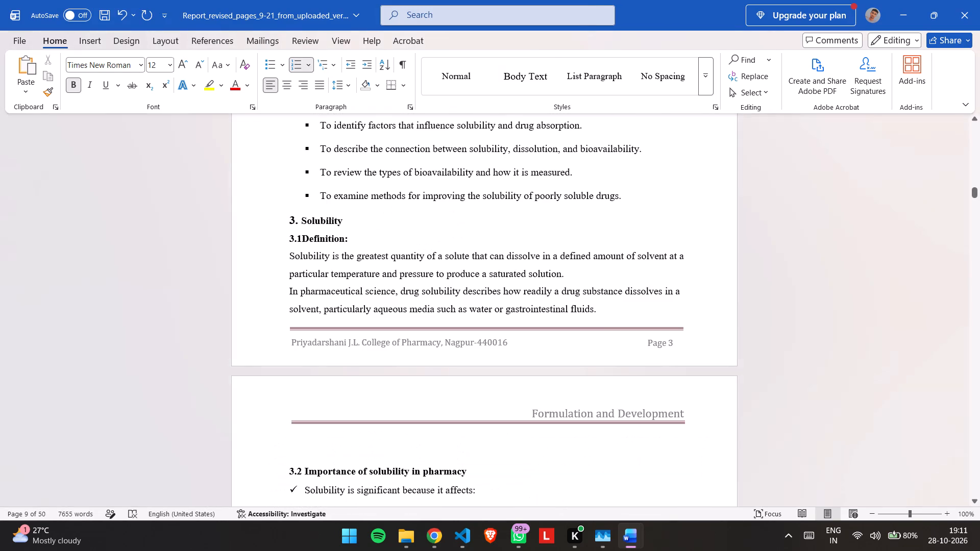
{"action": "key", "text": "alt+Tab"}
{"action": "left_click", "coordinate": [304, 196]}
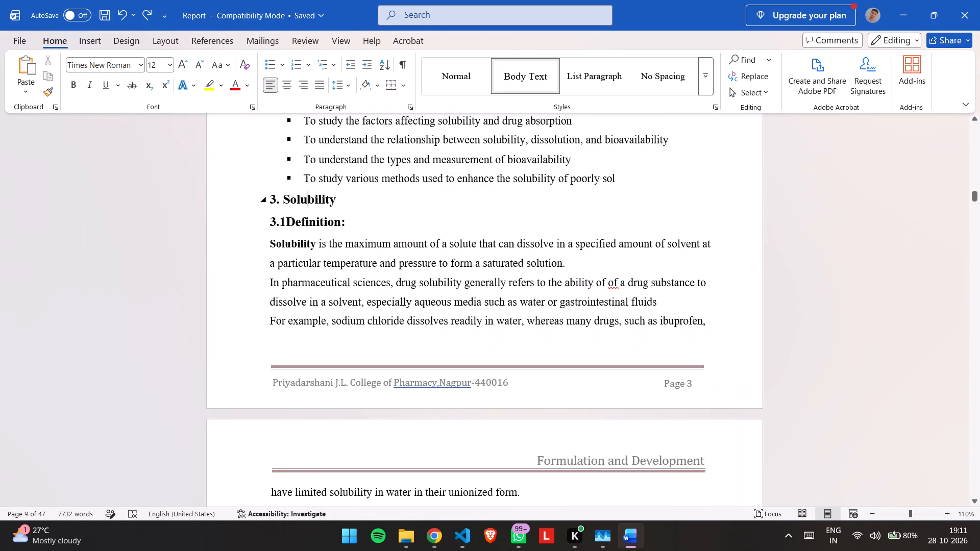
{"action": "key", "text": "alt+Tab"}
{"action": "left_click", "coordinate": [303, 218]}
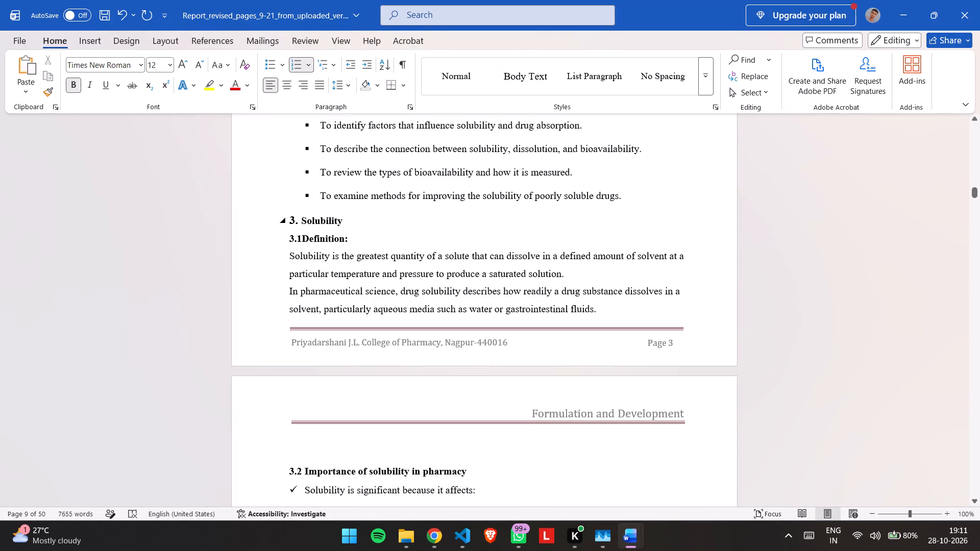
{"action": "key", "text": "alt+Tab"}
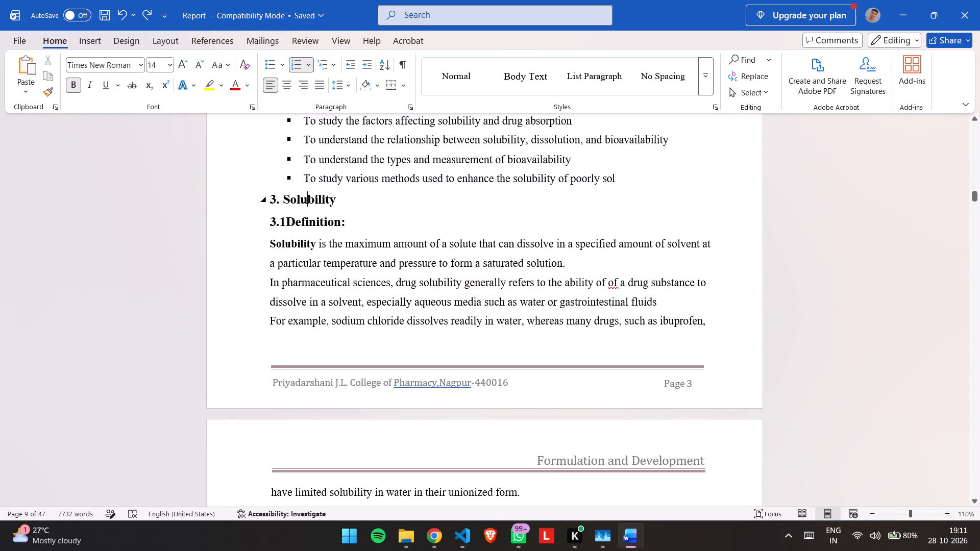
In the original Report, set the font size of the "Solubility" chapter heading text to 12.
{"action": "double_click", "coordinate": [309, 206]}
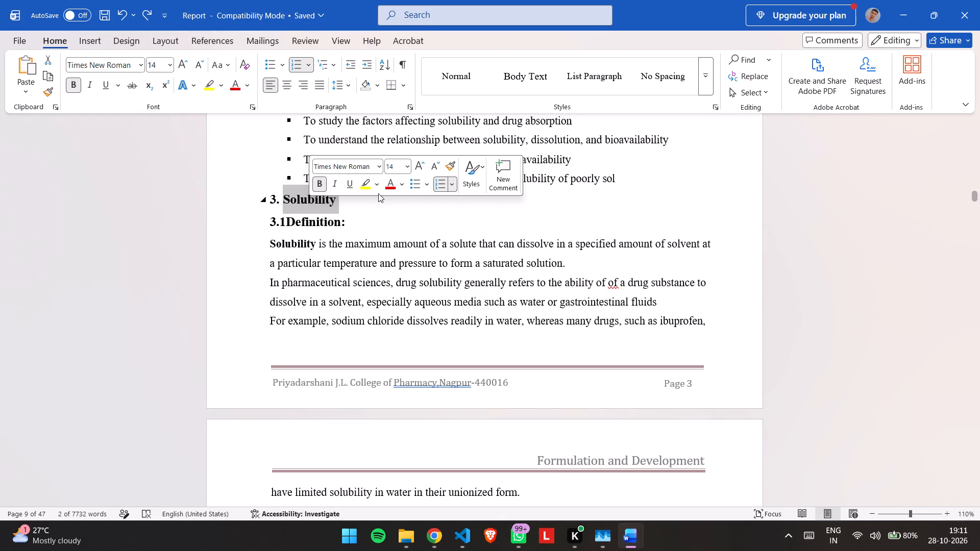
{"action": "left_click", "coordinate": [351, 207]}
{"action": "left_click_drag", "start_coordinate": [341, 203], "coordinate": [253, 197]}
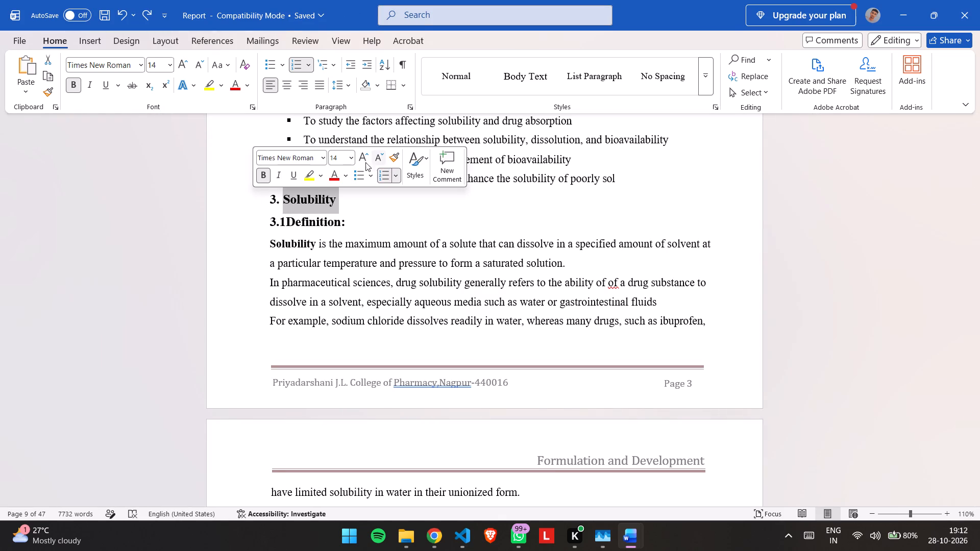
{"action": "left_click", "coordinate": [350, 153]}
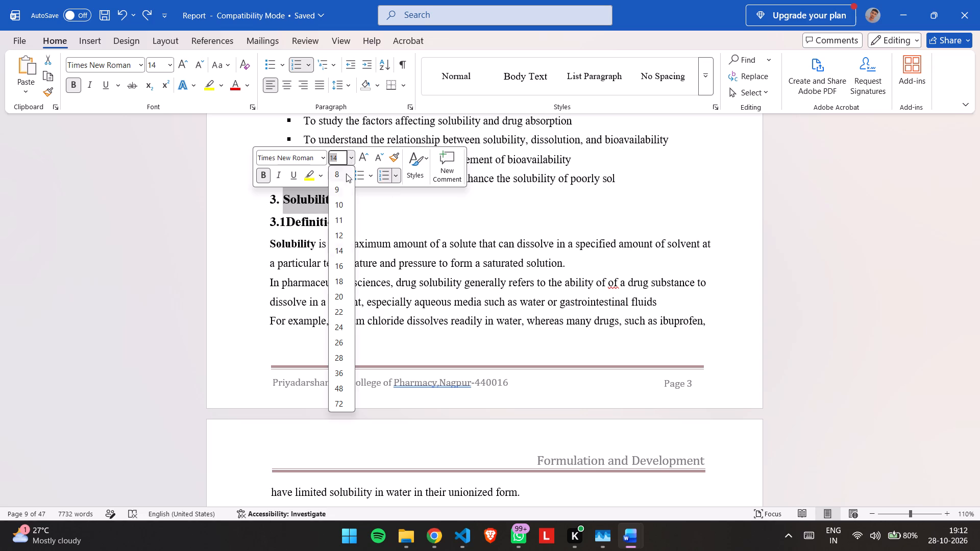
{"action": "left_click", "coordinate": [342, 237]}
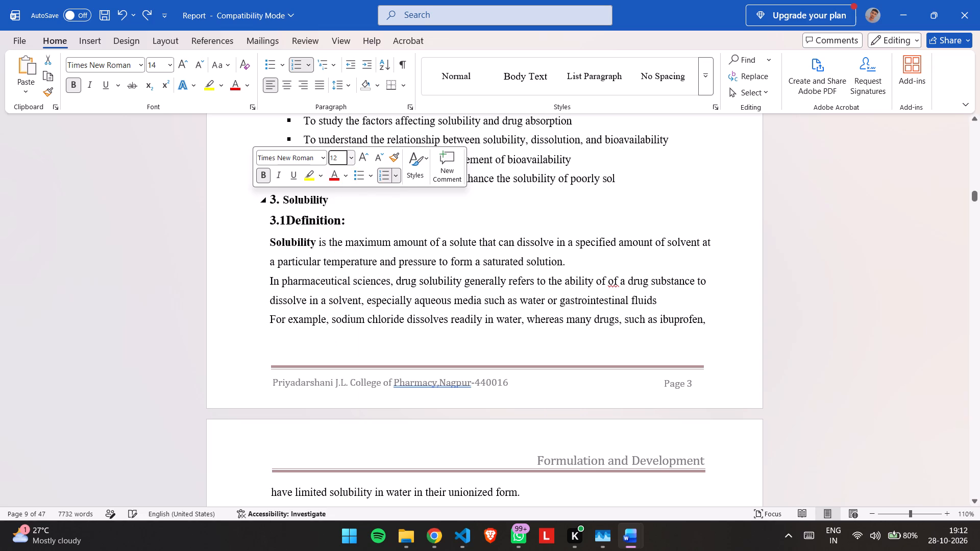
Set the font size of the "3.1Definition:" heading in the original Report to 12.
{"action": "left_click_drag", "start_coordinate": [354, 221], "coordinate": [269, 220]}
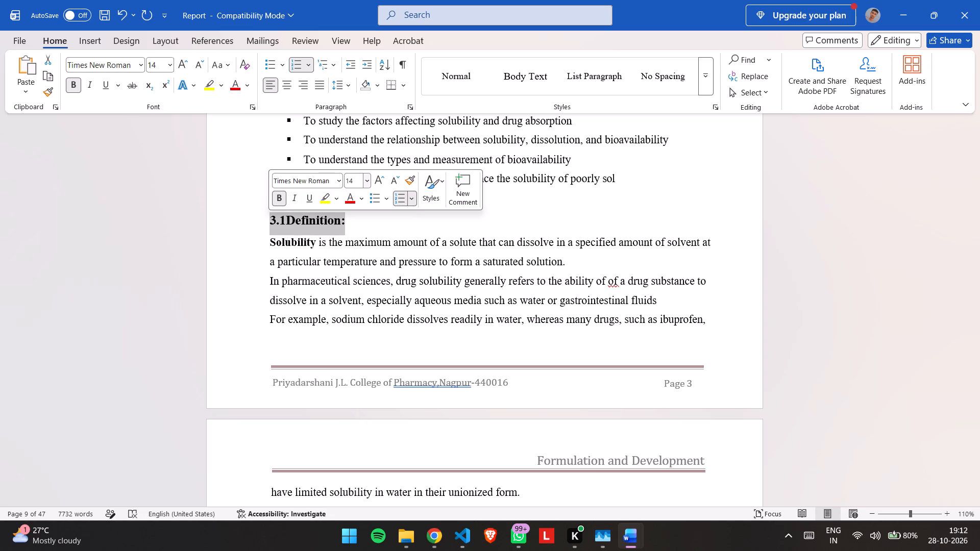
{"action": "left_click", "coordinate": [367, 184]}
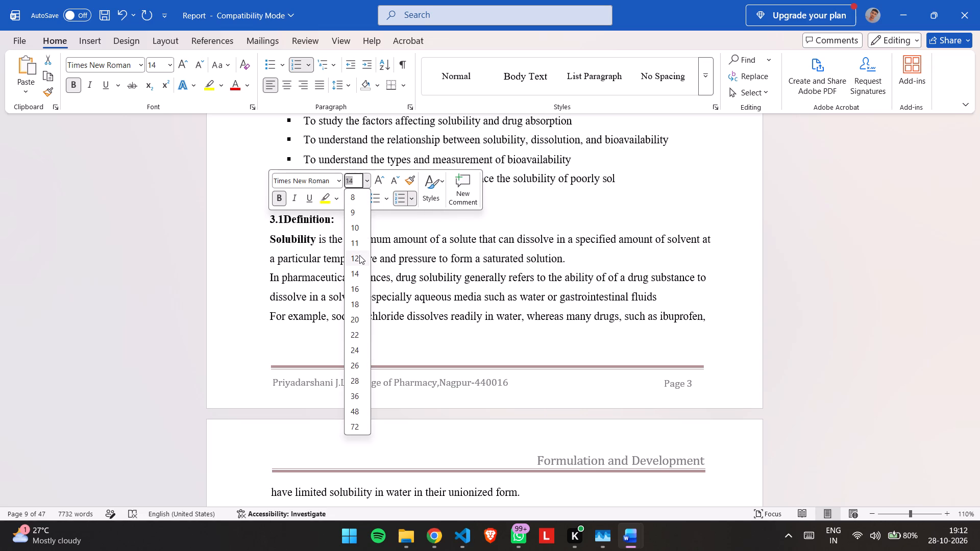
{"action": "left_click", "coordinate": [359, 257]}
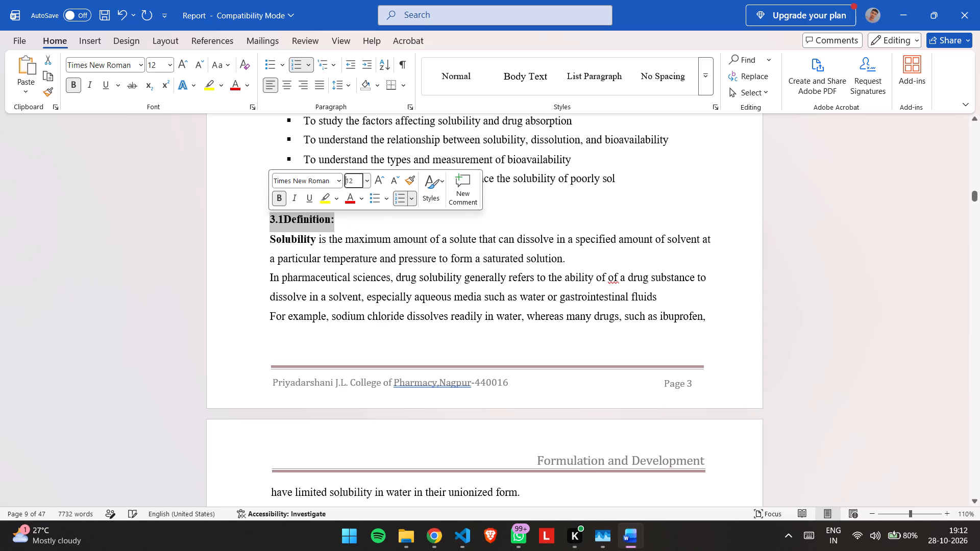
{"action": "left_click", "coordinate": [299, 238]}
{"action": "left_click", "coordinate": [365, 241]}
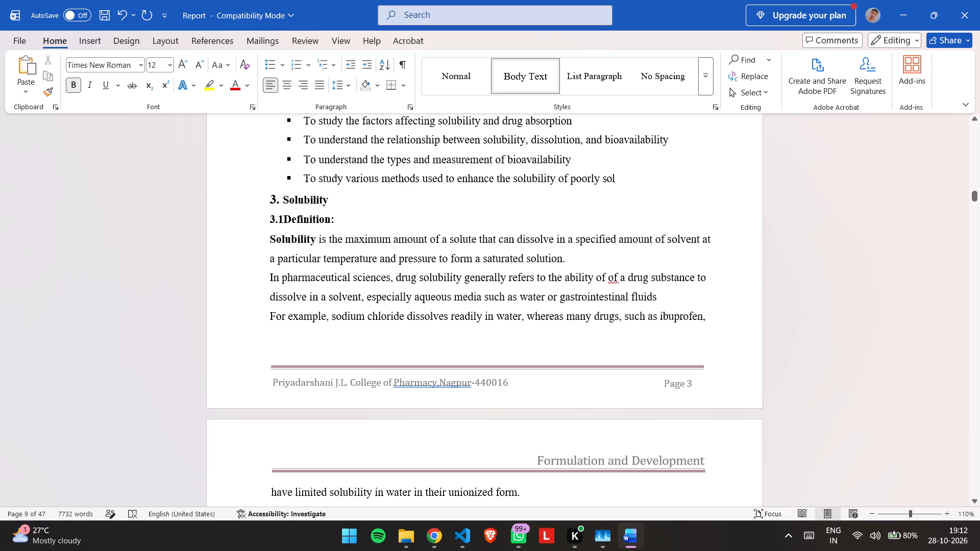
Compare the "3.2 Importance of solubility in pharmacy" section and the solubility figure between the original Report and the revised document.
{"action": "scroll", "coordinate": [365, 241], "scroll_direction": "down", "scroll_amount": 3}
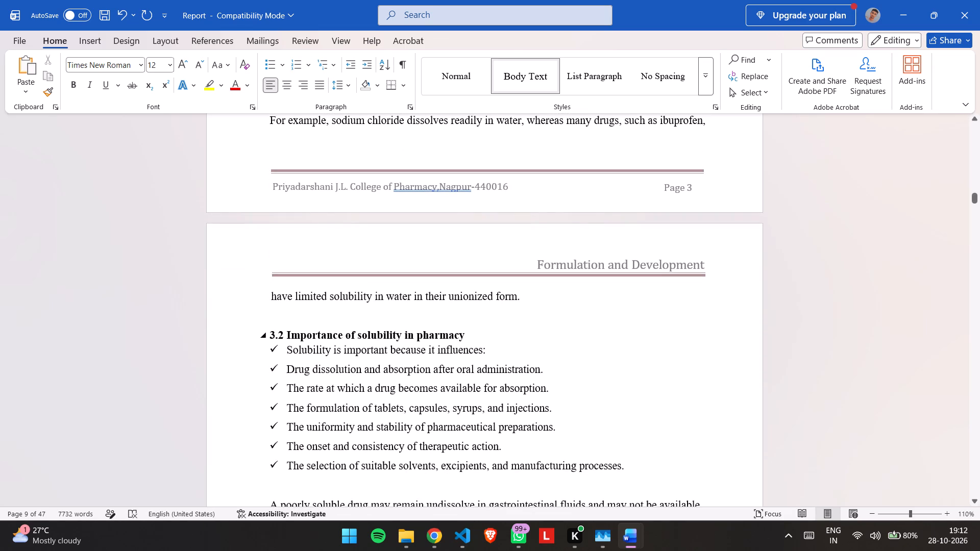
{"action": "left_click", "coordinate": [284, 339]}
{"action": "scroll", "coordinate": [403, 333], "scroll_direction": "down", "scroll_amount": 2}
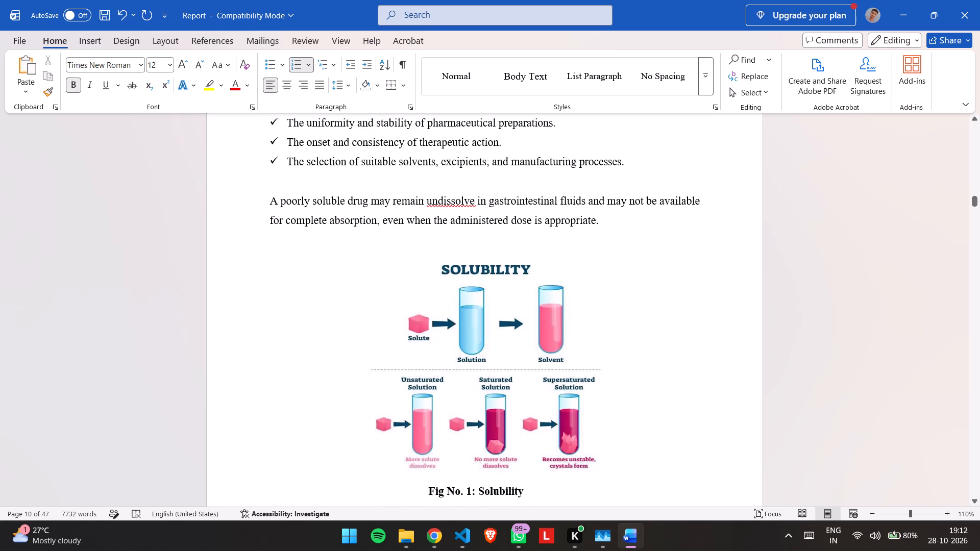
{"action": "scroll", "coordinate": [542, 297], "scroll_direction": "down", "scroll_amount": 2}
{"action": "scroll", "coordinate": [401, 292], "scroll_direction": "up", "scroll_amount": 1}
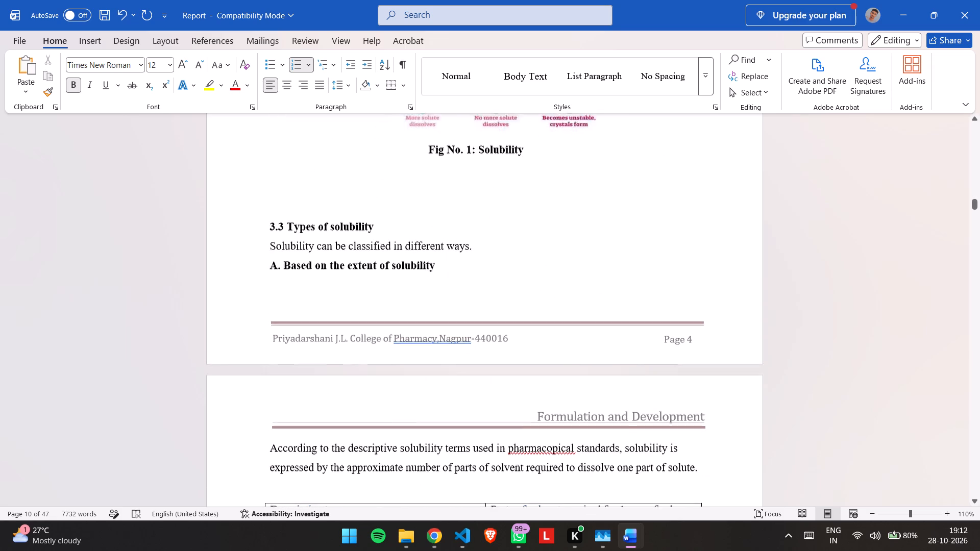
{"action": "scroll", "coordinate": [401, 292], "scroll_direction": "up", "scroll_amount": 3}
{"action": "key", "text": "alt+Tab"}
{"action": "scroll", "coordinate": [401, 292], "scroll_direction": "up", "scroll_amount": 4}
{"action": "scroll", "coordinate": [401, 292], "scroll_direction": "down", "scroll_amount": 3}
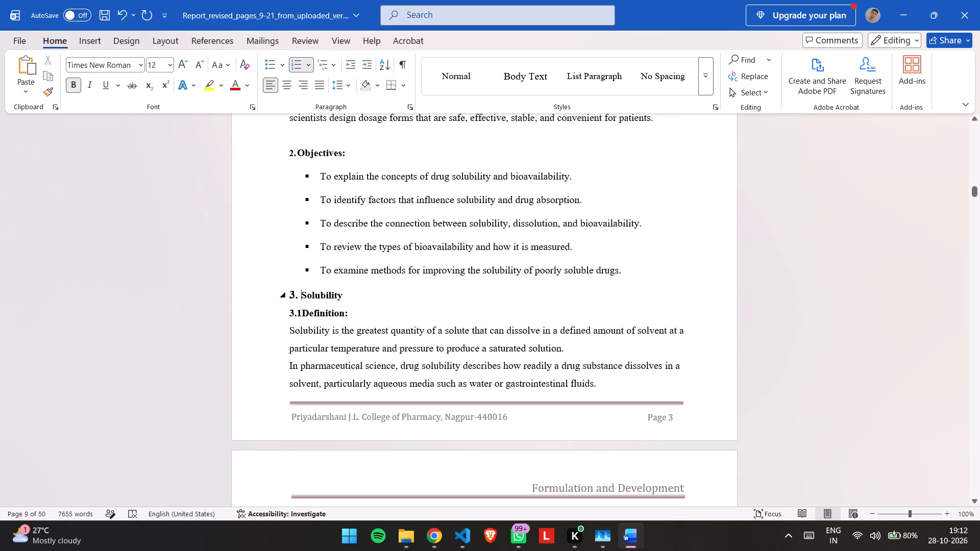
{"action": "key", "text": "alt+Tab"}
{"action": "scroll", "coordinate": [401, 292], "scroll_direction": "down", "scroll_amount": 3}
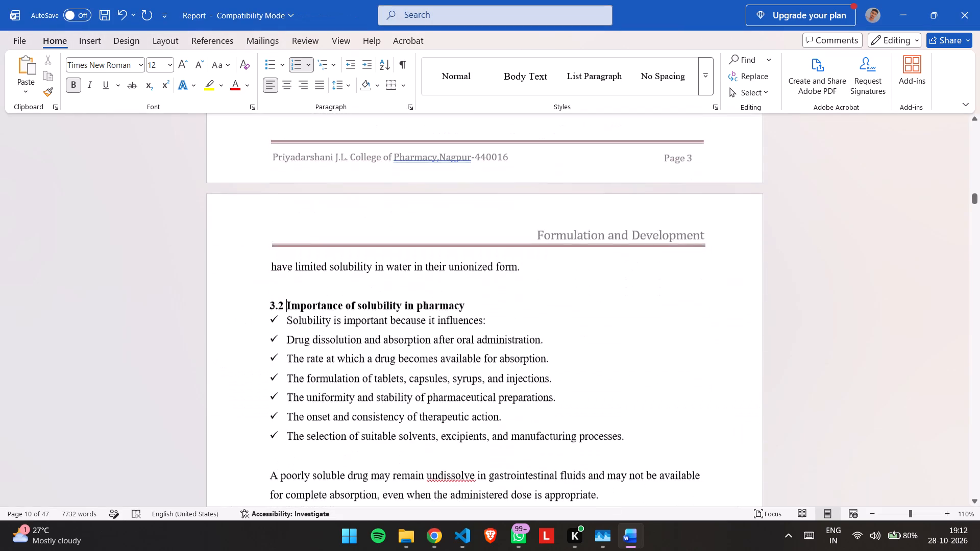
{"action": "key", "text": "alt+Tab"}
{"action": "scroll", "coordinate": [401, 292], "scroll_direction": "down", "scroll_amount": 2}
{"action": "key", "text": "alt+Tab"}
{"action": "key", "text": "alt+Tab"}
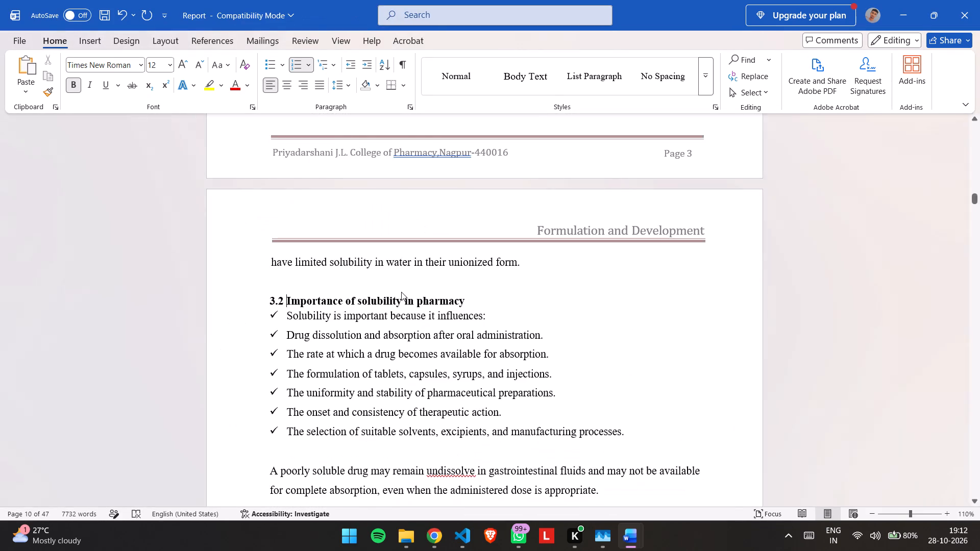
{"action": "scroll", "coordinate": [401, 292], "scroll_direction": "down", "scroll_amount": 4}
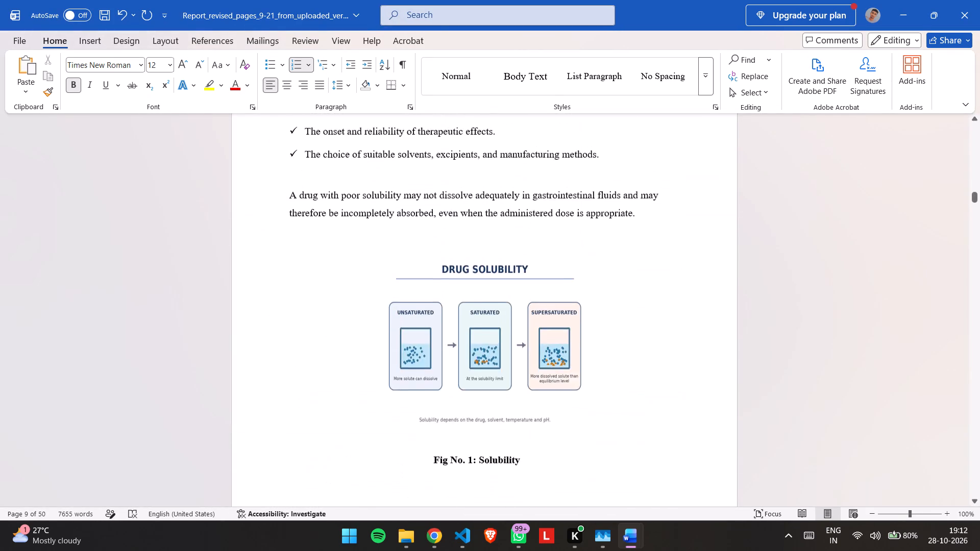
{"action": "key", "text": "alt+Tab"}
Compare the types of solubility introduction and the Table No. 1 page between the original Report and the revised document.
{"action": "scroll", "coordinate": [401, 292], "scroll_direction": "down", "scroll_amount": 6}
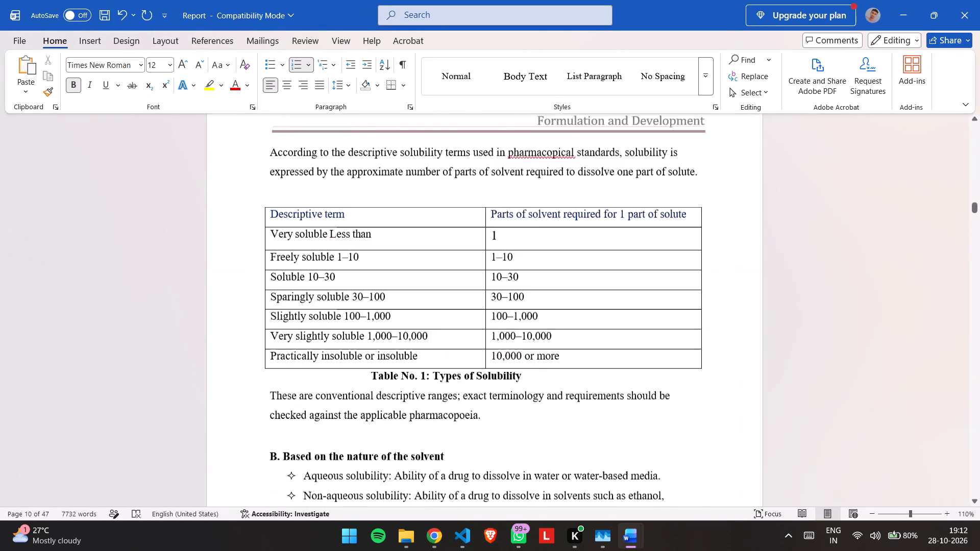
{"action": "scroll", "coordinate": [401, 292], "scroll_direction": "up", "scroll_amount": 3}
{"action": "key", "text": "alt+Tab"}
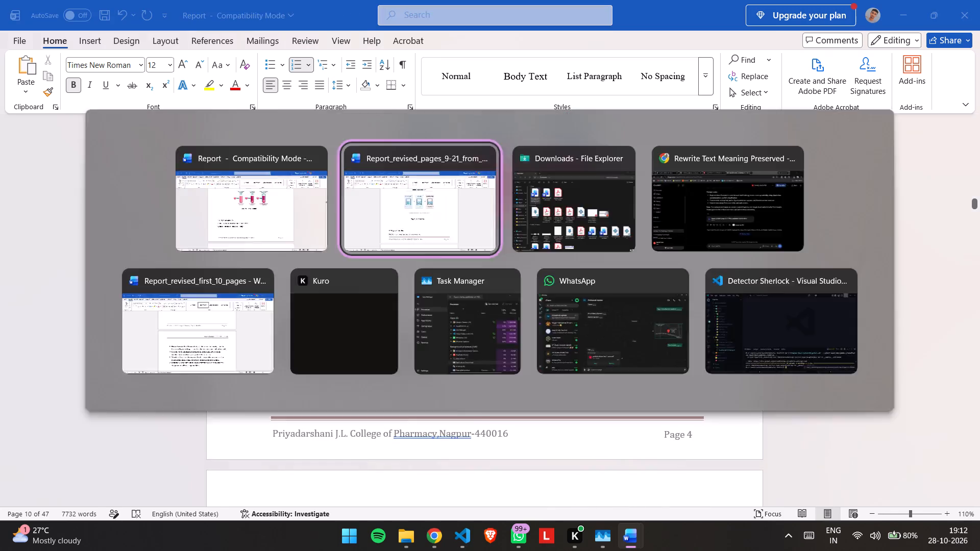
{"action": "scroll", "coordinate": [345, 303], "scroll_direction": "down", "scroll_amount": 3}
{"action": "key", "text": "alt+Tab"}
{"action": "scroll", "coordinate": [345, 303], "scroll_direction": "down", "scroll_amount": 1}
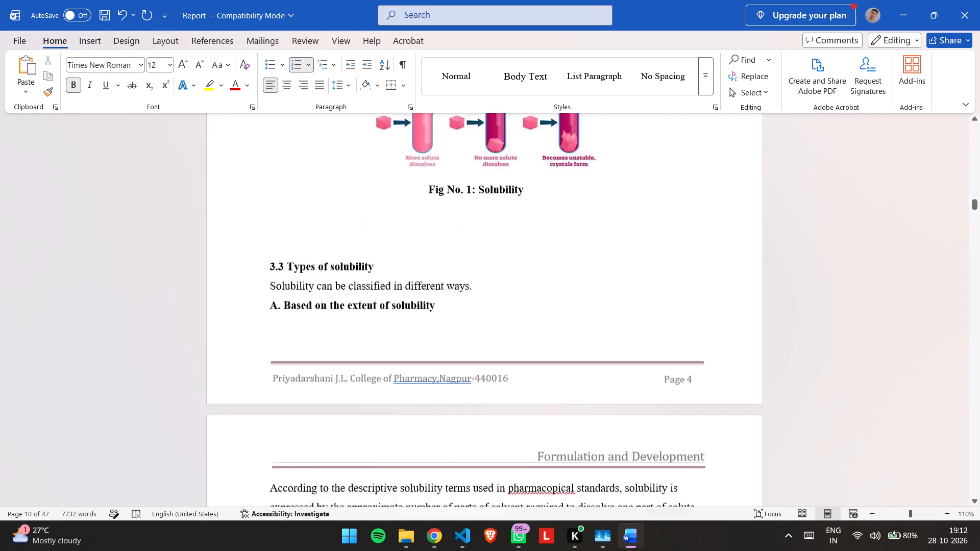
{"action": "scroll", "coordinate": [345, 303], "scroll_direction": "down", "scroll_amount": 3}
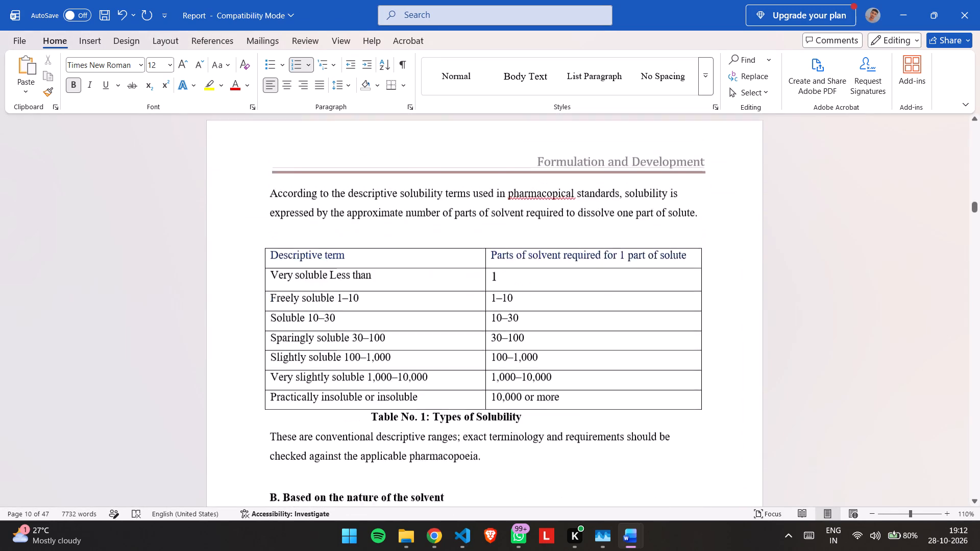
{"action": "scroll", "coordinate": [345, 303], "scroll_direction": "down", "scroll_amount": 1}
{"action": "key", "text": "Tab"}
{"action": "key", "text": "alt+Tab"}
{"action": "scroll", "coordinate": [345, 303], "scroll_direction": "down", "scroll_amount": 1}
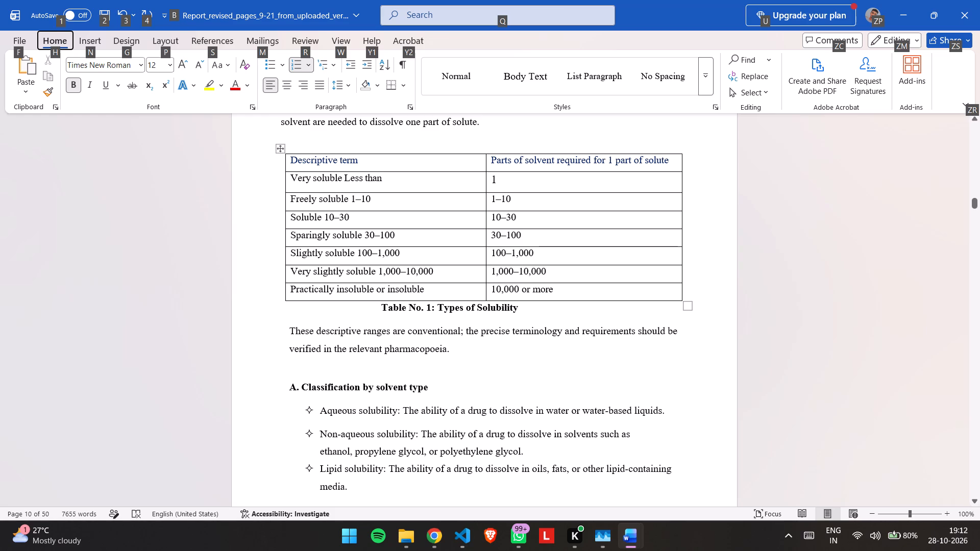
Compare the solvent-based and pH-based solubility classifications and their heading letters between the original Report and the revised document.
{"action": "key", "text": "alt+Tab"}
{"action": "scroll", "coordinate": [390, 313], "scroll_direction": "down", "scroll_amount": 2}
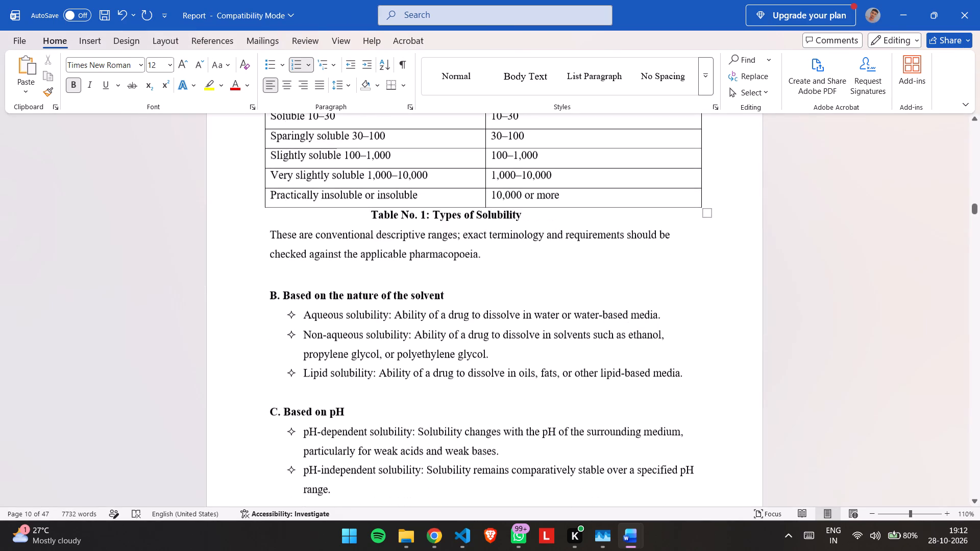
{"action": "key", "text": "alt+Tab"}
{"action": "key", "text": "alt+Tab"}
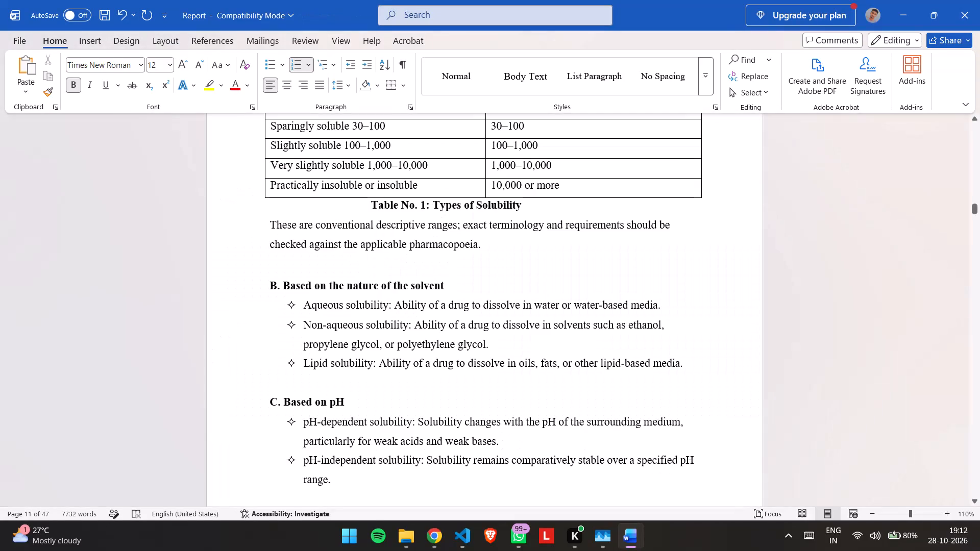
{"action": "key", "text": "alt+Tab"}
{"action": "scroll", "coordinate": [390, 313], "scroll_direction": "down", "scroll_amount": 1}
{"action": "key", "text": "alt+Tab"}
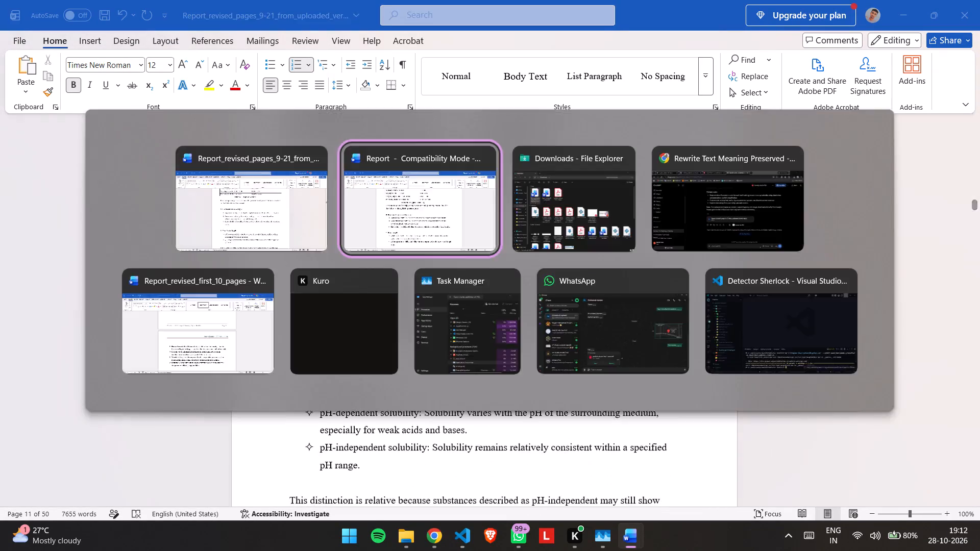
{"action": "scroll", "coordinate": [390, 313], "scroll_direction": "down", "scroll_amount": 1}
{"action": "key", "text": "alt+Tab"}
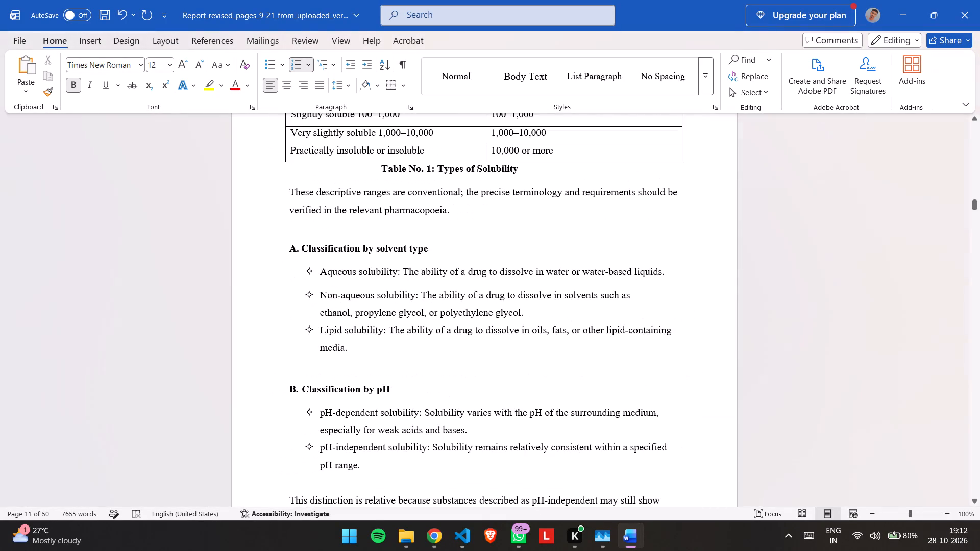
{"action": "scroll", "coordinate": [339, 312], "scroll_direction": "down", "scroll_amount": 3}
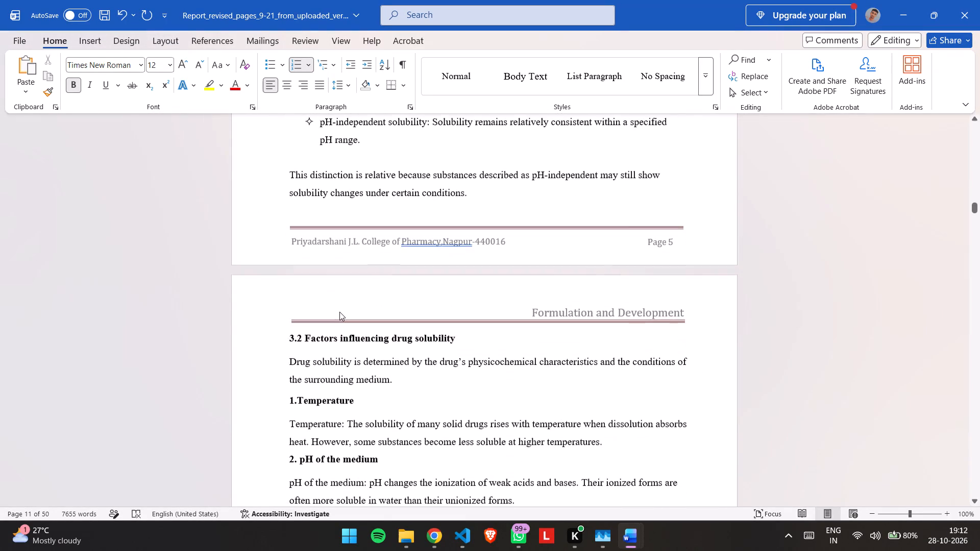
In the original Report, relabel the "Based on the nature of the solvent" heading as "A.", undoing the automatic list relabelling.
{"action": "key", "text": "alt+Tab"}
{"action": "scroll", "coordinate": [301, 284], "scroll_direction": "up", "scroll_amount": 1}
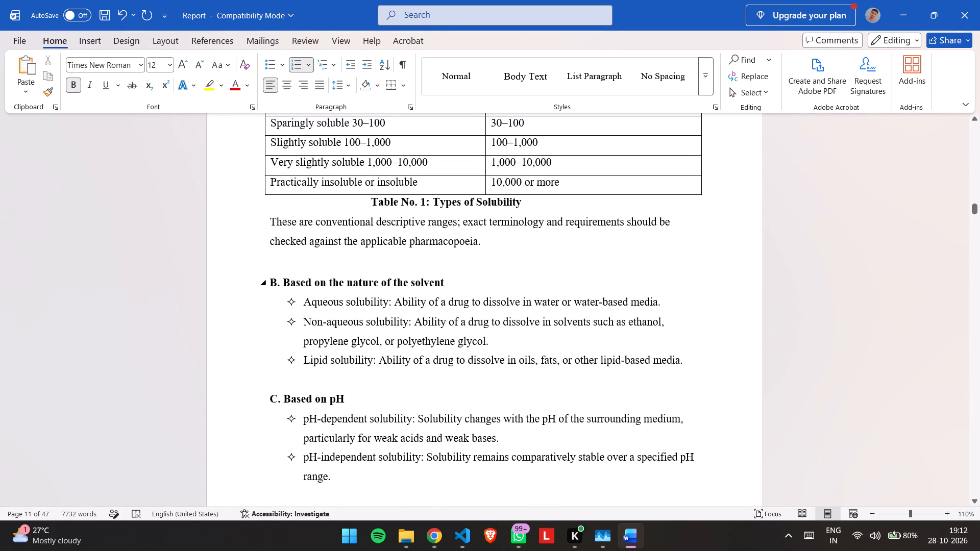
{"action": "double_click", "coordinate": [276, 285]}
{"action": "key", "text": "shift+a"}
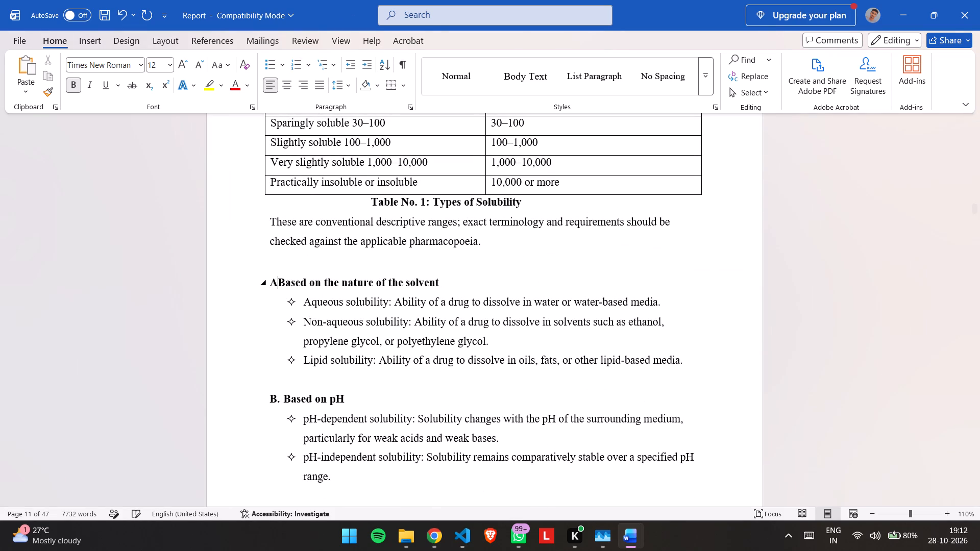
{"action": "key", "text": "period"}
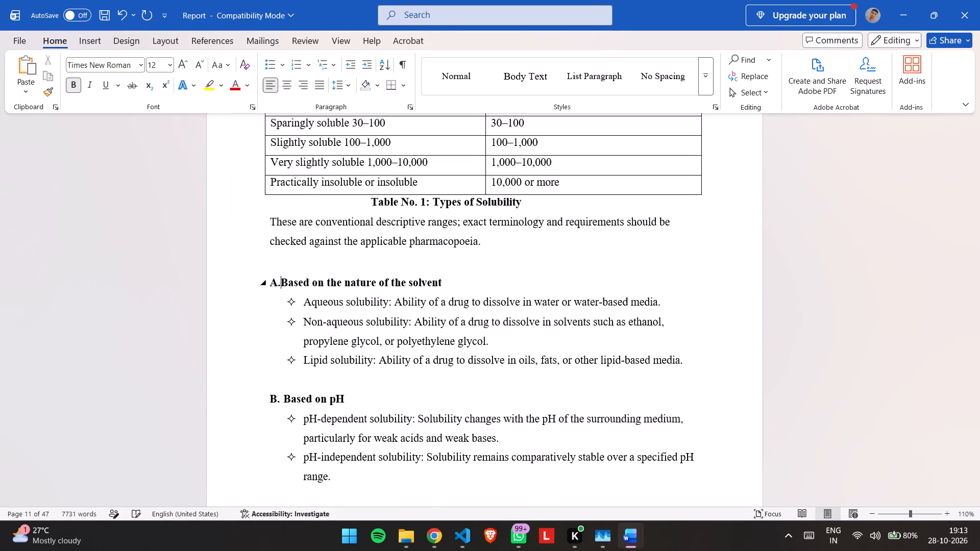
{"action": "key", "text": "space"}
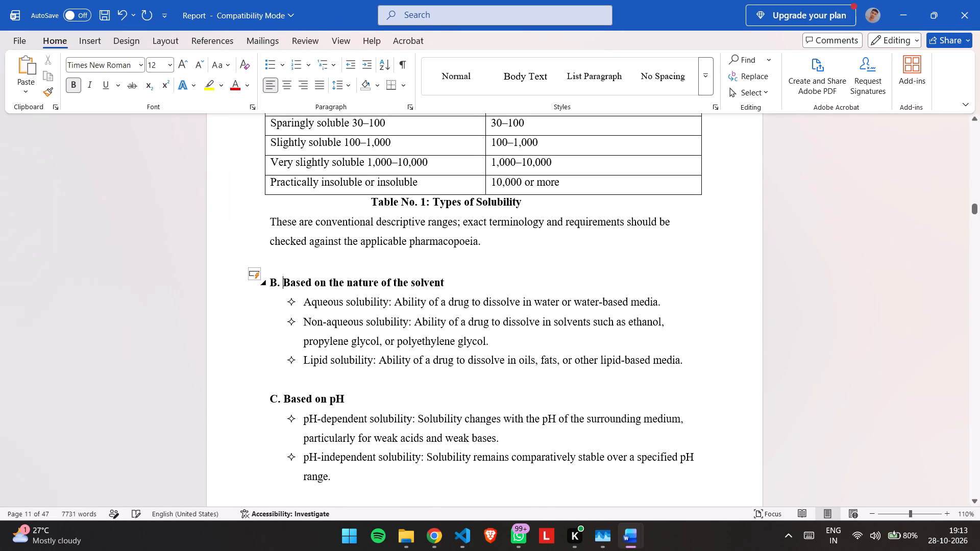
{"action": "key", "text": "ctrl+z"}
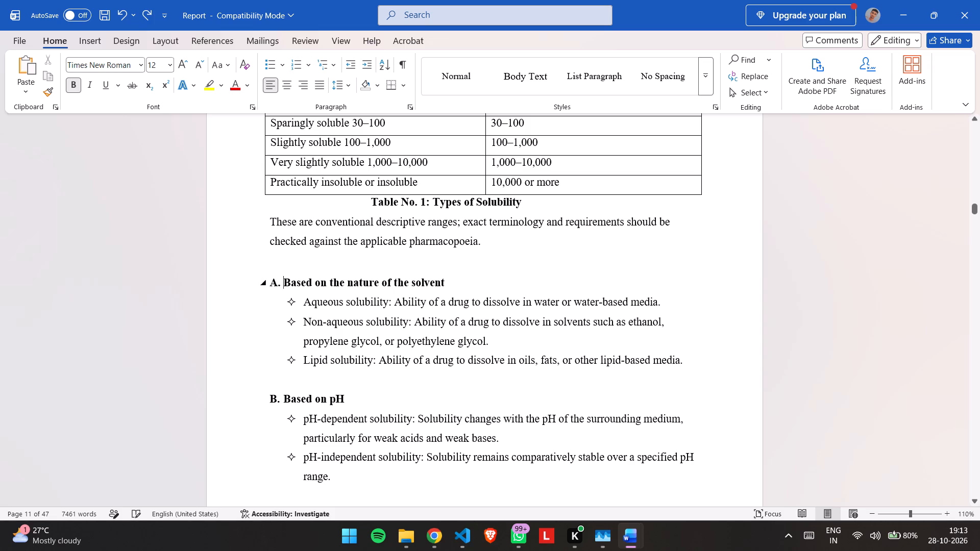
Check the revised document and renumber the "Factors affecting drug solubility" heading in the original Report as 3.2.
{"action": "scroll", "coordinate": [185, 331], "scroll_direction": "down", "scroll_amount": 1}
{"action": "key", "text": "alt+Tab"}
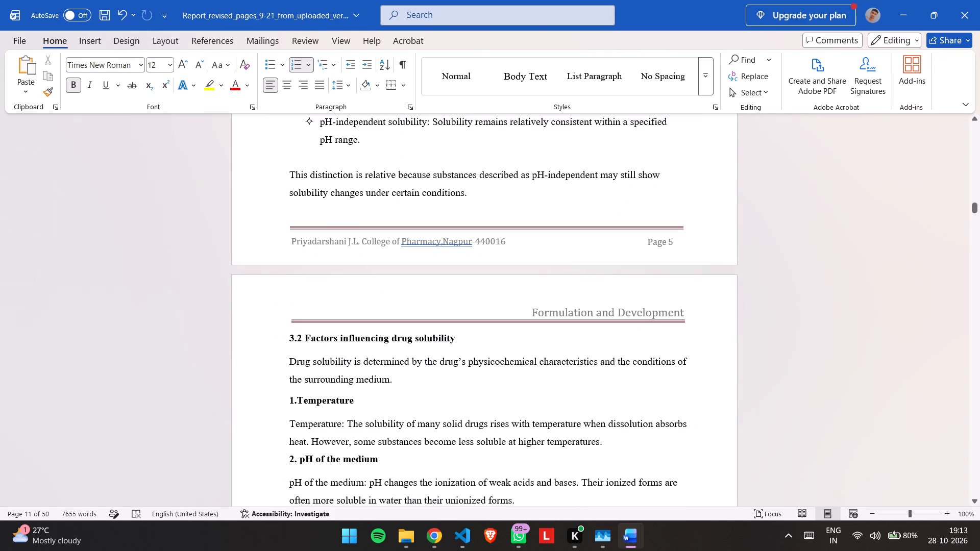
{"action": "scroll", "coordinate": [185, 331], "scroll_direction": "up", "scroll_amount": 1}
{"action": "scroll", "coordinate": [185, 331], "scroll_direction": "down", "scroll_amount": 2}
{"action": "key", "text": "alt+Tab"}
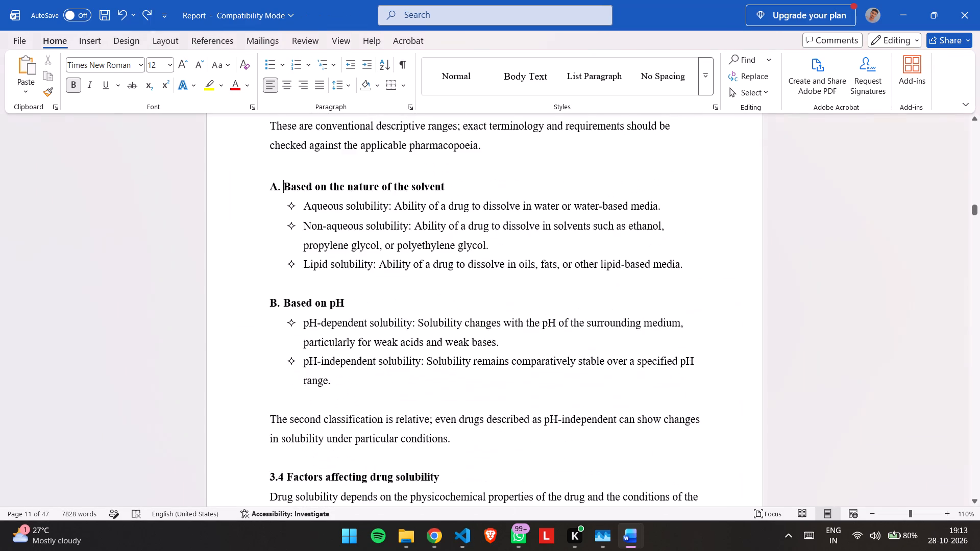
{"action": "scroll", "coordinate": [185, 331], "scroll_direction": "down", "scroll_amount": 1}
{"action": "key", "text": "alt+Tab"}
{"action": "key", "text": "alt+Tab"}
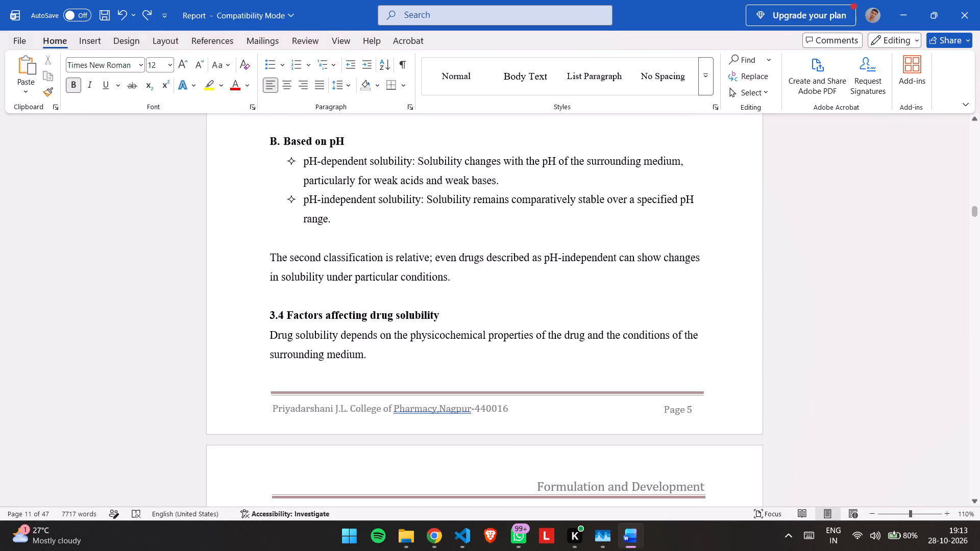
{"action": "left_click", "coordinate": [284, 315]}
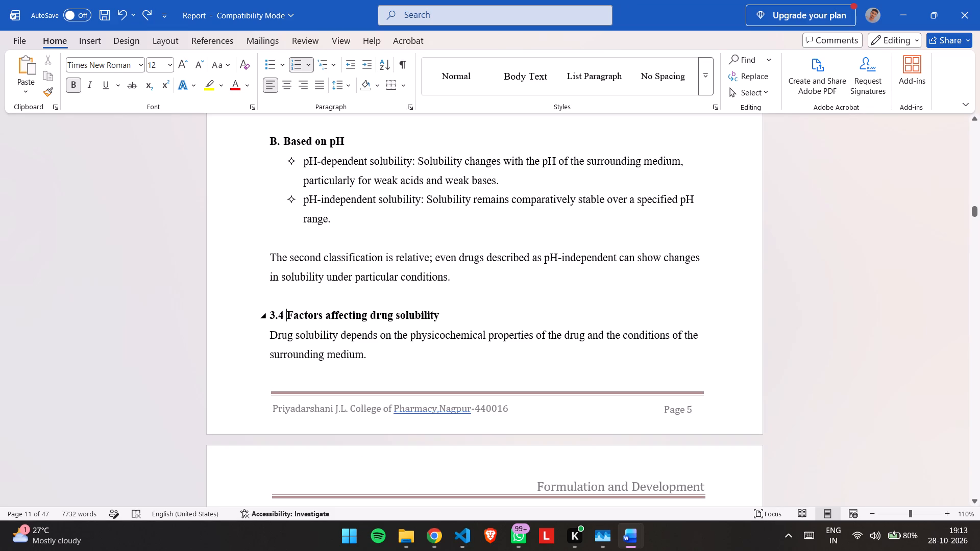
{"action": "double_click", "coordinate": [279, 316]}
{"action": "type", "text": "3.2"}
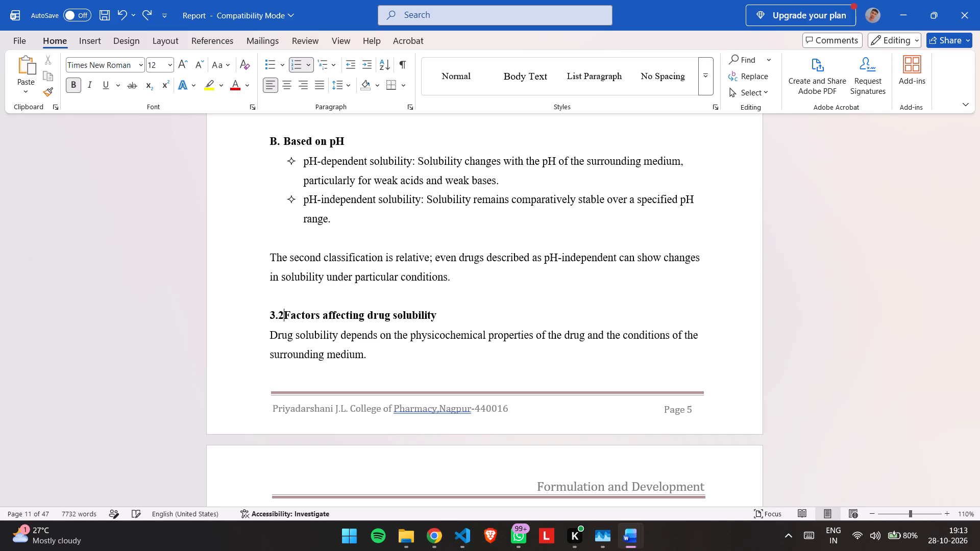
{"action": "key", "text": "space"}
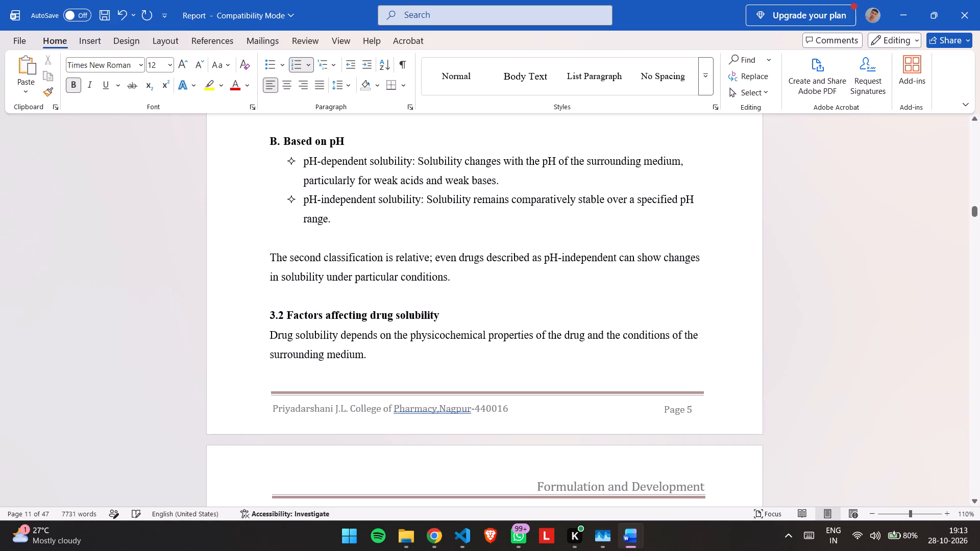
{"action": "left_click", "coordinate": [132, 331]}
Compare the six factors under the "3.2" drug solubility section between the original Report and the revised document.
{"action": "key", "text": "alt+Tab"}
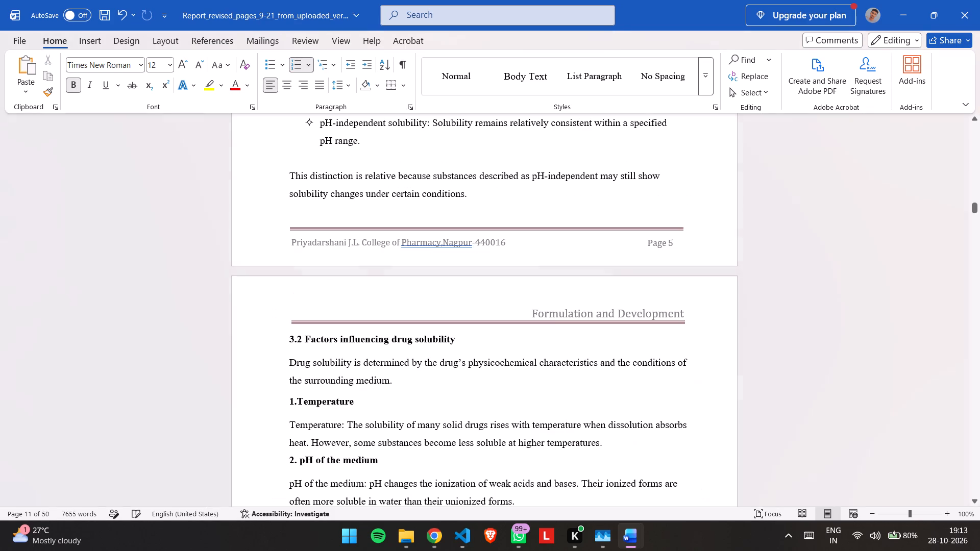
{"action": "key", "text": "alt+Tab"}
{"action": "scroll", "coordinate": [329, 341], "scroll_direction": "down", "scroll_amount": 1}
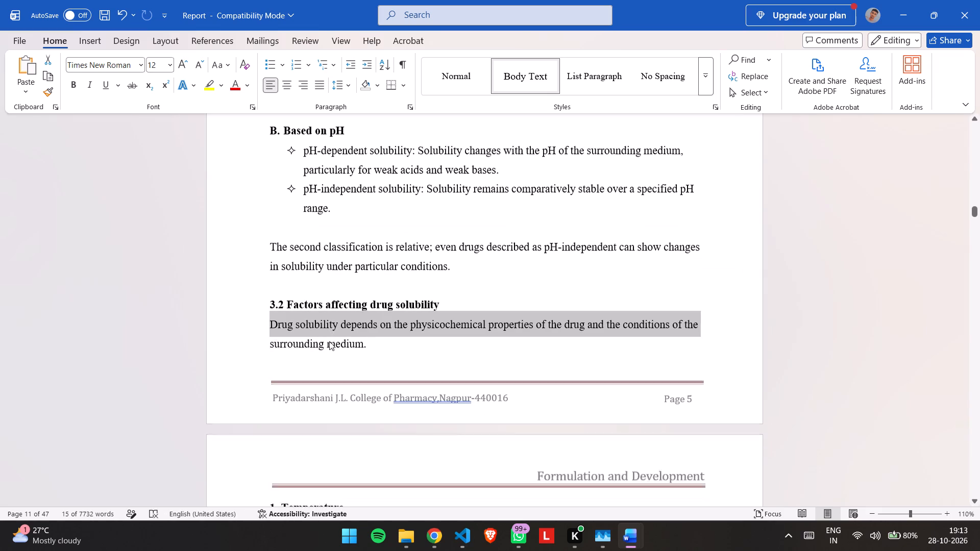
{"action": "scroll", "coordinate": [329, 341], "scroll_direction": "down", "scroll_amount": 1}
{"action": "left_click", "coordinate": [68, 304]}
{"action": "key", "text": "alt+Tab"}
{"action": "key", "text": "alt+Tab"}
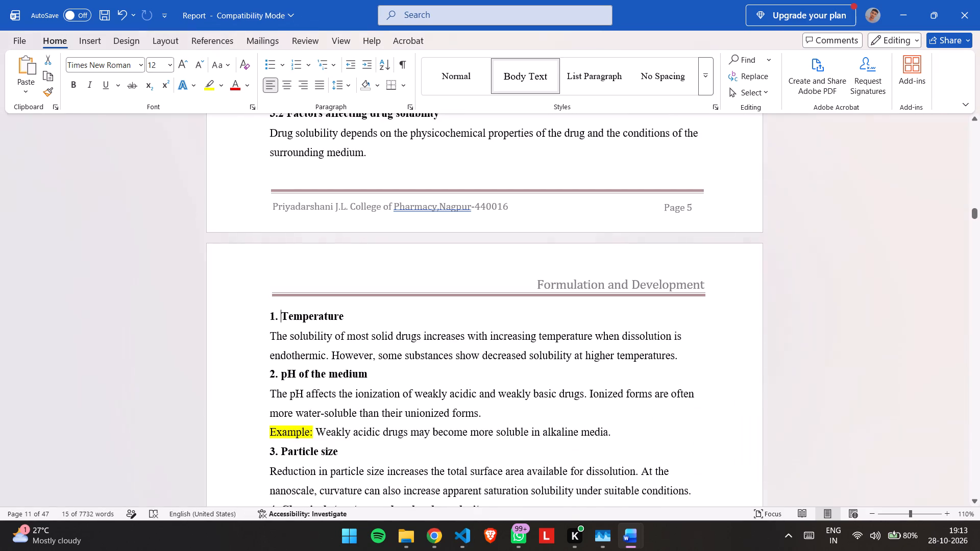
{"action": "scroll", "coordinate": [302, 309], "scroll_direction": "down", "scroll_amount": 3}
{"action": "scroll", "coordinate": [302, 309], "scroll_direction": "up", "scroll_amount": 1}
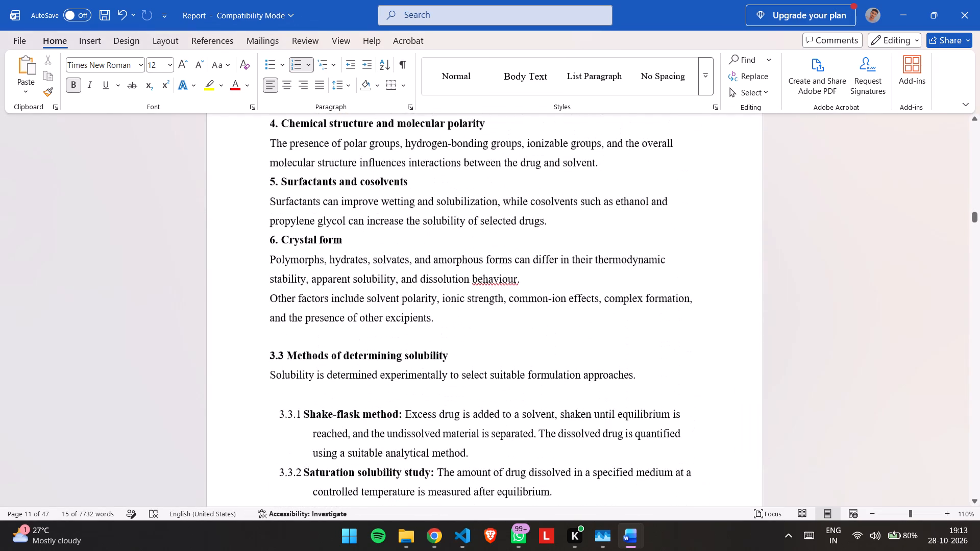
{"action": "key", "text": "alt+Tab"}
{"action": "scroll", "coordinate": [302, 309], "scroll_direction": "down", "scroll_amount": 2}
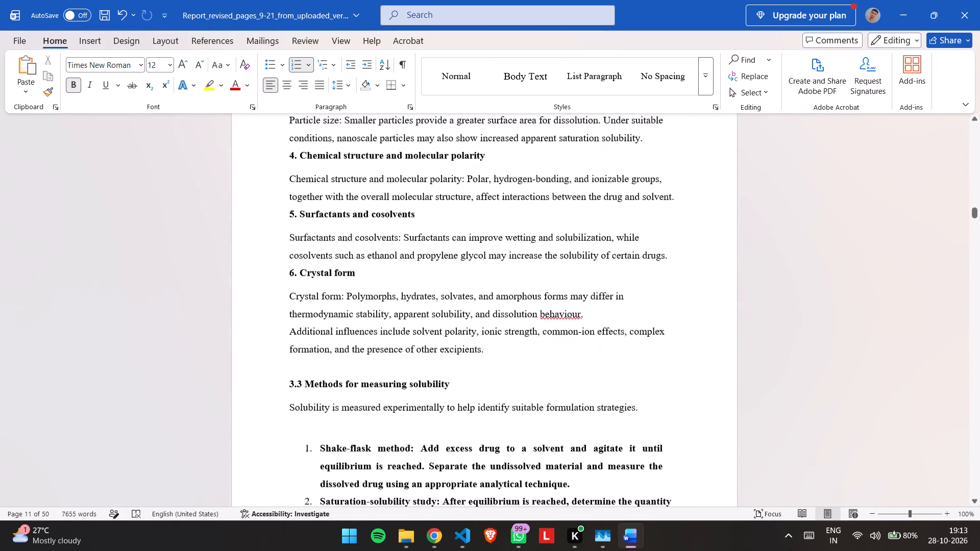
In the original Report, number the solubility methods list under section 3.3 as a simple sequence starting at "1.", following the revised document.
{"action": "scroll", "coordinate": [302, 309], "scroll_direction": "down", "scroll_amount": 1}
{"action": "key", "text": "alt+Tab"}
{"action": "scroll", "coordinate": [302, 309], "scroll_direction": "down", "scroll_amount": 1}
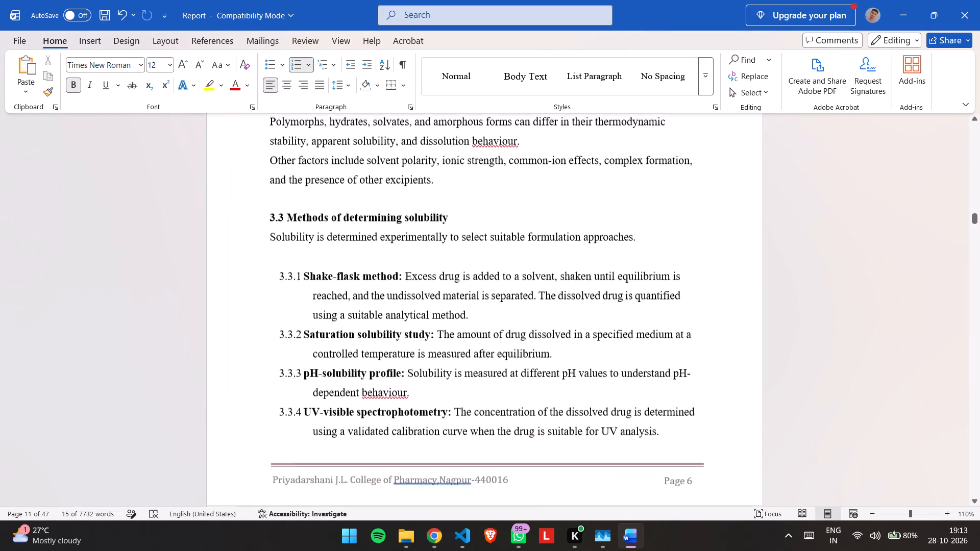
{"action": "scroll", "coordinate": [302, 309], "scroll_direction": "down", "scroll_amount": 1}
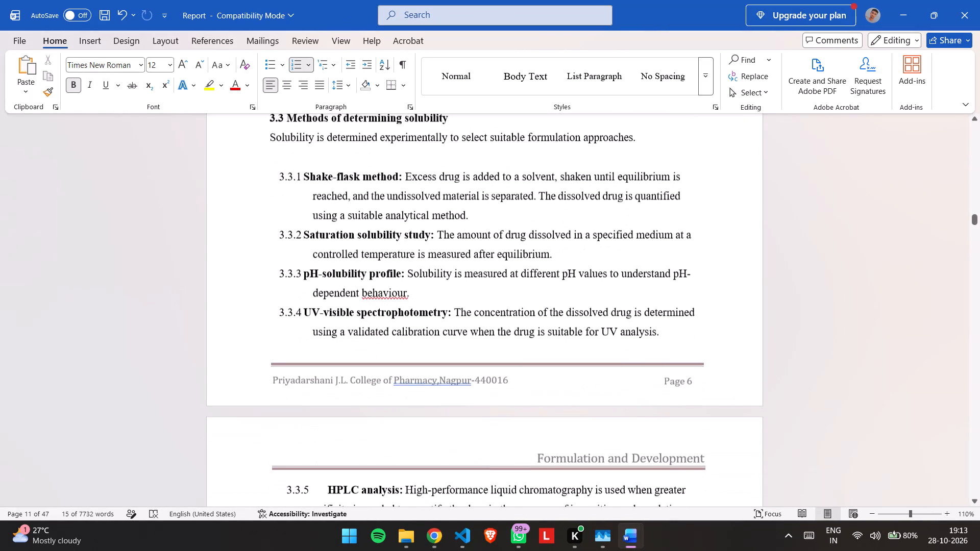
{"action": "scroll", "coordinate": [302, 309], "scroll_direction": "down", "scroll_amount": 1}
{"action": "key", "text": "alt+Tab"}
{"action": "scroll", "coordinate": [302, 309], "scroll_direction": "down", "scroll_amount": 1}
{"action": "key", "text": "alt+Tab"}
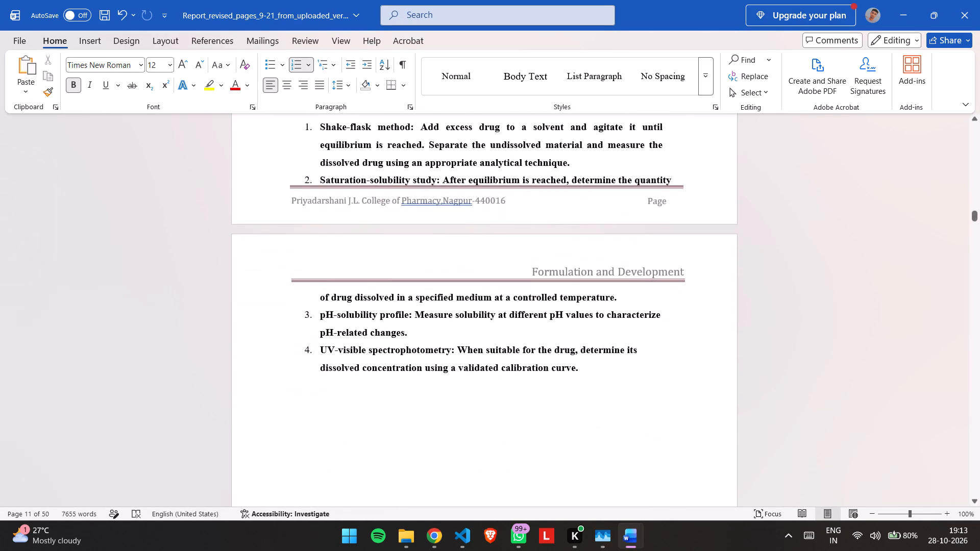
{"action": "scroll", "coordinate": [302, 309], "scroll_direction": "down", "scroll_amount": 1}
{"action": "scroll", "coordinate": [302, 309], "scroll_direction": "up", "scroll_amount": 1}
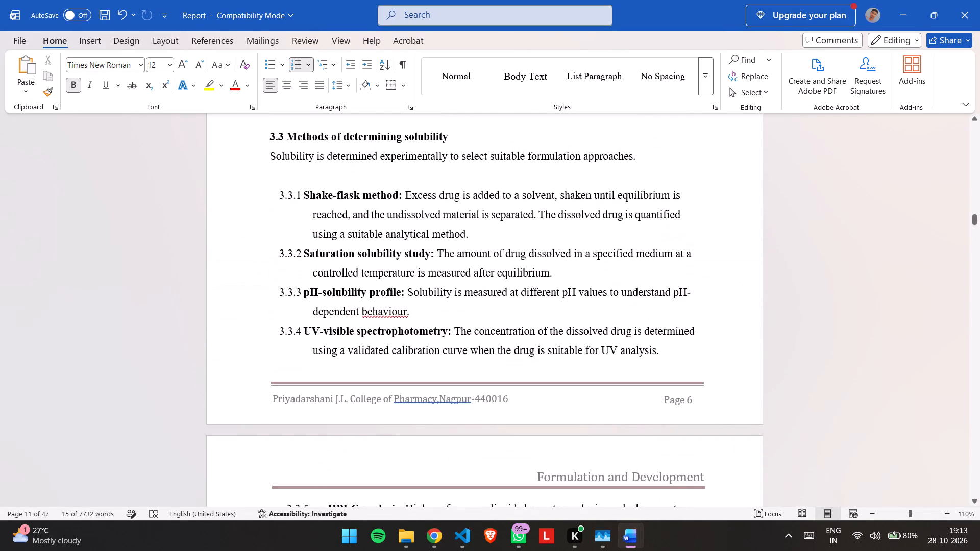
{"action": "double_click", "coordinate": [296, 198]}
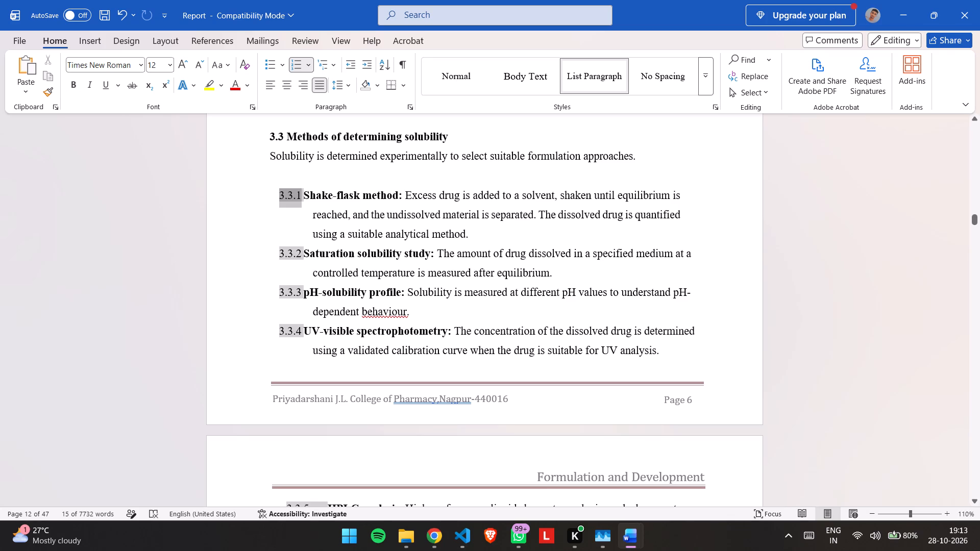
{"action": "key", "text": "1"}
{"action": "key", "text": "period"}
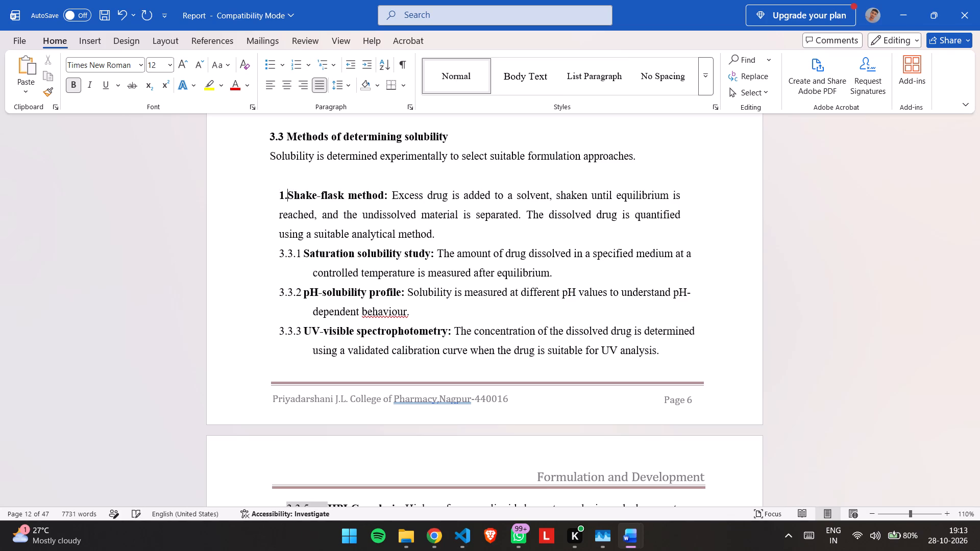
{"action": "key", "text": "space"}
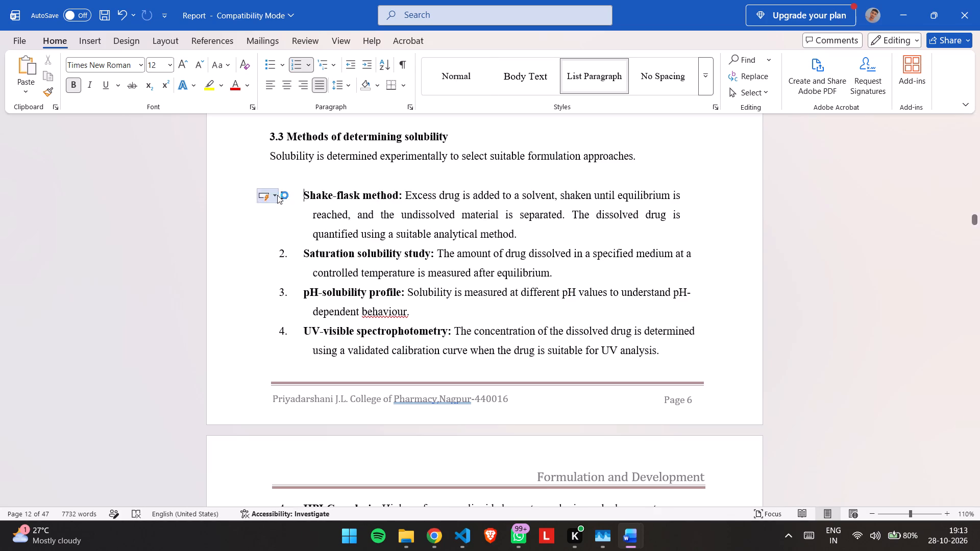
Make the automatic numbers of the solubility methods list under section 3.3 bold in the original Report.
{"action": "left_click_drag", "start_coordinate": [290, 196], "coordinate": [291, 197]}
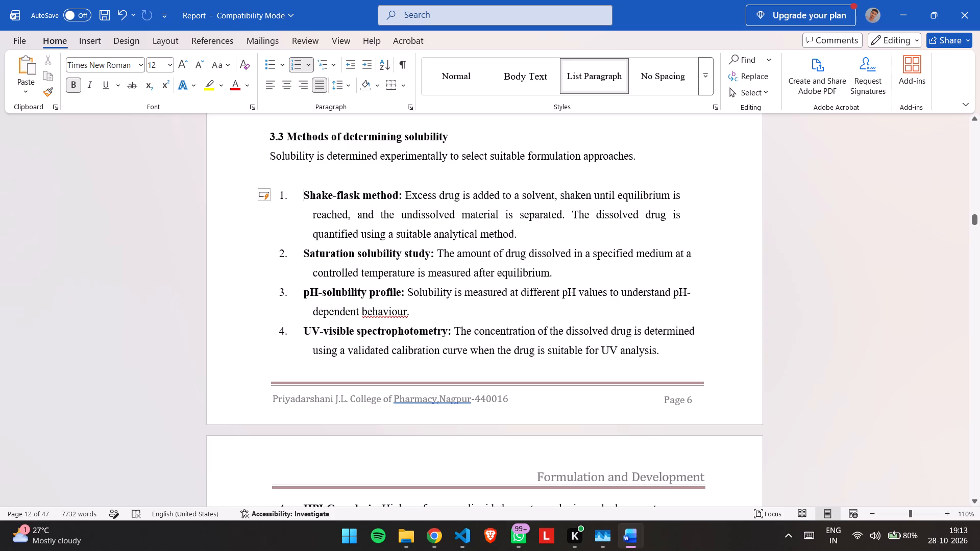
{"action": "left_click_drag", "start_coordinate": [291, 197], "coordinate": [271, 192]}
{"action": "left_click", "coordinate": [280, 195]}
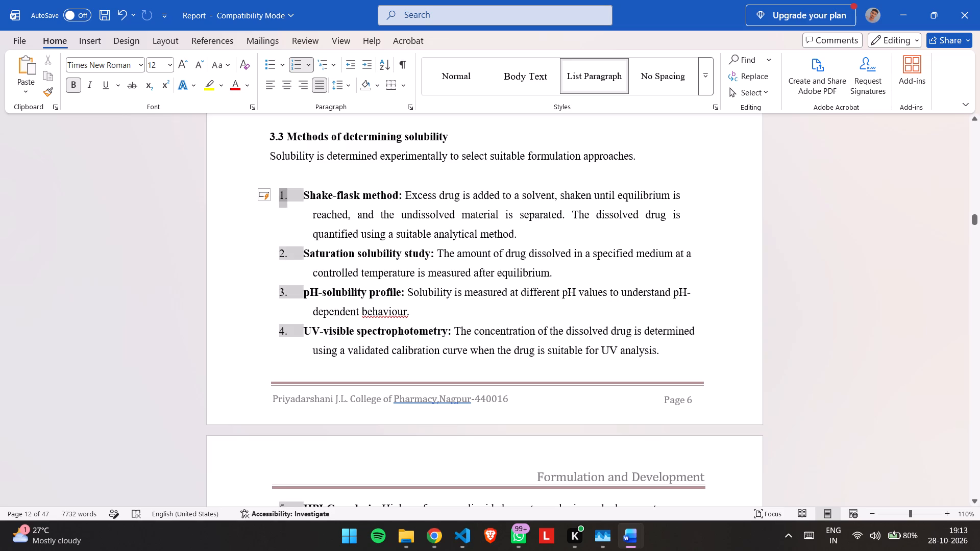
{"action": "left_click", "coordinate": [71, 85]}
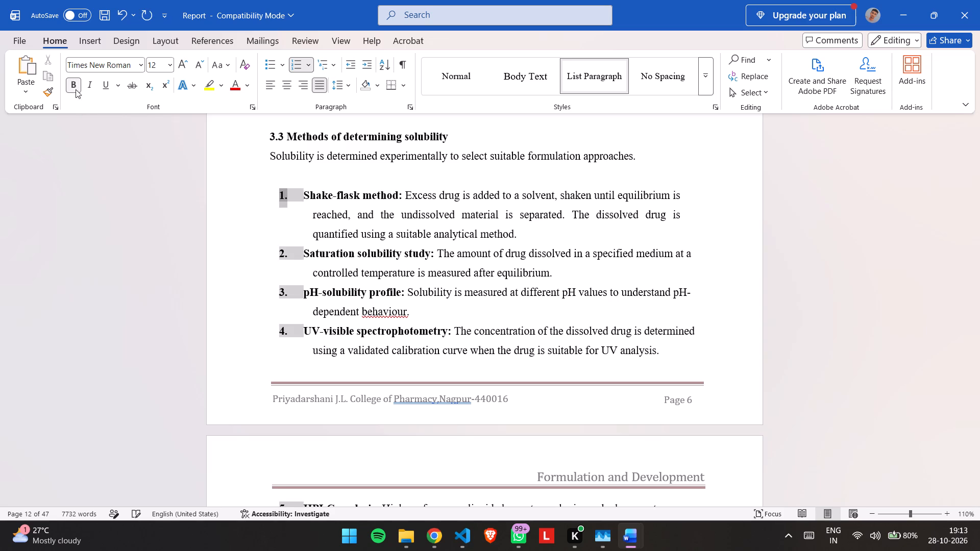
{"action": "left_click", "coordinate": [178, 254]}
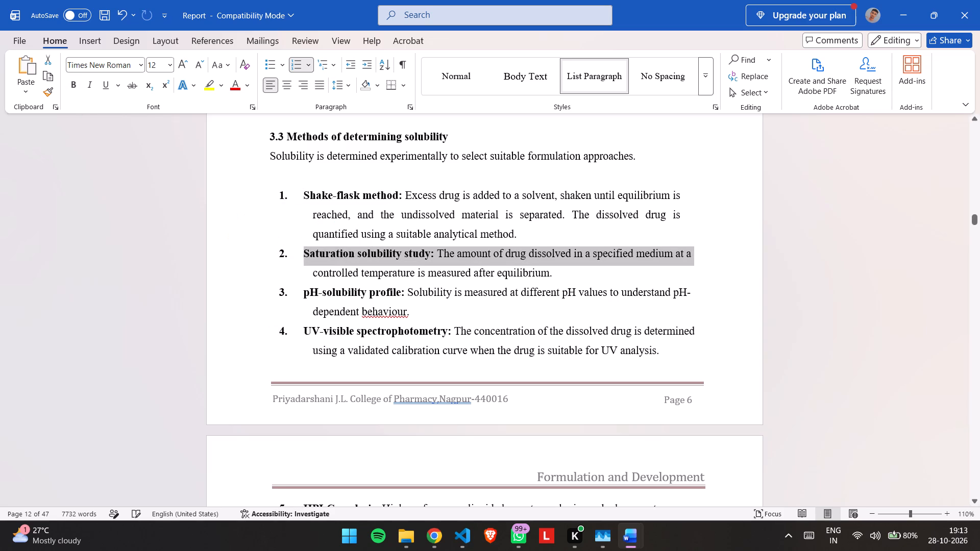
{"action": "left_click", "coordinate": [838, 319]}
Compare the first four solubility methods under section 3.3 between the original Report and the revised document.
{"action": "key", "text": "alt+Tab"}
{"action": "scroll", "coordinate": [386, 364], "scroll_direction": "up", "scroll_amount": 1}
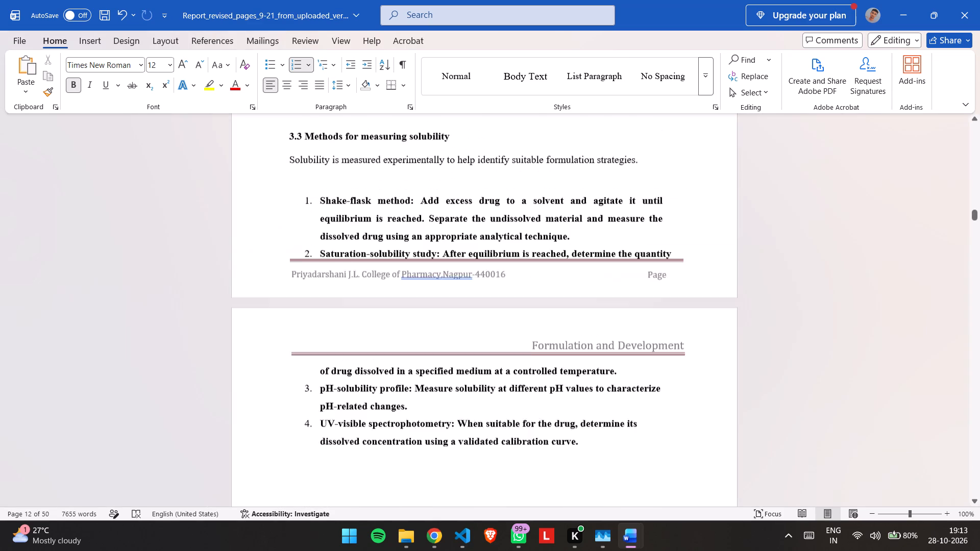
{"action": "scroll", "coordinate": [386, 364], "scroll_direction": "up", "scroll_amount": 1}
{"action": "key", "text": "alt+Tab"}
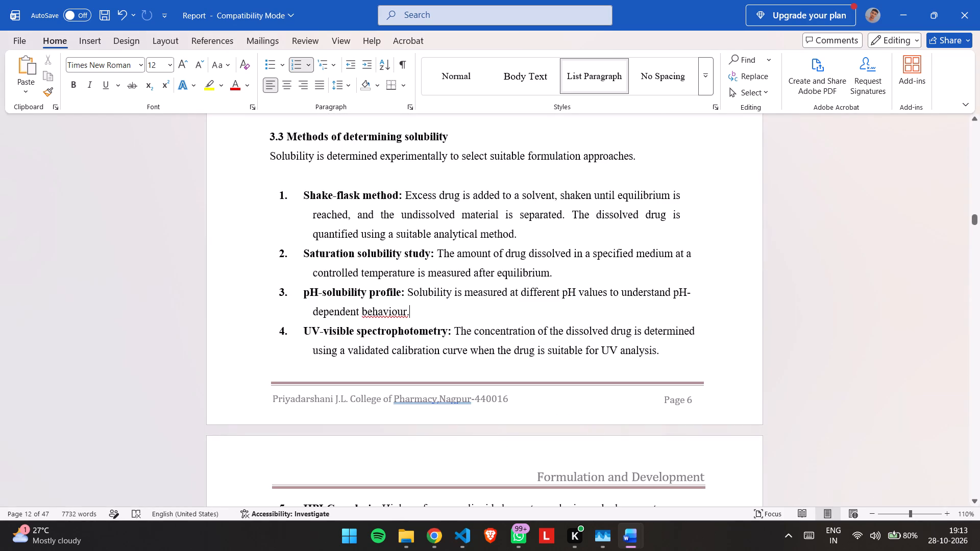
{"action": "scroll", "coordinate": [386, 364], "scroll_direction": "down", "scroll_amount": 3}
{"action": "scroll", "coordinate": [386, 364], "scroll_direction": "up", "scroll_amount": 1}
{"action": "key", "text": "alt+Tab"}
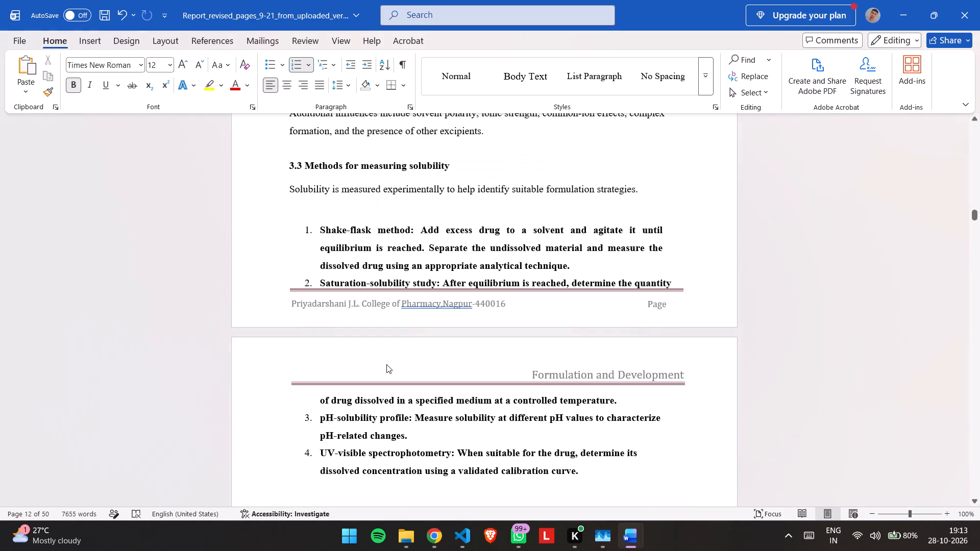
{"action": "scroll", "coordinate": [386, 364], "scroll_direction": "down", "scroll_amount": 1}
{"action": "scroll", "coordinate": [280, 302], "scroll_direction": "up", "scroll_amount": 1}
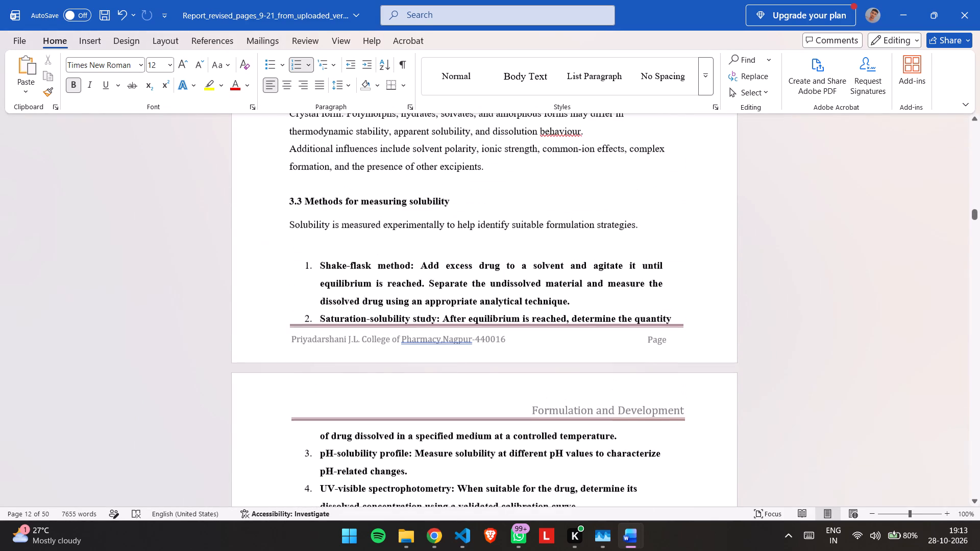
{"action": "key", "text": "alt+Tab"}
Check how the section 3.3 methods list continues across the page break, down to HPLC analysis, in both documents.
{"action": "scroll", "coordinate": [305, 264], "scroll_direction": "down", "scroll_amount": 1}
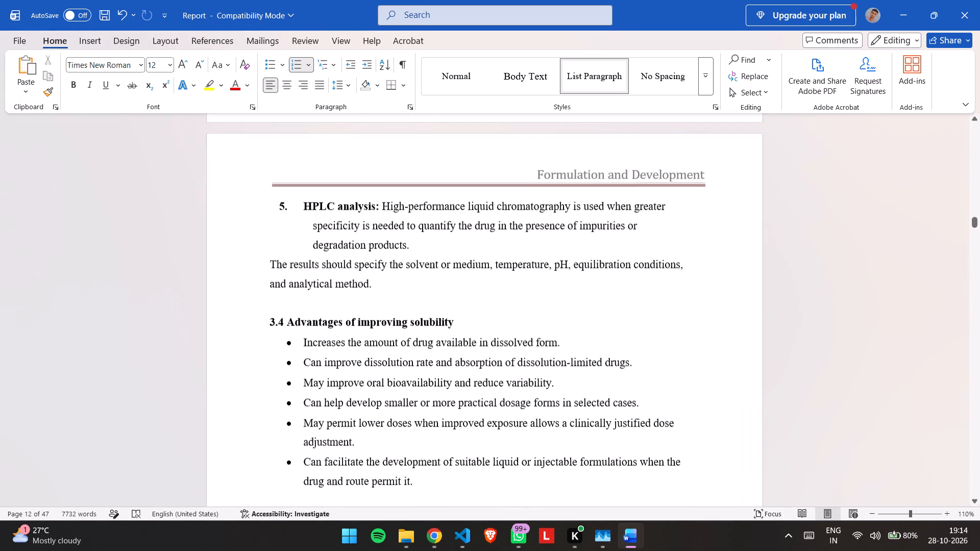
{"action": "scroll", "coordinate": [305, 264], "scroll_direction": "down", "scroll_amount": 1}
{"action": "key", "text": "alt+Tab"}
{"action": "scroll", "coordinate": [305, 264], "scroll_direction": "down", "scroll_amount": 1}
{"action": "scroll", "coordinate": [305, 264], "scroll_direction": "up", "scroll_amount": 1}
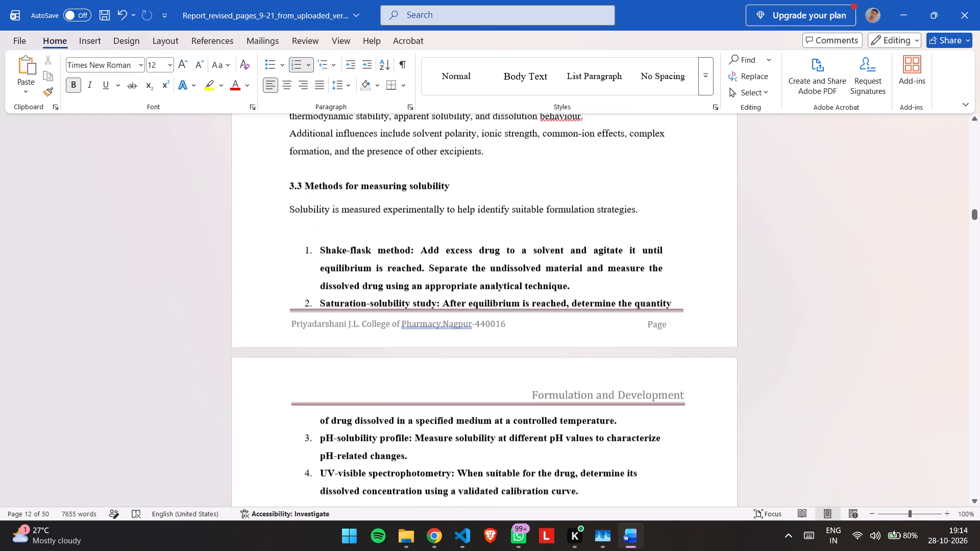
{"action": "key", "text": "alt+Tab"}
{"action": "key", "text": "alt+Tab"}
{"action": "scroll", "coordinate": [305, 264], "scroll_direction": "down", "scroll_amount": 1}
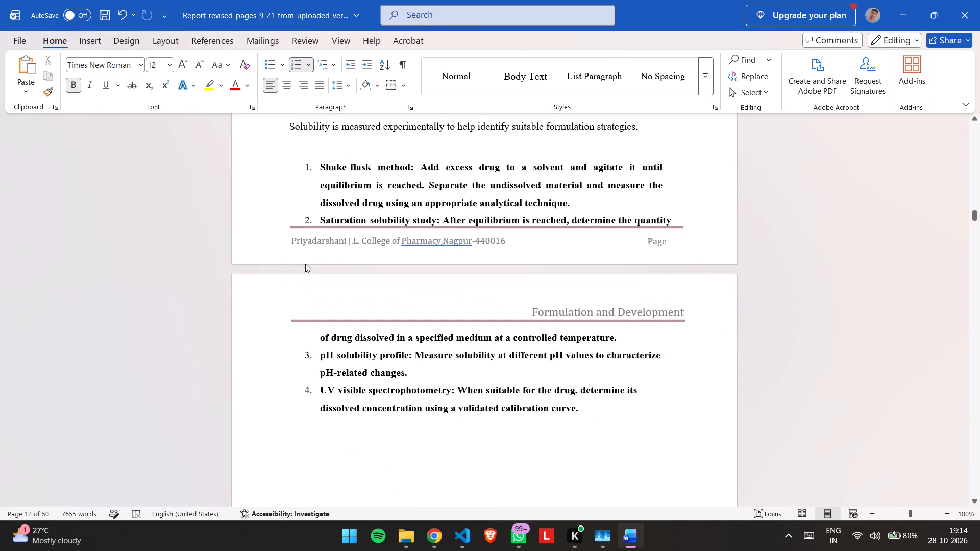
{"action": "key", "text": "alt+Tab"}
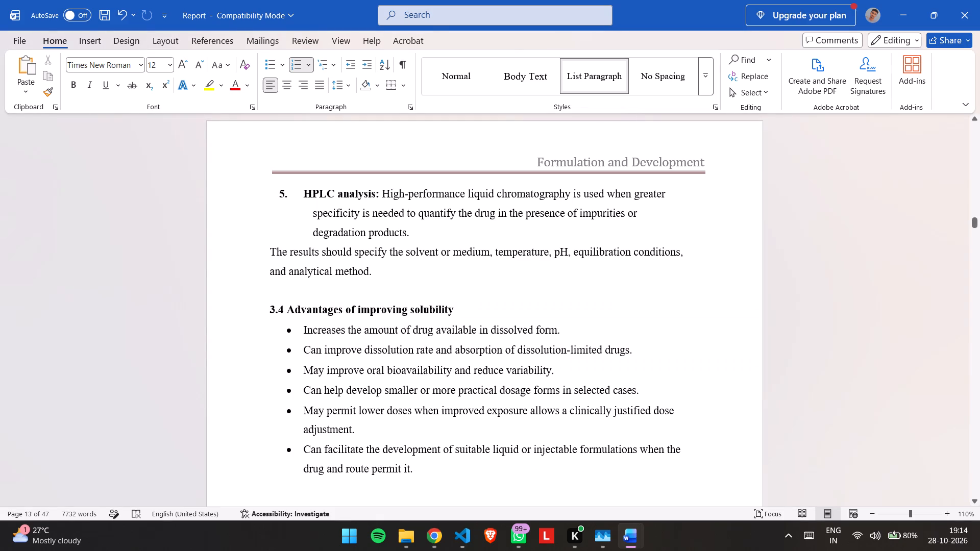
{"action": "scroll", "coordinate": [305, 264], "scroll_direction": "up", "scroll_amount": 3}
{"action": "scroll", "coordinate": [305, 264], "scroll_direction": "down", "scroll_amount": 2}
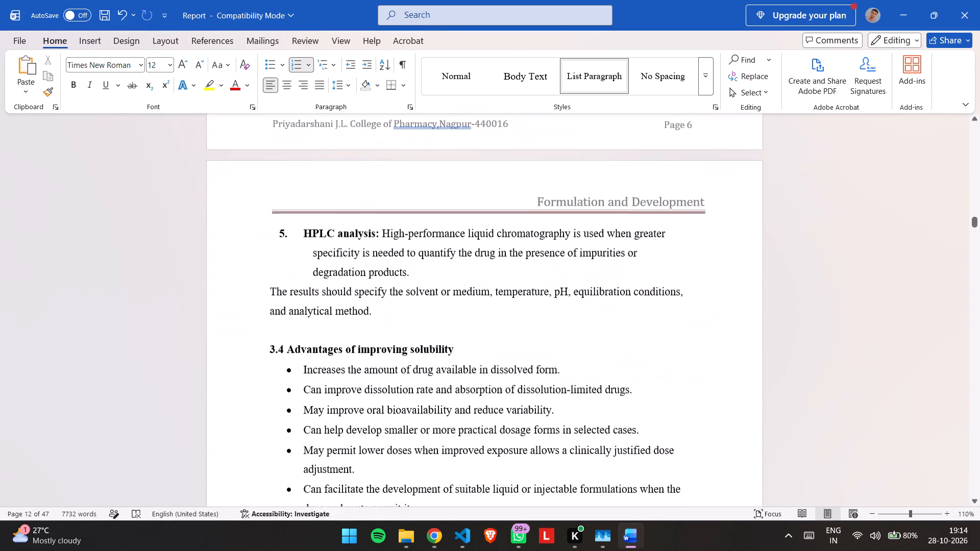
{"action": "scroll", "coordinate": [305, 264], "scroll_direction": "down", "scroll_amount": 2}
{"action": "key", "text": "alt+Tab"}
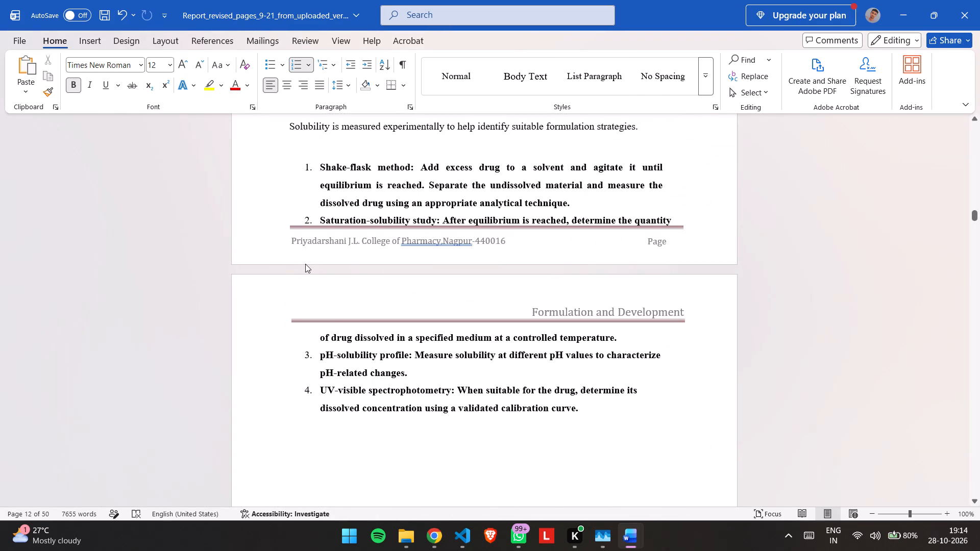
Compare the HPLC analysis item, section 3.4 on improving solubility, and the "4. Bioavailability" heading between the two documents.
{"action": "scroll", "coordinate": [305, 264], "scroll_direction": "down", "scroll_amount": 7}
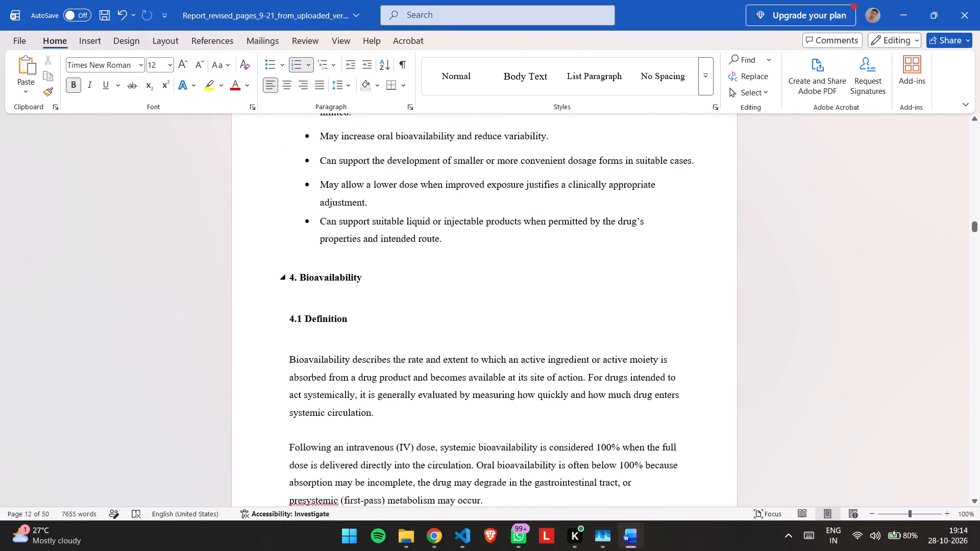
{"action": "scroll", "coordinate": [305, 264], "scroll_direction": "up", "scroll_amount": 3}
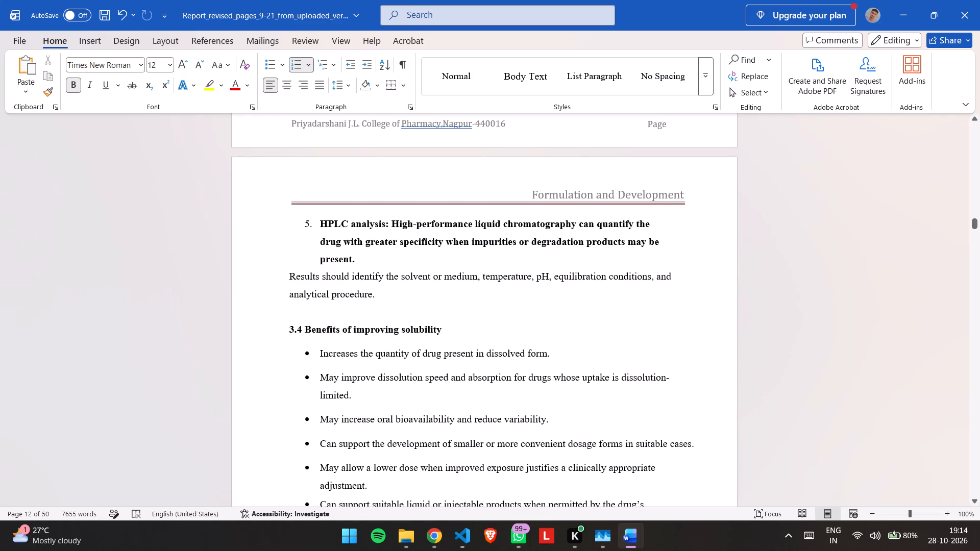
{"action": "scroll", "coordinate": [305, 264], "scroll_direction": "down", "scroll_amount": 1}
{"action": "key", "text": "alt+Tab"}
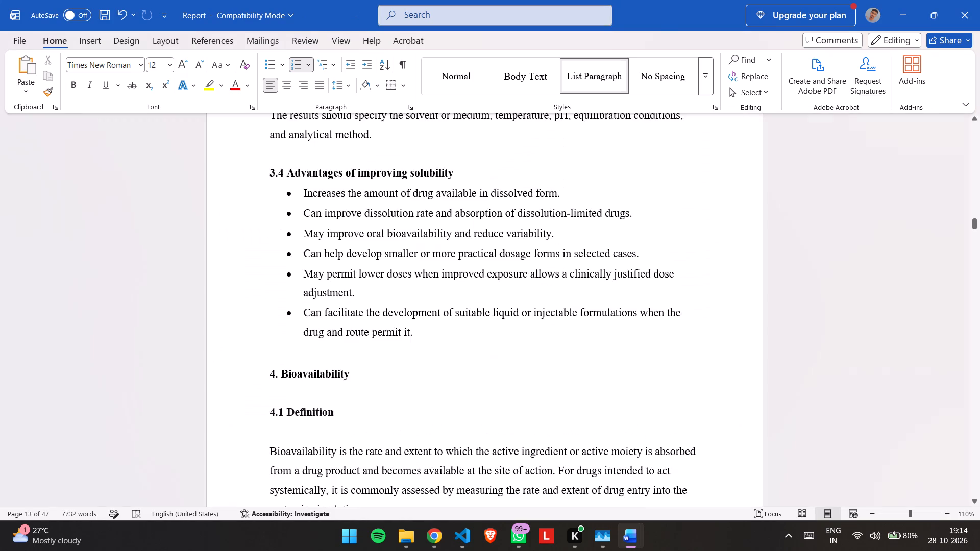
{"action": "scroll", "coordinate": [305, 264], "scroll_direction": "up", "scroll_amount": 2}
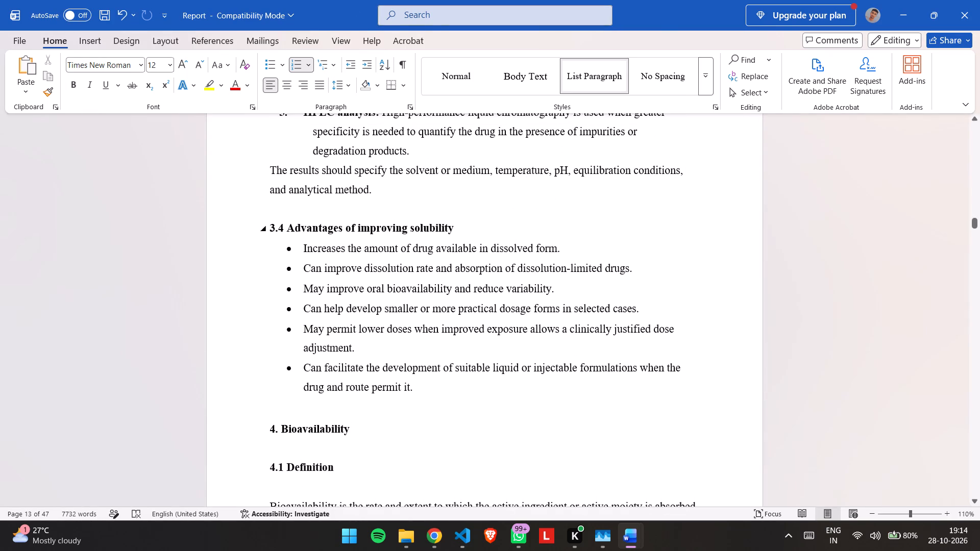
{"action": "scroll", "coordinate": [279, 233], "scroll_direction": "down", "scroll_amount": 1}
{"action": "scroll", "coordinate": [279, 233], "scroll_direction": "up", "scroll_amount": 1}
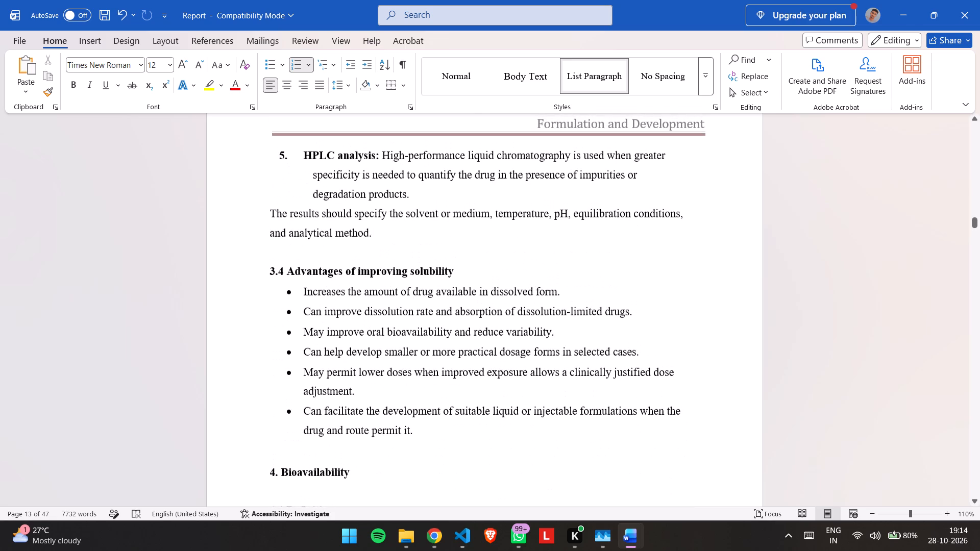
{"action": "left_click", "coordinate": [306, 277]}
{"action": "scroll", "coordinate": [306, 277], "scroll_direction": "down", "scroll_amount": 1}
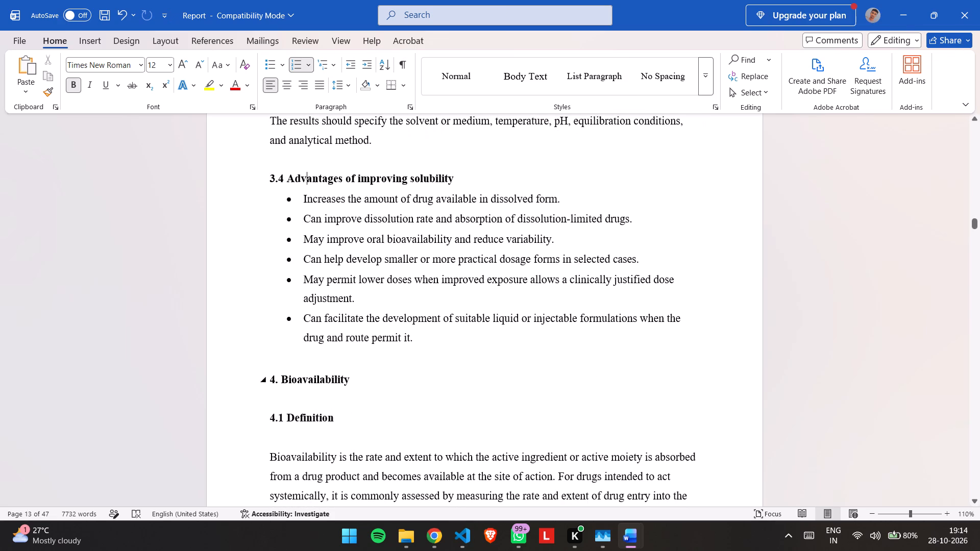
{"action": "left_click", "coordinate": [315, 381]}
{"action": "scroll", "coordinate": [315, 381], "scroll_direction": "down", "scroll_amount": 1}
Skim sections 4.1 to 4.4 on bioavailability in the original Report and compare their layout with the revised document.
{"action": "key", "text": "alt+Tab"}
{"action": "scroll", "coordinate": [436, 315], "scroll_direction": "down", "scroll_amount": 2}
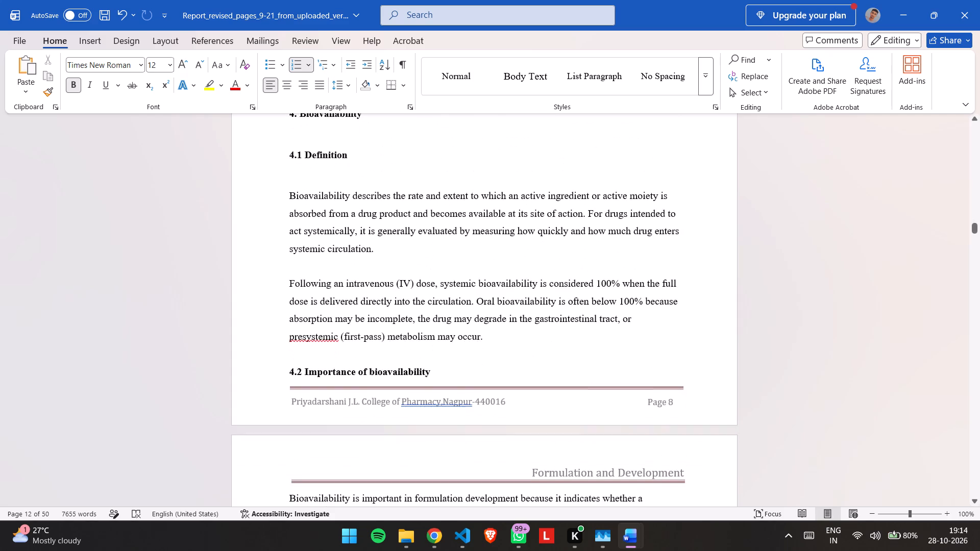
{"action": "key", "text": "alt+Tab"}
{"action": "scroll", "coordinate": [436, 315], "scroll_direction": "down", "scroll_amount": 3}
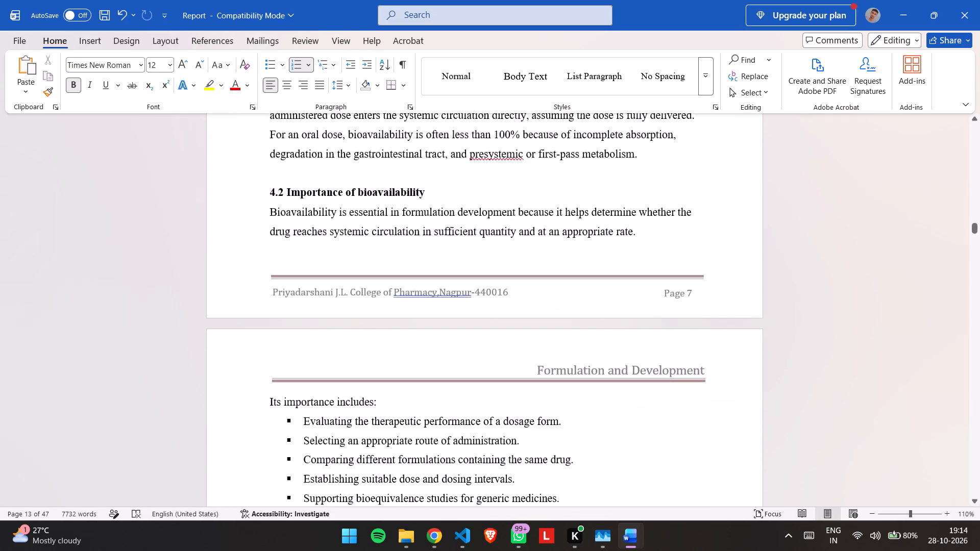
{"action": "scroll", "coordinate": [436, 315], "scroll_direction": "down", "scroll_amount": 3}
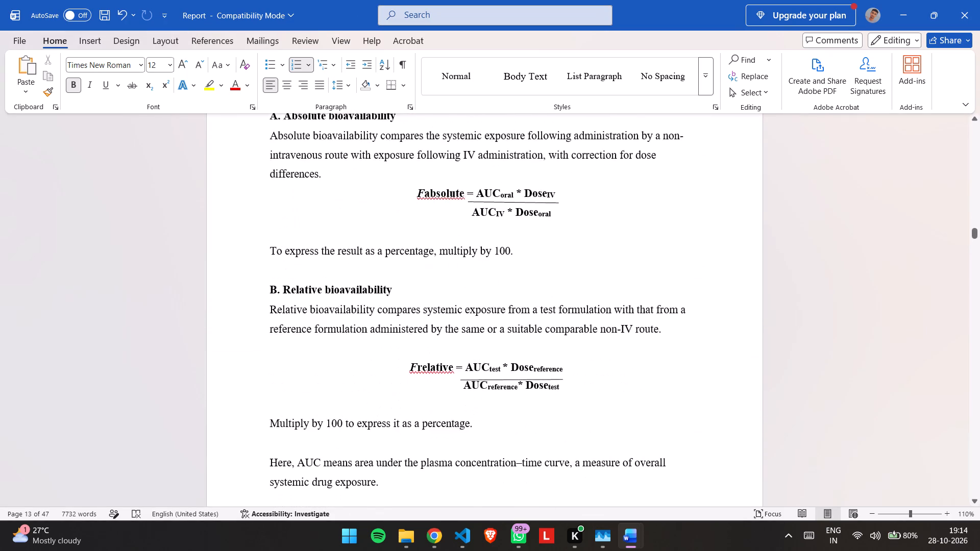
{"action": "scroll", "coordinate": [436, 315], "scroll_direction": "down", "scroll_amount": 2}
{"action": "left_click", "coordinate": [436, 315]}
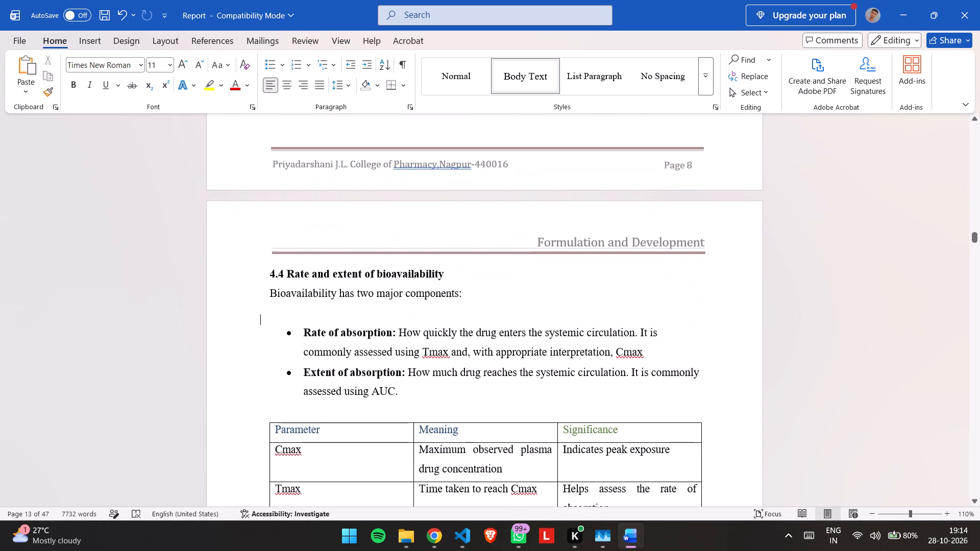
{"action": "scroll", "coordinate": [436, 315], "scroll_direction": "down", "scroll_amount": 2}
{"action": "key", "text": "alt+Tab"}
{"action": "scroll", "coordinate": [436, 315], "scroll_direction": "down", "scroll_amount": 3}
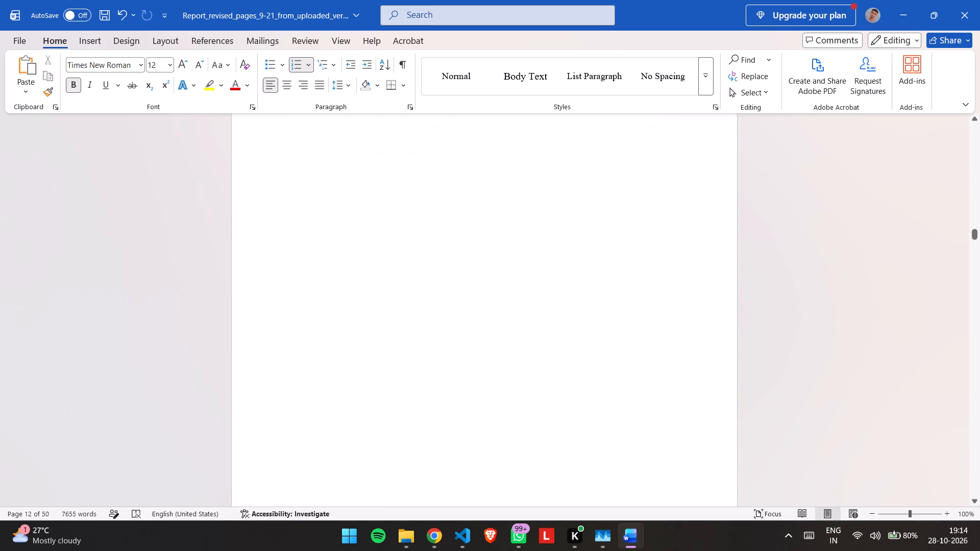
{"action": "scroll", "coordinate": [436, 315], "scroll_direction": "down", "scroll_amount": 2}
Compare the text formatting of the "4. Bioavailability" and "4.1 Definition" headings between the original Report and the revised document.
{"action": "scroll", "coordinate": [436, 315], "scroll_direction": "up", "scroll_amount": 2}
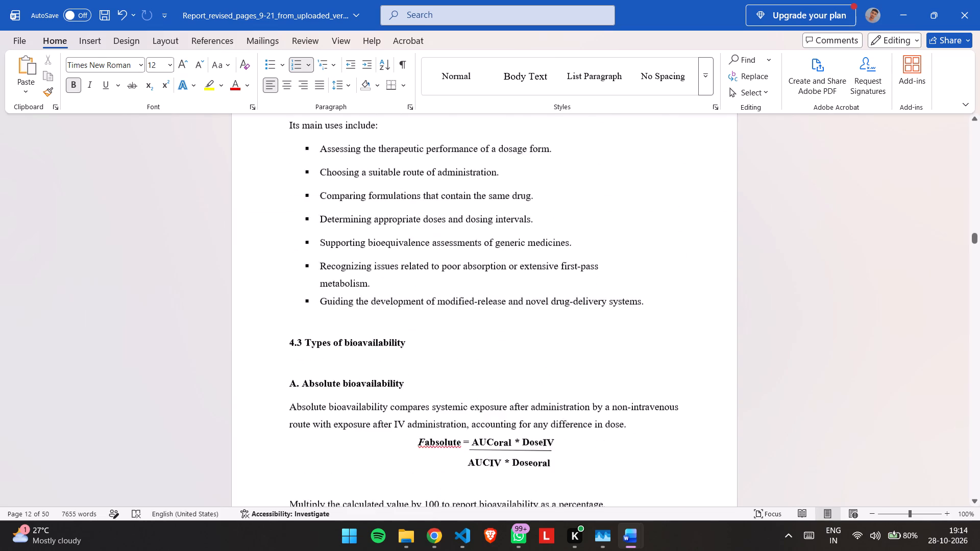
{"action": "scroll", "coordinate": [436, 315], "scroll_direction": "up", "scroll_amount": 6}
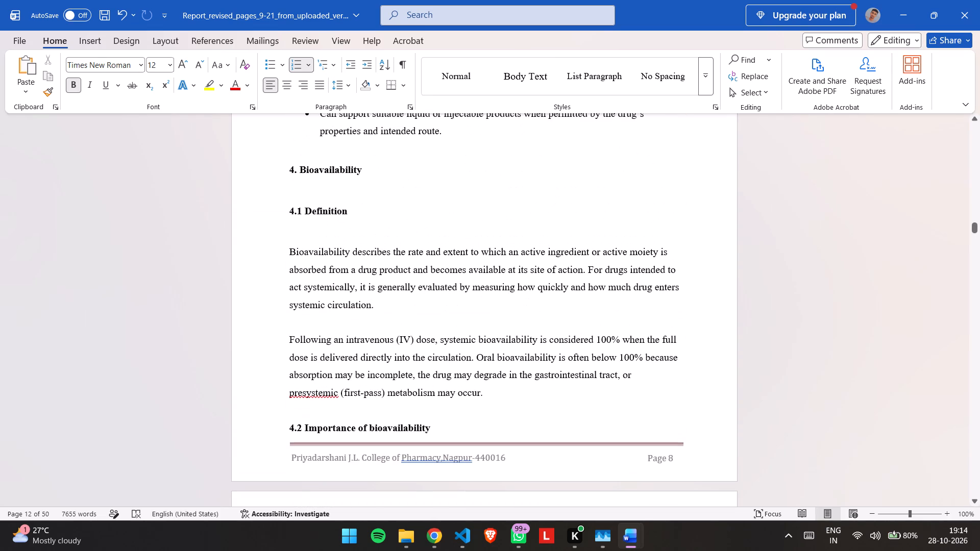
{"action": "key", "text": "alt+Tab"}
{"action": "scroll", "coordinate": [436, 315], "scroll_direction": "up", "scroll_amount": 1}
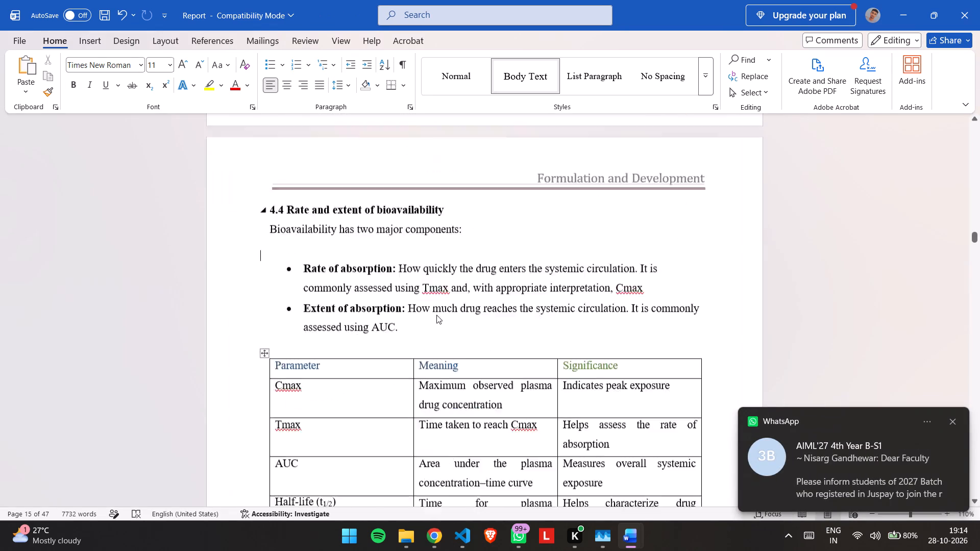
{"action": "scroll", "coordinate": [436, 315], "scroll_direction": "up", "scroll_amount": 5}
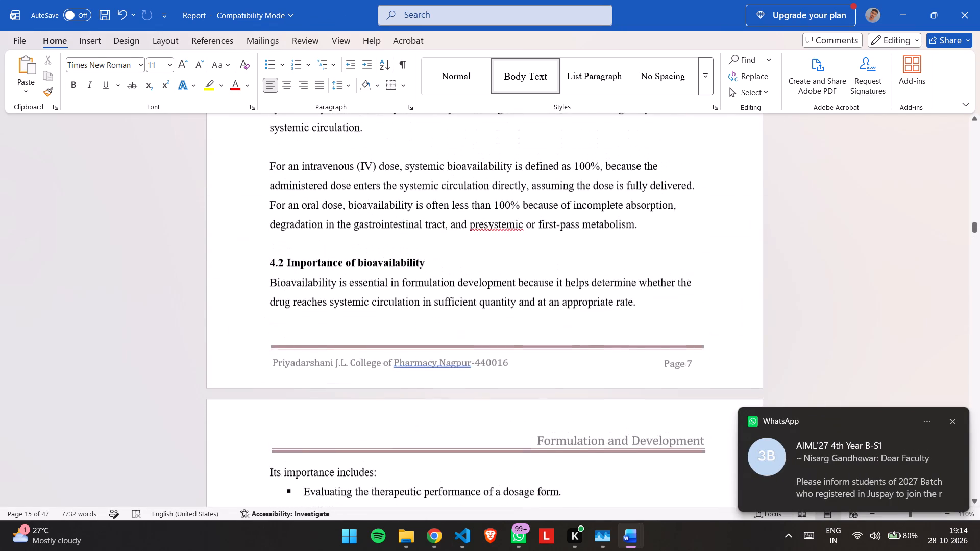
{"action": "scroll", "coordinate": [436, 315], "scroll_direction": "up", "scroll_amount": 4}
{"action": "scroll", "coordinate": [436, 315], "scroll_direction": "down", "scroll_amount": 3}
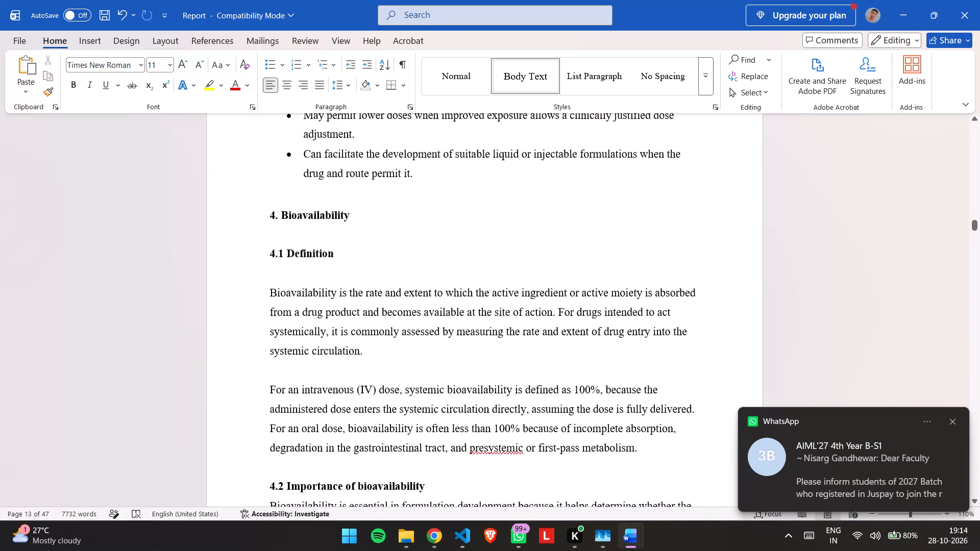
{"action": "key", "text": "alt+Tab"}
{"action": "key", "text": "alt+Tab"}
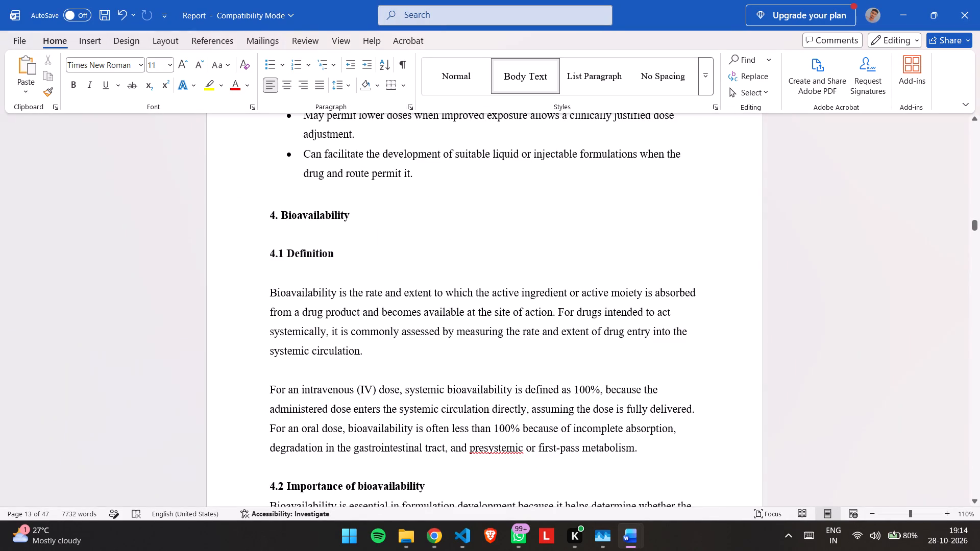
{"action": "left_click", "coordinate": [327, 216]}
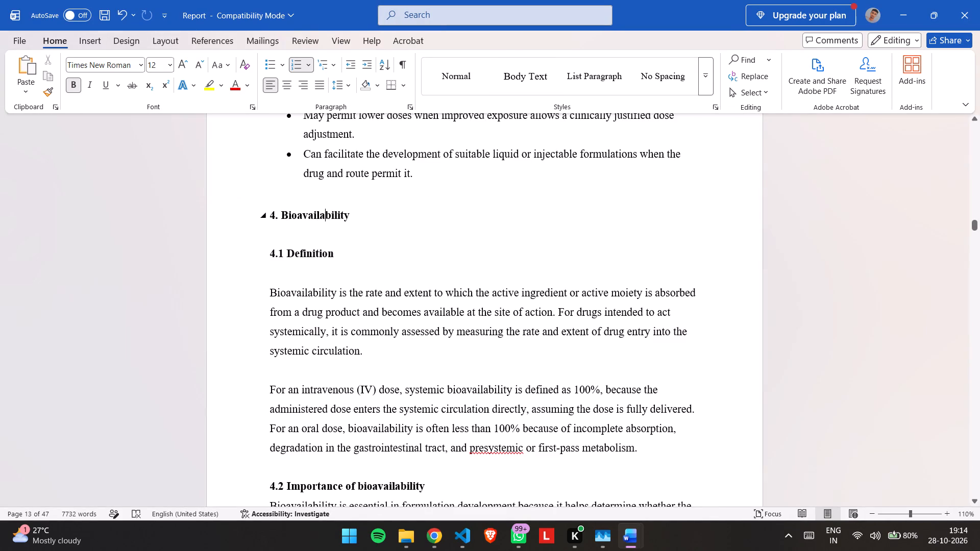
{"action": "left_click", "coordinate": [356, 291]}
{"action": "left_click", "coordinate": [358, 167]}
{"action": "key", "text": "alt+Tab"}
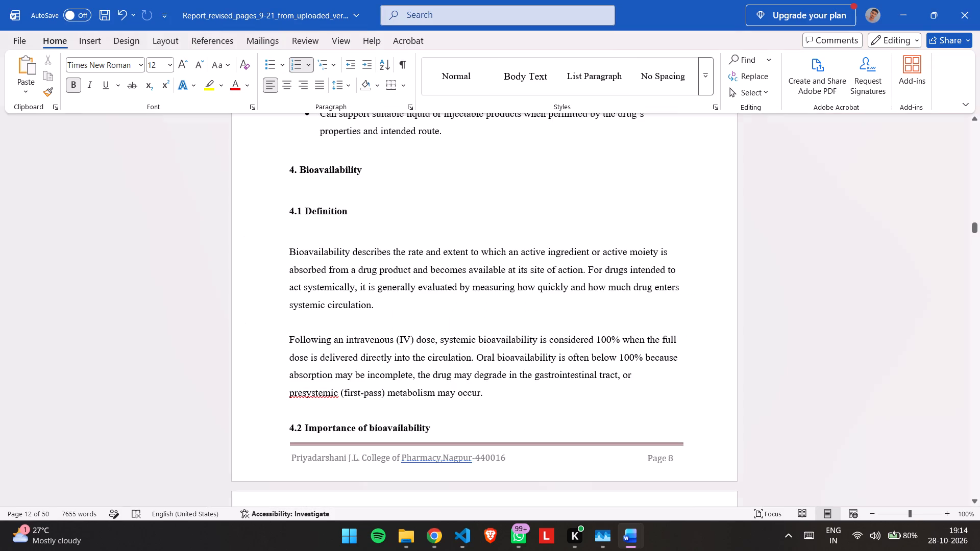
{"action": "double_click", "coordinate": [332, 173]}
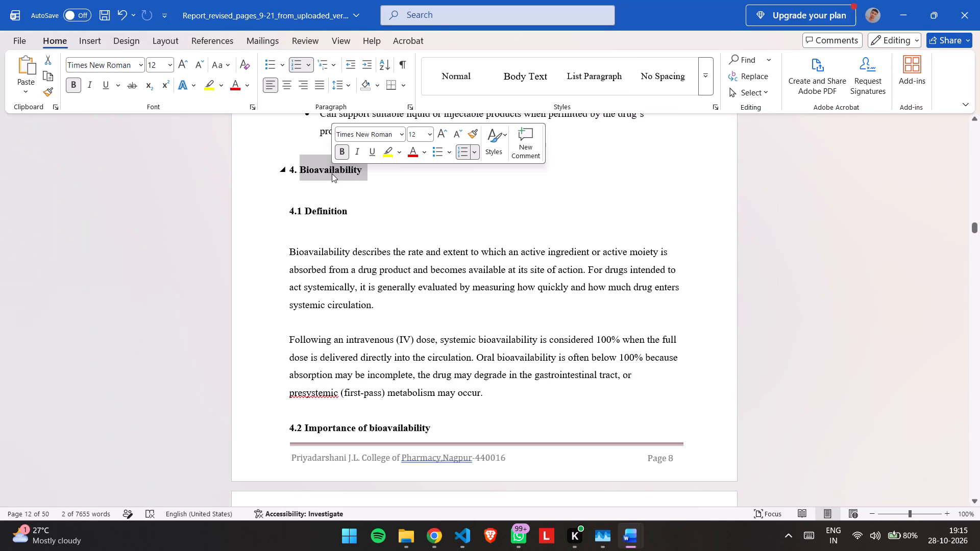
{"action": "double_click", "coordinate": [334, 212]}
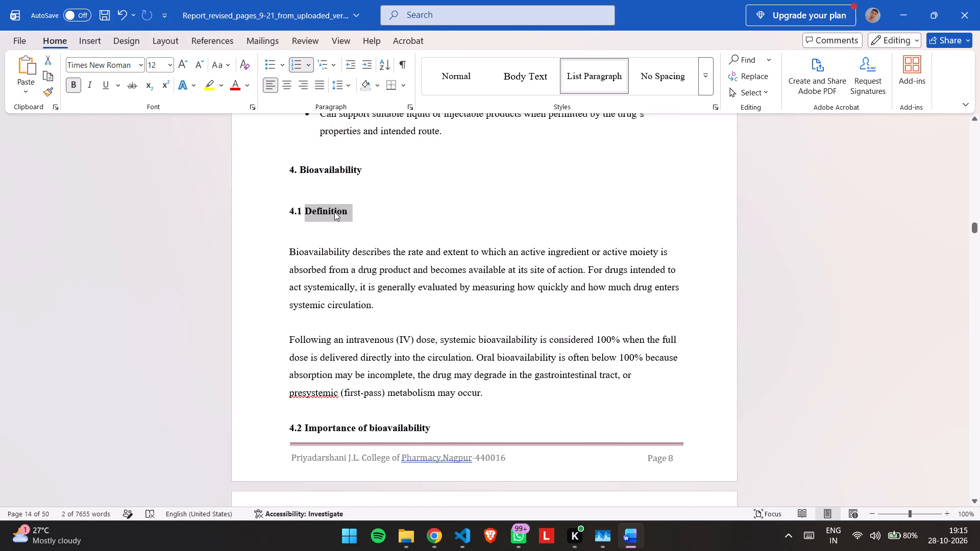
{"action": "key", "text": "alt+Tab"}
{"action": "double_click", "coordinate": [323, 258]}
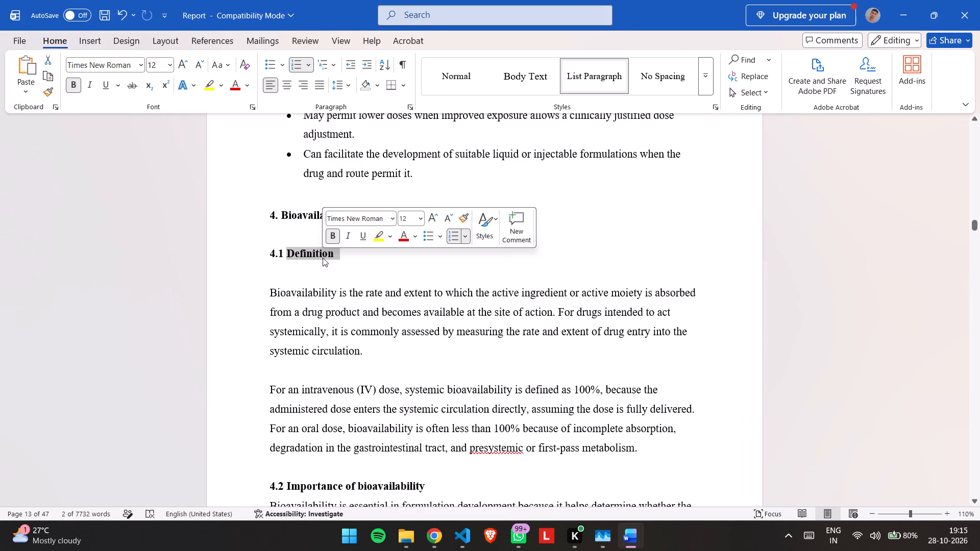
{"action": "key", "text": "alt+Tab"}
In the revised document, add two blank lines after the 4.1 Definition text to move the "4.2 Importance of bioavailability" heading onto the following page.
{"action": "scroll", "coordinate": [350, 279], "scroll_direction": "down", "scroll_amount": 1}
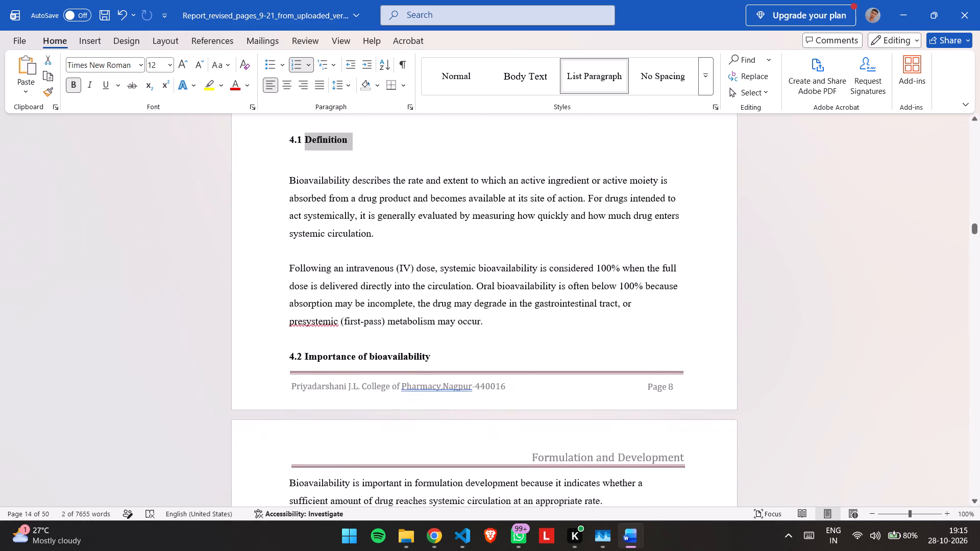
{"action": "scroll", "coordinate": [350, 279], "scroll_direction": "down", "scroll_amount": 1}
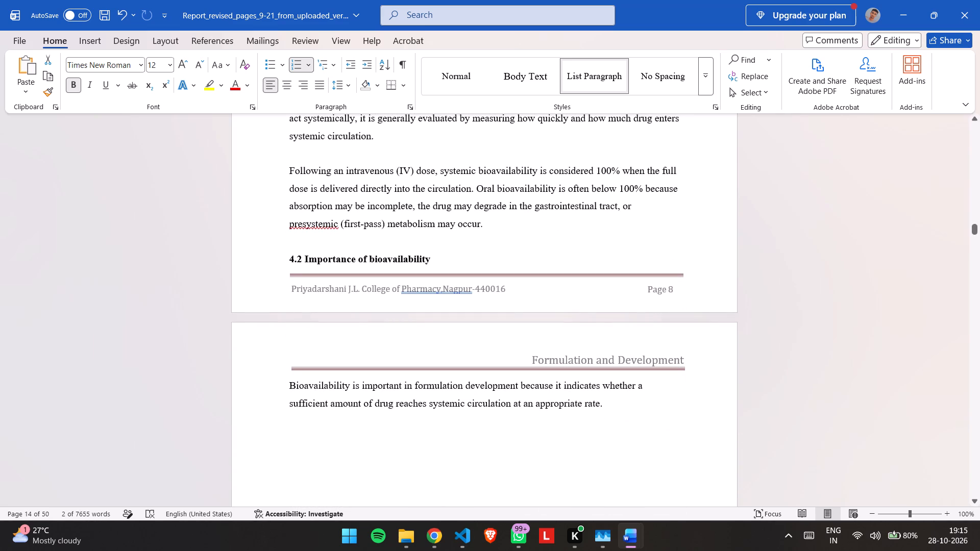
{"action": "left_click", "coordinate": [498, 227]}
{"action": "key", "text": "Return"}
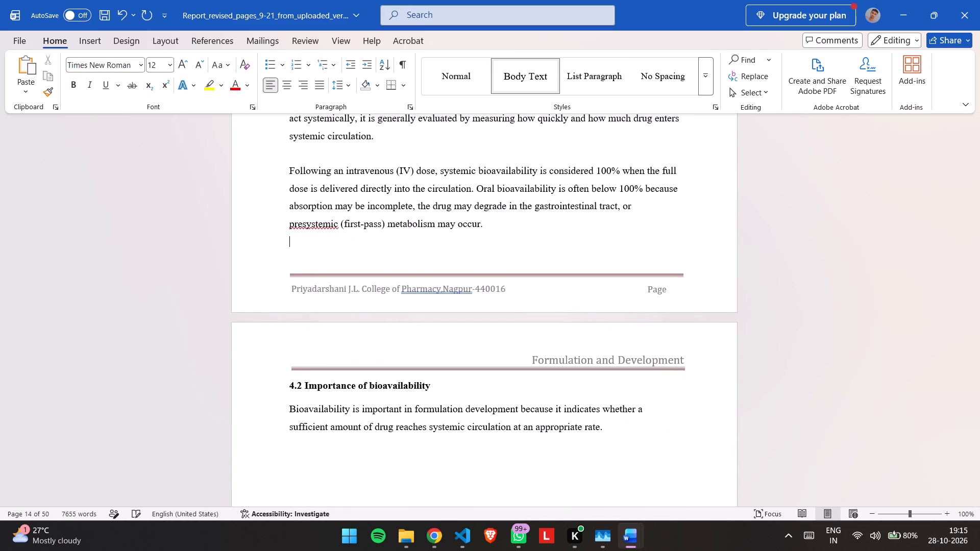
{"action": "scroll", "coordinate": [498, 227], "scroll_direction": "down", "scroll_amount": 2}
{"action": "scroll", "coordinate": [517, 292], "scroll_direction": "down", "scroll_amount": 4}
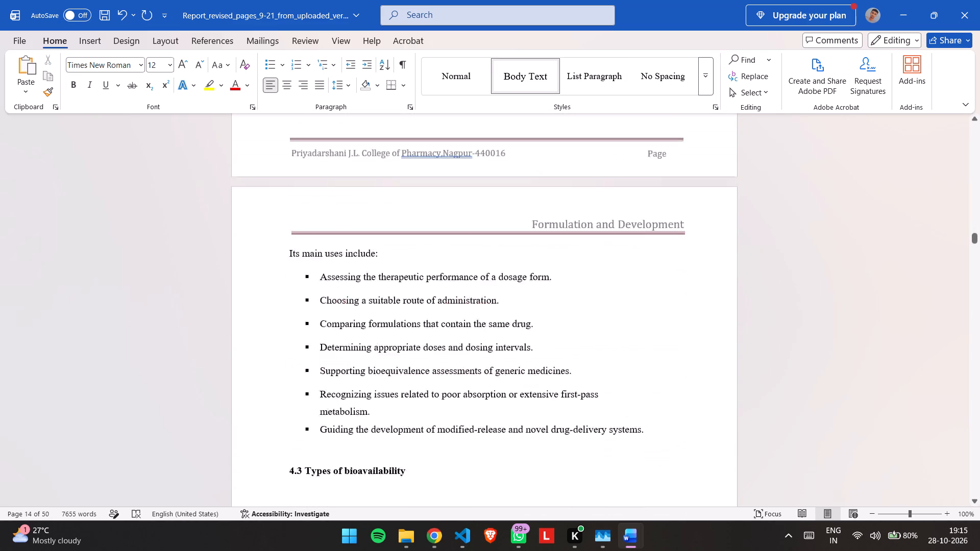
{"action": "scroll", "coordinate": [517, 292], "scroll_direction": "down", "scroll_amount": 1}
{"action": "scroll", "coordinate": [517, 292], "scroll_direction": "up", "scroll_amount": 4}
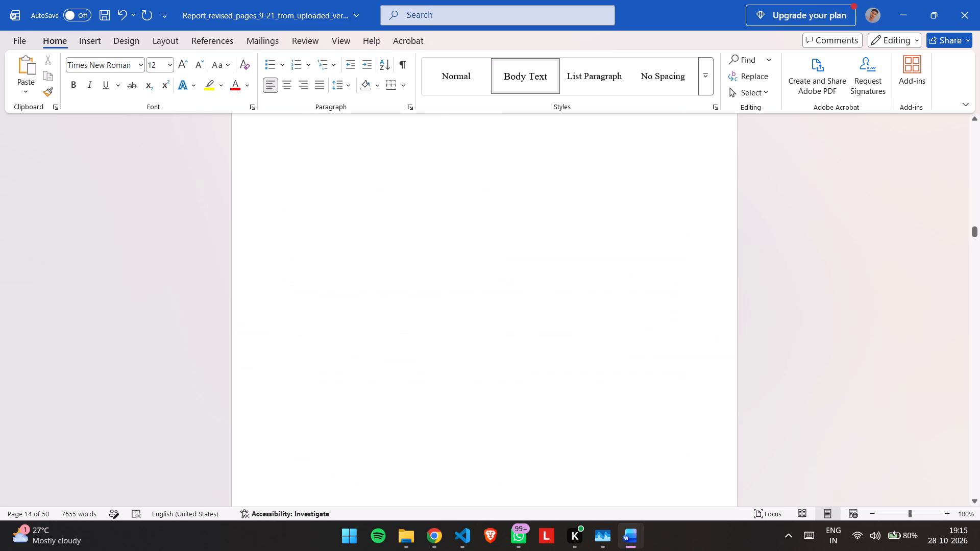
{"action": "scroll", "coordinate": [517, 292], "scroll_direction": "up", "scroll_amount": 1}
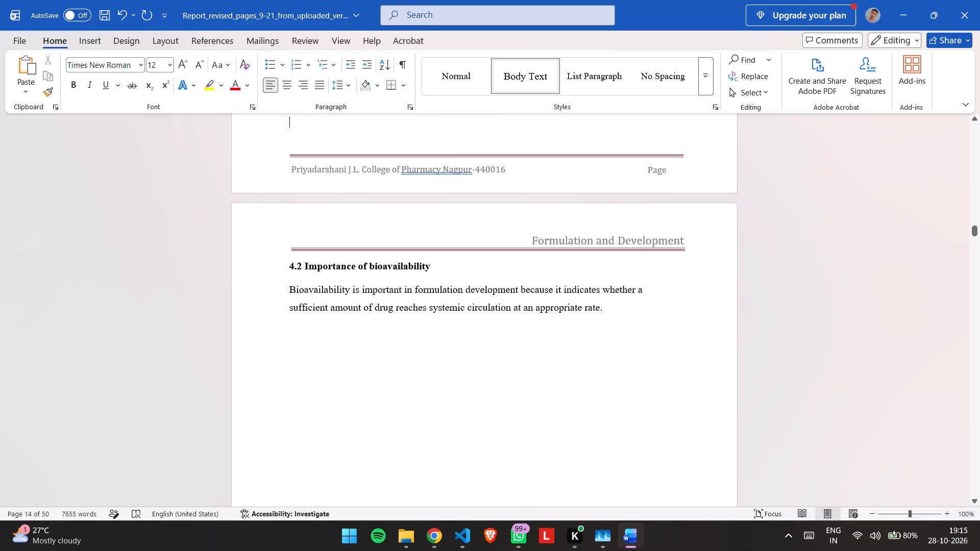
{"action": "key", "text": "Return"}
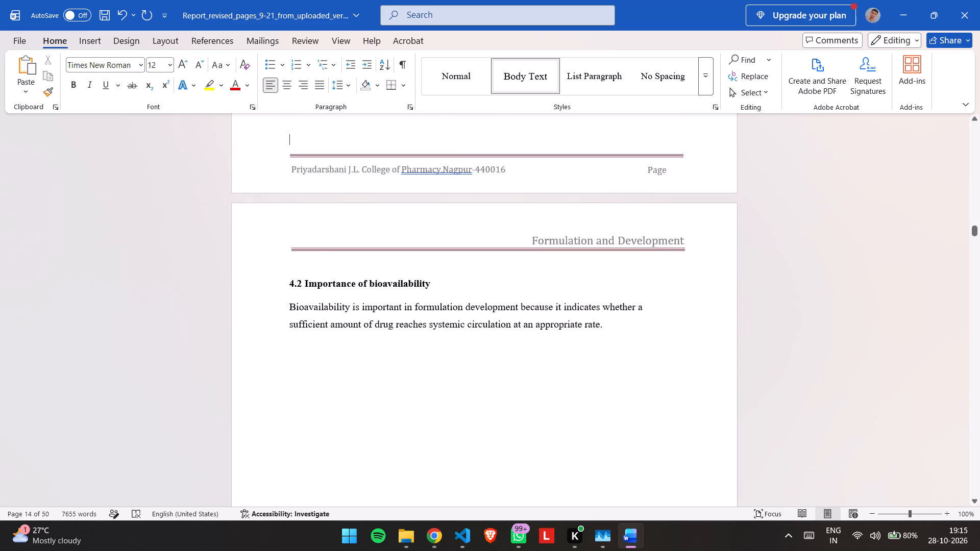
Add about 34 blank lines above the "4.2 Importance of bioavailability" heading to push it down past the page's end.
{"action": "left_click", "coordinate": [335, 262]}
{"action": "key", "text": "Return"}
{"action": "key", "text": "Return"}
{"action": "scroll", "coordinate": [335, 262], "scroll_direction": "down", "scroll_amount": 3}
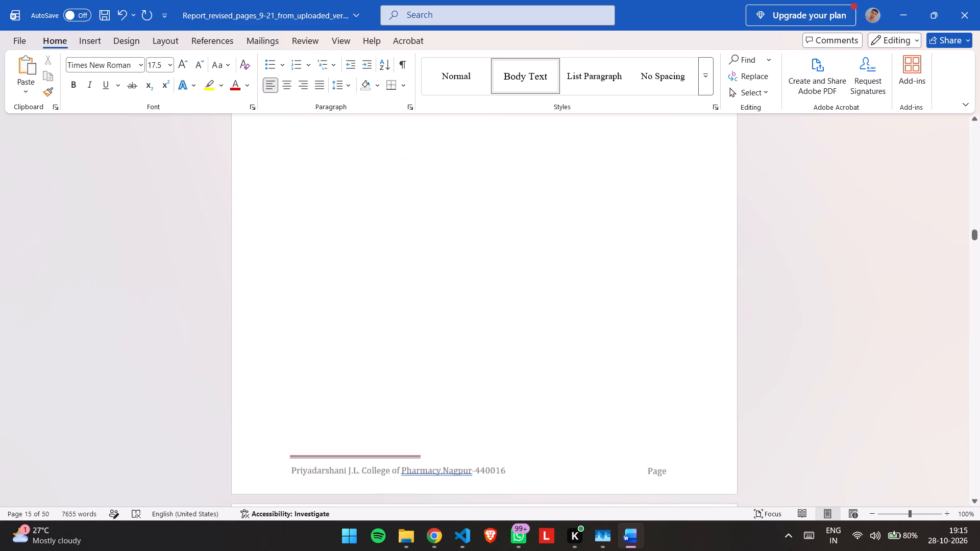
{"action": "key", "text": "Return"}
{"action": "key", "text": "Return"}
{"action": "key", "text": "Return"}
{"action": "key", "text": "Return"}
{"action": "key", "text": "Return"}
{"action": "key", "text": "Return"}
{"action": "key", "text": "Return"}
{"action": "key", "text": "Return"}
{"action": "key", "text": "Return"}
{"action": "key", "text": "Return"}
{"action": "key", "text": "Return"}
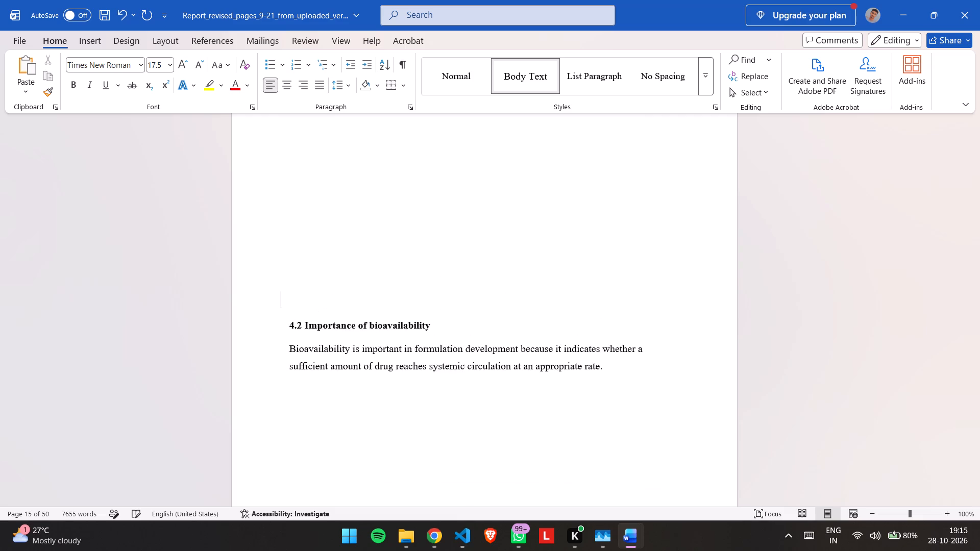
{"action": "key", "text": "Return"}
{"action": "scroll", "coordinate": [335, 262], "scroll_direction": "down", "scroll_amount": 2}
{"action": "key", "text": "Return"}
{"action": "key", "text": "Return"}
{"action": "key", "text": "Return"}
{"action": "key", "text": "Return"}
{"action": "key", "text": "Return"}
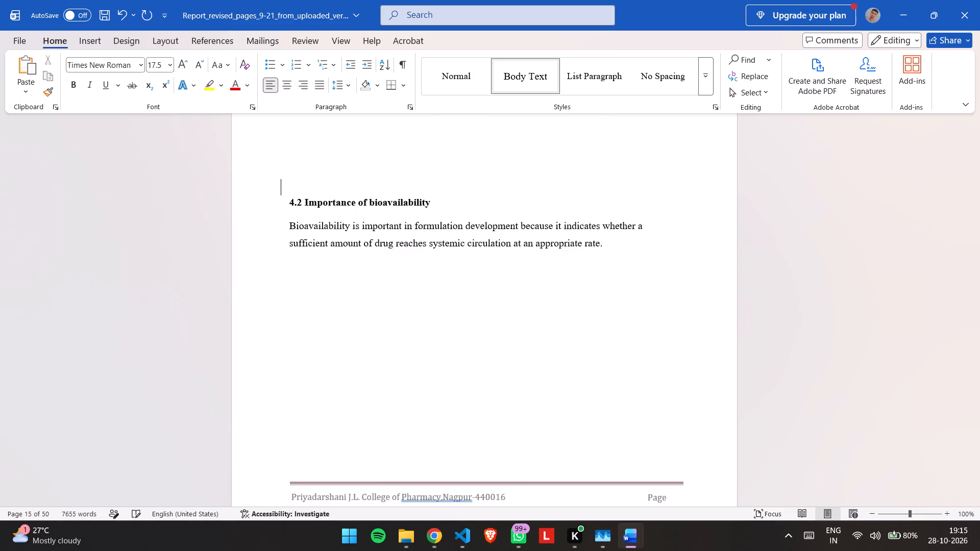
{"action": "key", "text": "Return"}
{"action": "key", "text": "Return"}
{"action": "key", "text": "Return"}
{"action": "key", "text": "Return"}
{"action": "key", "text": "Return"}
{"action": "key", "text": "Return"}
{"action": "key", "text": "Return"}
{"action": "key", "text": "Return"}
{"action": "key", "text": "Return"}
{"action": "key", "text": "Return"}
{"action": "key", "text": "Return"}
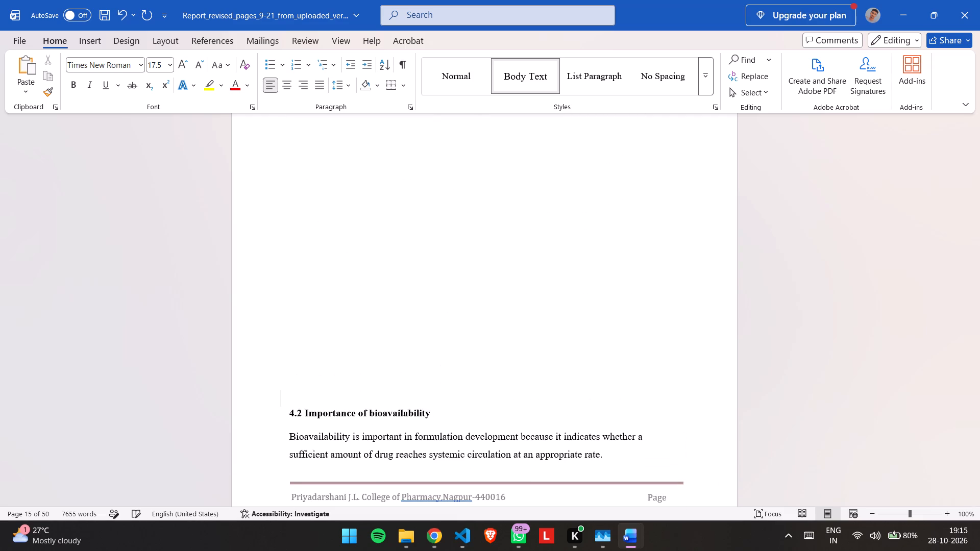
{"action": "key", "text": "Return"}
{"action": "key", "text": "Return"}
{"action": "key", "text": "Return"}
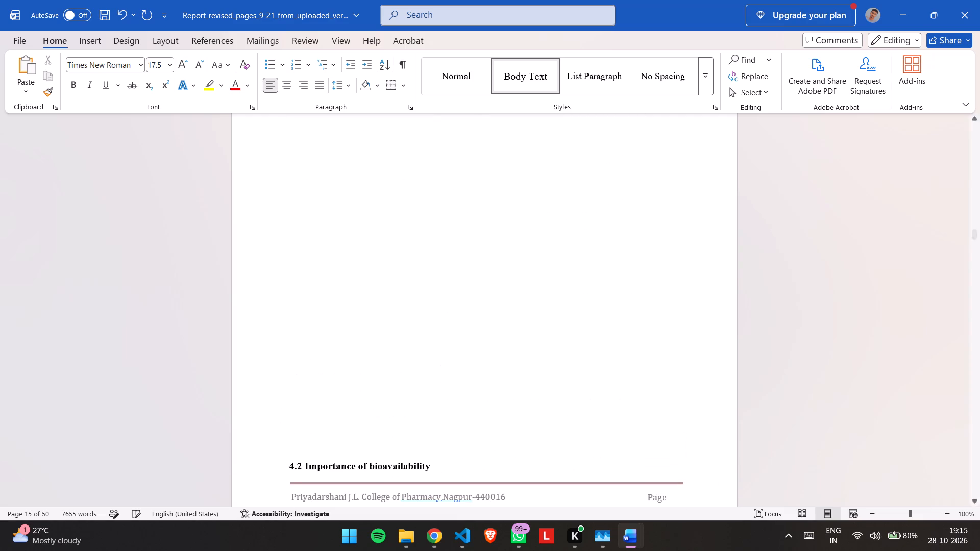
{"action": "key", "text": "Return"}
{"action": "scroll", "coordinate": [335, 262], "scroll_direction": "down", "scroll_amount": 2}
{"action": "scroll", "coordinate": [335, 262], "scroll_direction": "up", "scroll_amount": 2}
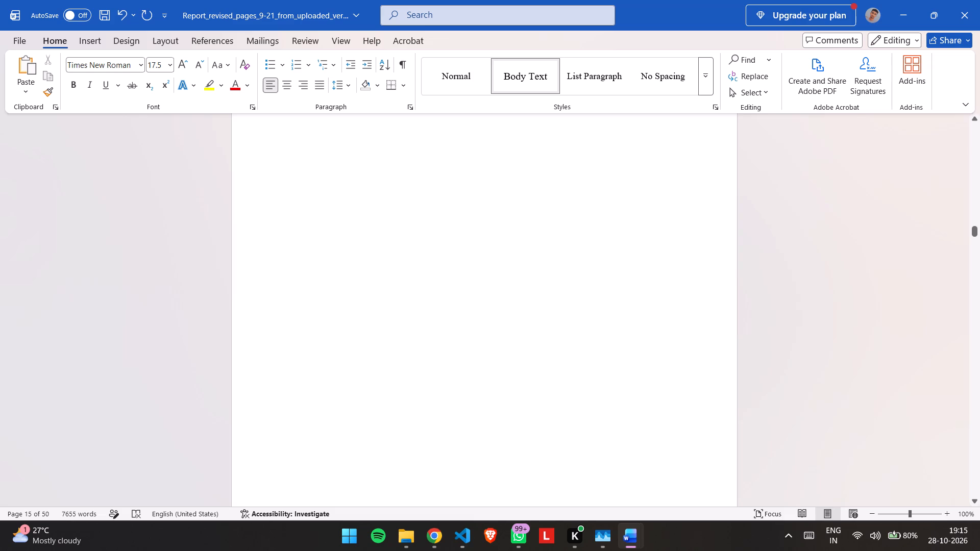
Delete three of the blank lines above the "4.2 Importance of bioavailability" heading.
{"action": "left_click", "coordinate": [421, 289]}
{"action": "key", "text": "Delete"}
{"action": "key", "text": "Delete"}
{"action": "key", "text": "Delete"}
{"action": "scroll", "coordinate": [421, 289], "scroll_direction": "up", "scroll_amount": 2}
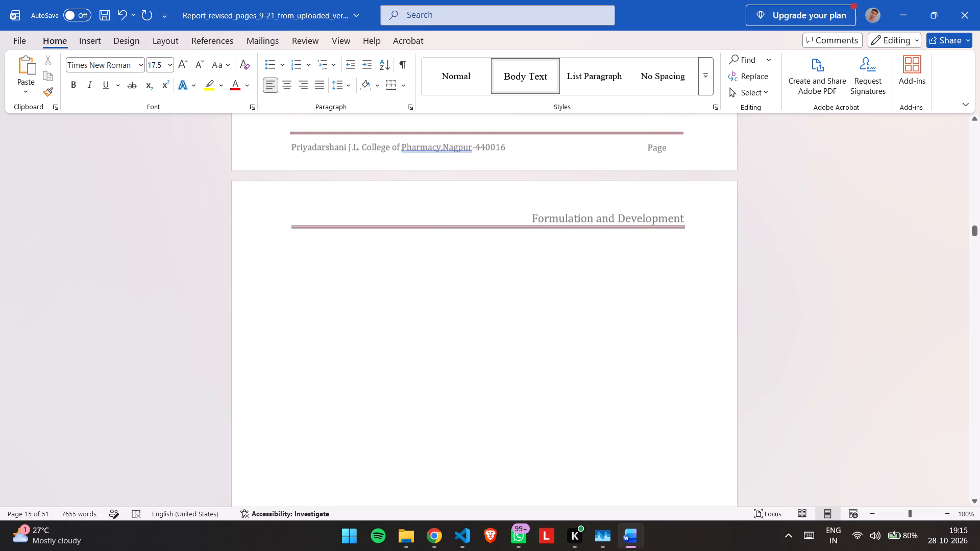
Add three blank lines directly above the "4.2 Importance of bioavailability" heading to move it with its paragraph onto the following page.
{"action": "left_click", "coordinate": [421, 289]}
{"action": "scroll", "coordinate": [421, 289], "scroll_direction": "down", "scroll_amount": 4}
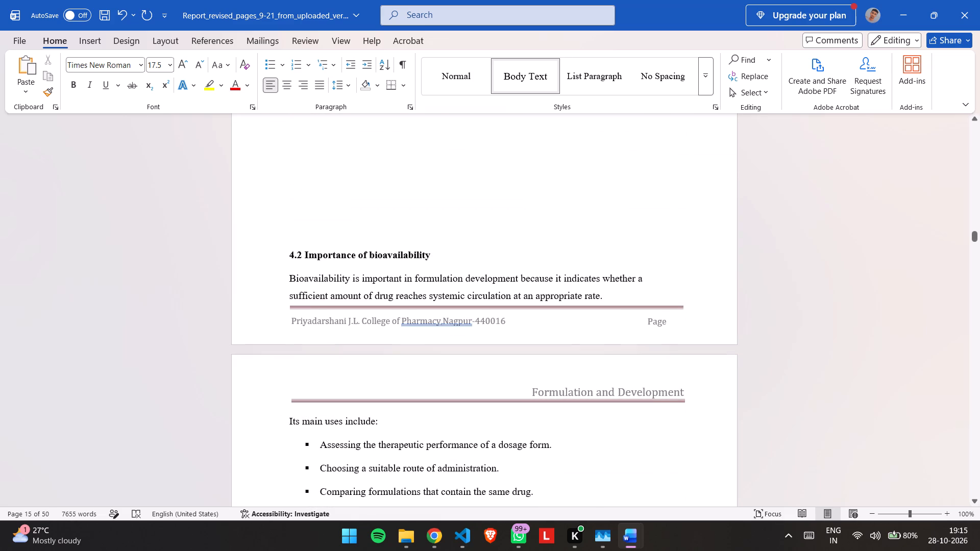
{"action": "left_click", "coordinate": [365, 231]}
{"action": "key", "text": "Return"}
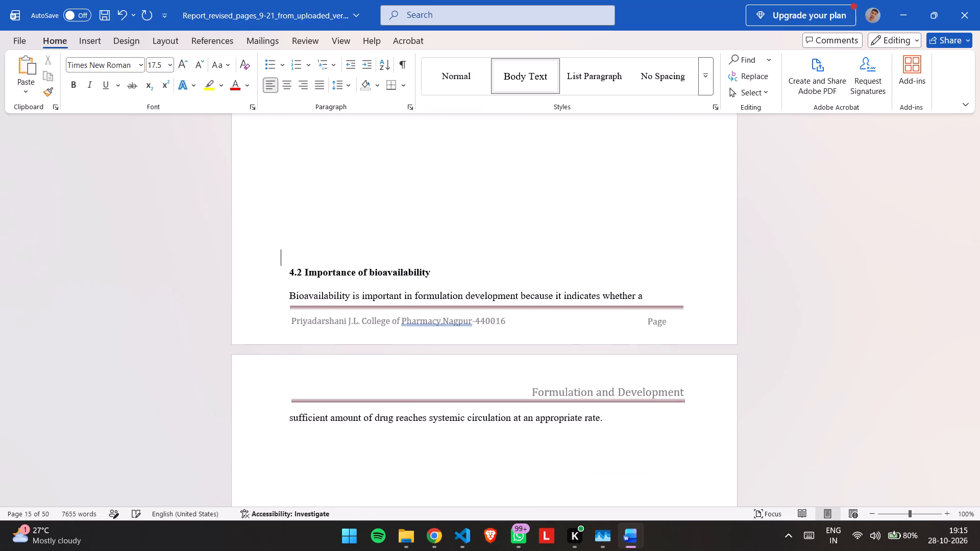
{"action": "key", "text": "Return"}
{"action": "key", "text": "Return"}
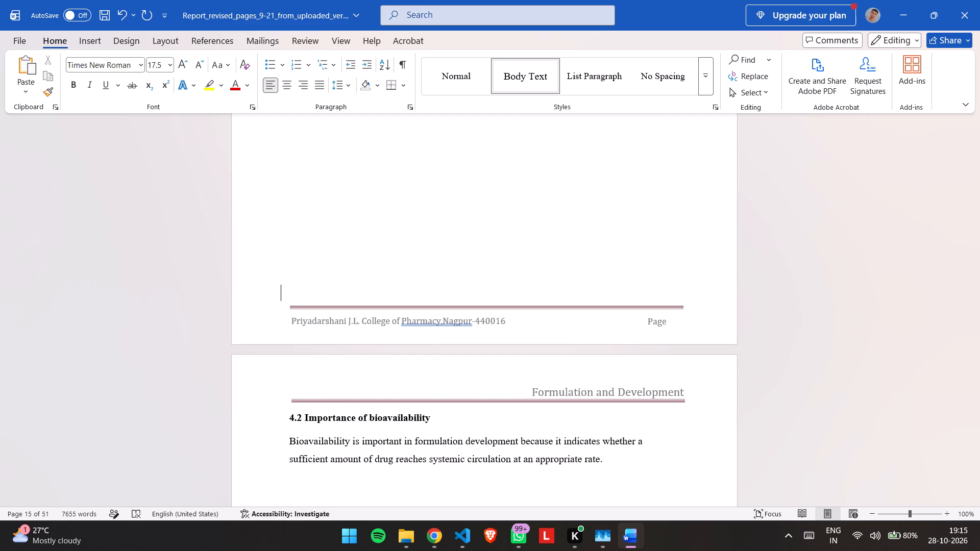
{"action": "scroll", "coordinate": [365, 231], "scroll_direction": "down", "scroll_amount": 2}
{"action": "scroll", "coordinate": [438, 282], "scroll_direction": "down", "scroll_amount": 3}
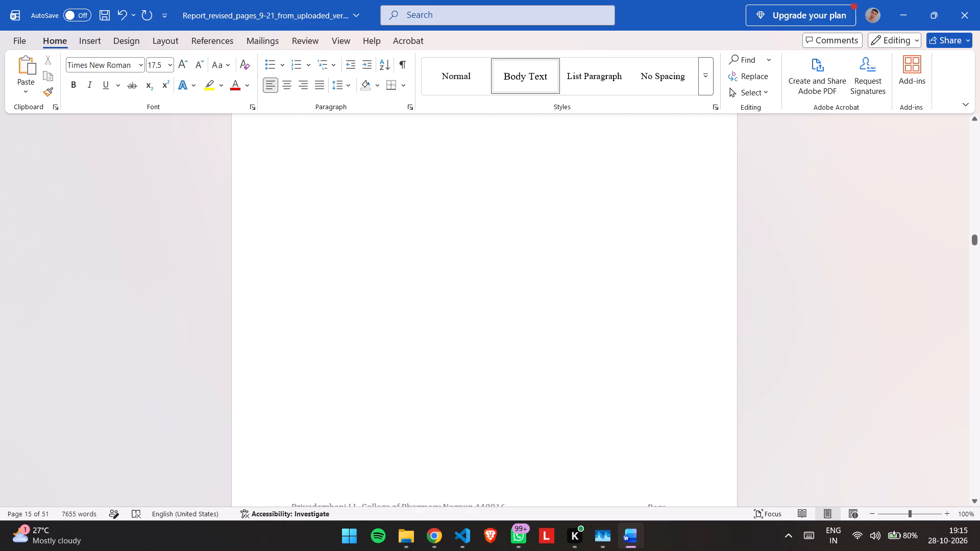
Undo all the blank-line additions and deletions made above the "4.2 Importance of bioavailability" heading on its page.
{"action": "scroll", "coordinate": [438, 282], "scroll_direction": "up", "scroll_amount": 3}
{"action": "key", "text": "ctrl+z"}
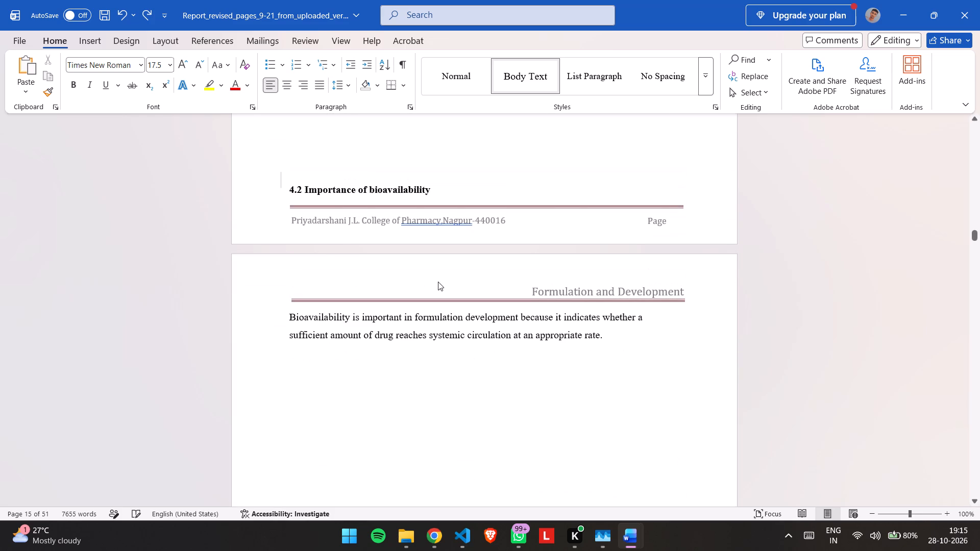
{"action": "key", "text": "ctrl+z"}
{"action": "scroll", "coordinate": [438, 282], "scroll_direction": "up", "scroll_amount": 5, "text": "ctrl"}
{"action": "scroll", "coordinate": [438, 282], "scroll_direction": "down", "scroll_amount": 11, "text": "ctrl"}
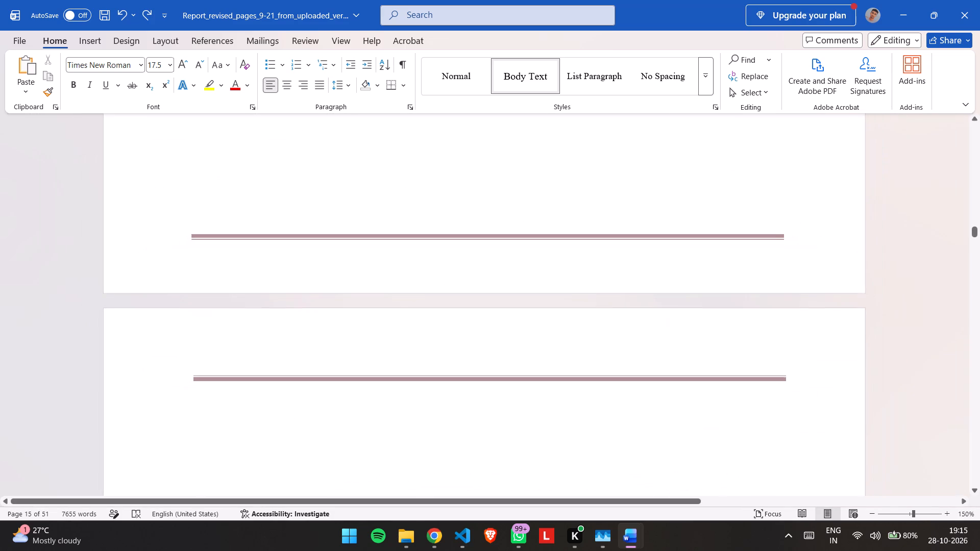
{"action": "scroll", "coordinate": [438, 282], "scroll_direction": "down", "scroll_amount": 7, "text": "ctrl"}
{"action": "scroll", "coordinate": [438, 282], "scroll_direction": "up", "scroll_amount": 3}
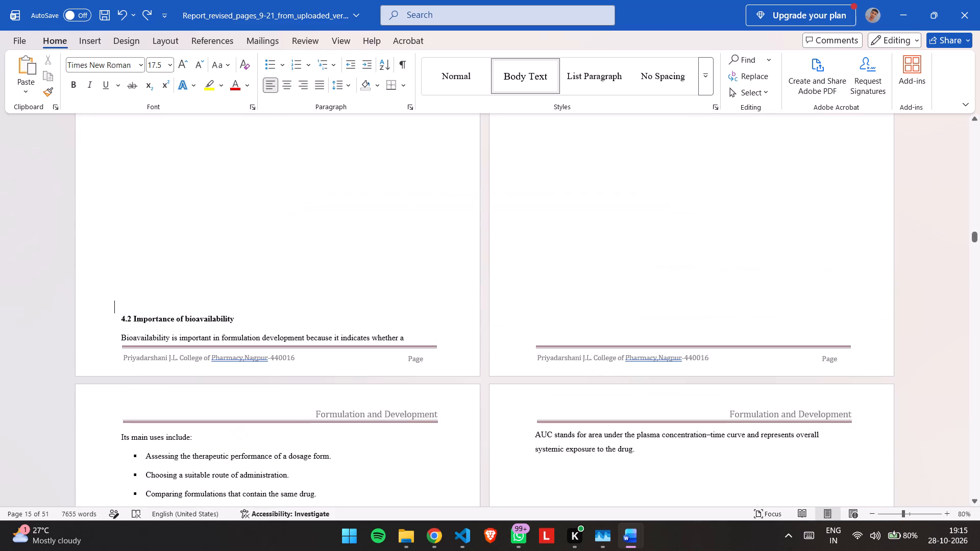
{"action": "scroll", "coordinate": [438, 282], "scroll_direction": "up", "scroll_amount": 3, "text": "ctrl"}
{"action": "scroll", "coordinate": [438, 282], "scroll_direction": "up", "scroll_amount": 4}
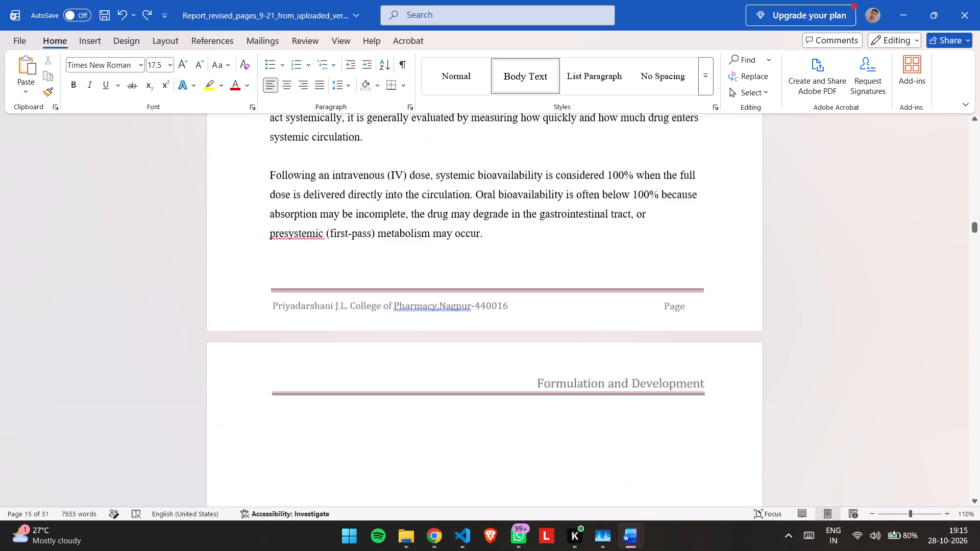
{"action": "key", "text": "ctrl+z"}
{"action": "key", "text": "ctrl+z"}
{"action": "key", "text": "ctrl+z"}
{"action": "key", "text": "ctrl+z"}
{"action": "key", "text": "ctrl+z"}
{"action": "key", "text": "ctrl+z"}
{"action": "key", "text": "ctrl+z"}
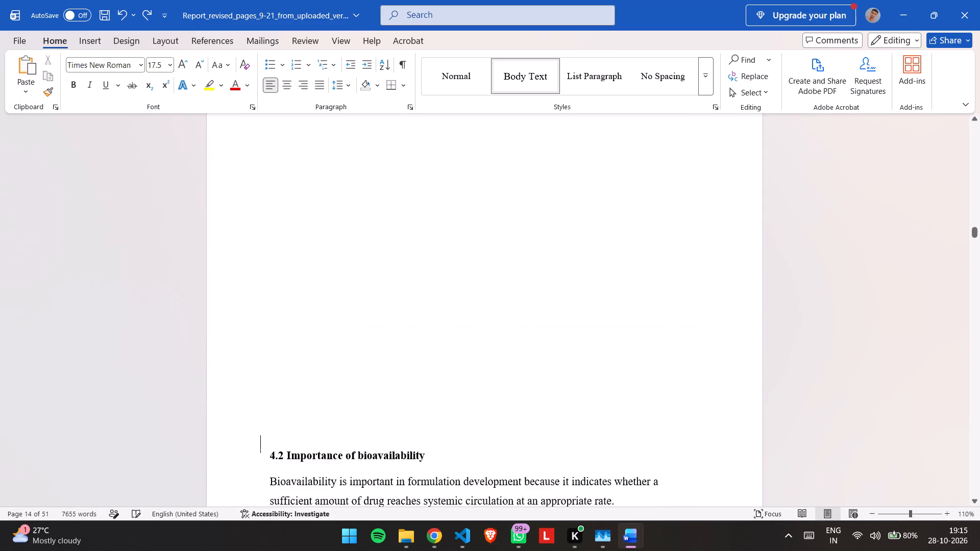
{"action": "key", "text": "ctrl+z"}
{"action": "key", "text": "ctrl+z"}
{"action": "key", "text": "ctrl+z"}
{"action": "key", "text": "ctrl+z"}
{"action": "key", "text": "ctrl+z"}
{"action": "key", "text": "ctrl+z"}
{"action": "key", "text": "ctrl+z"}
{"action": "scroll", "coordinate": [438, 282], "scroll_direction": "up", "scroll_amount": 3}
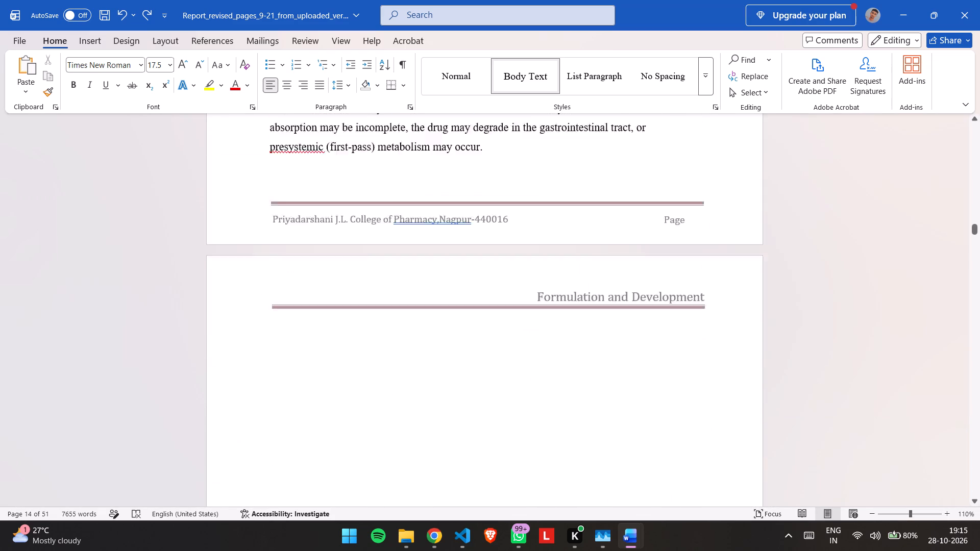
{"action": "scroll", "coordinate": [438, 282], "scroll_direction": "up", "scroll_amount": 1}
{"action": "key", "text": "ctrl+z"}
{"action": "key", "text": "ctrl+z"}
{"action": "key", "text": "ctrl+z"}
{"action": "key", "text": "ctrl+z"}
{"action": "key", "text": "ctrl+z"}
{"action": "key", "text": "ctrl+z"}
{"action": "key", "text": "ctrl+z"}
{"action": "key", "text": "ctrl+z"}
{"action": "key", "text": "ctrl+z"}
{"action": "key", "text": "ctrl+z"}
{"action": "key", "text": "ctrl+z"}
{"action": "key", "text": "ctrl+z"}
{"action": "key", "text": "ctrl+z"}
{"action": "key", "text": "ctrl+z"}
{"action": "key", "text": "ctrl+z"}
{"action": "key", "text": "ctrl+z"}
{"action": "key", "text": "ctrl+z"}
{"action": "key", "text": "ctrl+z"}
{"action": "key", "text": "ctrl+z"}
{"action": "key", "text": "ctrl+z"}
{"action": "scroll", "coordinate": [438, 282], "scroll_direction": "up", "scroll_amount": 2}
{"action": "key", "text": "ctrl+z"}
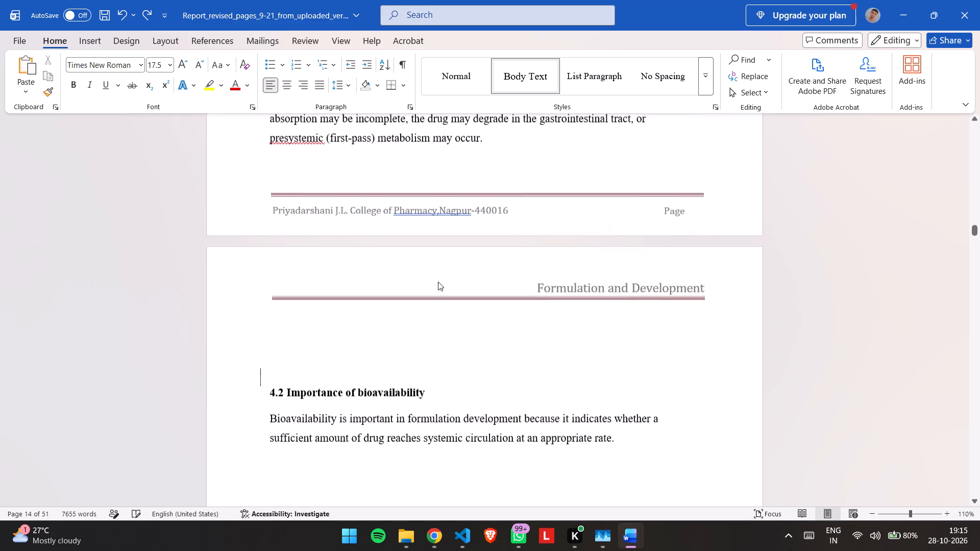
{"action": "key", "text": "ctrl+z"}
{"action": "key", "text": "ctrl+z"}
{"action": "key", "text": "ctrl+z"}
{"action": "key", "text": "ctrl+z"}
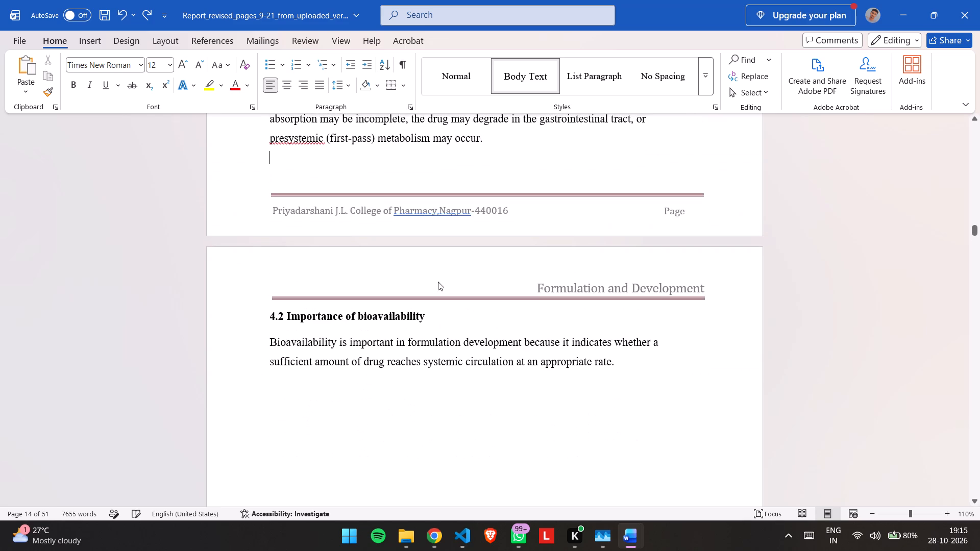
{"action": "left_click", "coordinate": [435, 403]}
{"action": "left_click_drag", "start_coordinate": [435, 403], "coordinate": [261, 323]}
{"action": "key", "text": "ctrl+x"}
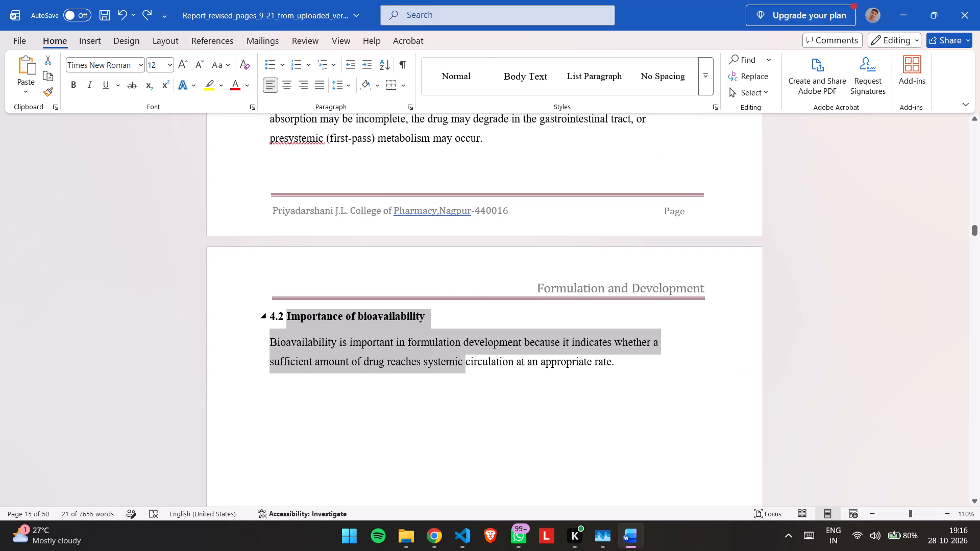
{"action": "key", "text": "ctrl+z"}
Cut the "Importance of bioavailability" heading with its introductory paragraph and paste it on a new line above "Its main uses include:".
{"action": "left_click_drag", "start_coordinate": [647, 368], "coordinate": [249, 299]}
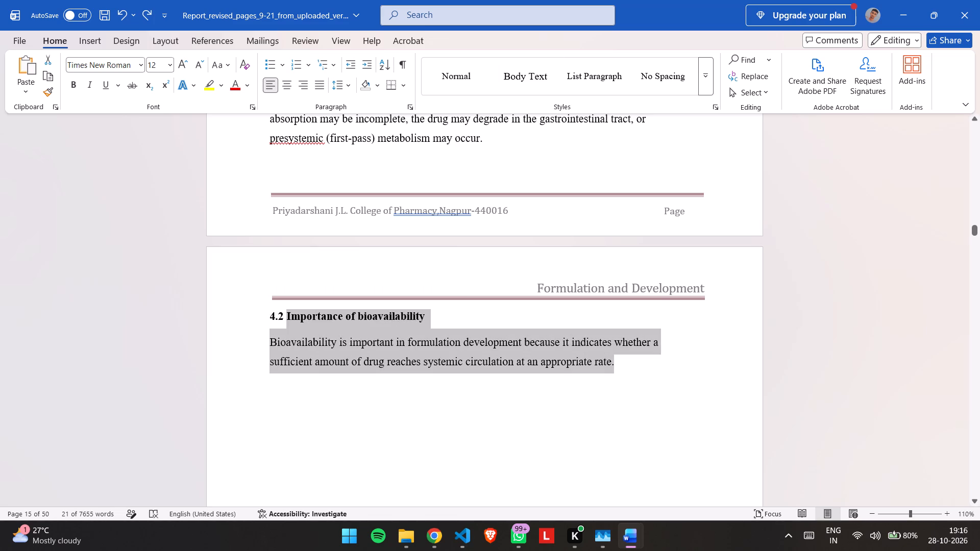
{"action": "key", "text": "ctrl+x"}
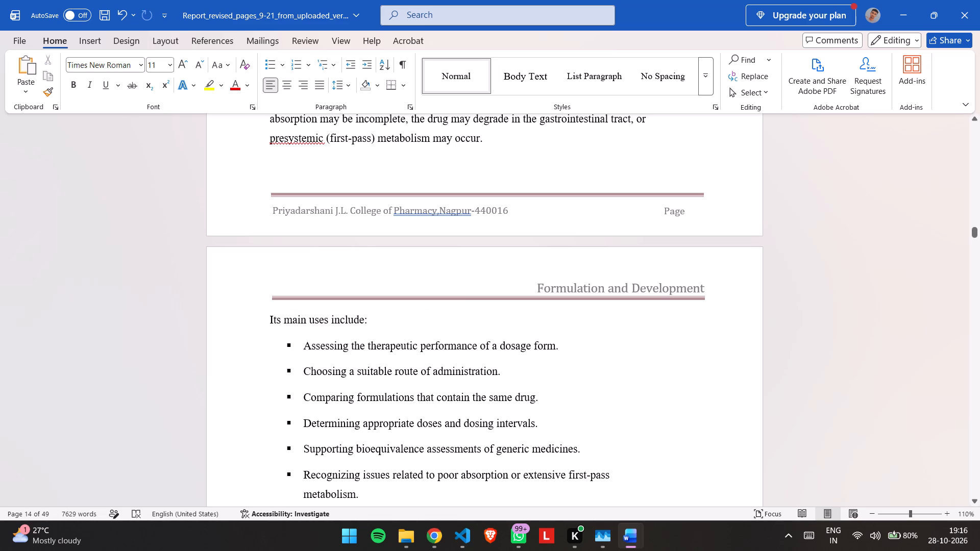
{"action": "left_click", "coordinate": [268, 313]}
{"action": "key", "text": "Return"}
{"action": "key", "text": "Up"}
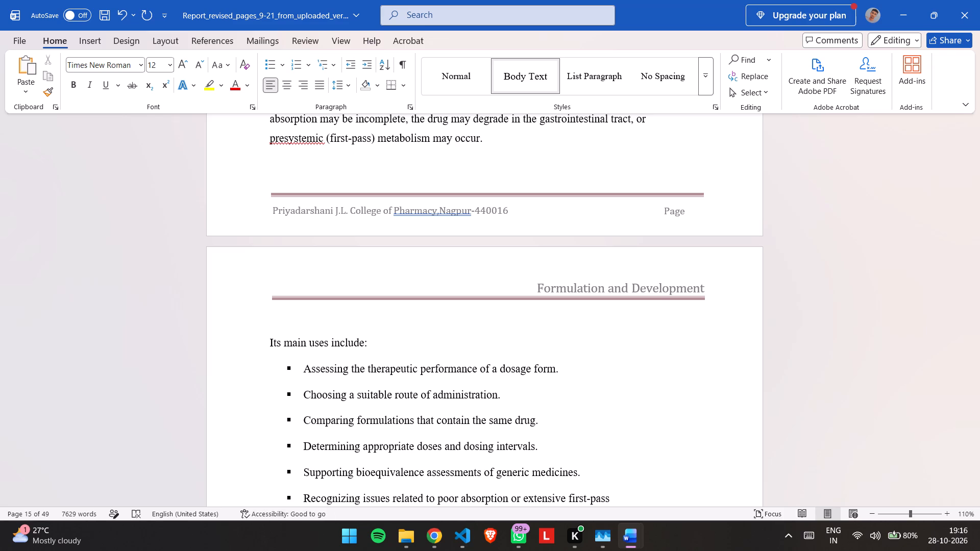
{"action": "key", "text": "ctrl+v"}
Compare the 4.1 Definition and "Importance of bioavailability" sections and their page-break placement between the original Report and the revised document.
{"action": "key", "text": "alt+Tab"}
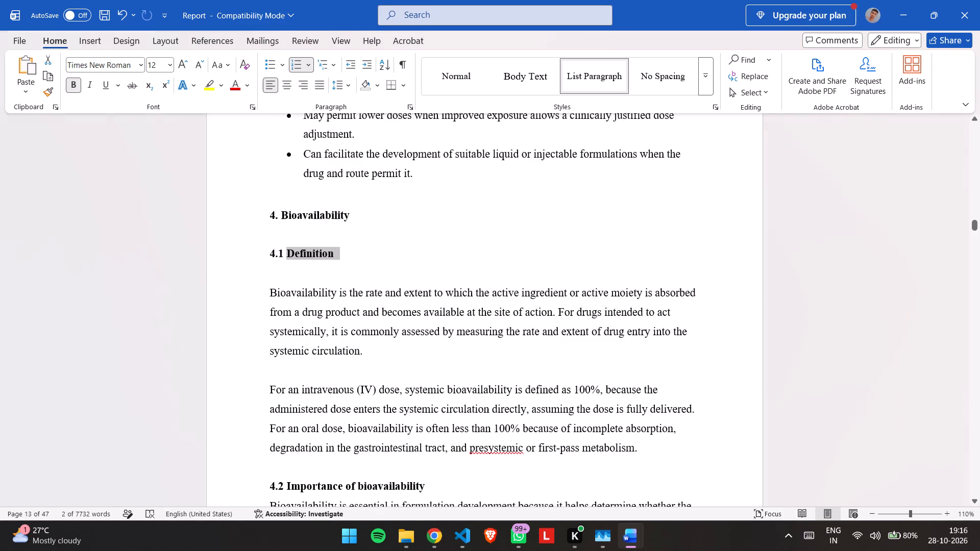
{"action": "scroll", "coordinate": [380, 317], "scroll_direction": "down", "scroll_amount": 1}
{"action": "key", "text": "alt+Tab"}
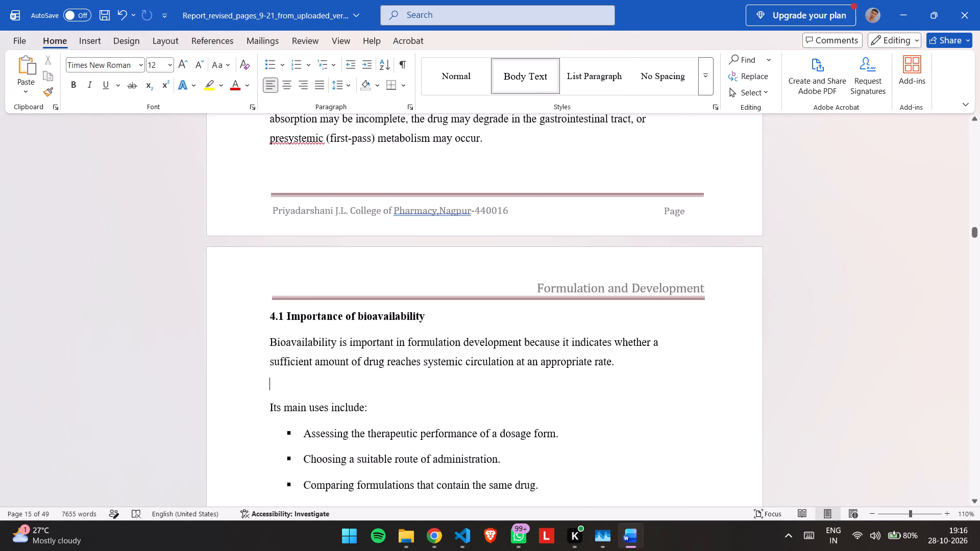
{"action": "scroll", "coordinate": [380, 317], "scroll_direction": "up", "scroll_amount": 2}
{"action": "key", "text": "alt+Tab"}
{"action": "scroll", "coordinate": [380, 317], "scroll_direction": "down", "scroll_amount": 1}
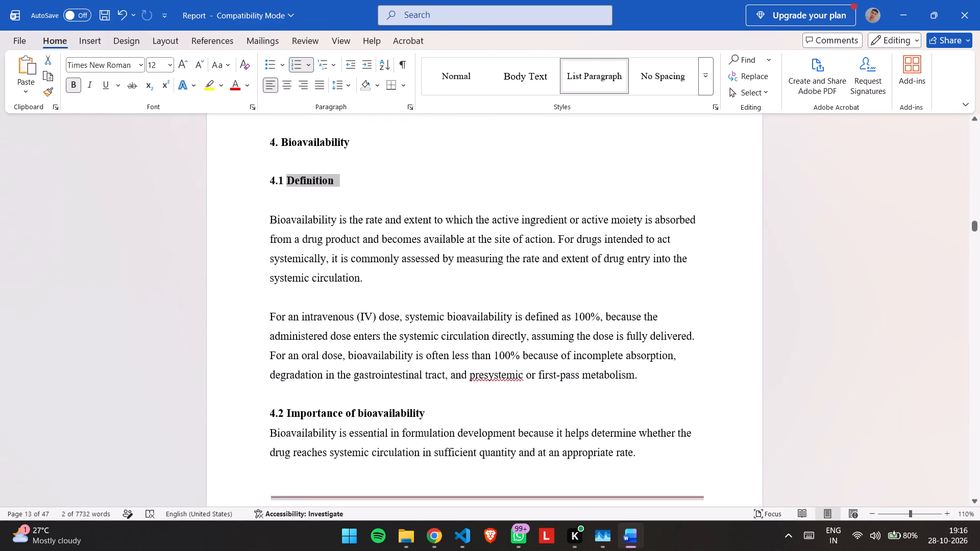
{"action": "scroll", "coordinate": [380, 317], "scroll_direction": "down", "scroll_amount": 1}
{"action": "key", "text": "alt+Tab"}
{"action": "key", "text": "alt+Tab"}
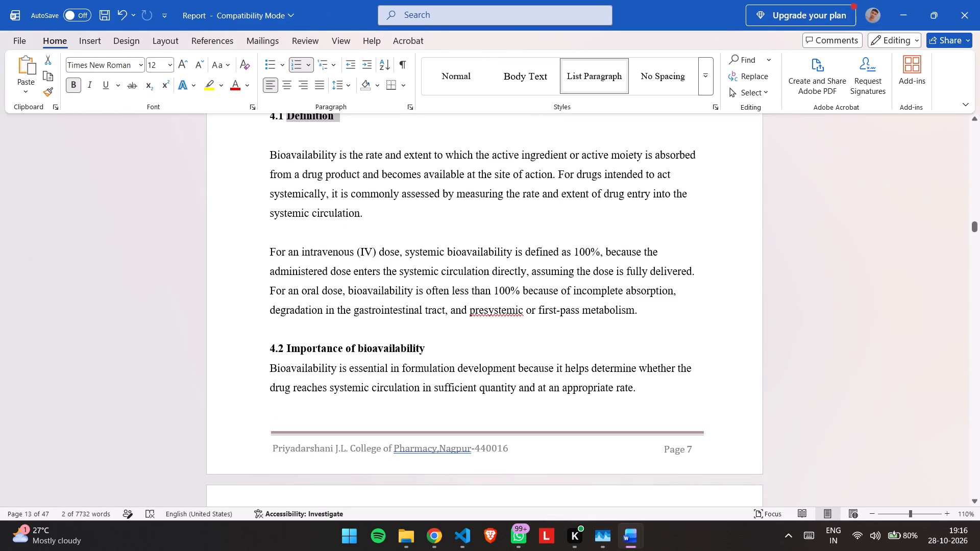
{"action": "key", "text": "alt+Tab"}
{"action": "scroll", "coordinate": [380, 317], "scroll_direction": "down", "scroll_amount": 2}
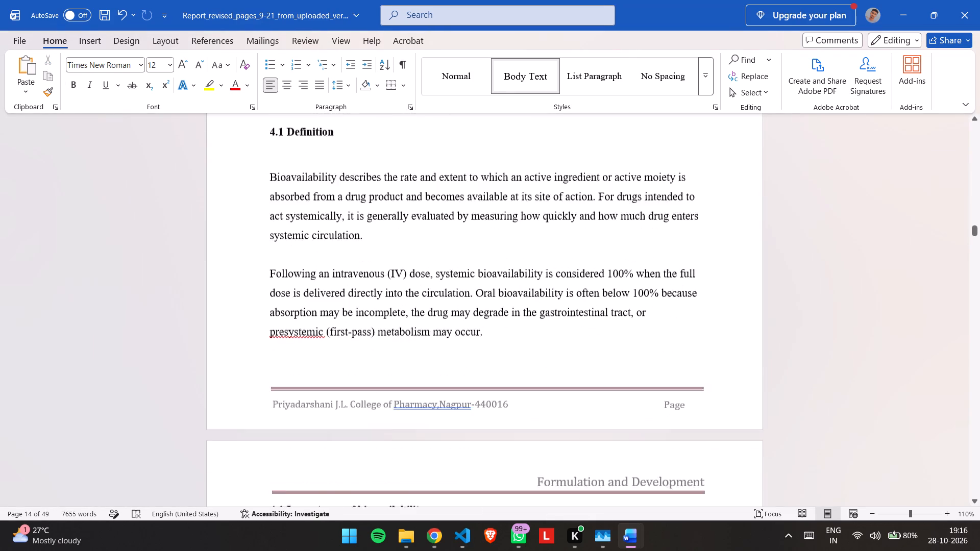
{"action": "scroll", "coordinate": [380, 317], "scroll_direction": "down", "scroll_amount": 2}
Check the main uses list and the types of bioavailability, through the relative bioavailability formula, against the original Report.
{"action": "key", "text": "alt+Tab"}
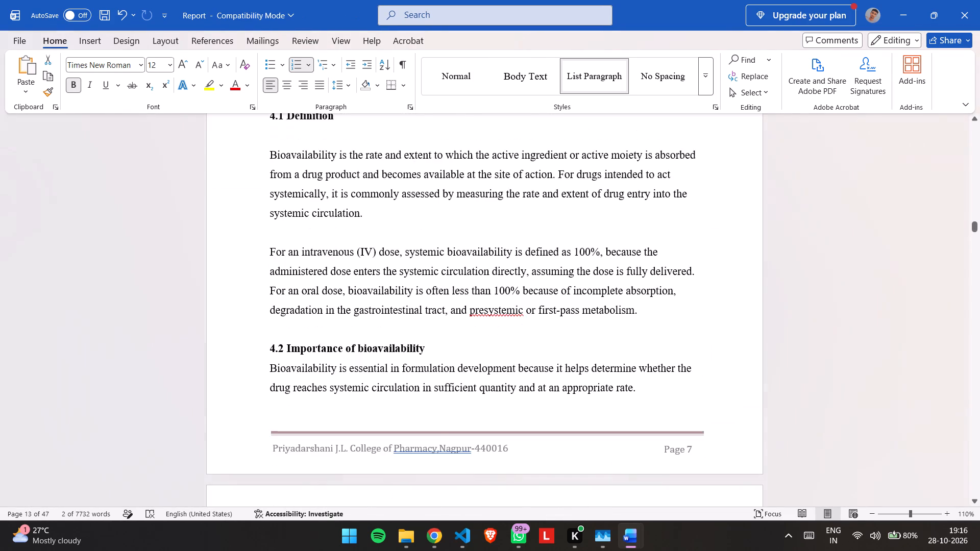
{"action": "scroll", "coordinate": [380, 317], "scroll_direction": "down", "scroll_amount": 4}
{"action": "key", "text": "alt+Tab"}
{"action": "scroll", "coordinate": [380, 317], "scroll_direction": "down", "scroll_amount": 1}
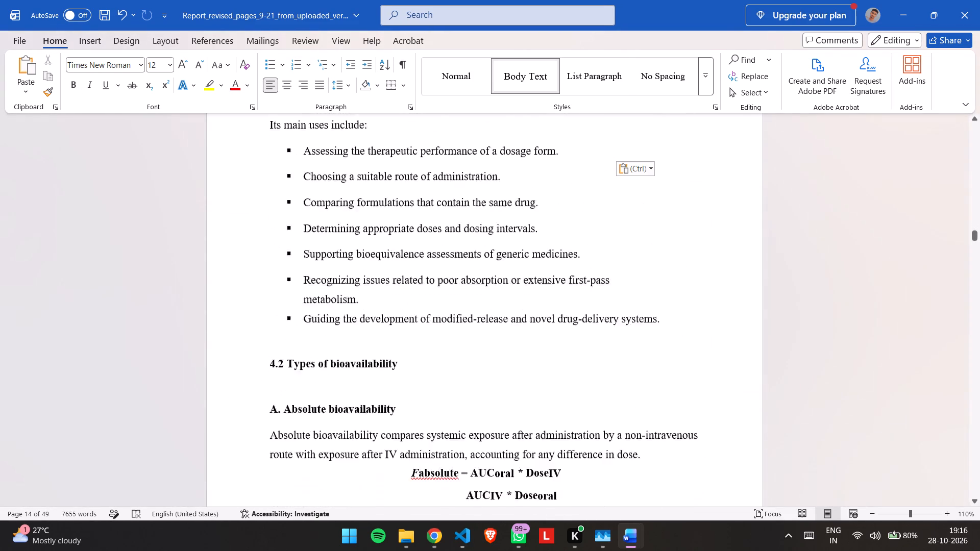
{"action": "scroll", "coordinate": [380, 317], "scroll_direction": "down", "scroll_amount": 7}
{"action": "scroll", "coordinate": [380, 317], "scroll_direction": "up", "scroll_amount": 3}
{"action": "scroll", "coordinate": [380, 317], "scroll_direction": "down", "scroll_amount": 2}
{"action": "scroll", "coordinate": [380, 317], "scroll_direction": "up", "scroll_amount": 1}
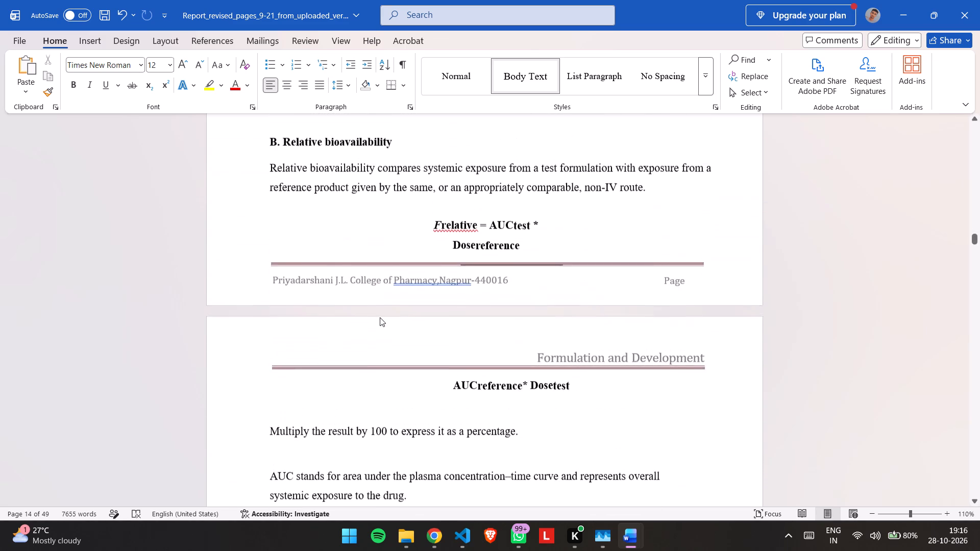
Compare the absolute and relative bioavailability formulas in the revised document with those in the original Report.
{"action": "scroll", "coordinate": [380, 317], "scroll_direction": "up", "scroll_amount": 1}
{"action": "key", "text": "alt+Tab"}
{"action": "scroll", "coordinate": [380, 317], "scroll_direction": "down", "scroll_amount": 2}
{"action": "key", "text": "alt+Tab"}
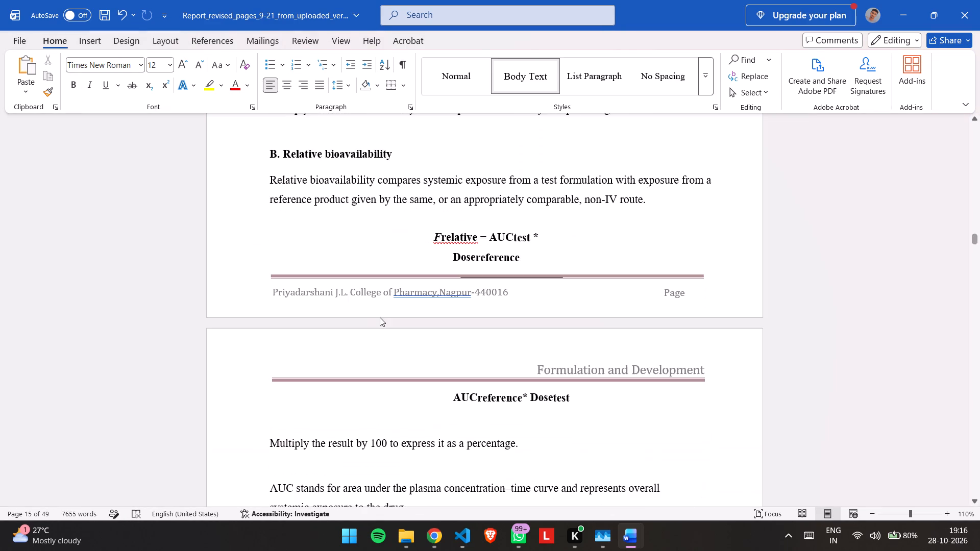
{"action": "key", "text": "alt+Tab"}
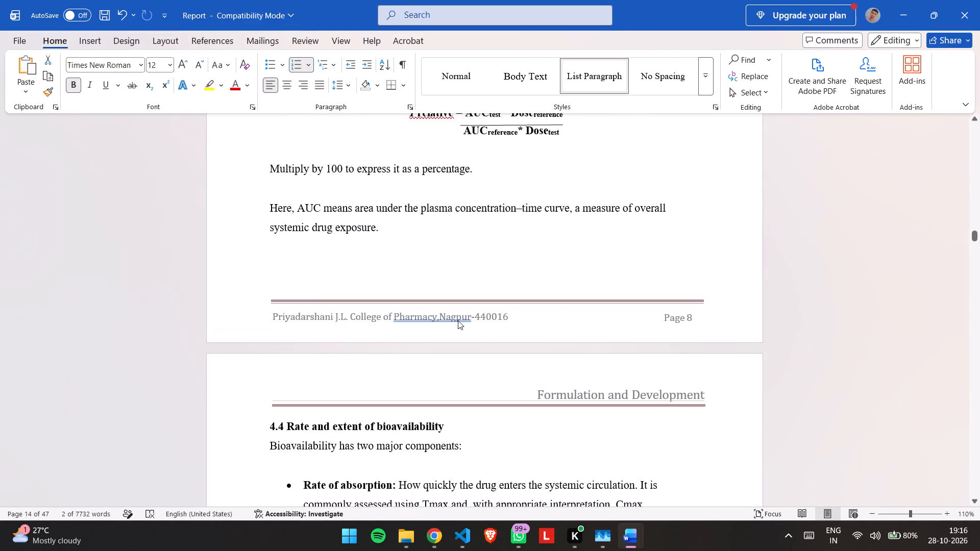
{"action": "scroll", "coordinate": [458, 320], "scroll_direction": "up", "scroll_amount": 1}
{"action": "scroll", "coordinate": [416, 239], "scroll_direction": "up", "scroll_amount": 1}
{"action": "key", "text": "alt+Tab"}
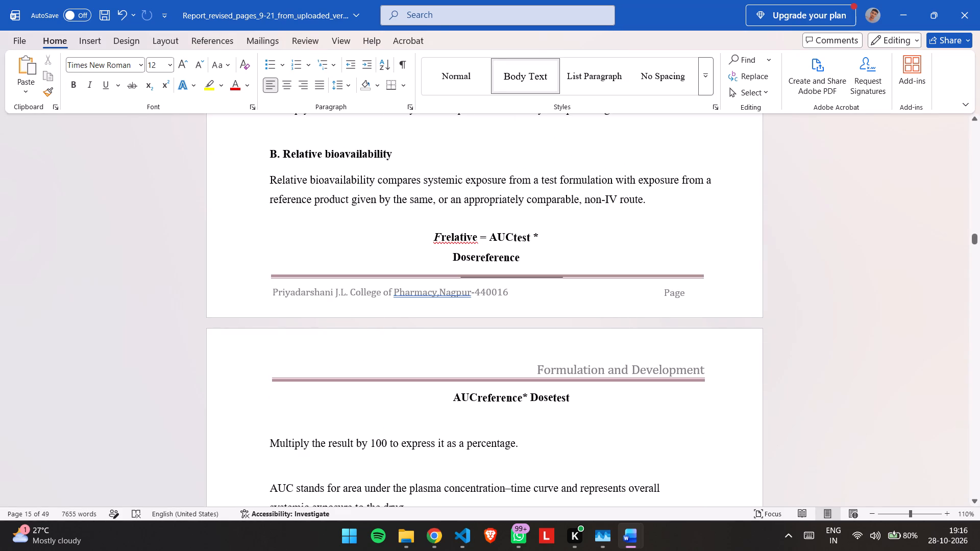
{"action": "left_click", "coordinate": [429, 236]}
{"action": "scroll", "coordinate": [429, 236], "scroll_direction": "up", "scroll_amount": 2}
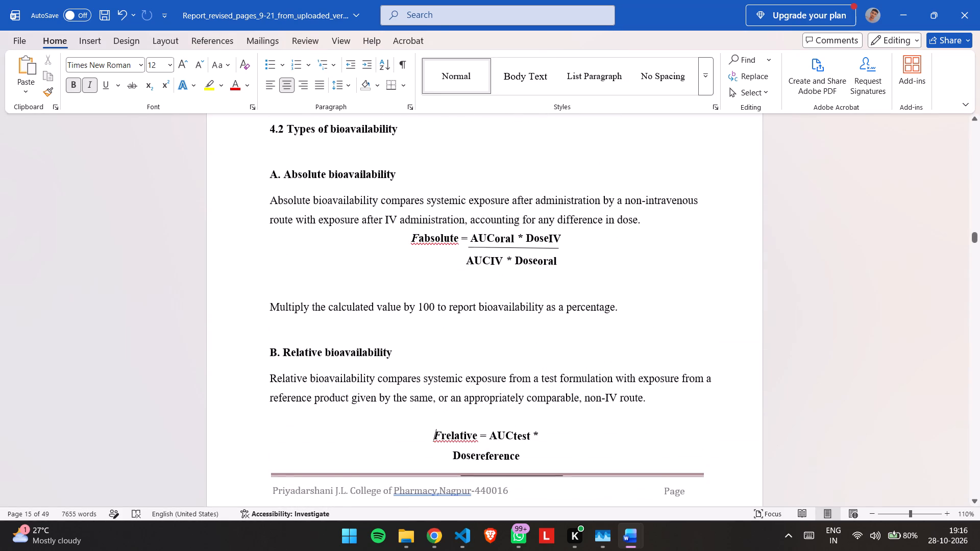
{"action": "key", "text": "alt+Tab"}
{"action": "scroll", "coordinate": [429, 236], "scroll_direction": "up", "scroll_amount": 2}
{"action": "key", "text": "alt+Tab"}
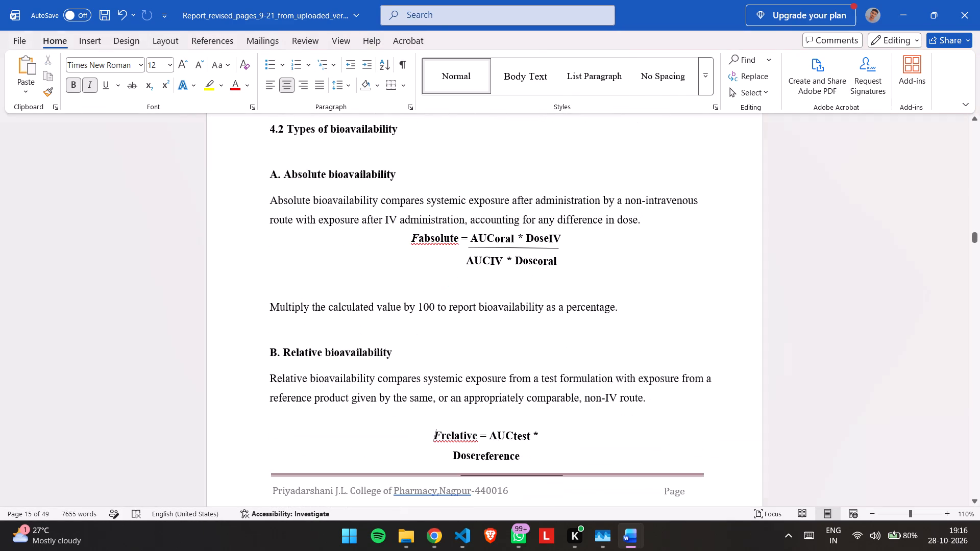
{"action": "key", "text": "alt+Tab"}
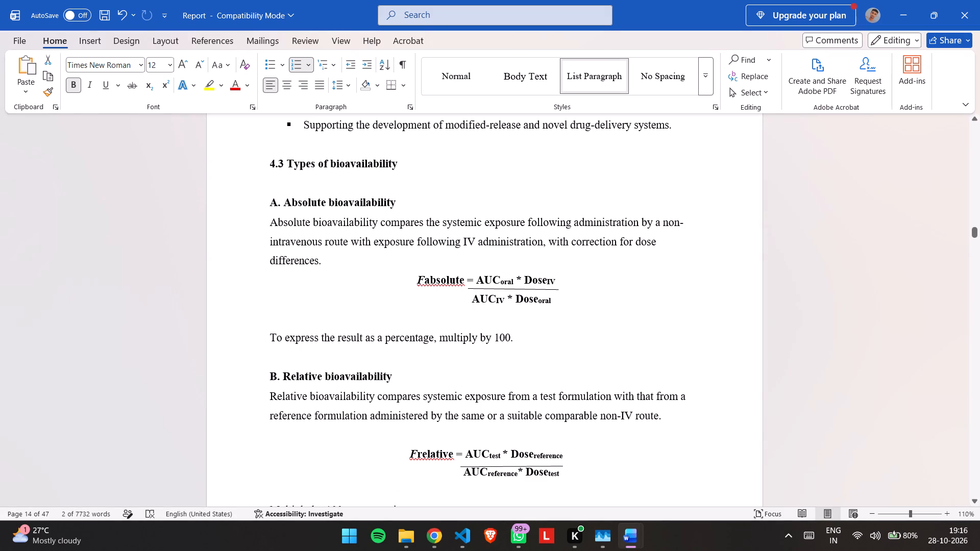
{"action": "key", "text": "alt+Tab"}
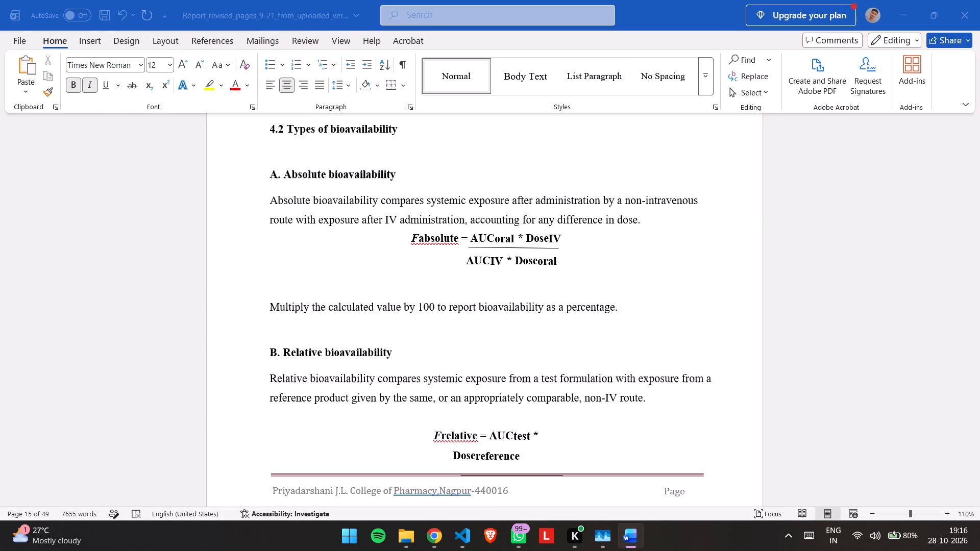
Delete "oral" after AUC in the numerator of the revised document's absolute bioavailability formula.
{"action": "double_click", "coordinate": [504, 239]}
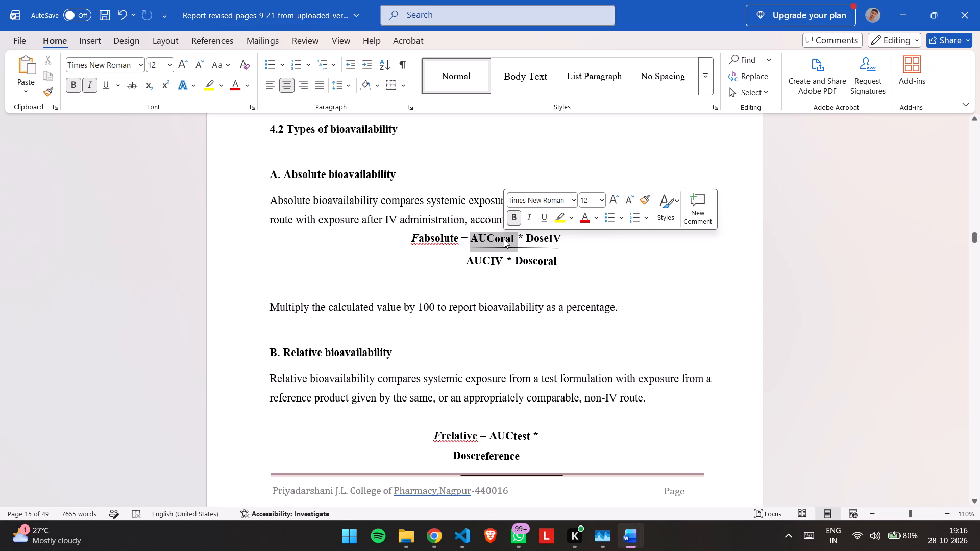
{"action": "left_click", "coordinate": [504, 239]}
{"action": "left_click", "coordinate": [512, 241]}
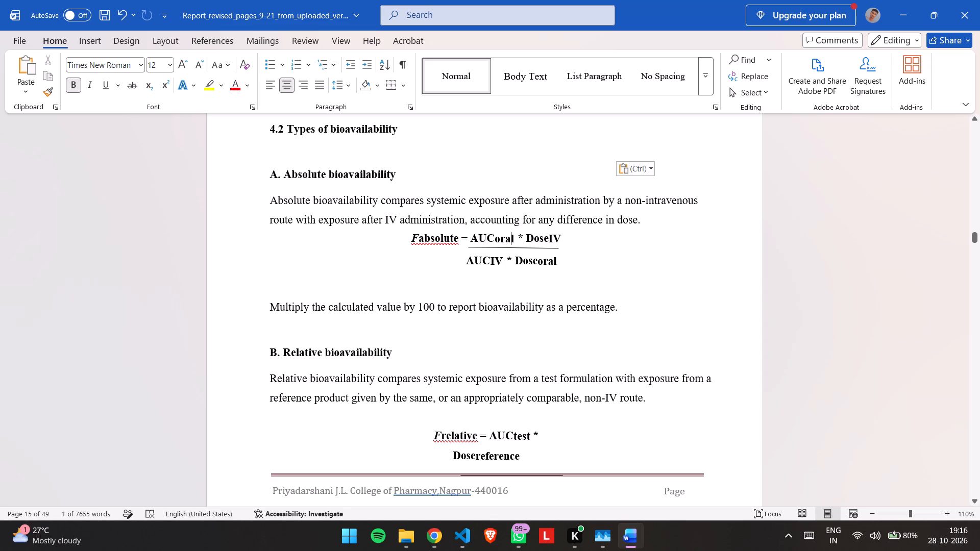
{"action": "key", "text": "Right"}
{"action": "key", "text": "Left"}
{"action": "key", "text": "Right"}
{"action": "key", "text": "BackSpace"}
{"action": "key", "text": "BackSpace"}
{"action": "key", "text": "BackSpace"}
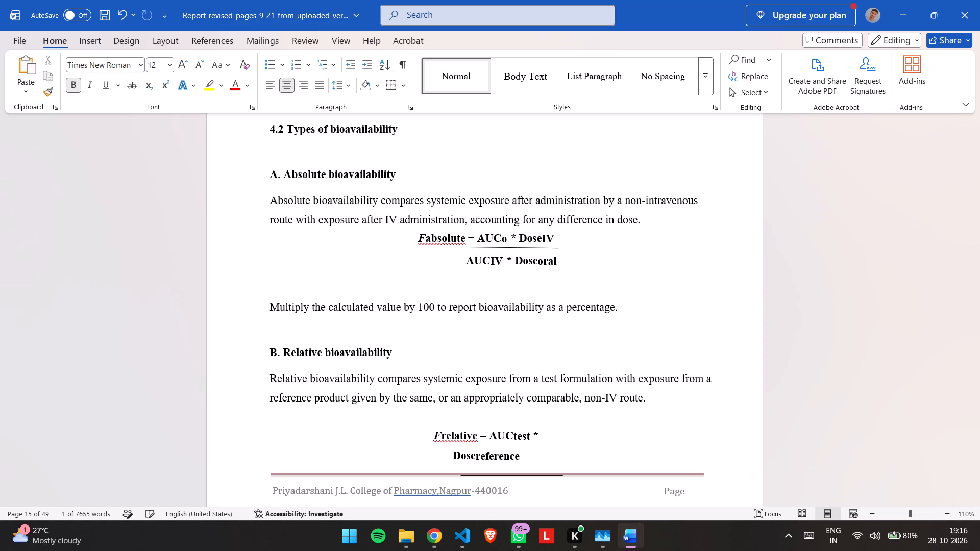
{"action": "key", "text": "BackSpace"}
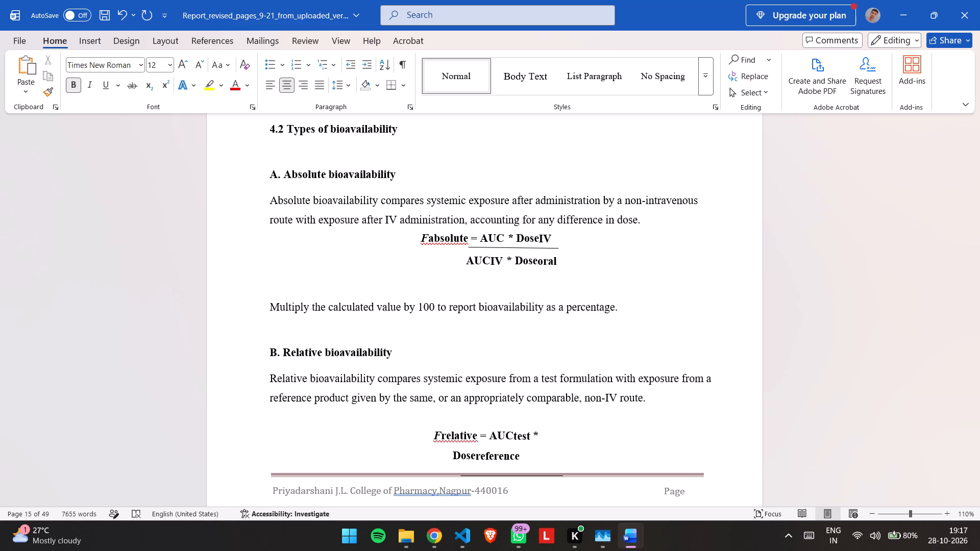
Switch to Chrome and search Google for "subscript in word" in a new tab.
{"action": "left_click", "coordinate": [436, 535]}
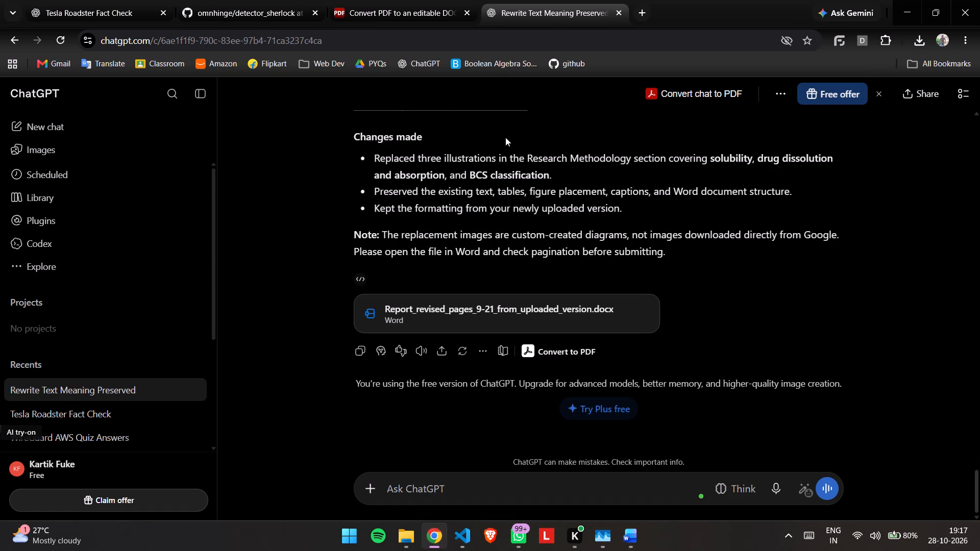
{"action": "left_click", "coordinate": [642, 14]}
{"action": "type", "text": "subscr"}
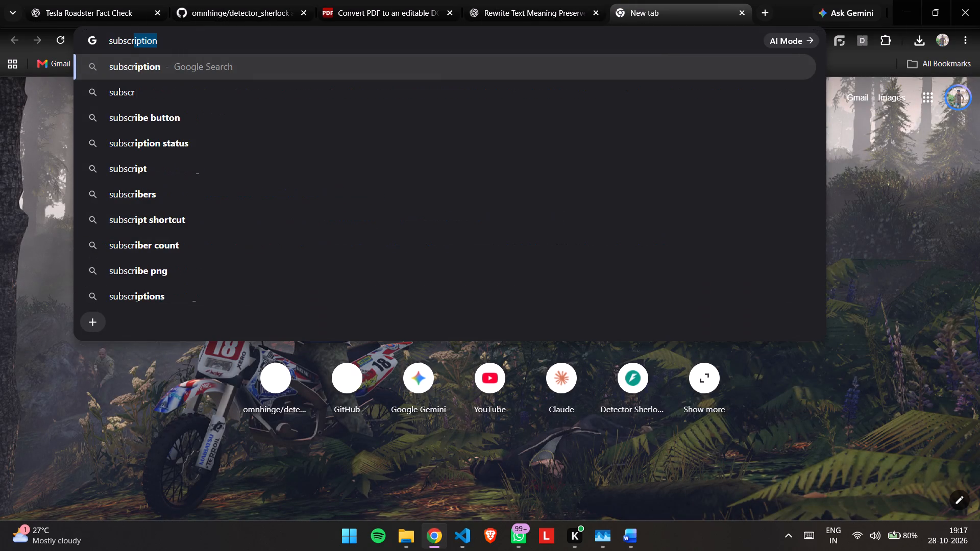
{"action": "type", "text": "ipt"}
{"action": "key", "text": "space"}
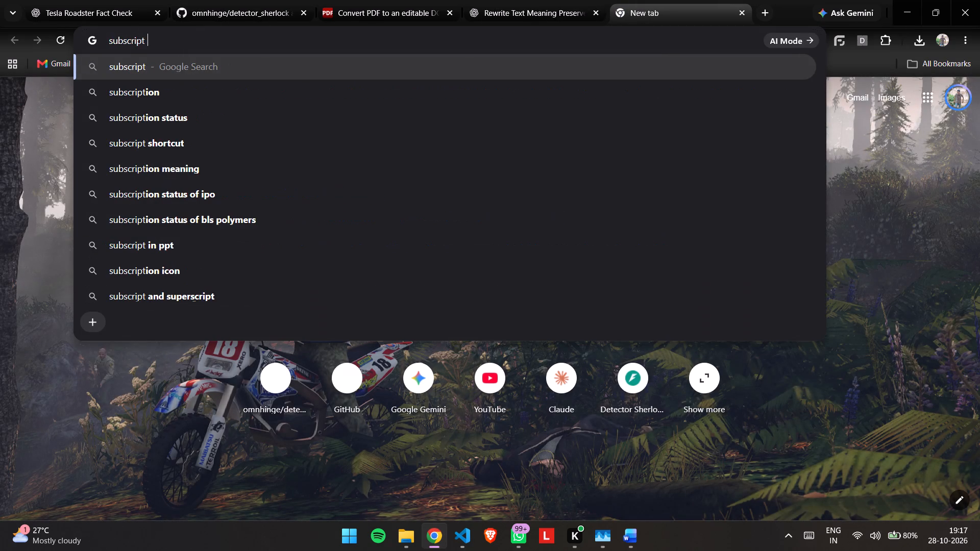
{"action": "key", "text": "Down"}
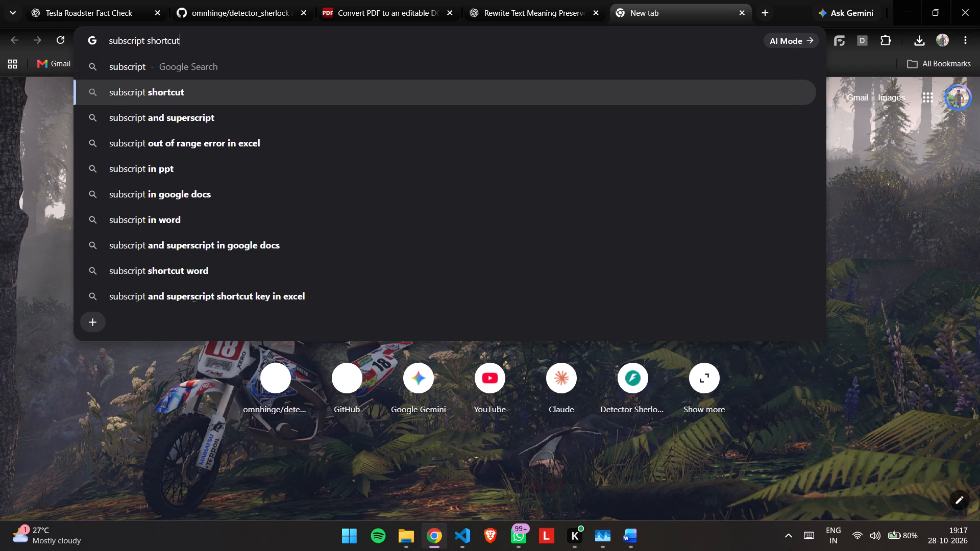
{"action": "key", "text": "Down"}
{"action": "key", "text": "Down"}
{"action": "key", "text": "Down"}
{"action": "key", "text": "Down"}
{"action": "key", "text": "Down"}
{"action": "key", "text": "Return"}
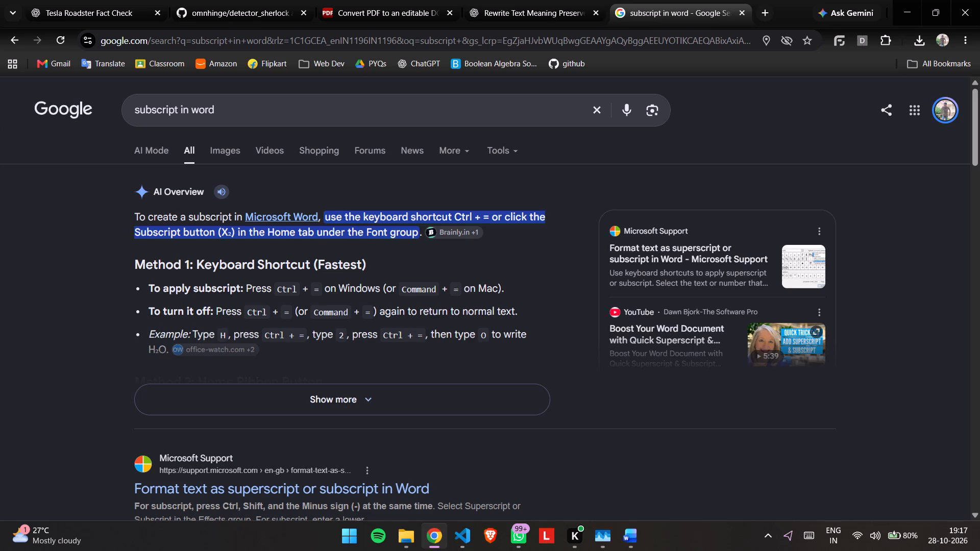
Back in the revised Word document, retype "oral" after AUC in the absolute formula's numerator and try to format it as subscript.
{"action": "key", "text": "alt+Tab"}
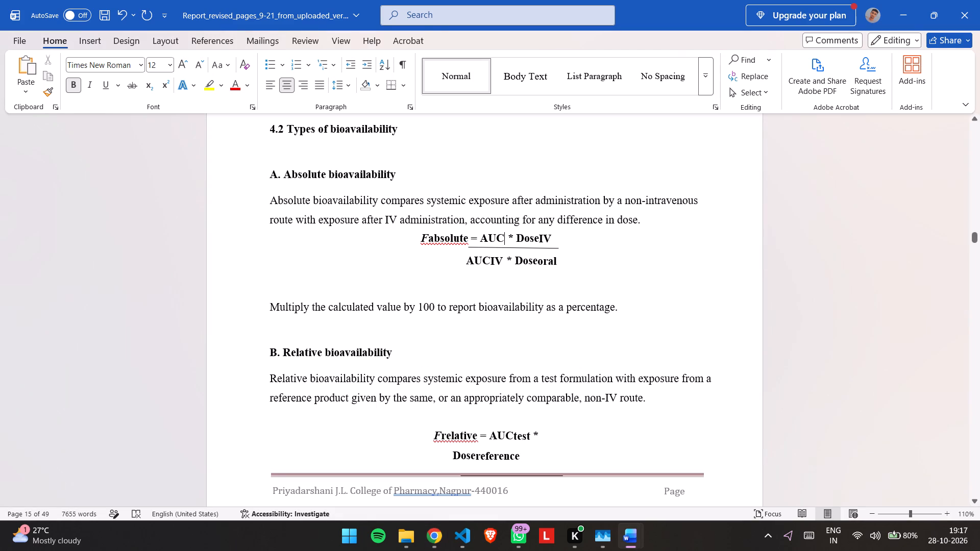
{"action": "type", "text": "oral"}
{"action": "key", "text": "shift+Left"}
{"action": "key", "text": "shift+Left"}
{"action": "key", "text": "shift+Left"}
{"action": "key", "text": "shift+Left"}
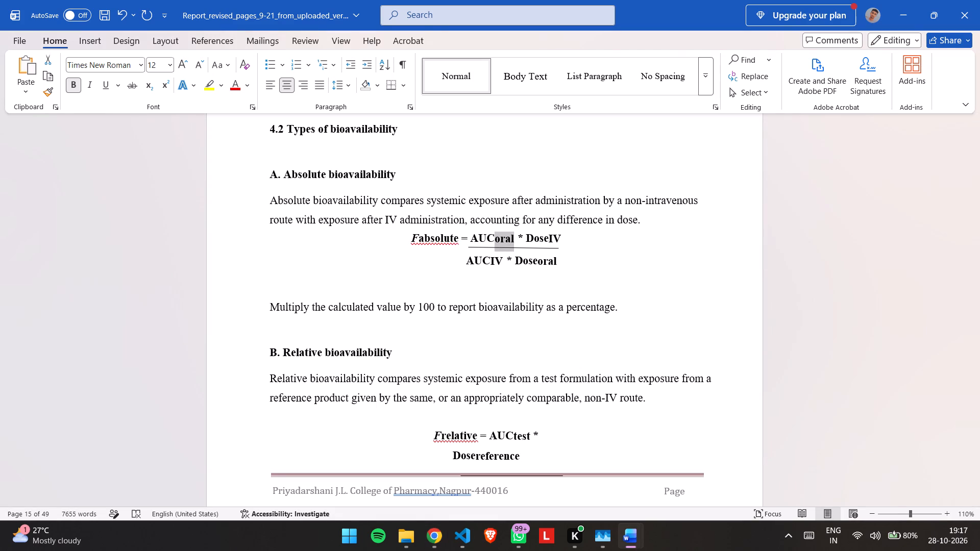
{"action": "key", "text": "ctrl+equal"}
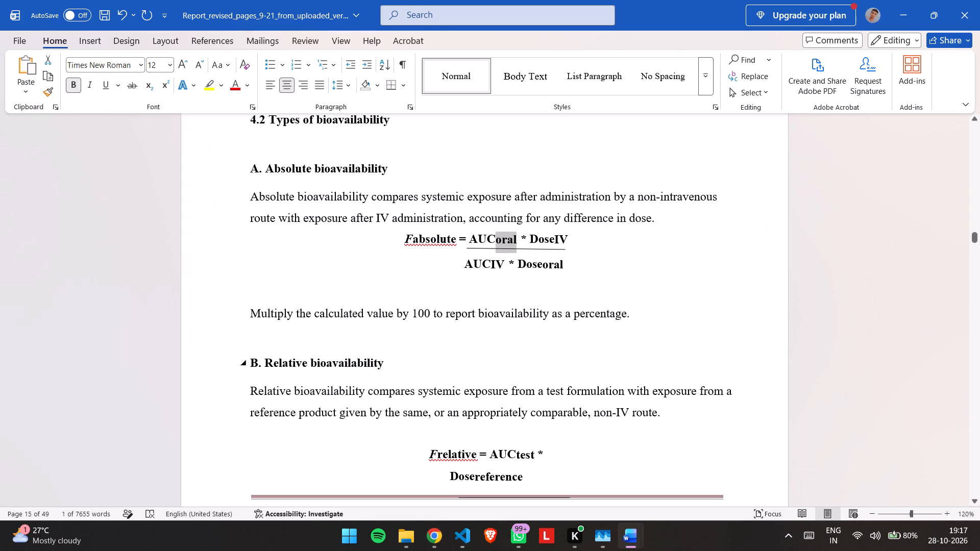
{"action": "key", "text": "ctrl+equal"}
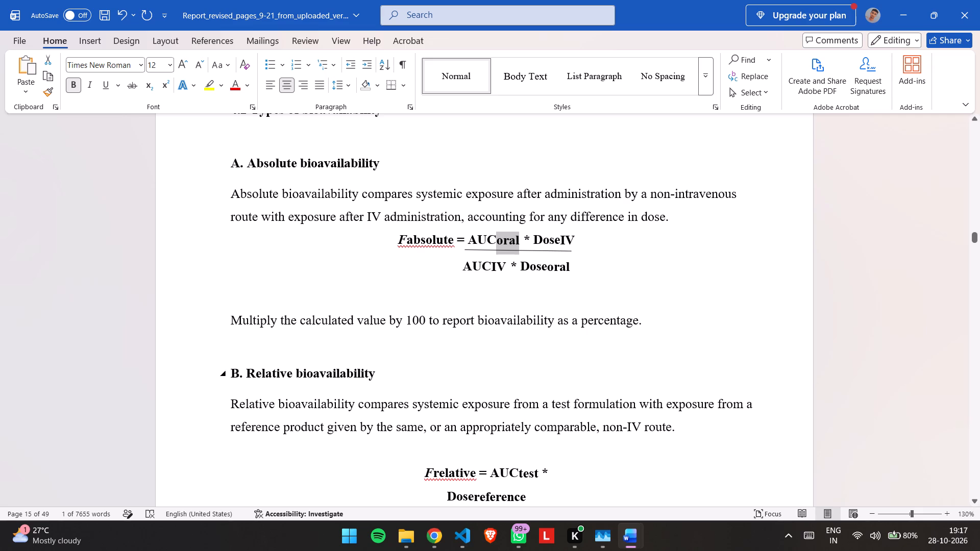
Check the font size of the AUC "oral" label in the original Report and set the revised numerator's "oral" to 8 pt.
{"action": "key", "text": "alt+Tab"}
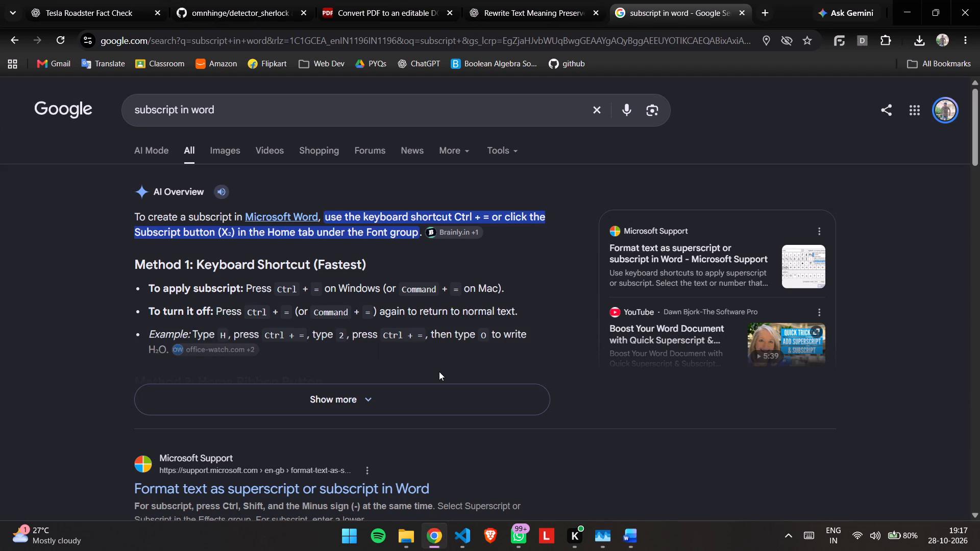
{"action": "key", "text": "alt+Tab"}
{"action": "key", "text": "alt+Tab"}
{"action": "key", "text": "alt+Tab"}
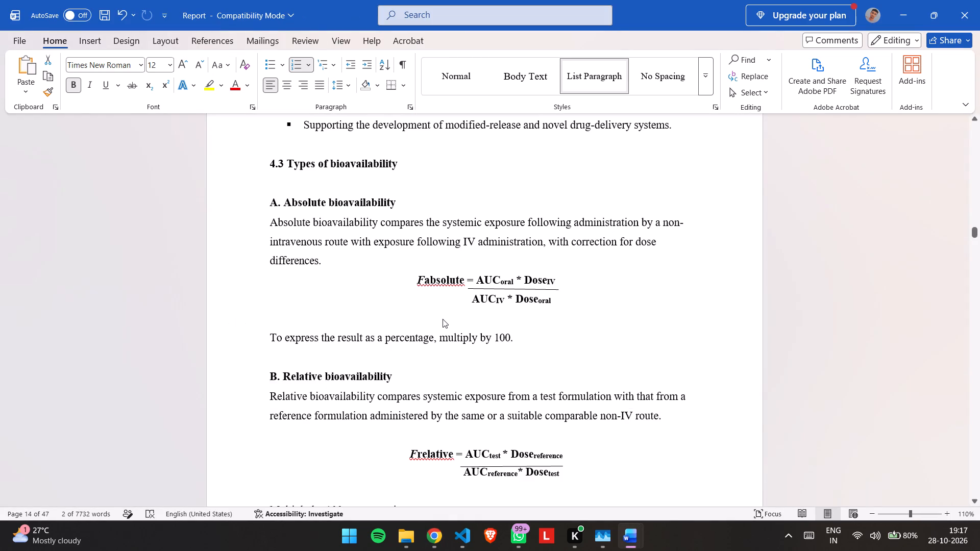
{"action": "key", "text": "alt+Tab"}
{"action": "key", "text": "alt+Tab"}
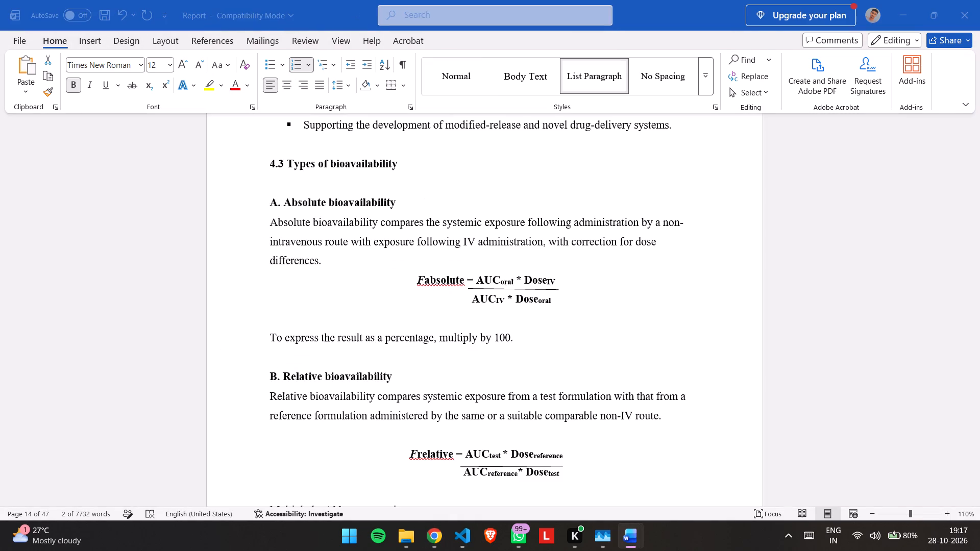
{"action": "left_click", "coordinate": [506, 284]}
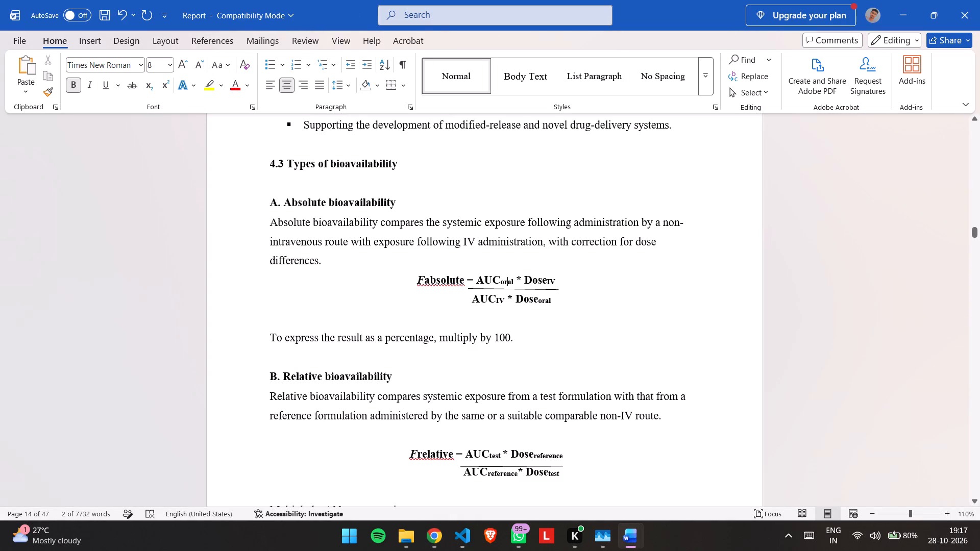
{"action": "key", "text": "alt+Tab"}
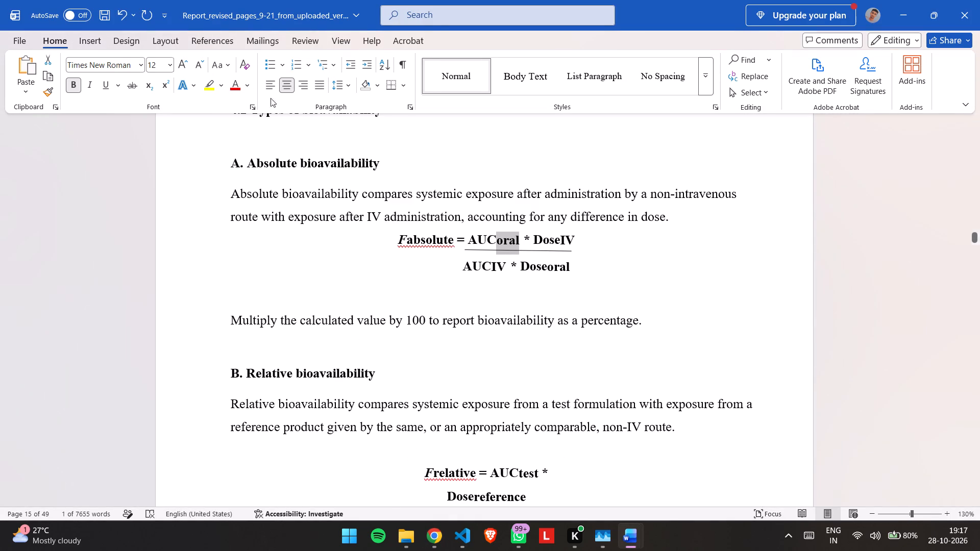
{"action": "left_click", "coordinate": [173, 68]}
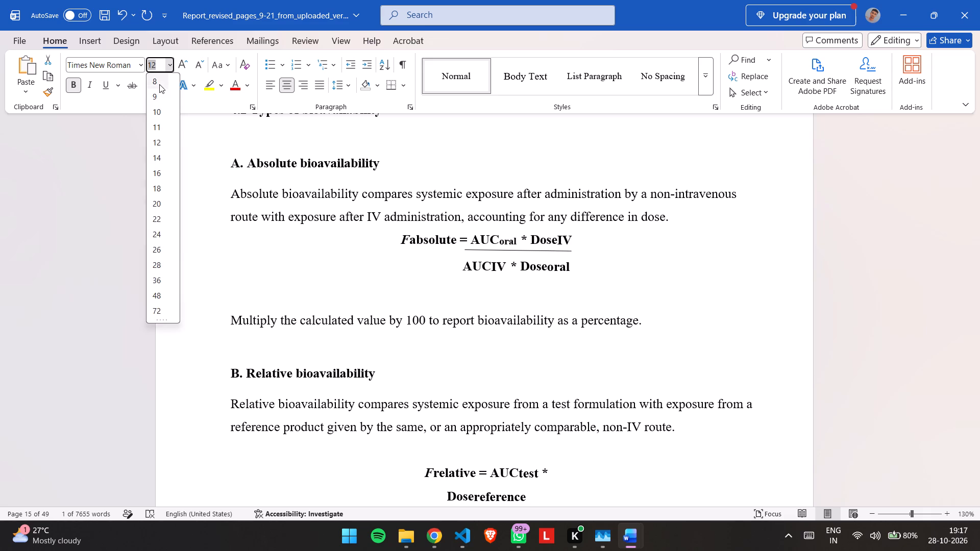
{"action": "left_click", "coordinate": [159, 84]}
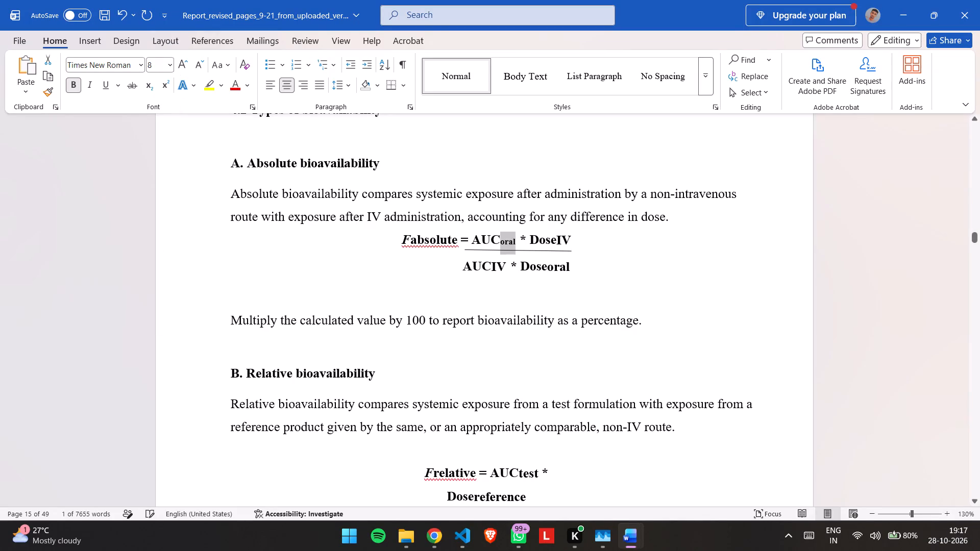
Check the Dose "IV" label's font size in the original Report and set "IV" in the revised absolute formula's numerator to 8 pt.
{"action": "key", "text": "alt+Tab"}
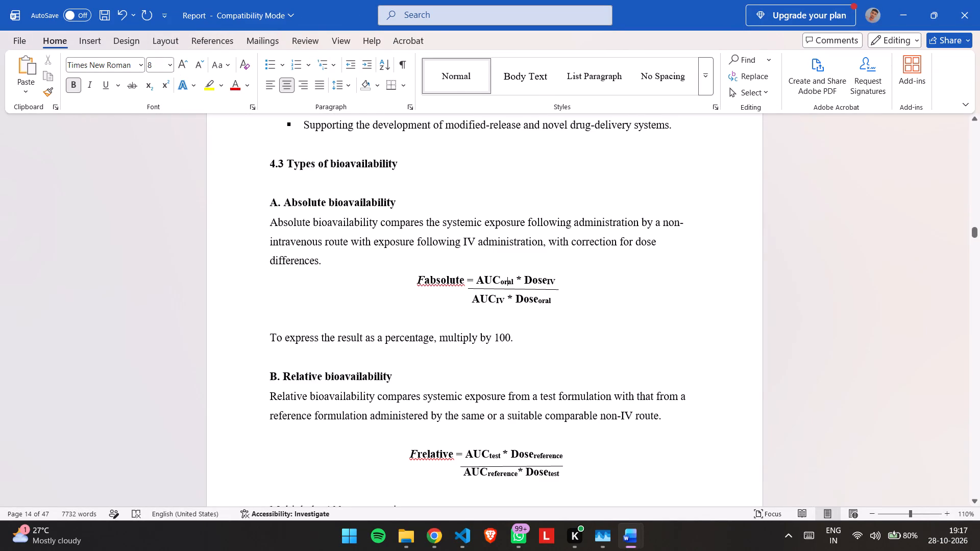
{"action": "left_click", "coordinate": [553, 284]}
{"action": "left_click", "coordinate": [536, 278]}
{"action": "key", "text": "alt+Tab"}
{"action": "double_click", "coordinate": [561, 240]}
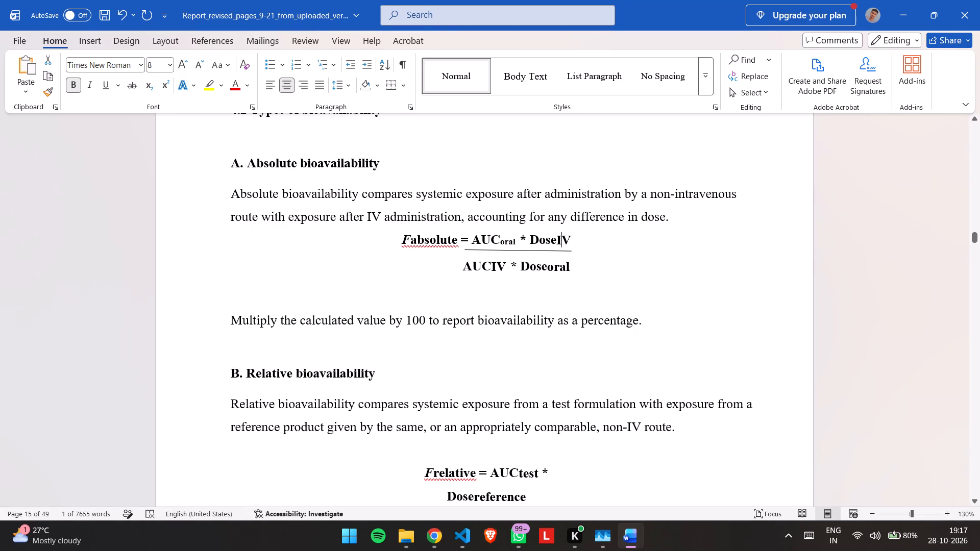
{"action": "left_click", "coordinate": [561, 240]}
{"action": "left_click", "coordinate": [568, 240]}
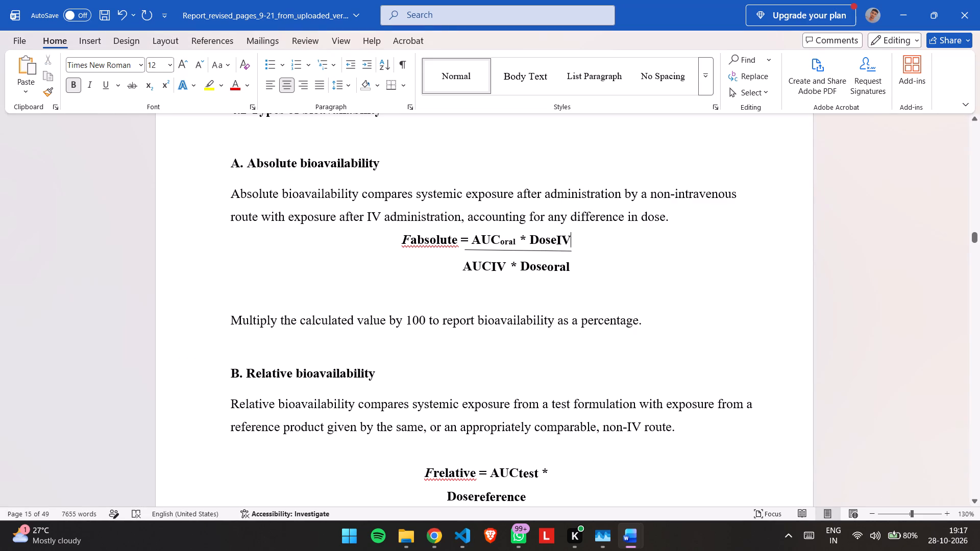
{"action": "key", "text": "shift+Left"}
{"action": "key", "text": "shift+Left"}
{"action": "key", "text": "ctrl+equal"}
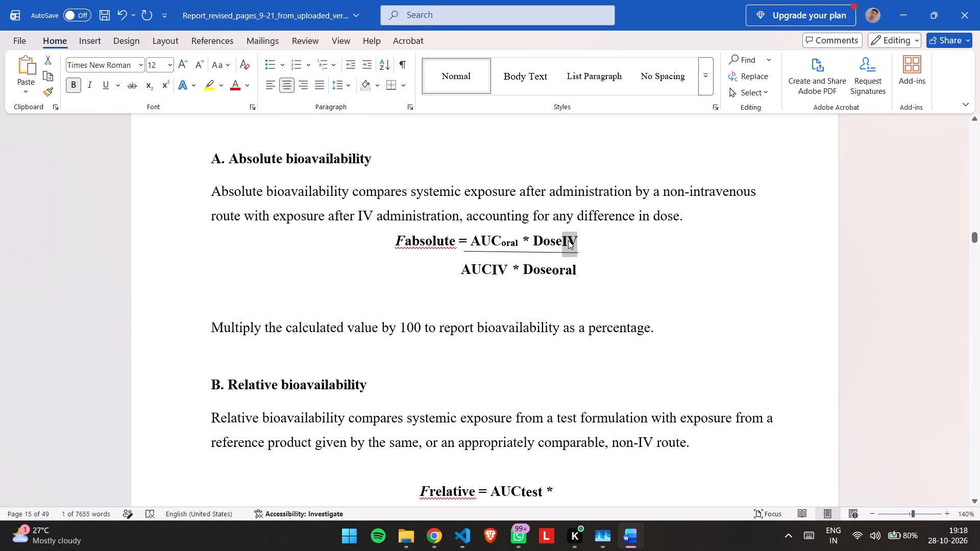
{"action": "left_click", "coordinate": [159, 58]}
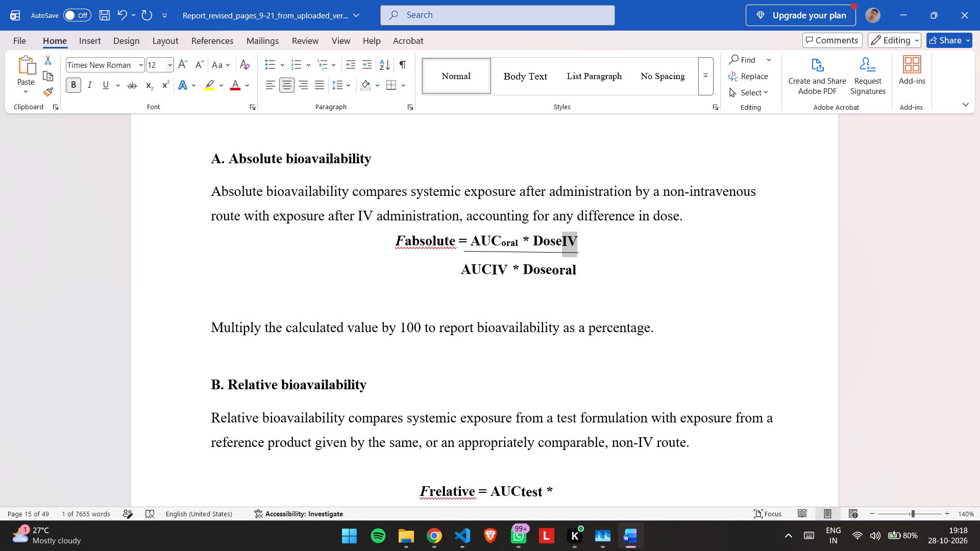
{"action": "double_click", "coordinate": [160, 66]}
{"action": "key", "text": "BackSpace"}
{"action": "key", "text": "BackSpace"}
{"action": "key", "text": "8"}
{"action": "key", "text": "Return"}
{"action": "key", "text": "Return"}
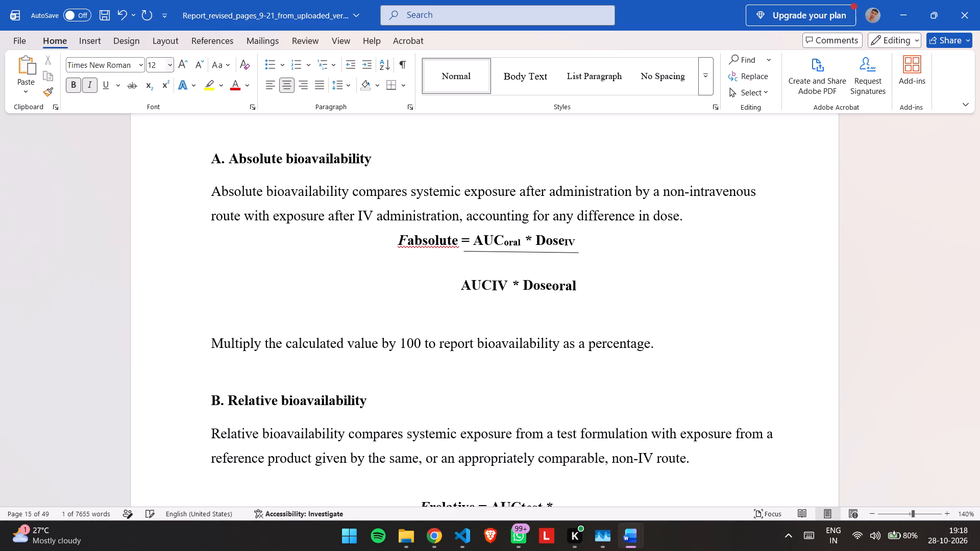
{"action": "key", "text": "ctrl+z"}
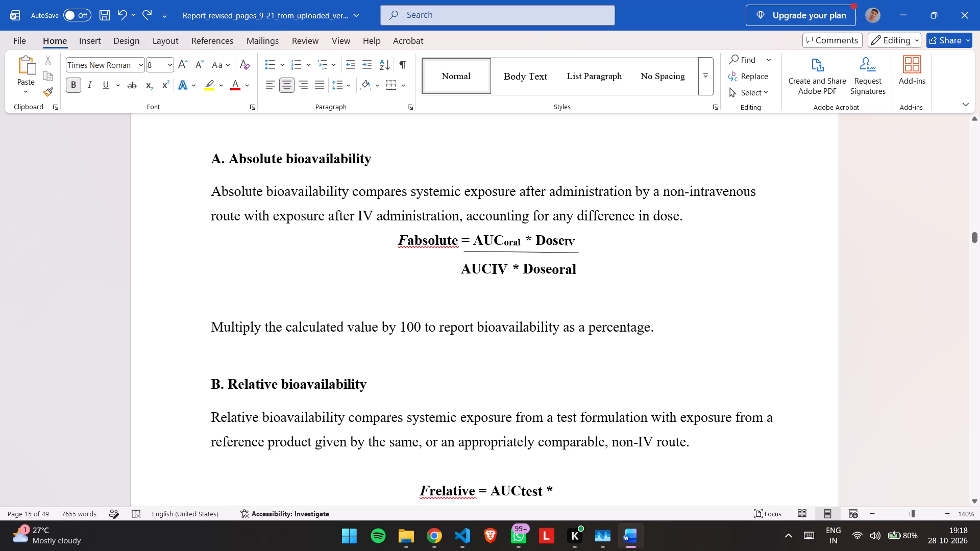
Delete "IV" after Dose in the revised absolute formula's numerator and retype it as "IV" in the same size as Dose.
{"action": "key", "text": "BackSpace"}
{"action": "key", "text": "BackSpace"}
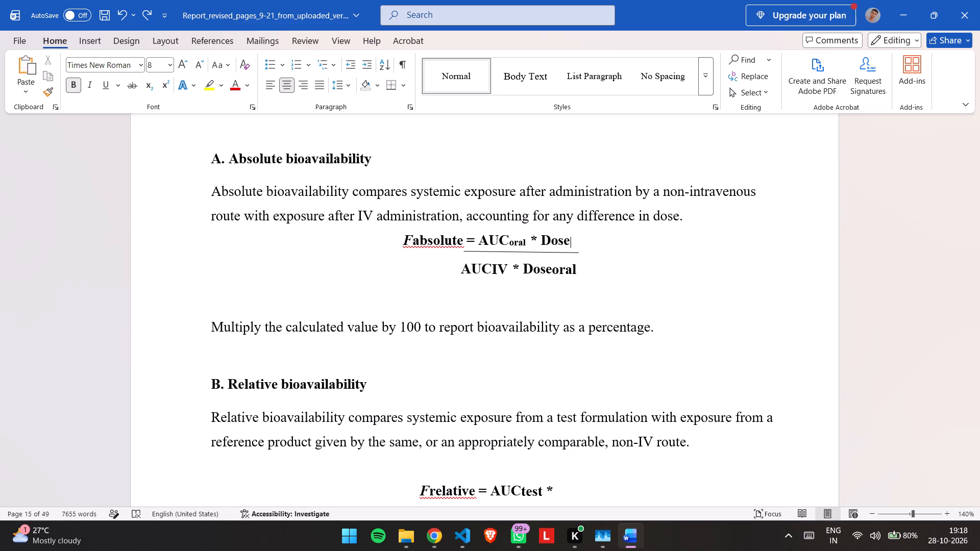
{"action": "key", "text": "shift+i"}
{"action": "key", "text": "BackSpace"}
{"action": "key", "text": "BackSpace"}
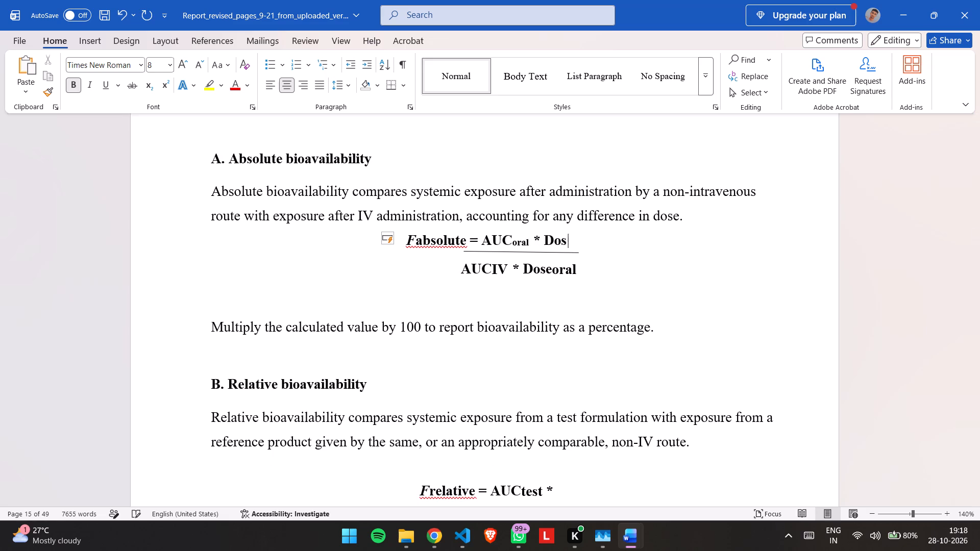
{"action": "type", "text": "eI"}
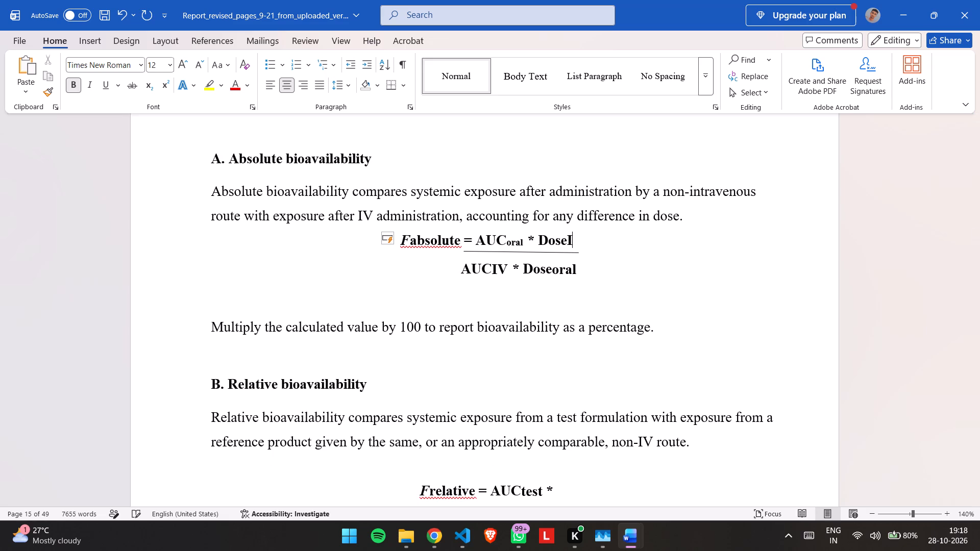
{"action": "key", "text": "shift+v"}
Compare the absolute formula with the original Report and remove bold from "oral" after AUC in the revised numerator.
{"action": "key", "text": "alt+Tab"}
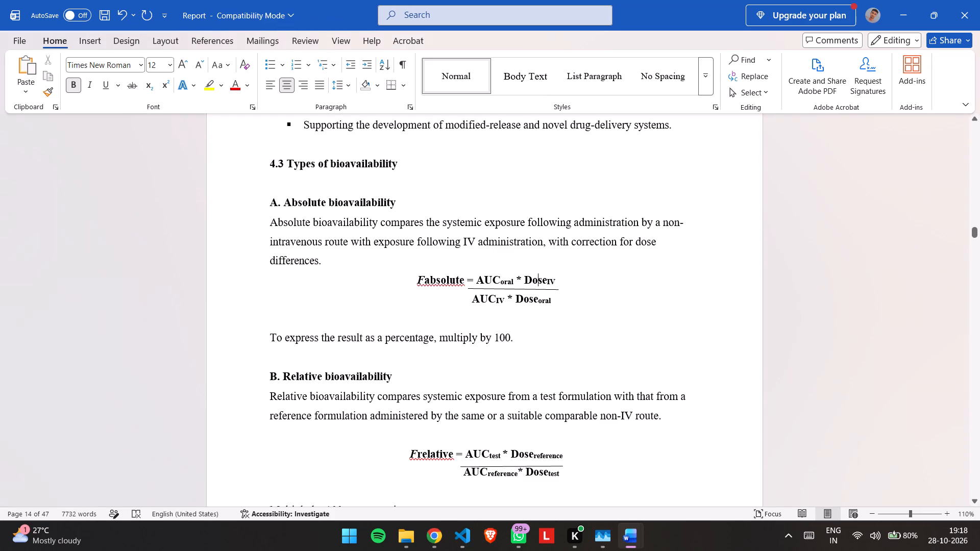
{"action": "key", "text": "alt+Tab"}
{"action": "key", "text": "alt+Tab"}
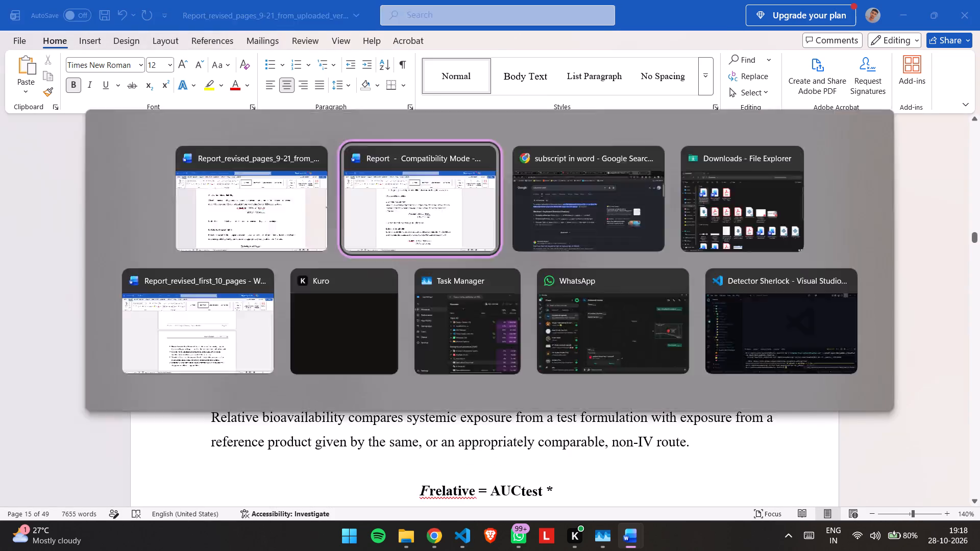
{"action": "key", "text": "alt+Tab"}
{"action": "double_click", "coordinate": [512, 244]}
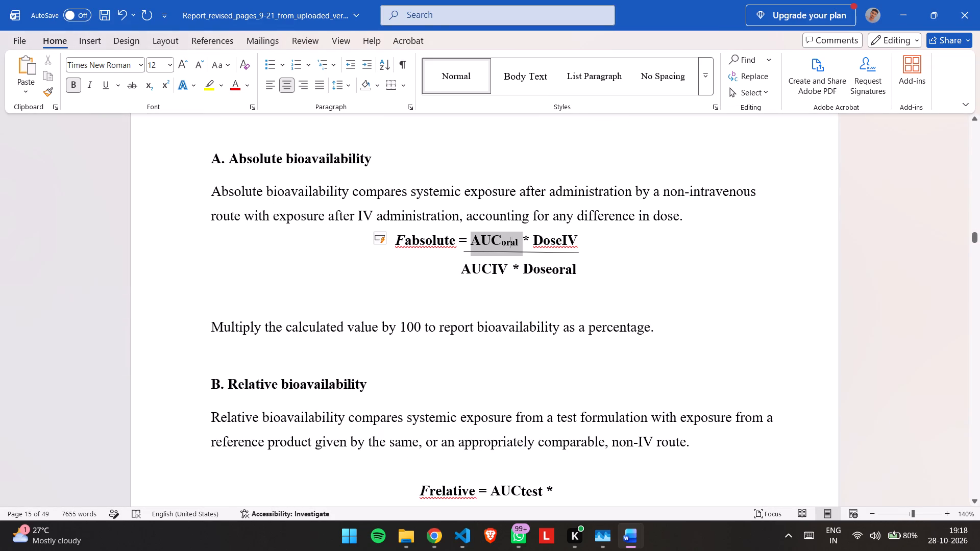
{"action": "left_click", "coordinate": [512, 244]}
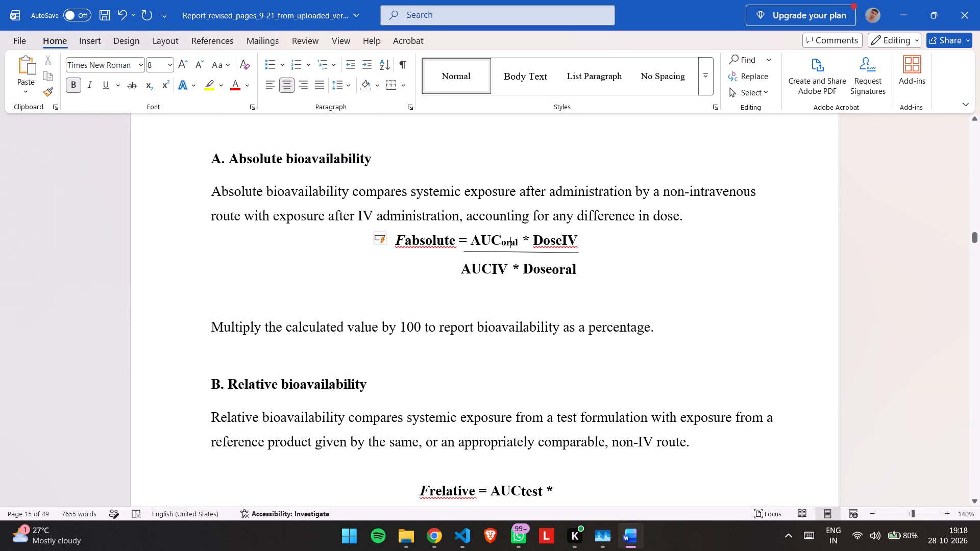
{"action": "key", "text": "alt+Tab"}
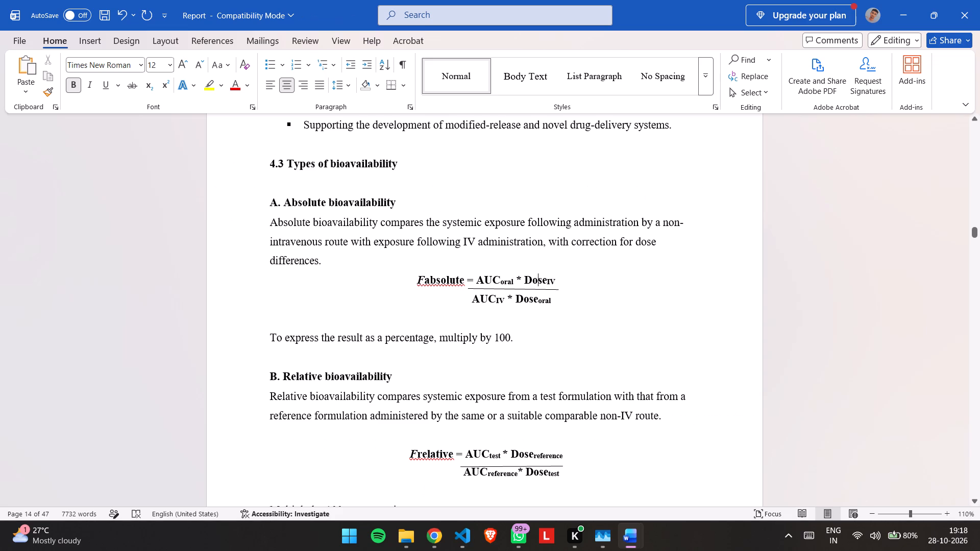
{"action": "key", "text": "alt+Tab"}
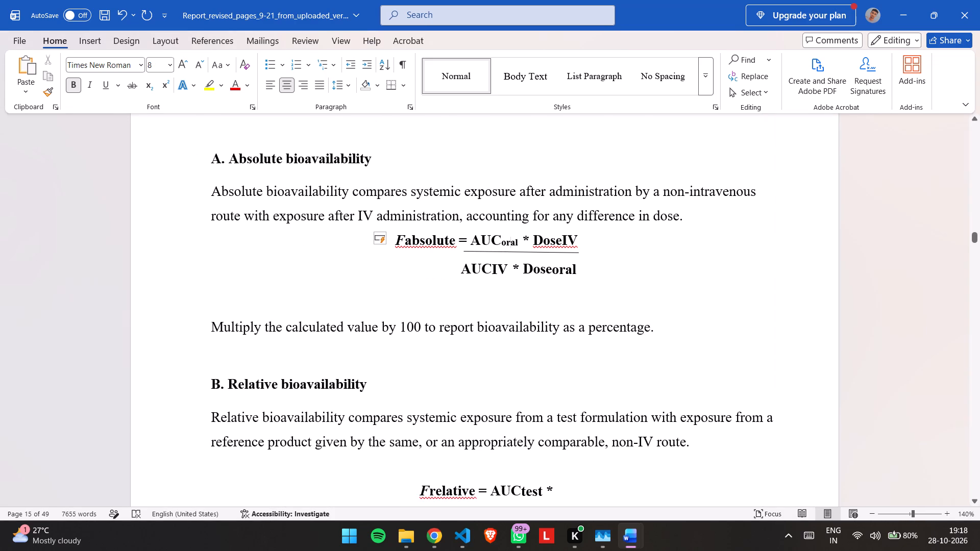
{"action": "left_click", "coordinate": [517, 242]}
{"action": "key", "text": "shift+Left"}
{"action": "key", "text": "shift+Left"}
{"action": "key", "text": "shift+Left"}
{"action": "key", "text": "shift+Left"}
{"action": "key", "text": "ctrl+b"}
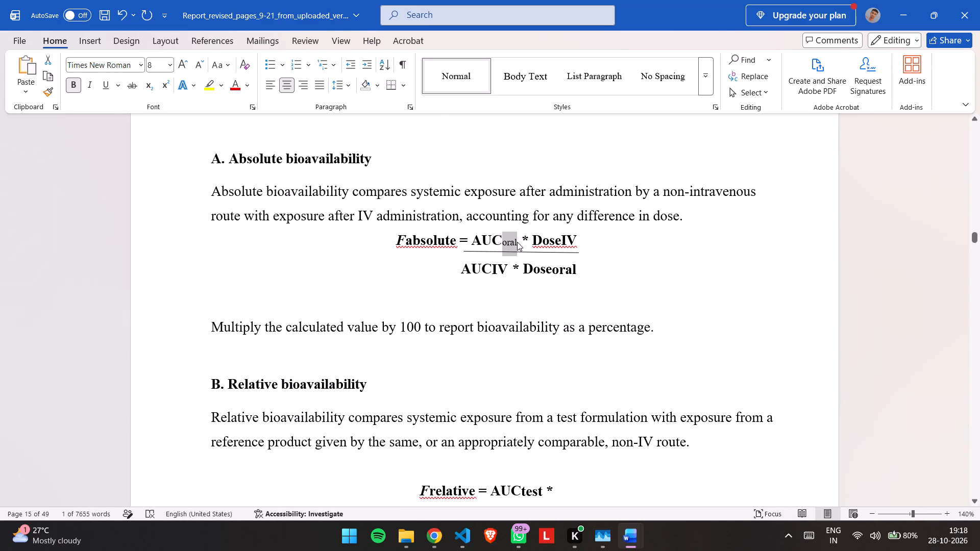
{"action": "left_click", "coordinate": [509, 292]}
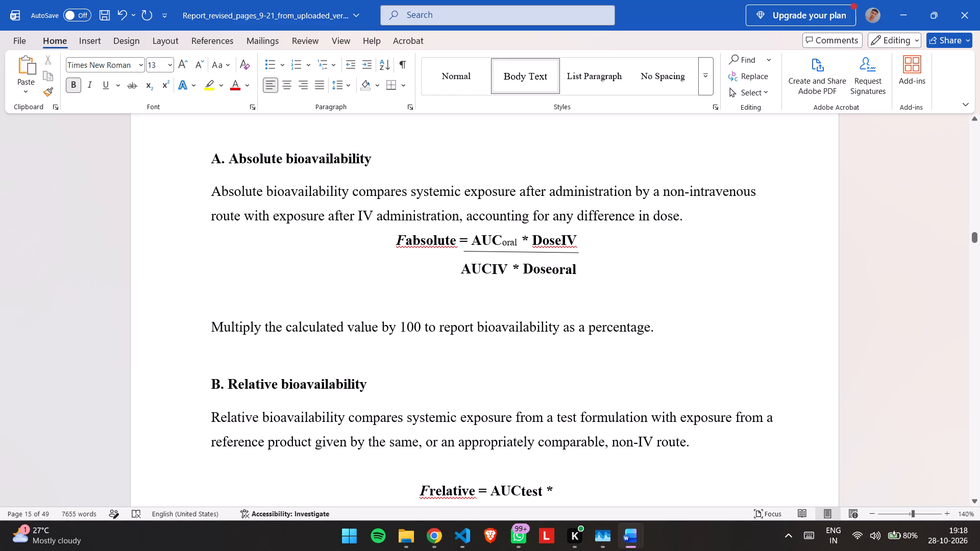
Remove bold from "IV" after Dose in the absolute formula's numerator and set it to 8 pt.
{"action": "double_click", "coordinate": [568, 238]}
{"action": "left_click", "coordinate": [577, 240]}
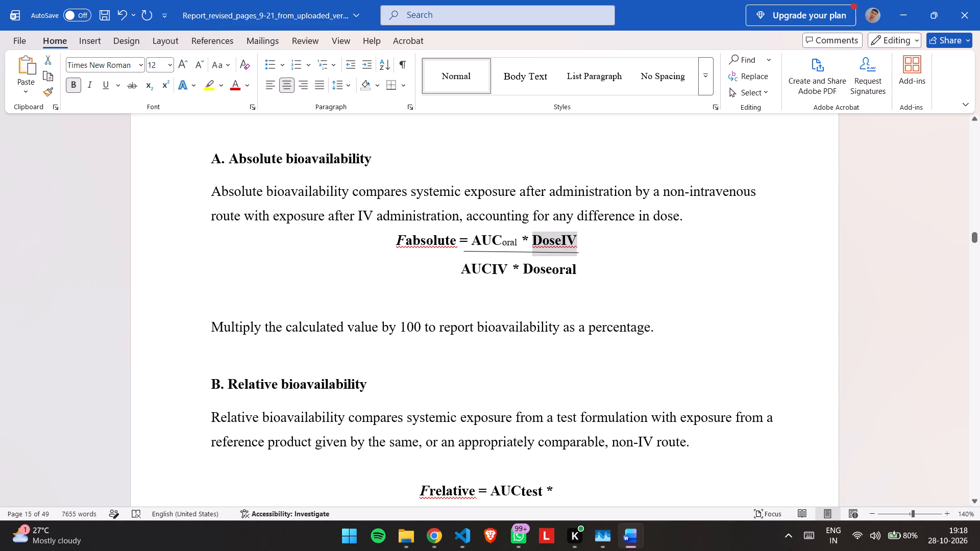
{"action": "key", "text": "shift+Left"}
{"action": "key", "text": "shift+Left"}
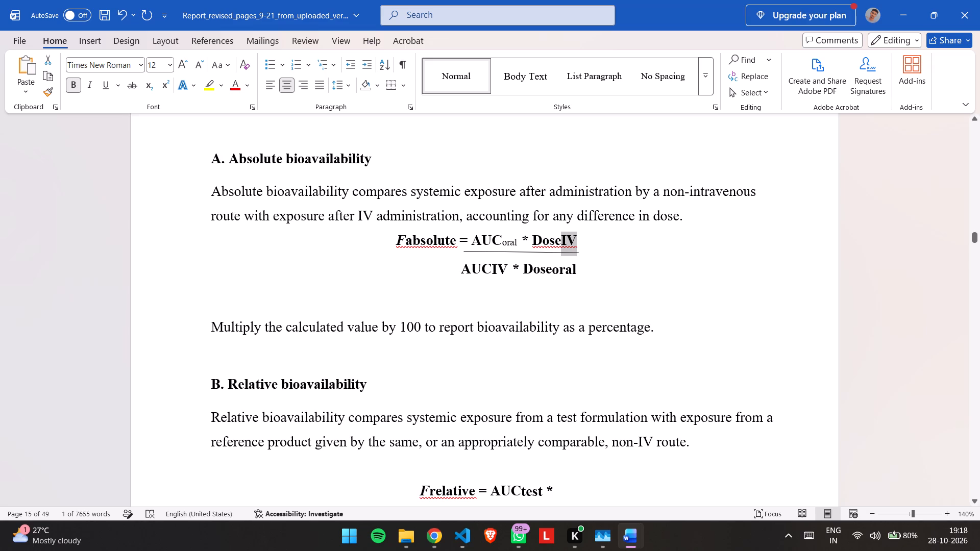
{"action": "key", "text": "ctrl+equal"}
{"action": "key", "text": "ctrl+b"}
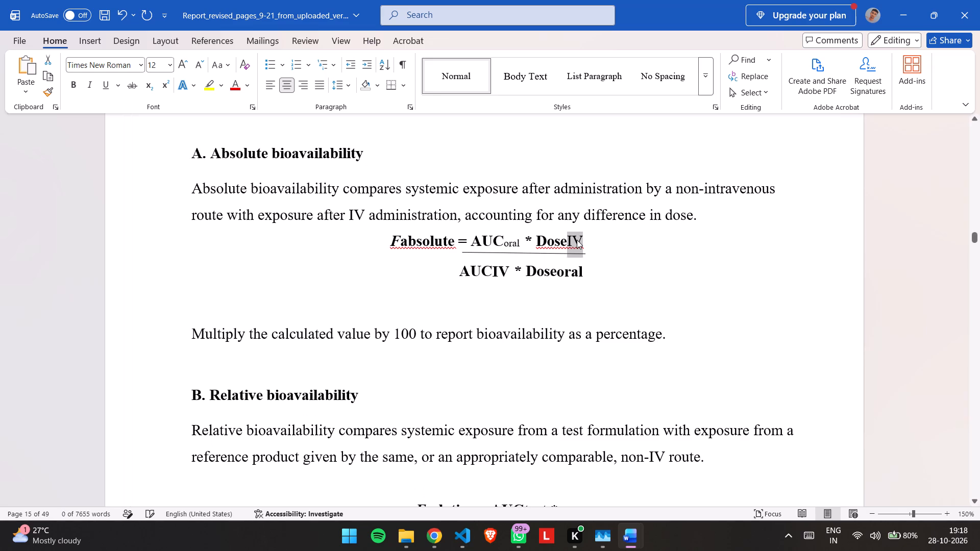
{"action": "double_click", "coordinate": [160, 63]}
{"action": "key", "text": "8"}
{"action": "key", "text": "BackSpace"}
{"action": "key", "text": "BackSpace"}
{"action": "key", "text": "BackSpace"}
{"action": "key", "text": "8"}
{"action": "key", "text": "Return"}
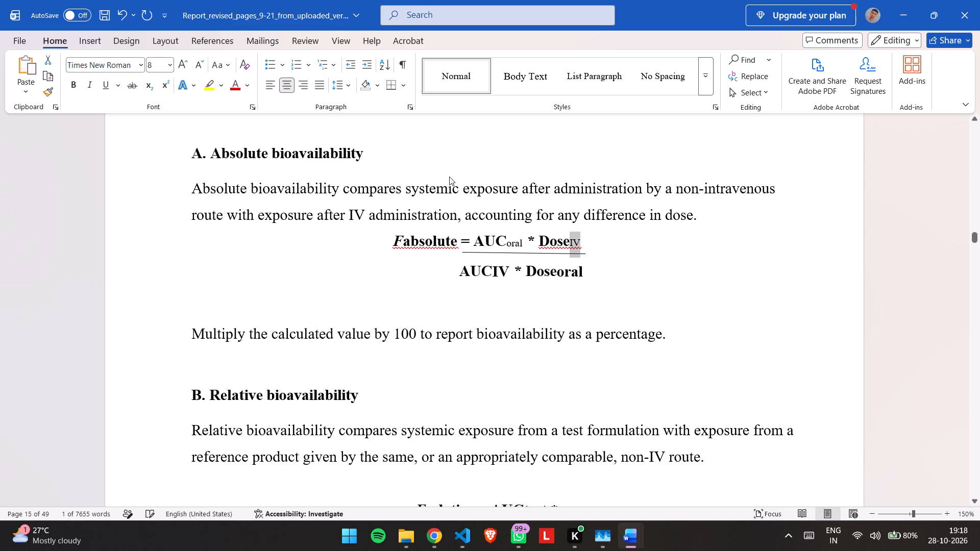
Remove bold from "oral" after Dose in the absolute formula's denominator and set it to 8 pt.
{"action": "double_click", "coordinate": [570, 275]}
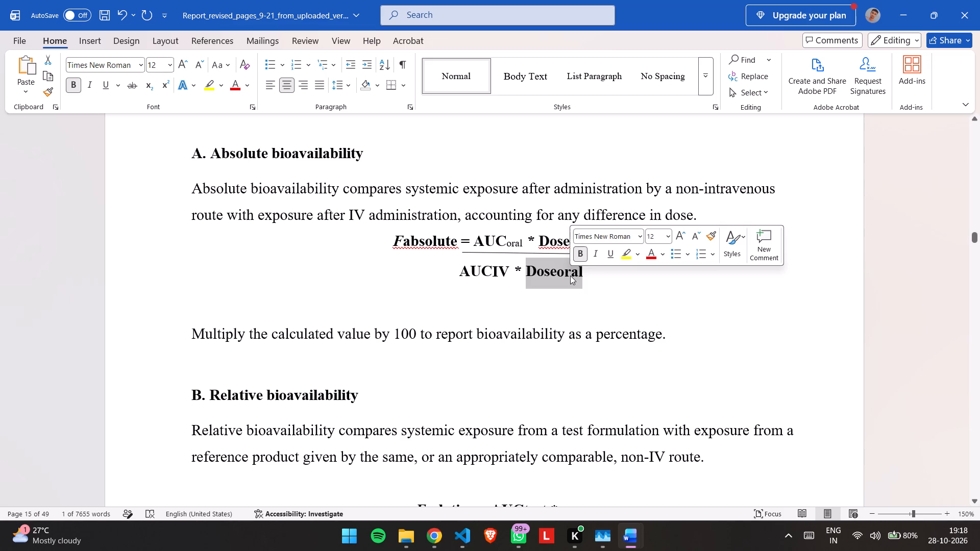
{"action": "left_click", "coordinate": [583, 275]}
{"action": "key", "text": "shift+Left"}
{"action": "key", "text": "shift+Left"}
{"action": "key", "text": "shift+Left"}
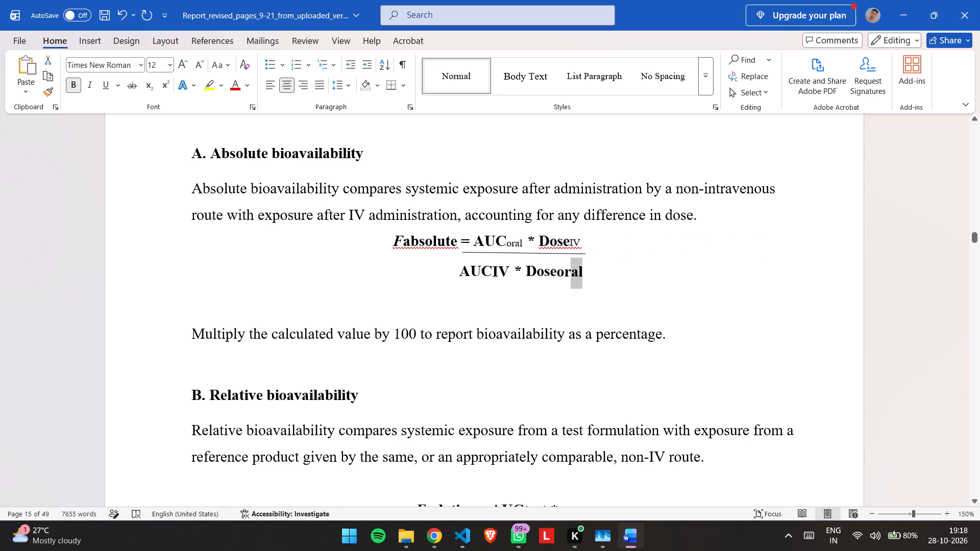
{"action": "key", "text": "shift+Left"}
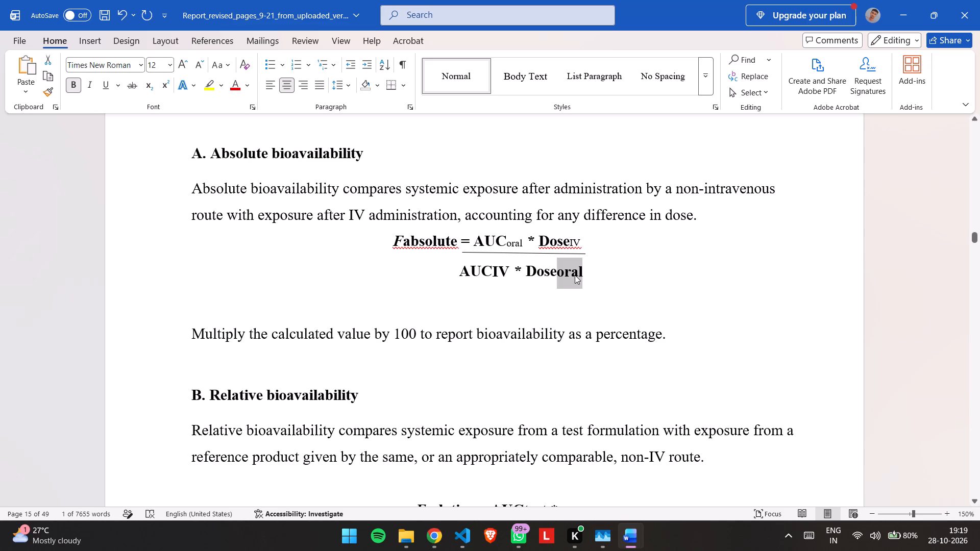
{"action": "key", "text": "ctrl+equal"}
{"action": "key", "text": "ctrl+b"}
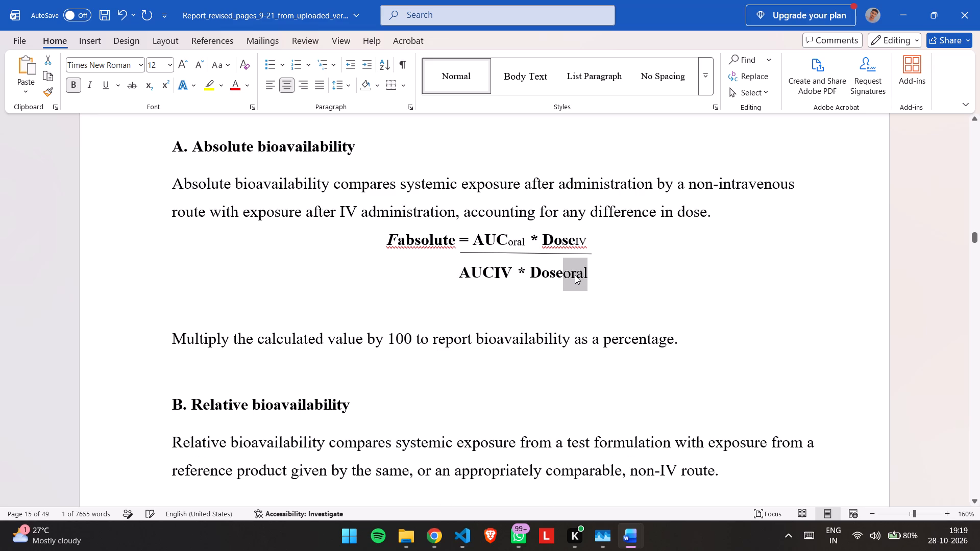
{"action": "double_click", "coordinate": [162, 62]}
{"action": "key", "text": "BackSpace"}
{"action": "key", "text": "BackSpace"}
{"action": "key", "text": "8"}
{"action": "key", "text": "Return"}
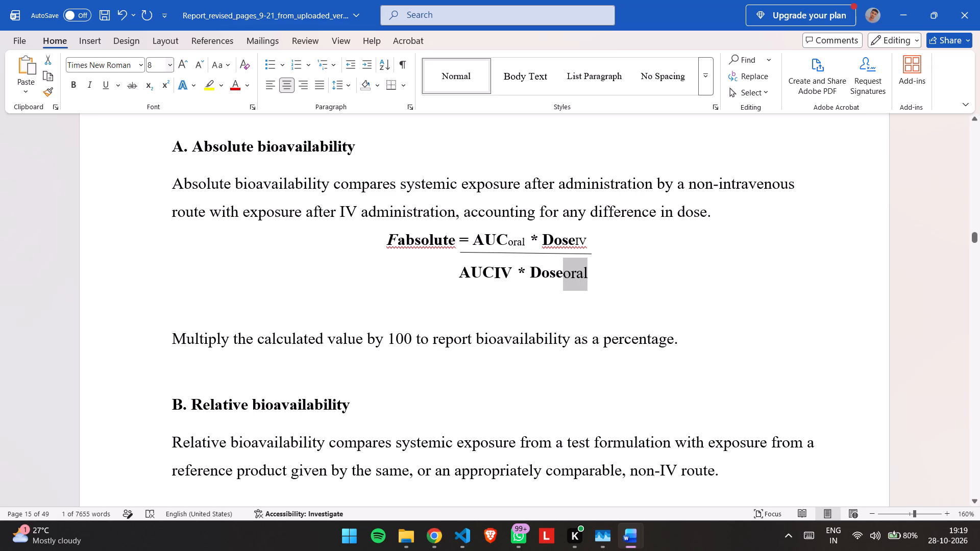
Remove bold from "IV" after AUC in the absolute formula's denominator and set it to 8 pt.
{"action": "double_click", "coordinate": [506, 279]}
{"action": "key", "text": "Right"}
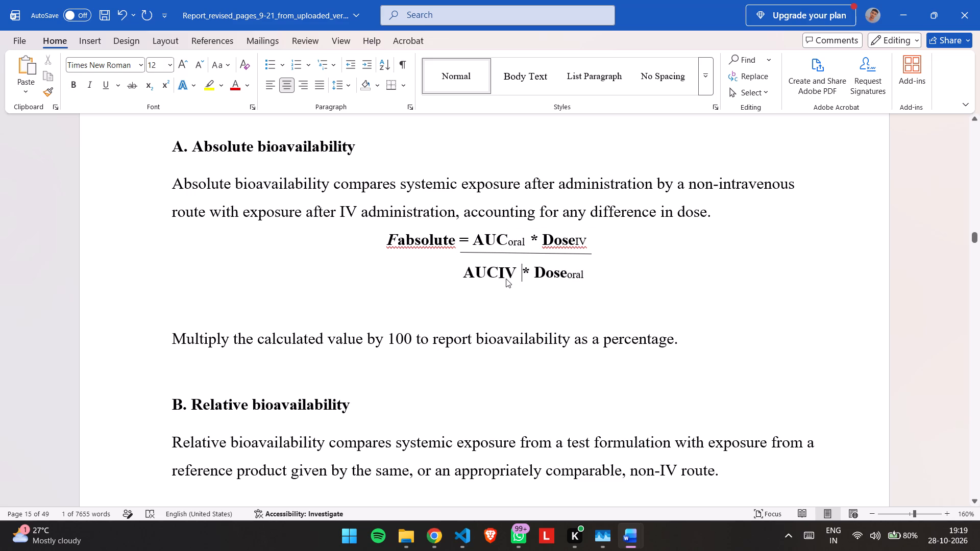
{"action": "key", "text": "Left"}
{"action": "key", "text": "shift+Left"}
{"action": "key", "text": "shift+Left"}
{"action": "key", "text": "ctrl+equal"}
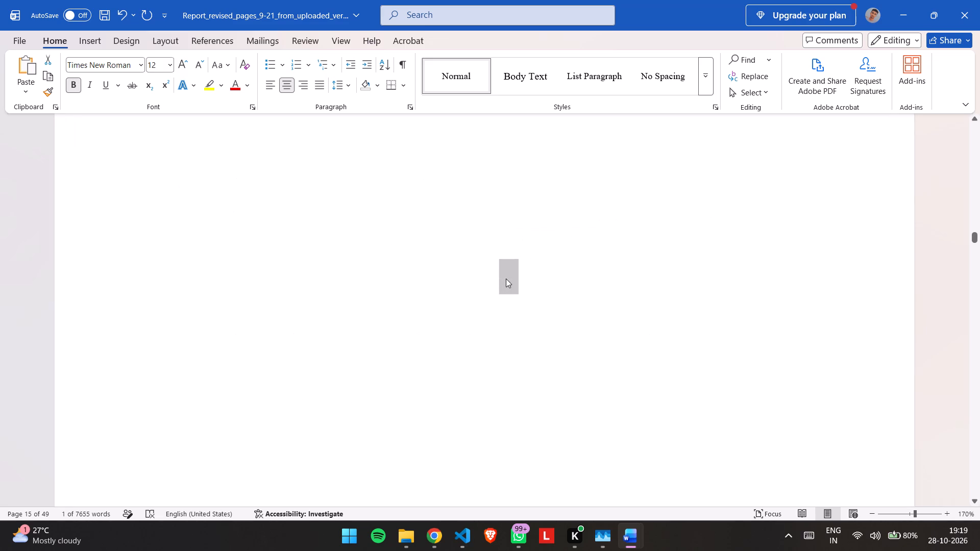
{"action": "key", "text": "ctrl+b"}
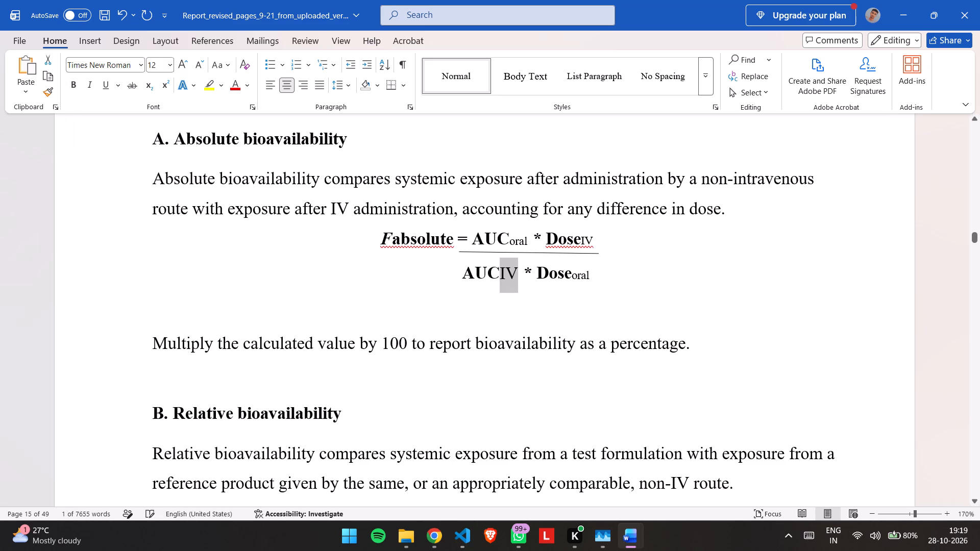
{"action": "left_click", "coordinate": [158, 61]}
{"action": "key", "text": "8"}
{"action": "key", "text": "Return"}
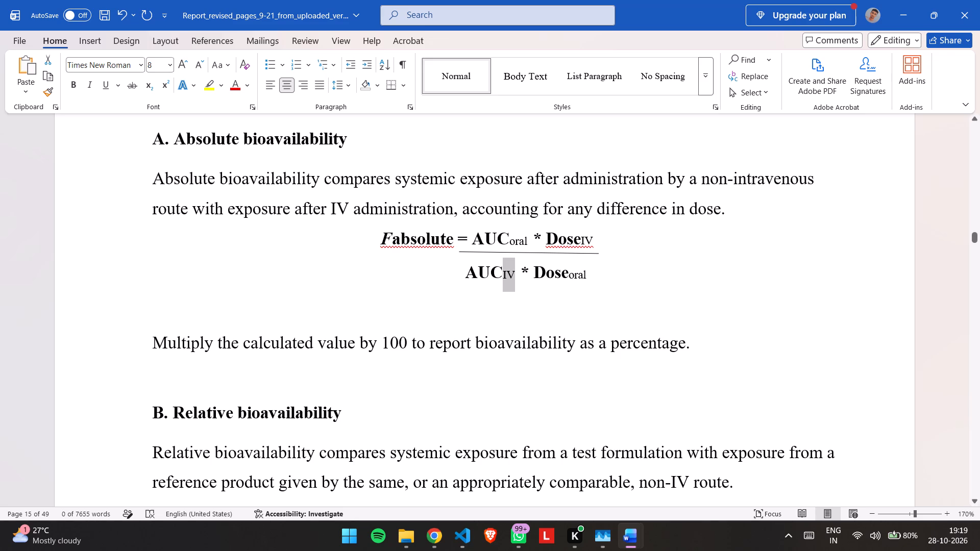
Compare the absolute formula with the original Report and insert a space between "F" and "absolute" in the revised one.
{"action": "key", "text": "alt+Tab"}
{"action": "key", "text": "alt+Tab"}
{"action": "key", "text": "alt+Tab"}
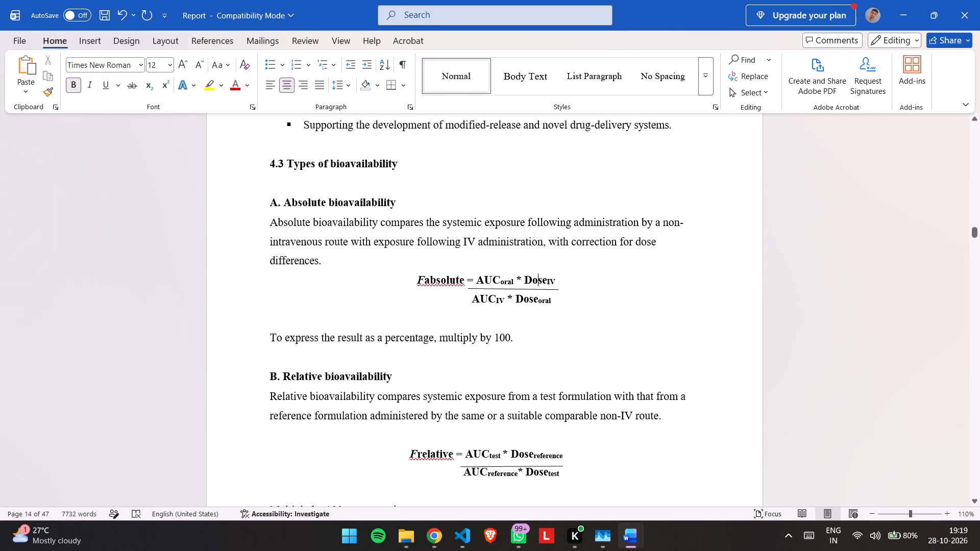
{"action": "key", "text": "alt+Tab"}
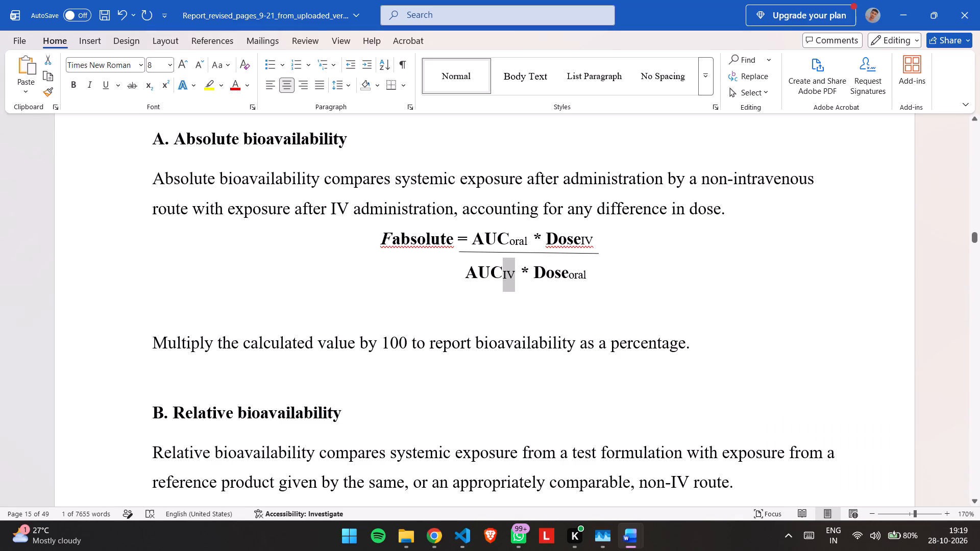
{"action": "left_click", "coordinate": [393, 245]}
{"action": "key", "text": "space"}
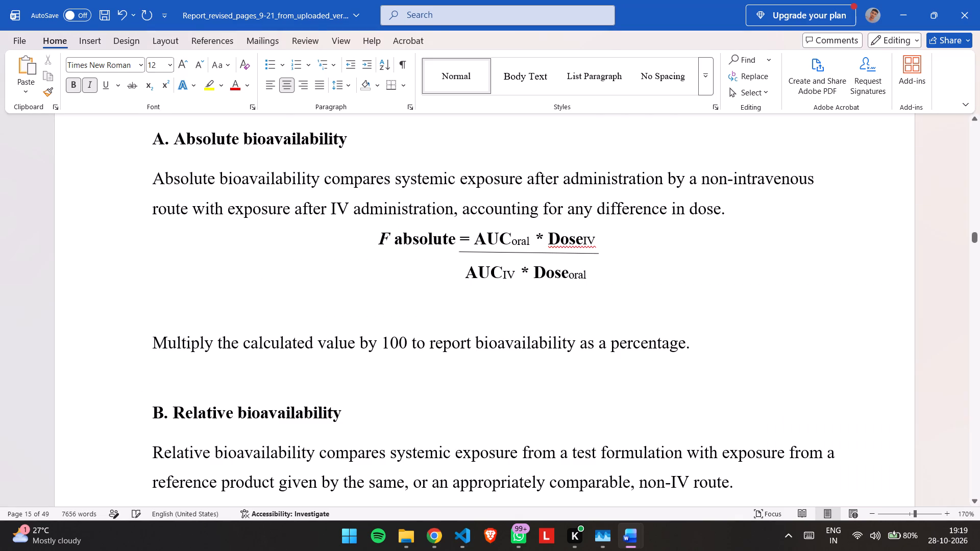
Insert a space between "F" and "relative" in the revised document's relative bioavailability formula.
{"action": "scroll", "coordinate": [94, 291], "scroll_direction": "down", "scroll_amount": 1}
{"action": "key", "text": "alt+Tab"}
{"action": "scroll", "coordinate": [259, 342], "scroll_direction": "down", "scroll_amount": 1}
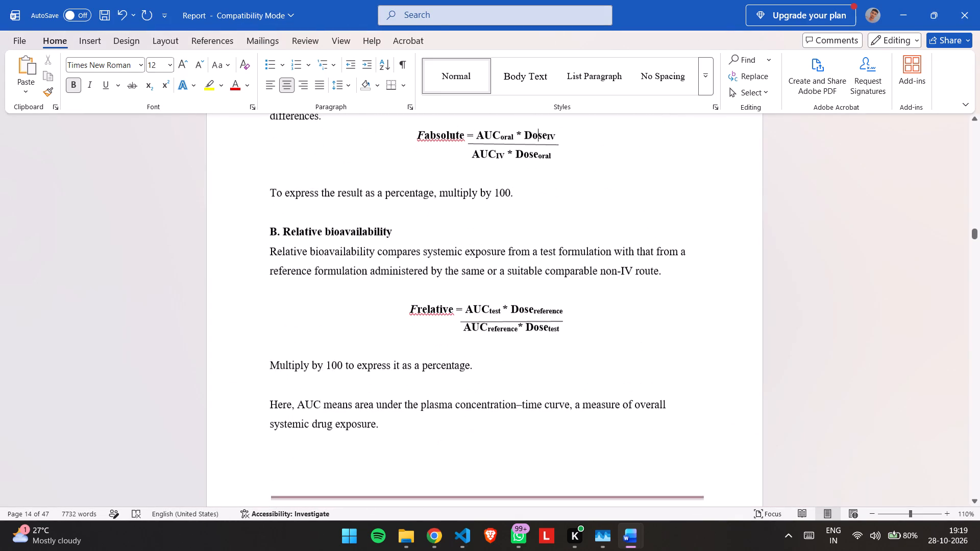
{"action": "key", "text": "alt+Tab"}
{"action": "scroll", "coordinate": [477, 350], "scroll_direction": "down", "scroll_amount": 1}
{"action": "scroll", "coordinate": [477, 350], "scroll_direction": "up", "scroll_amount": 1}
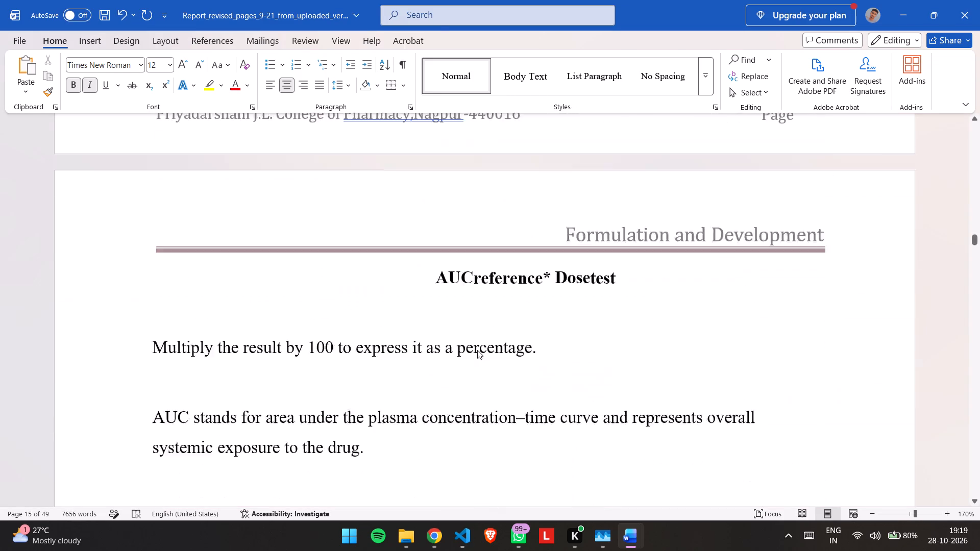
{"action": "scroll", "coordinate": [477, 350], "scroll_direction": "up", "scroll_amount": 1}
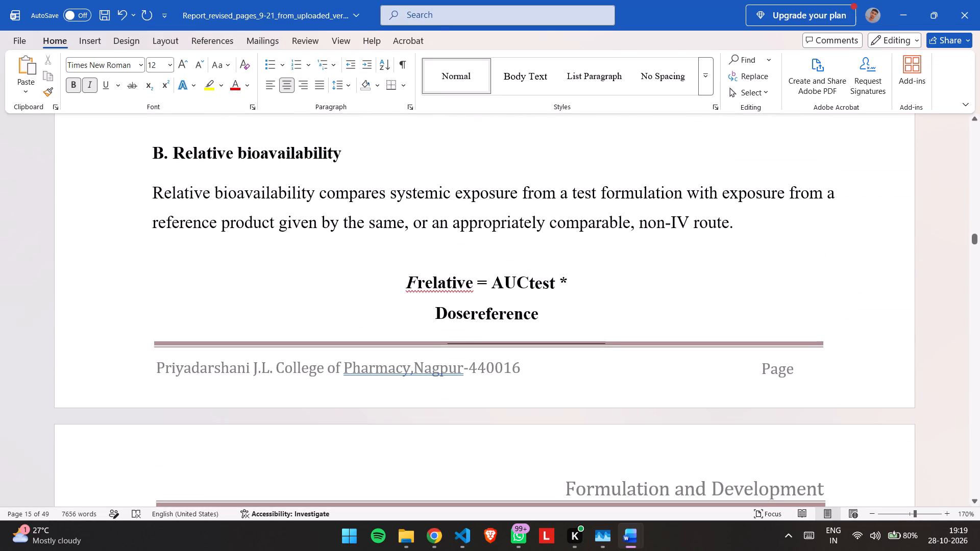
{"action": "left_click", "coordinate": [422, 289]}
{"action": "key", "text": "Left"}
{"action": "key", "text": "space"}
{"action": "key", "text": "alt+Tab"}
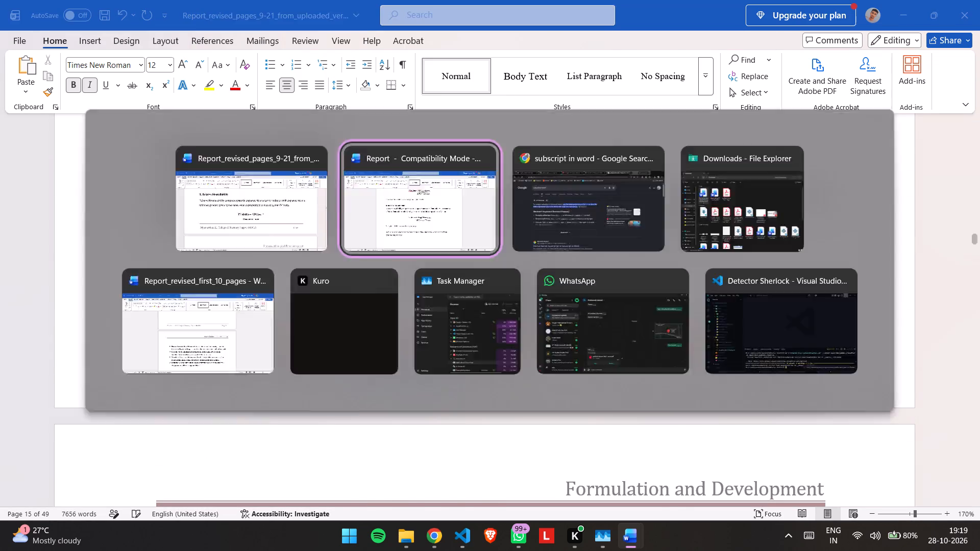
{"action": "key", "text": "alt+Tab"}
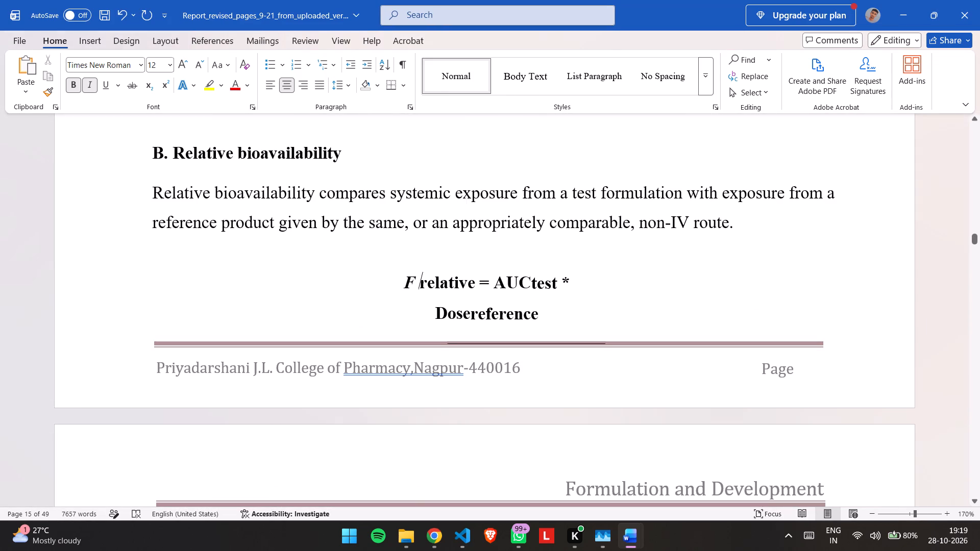
Cut the relative bioavailability formula from the original Report and paste it over both lines of the revised document's relative formula.
{"action": "scroll", "coordinate": [572, 307], "scroll_direction": "down", "scroll_amount": 2}
{"action": "scroll", "coordinate": [572, 307], "scroll_direction": "up", "scroll_amount": 1}
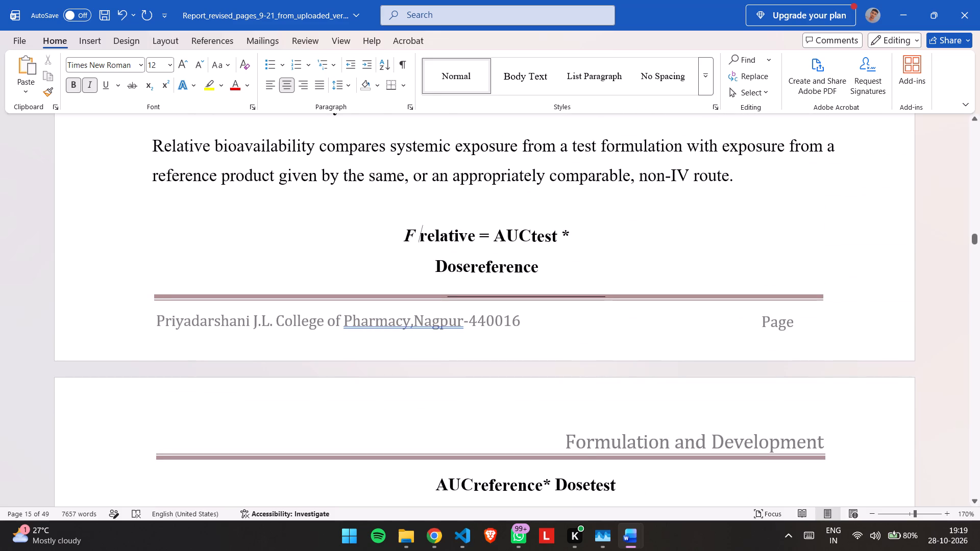
{"action": "key", "text": "alt+Tab"}
{"action": "left_click_drag", "start_coordinate": [594, 321], "coordinate": [427, 293]}
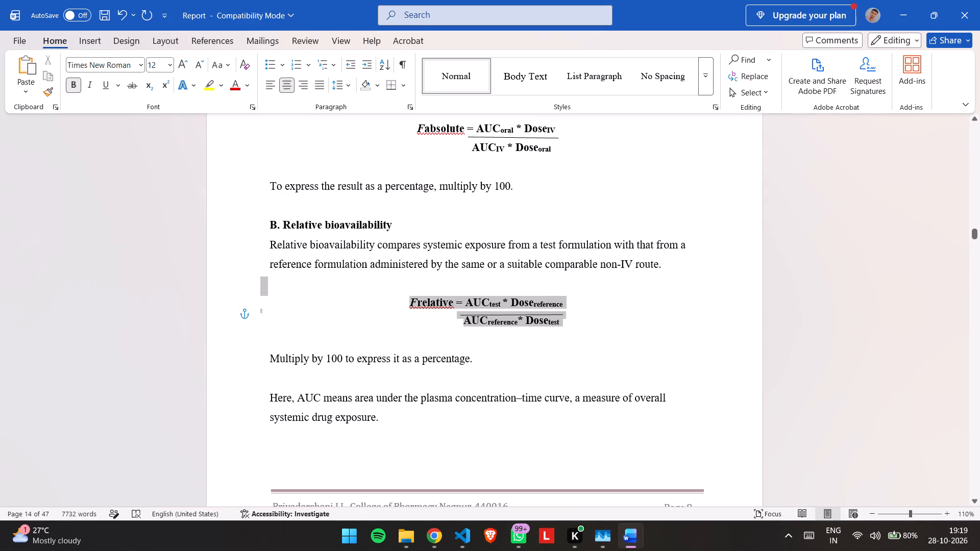
{"action": "left_click_drag", "start_coordinate": [427, 293], "coordinate": [411, 304]}
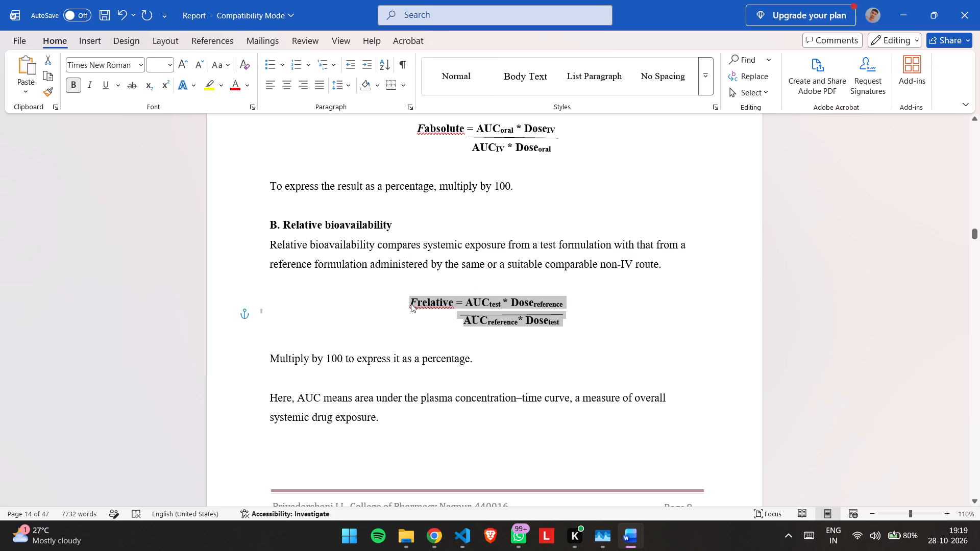
{"action": "key", "text": "ctrl+x"}
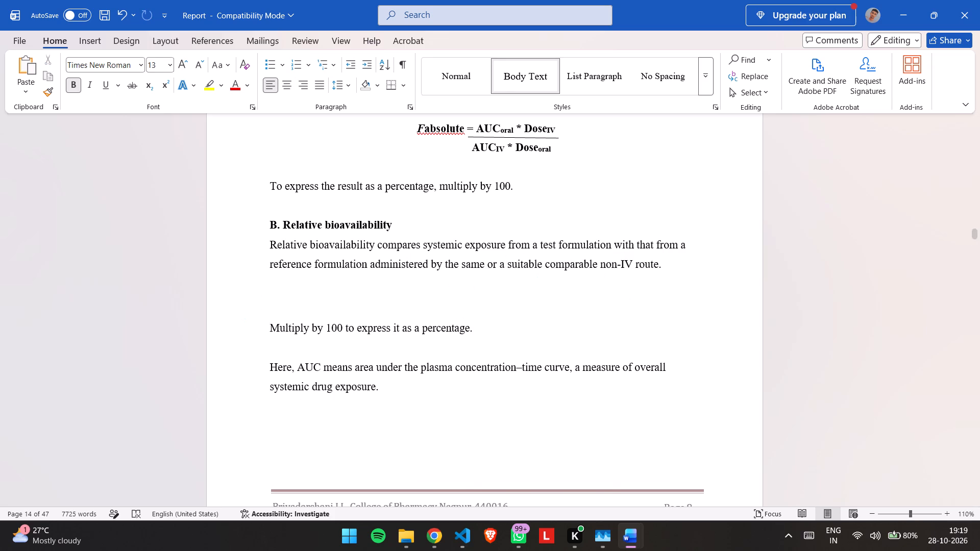
{"action": "key", "text": "alt+Tab"}
{"action": "left_click_drag", "start_coordinate": [552, 265], "coordinate": [462, 247]}
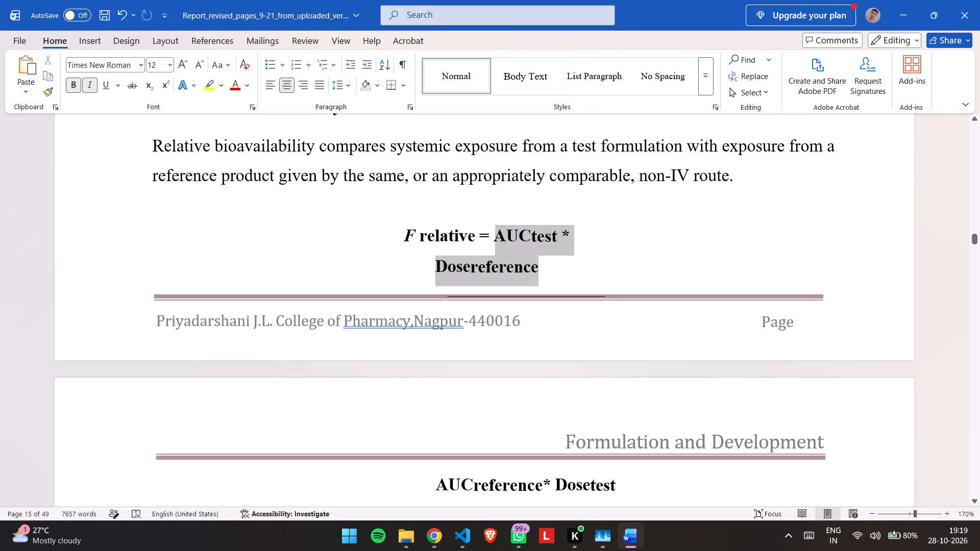
{"action": "left_click_drag", "start_coordinate": [462, 247], "coordinate": [401, 238]}
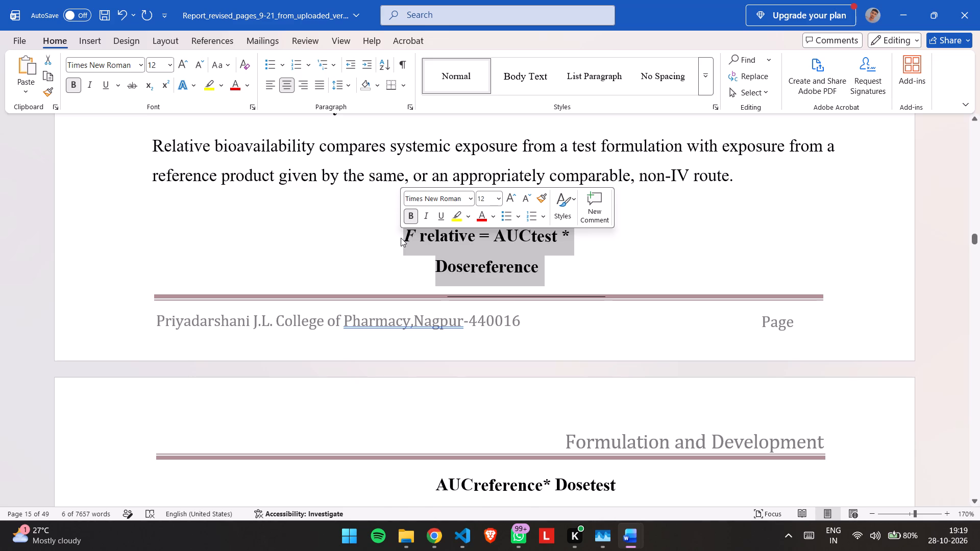
{"action": "key", "text": "BackSpace"}
{"action": "left_click_drag", "start_coordinate": [620, 256], "coordinate": [478, 240]}
{"action": "key", "text": "ctrl+v"}
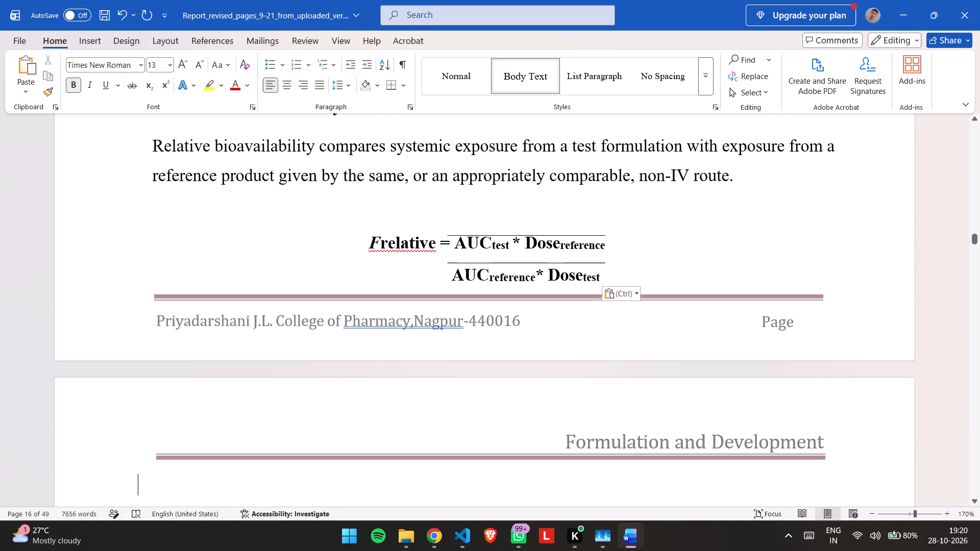
Paste the relative formula back into its place below the Relative bioavailability paragraph in the original Report.
{"action": "scroll", "coordinate": [478, 240], "scroll_direction": "down", "scroll_amount": 1}
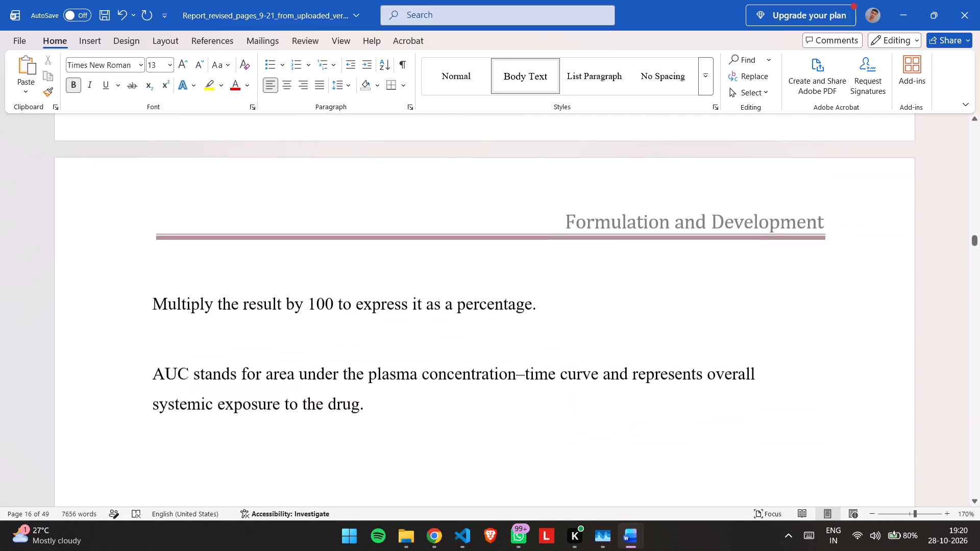
{"action": "scroll", "coordinate": [478, 240], "scroll_direction": "up", "scroll_amount": 2}
{"action": "key", "text": "alt+Tab"}
{"action": "scroll", "coordinate": [478, 240], "scroll_direction": "up", "scroll_amount": 1}
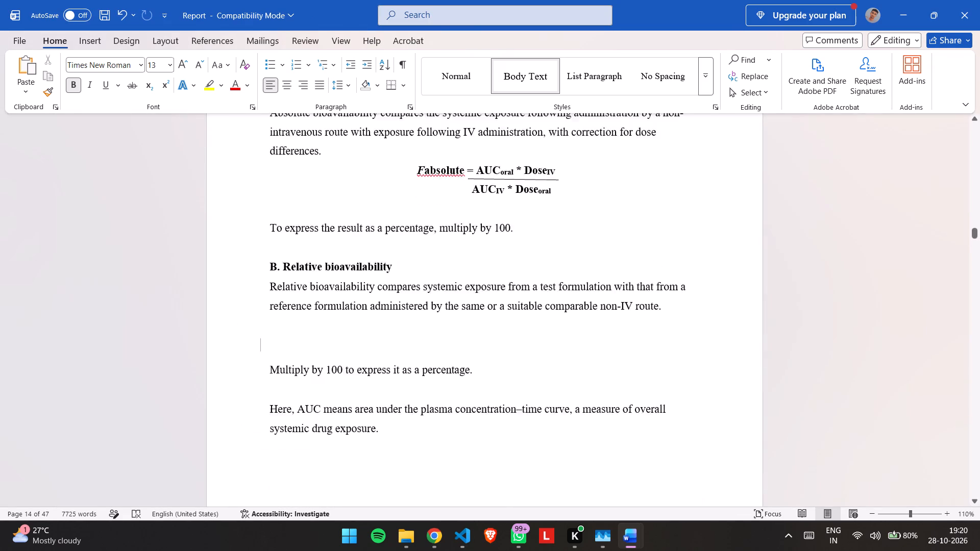
{"action": "scroll", "coordinate": [478, 240], "scroll_direction": "up", "scroll_amount": 1}
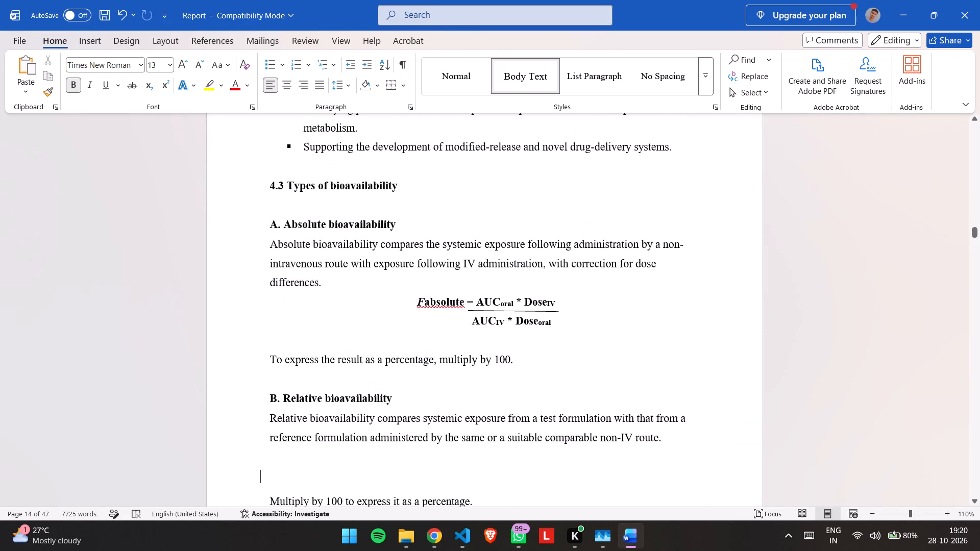
{"action": "key", "text": "alt+Tab"}
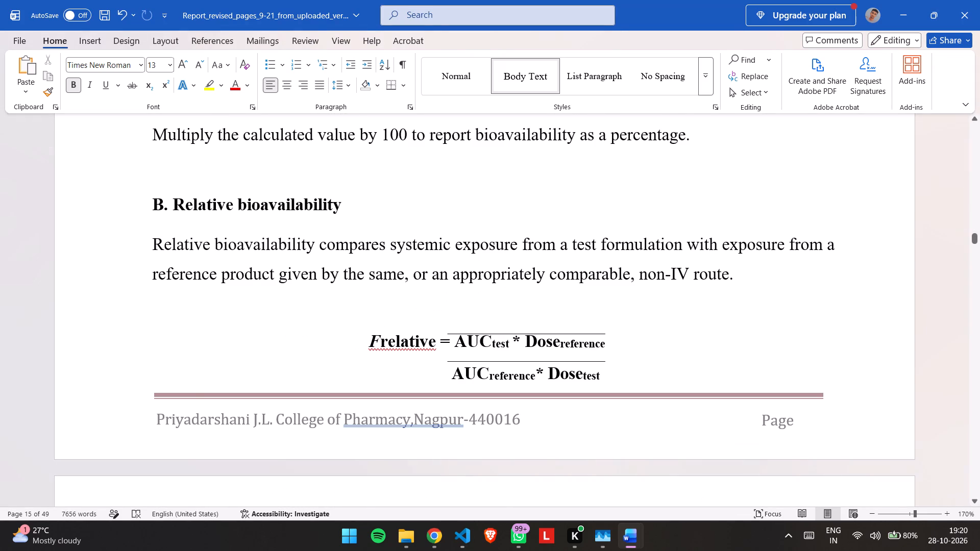
{"action": "key", "text": "alt+Tab"}
{"action": "scroll", "coordinate": [524, 272], "scroll_direction": "down", "scroll_amount": 1}
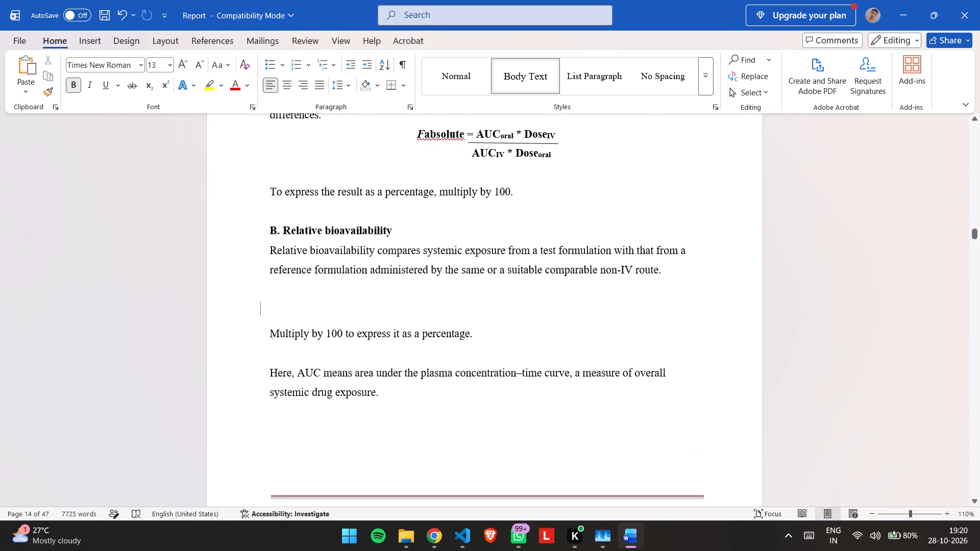
{"action": "left_click", "coordinate": [444, 304]}
{"action": "key", "text": "ctrl+v"}
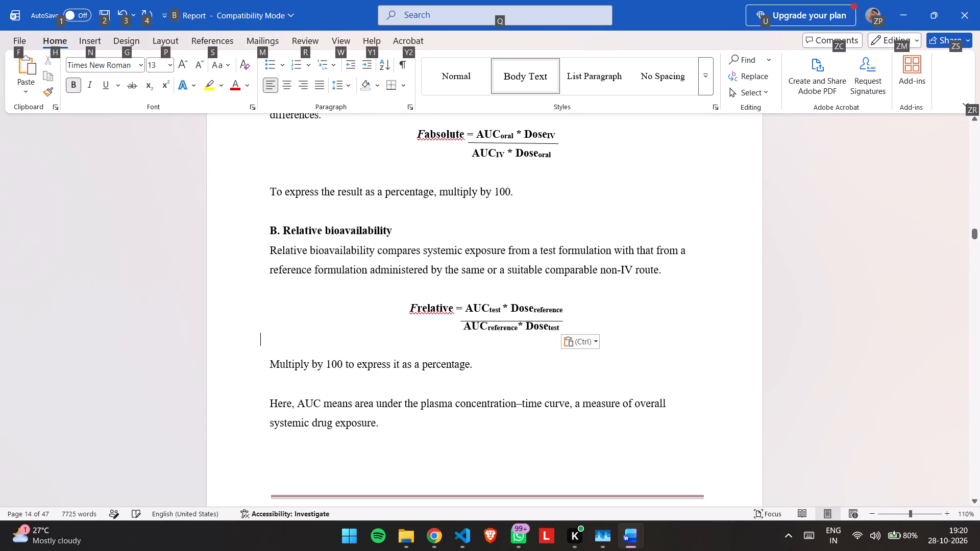
{"action": "key", "text": "alt+Tab"}
{"action": "key", "text": "alt+Tab"}
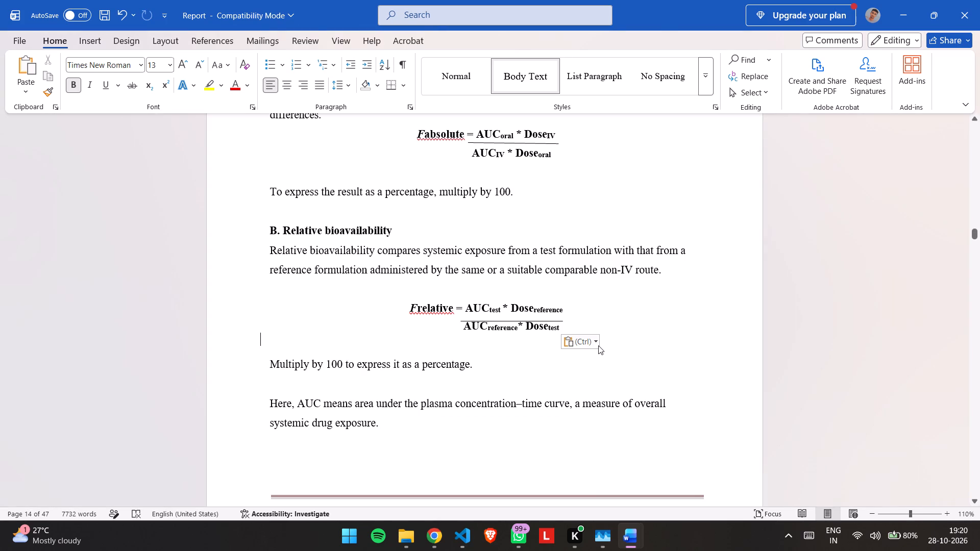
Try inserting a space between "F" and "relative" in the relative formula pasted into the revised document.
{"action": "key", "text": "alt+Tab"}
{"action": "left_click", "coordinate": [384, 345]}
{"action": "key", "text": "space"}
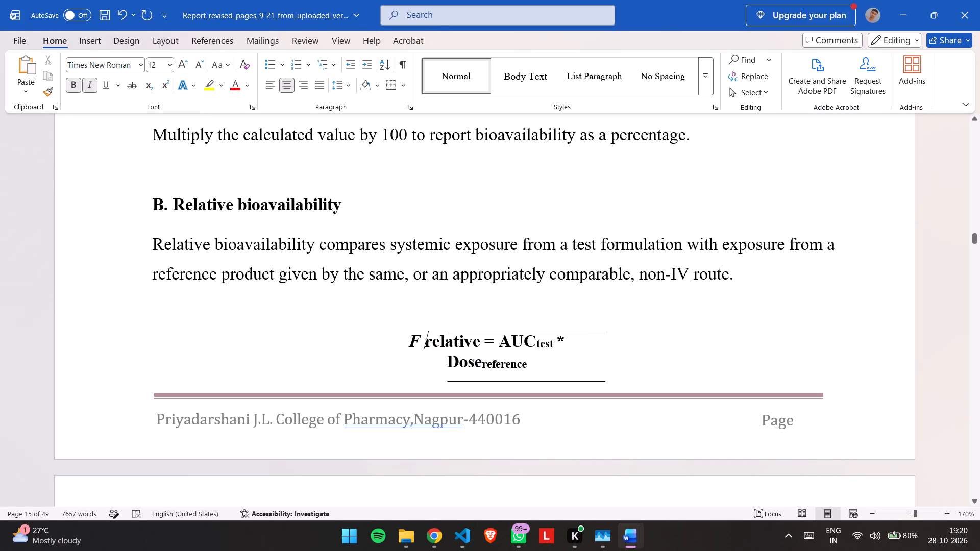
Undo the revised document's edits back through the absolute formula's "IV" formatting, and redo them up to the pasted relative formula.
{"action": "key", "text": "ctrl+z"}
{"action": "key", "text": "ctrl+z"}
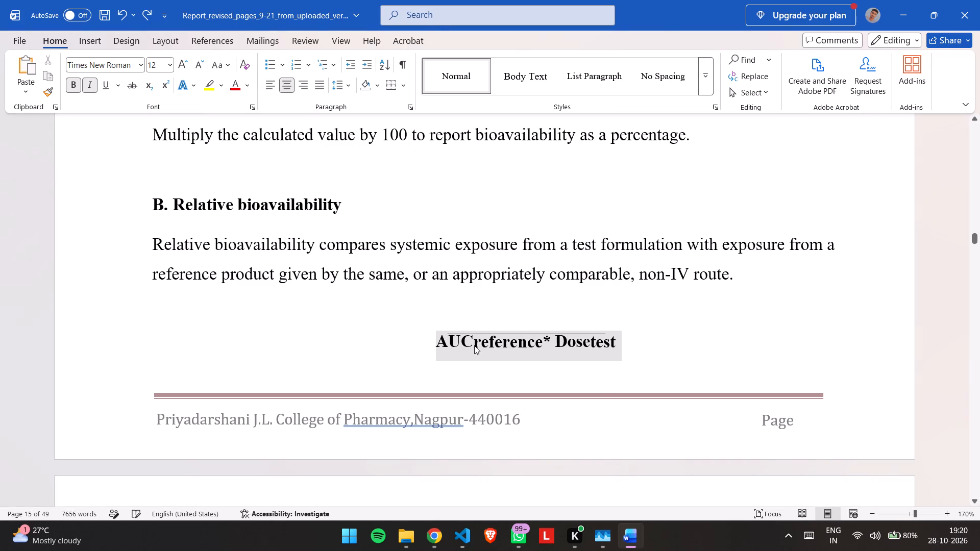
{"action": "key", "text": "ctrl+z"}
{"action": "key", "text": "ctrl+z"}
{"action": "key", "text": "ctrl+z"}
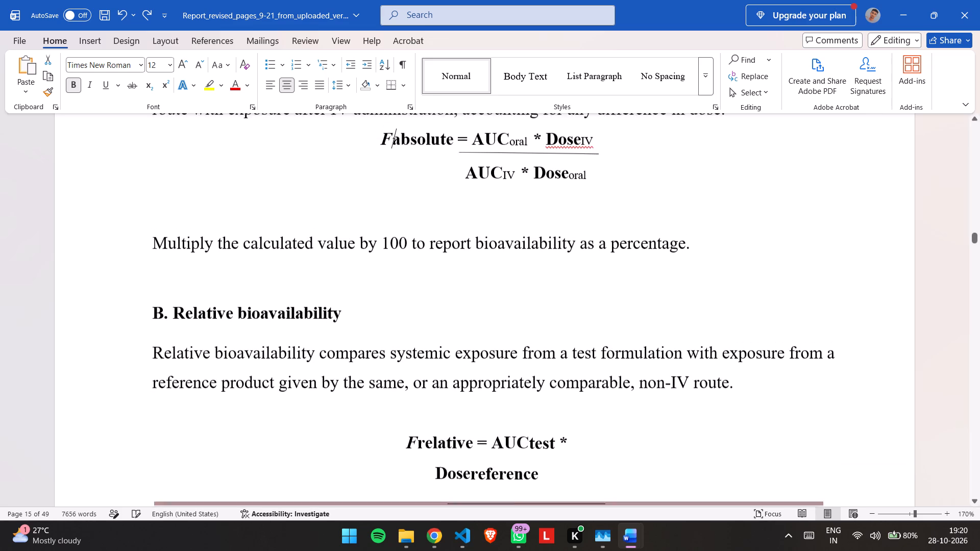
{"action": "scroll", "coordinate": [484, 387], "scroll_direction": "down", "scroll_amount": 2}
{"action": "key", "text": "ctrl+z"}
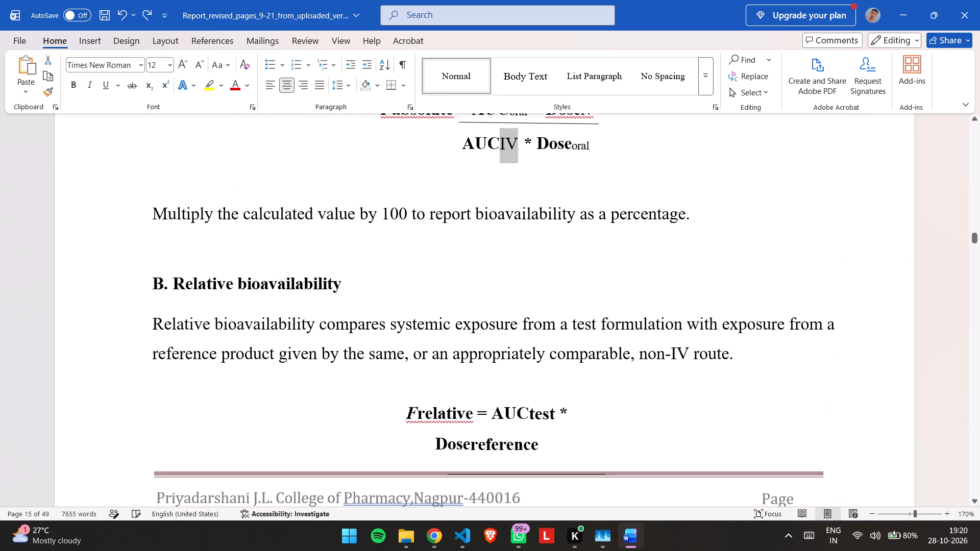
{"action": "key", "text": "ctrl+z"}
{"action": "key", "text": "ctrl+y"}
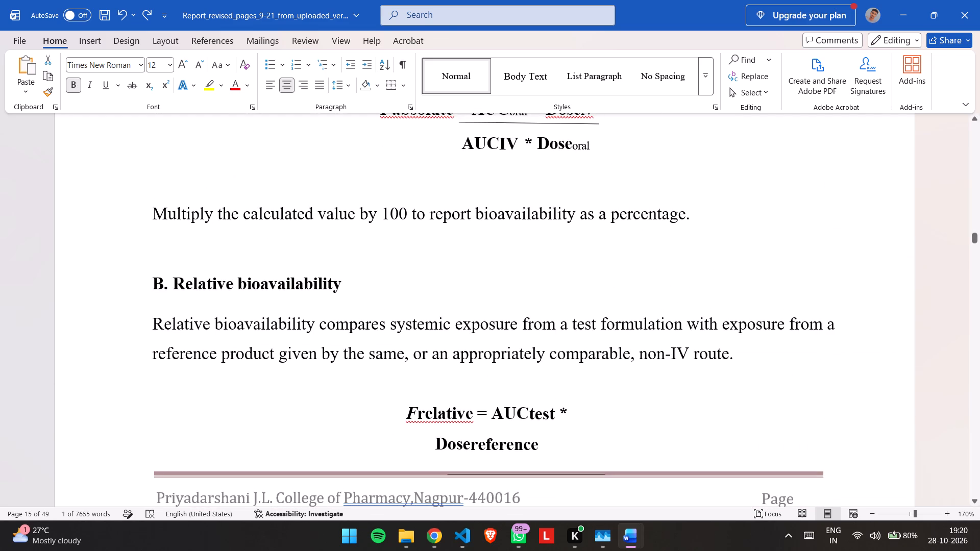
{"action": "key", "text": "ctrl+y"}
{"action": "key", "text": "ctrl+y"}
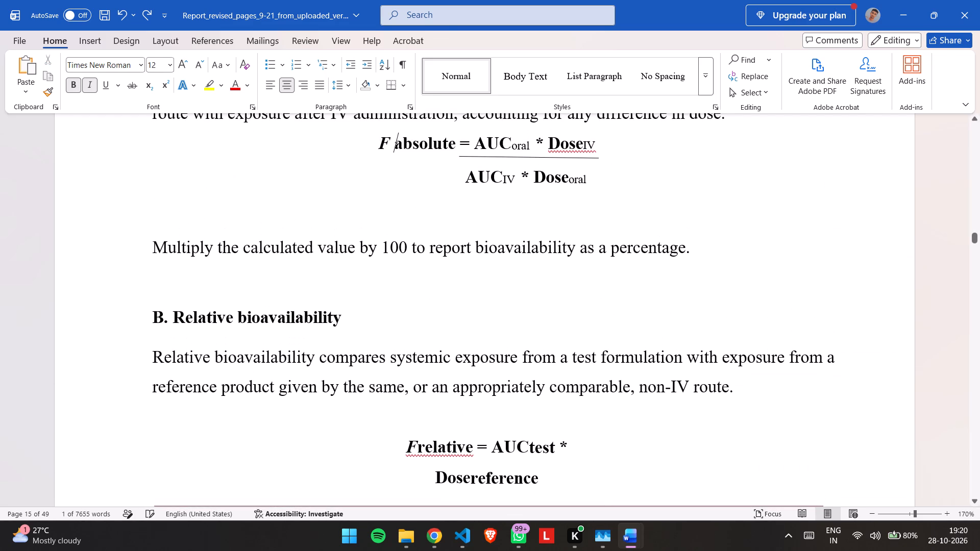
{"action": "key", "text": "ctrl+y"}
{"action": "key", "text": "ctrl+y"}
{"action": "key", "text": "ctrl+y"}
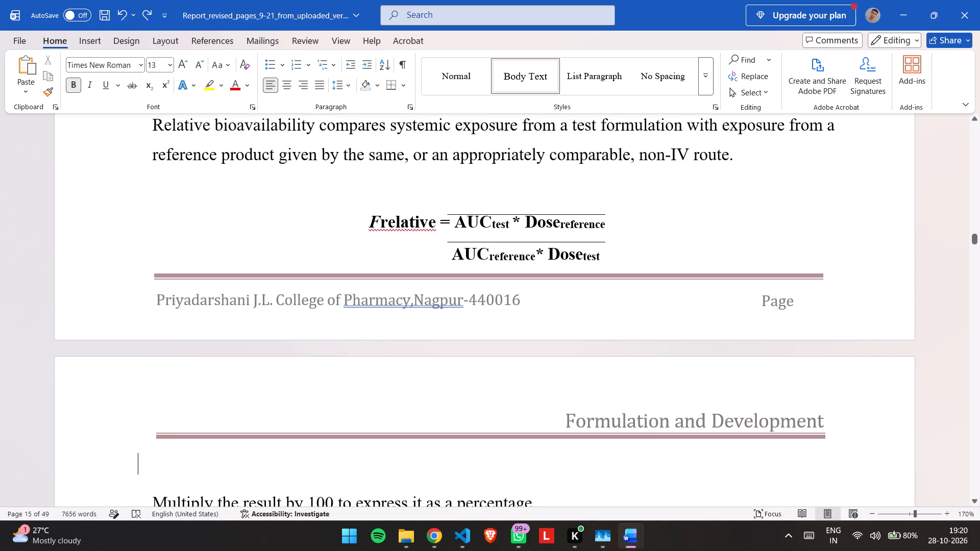
Delete the extra horizontal line above the numerator of the revised document's relative bioavailability formula.
{"action": "left_click", "coordinate": [594, 214]}
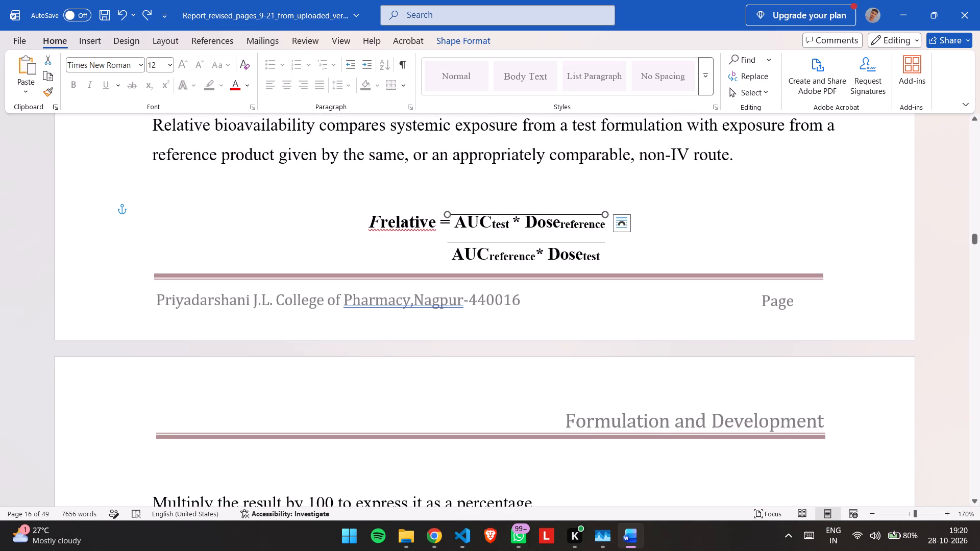
{"action": "key", "text": "Delete"}
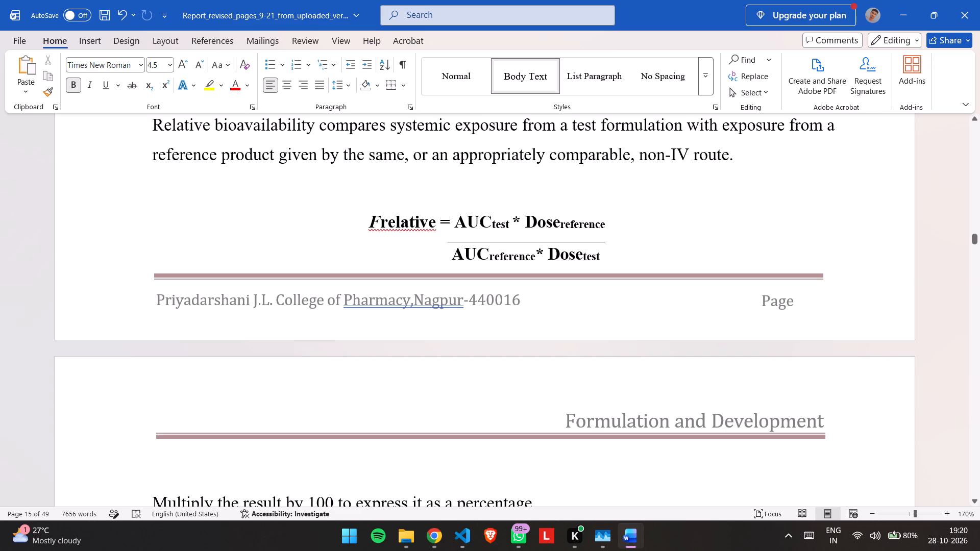
Insert a space after the comma in the college footer so it reads "Pharmacy, Nagpur-440016", and close the footer.
{"action": "scroll", "coordinate": [454, 257], "scroll_direction": "down", "scroll_amount": 1}
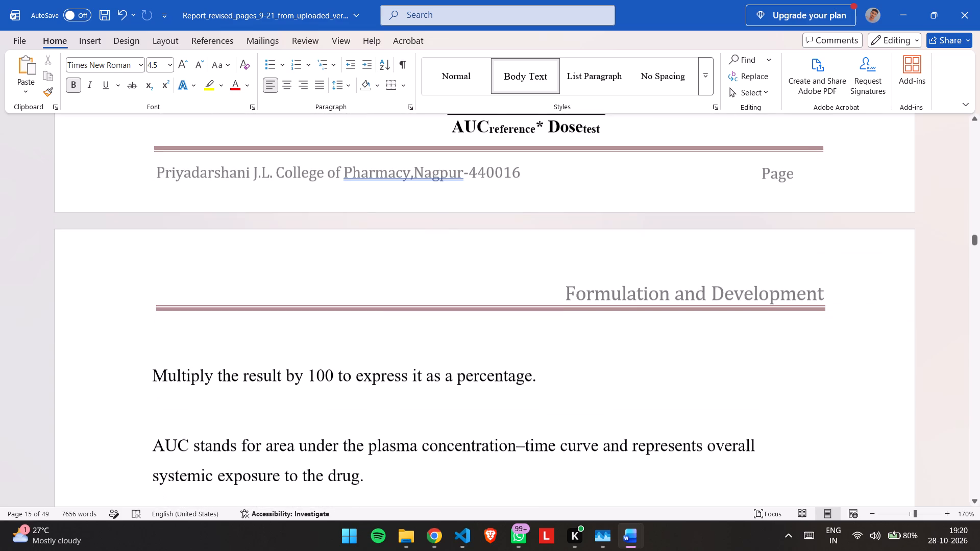
{"action": "left_click", "coordinate": [414, 179]}
{"action": "double_click", "coordinate": [410, 174]}
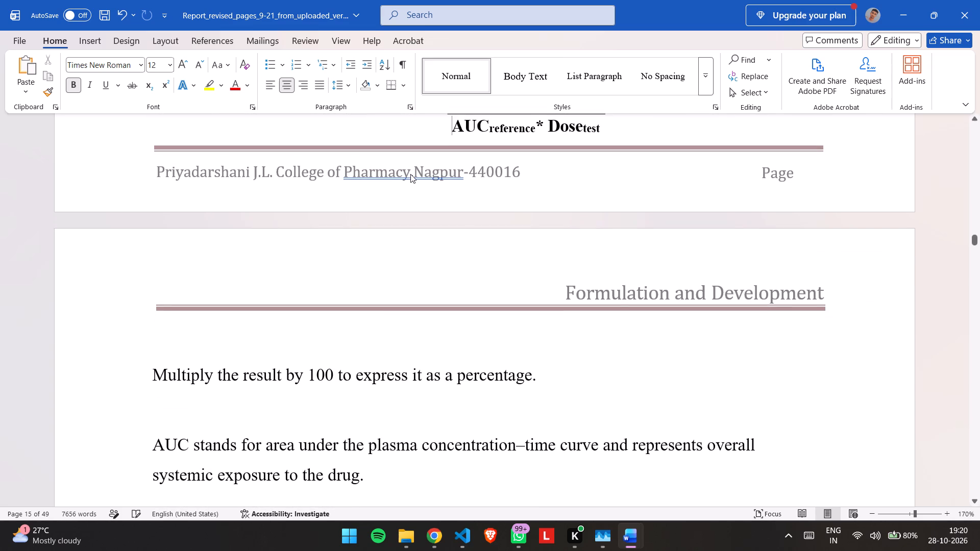
{"action": "left_click", "coordinate": [410, 174]}
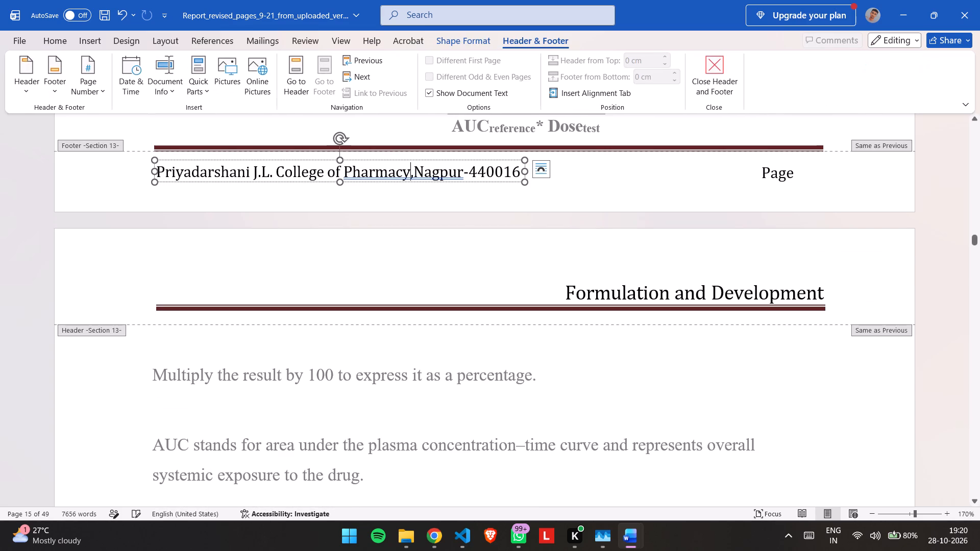
{"action": "key", "text": "Right"}
{"action": "key", "text": "space"}
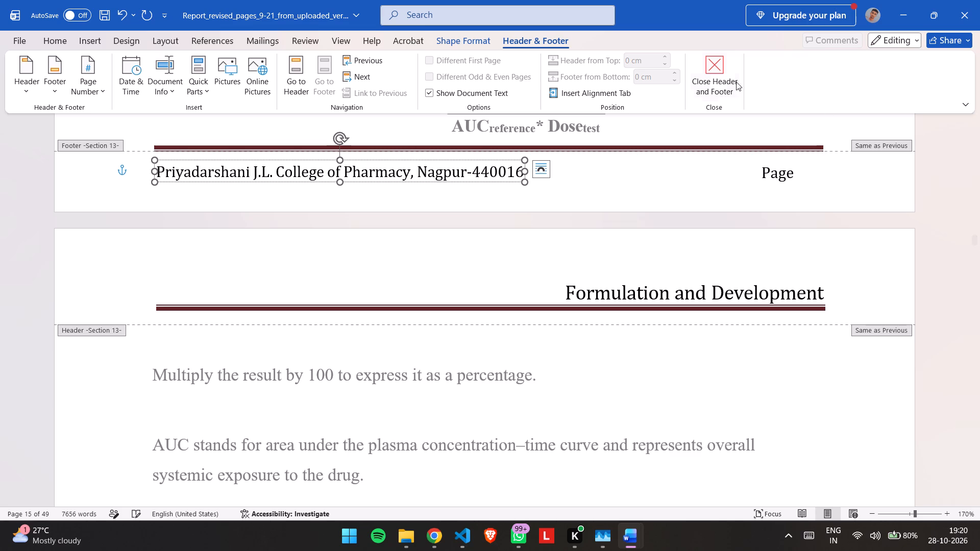
{"action": "left_click", "coordinate": [697, 77]}
Compare the page flow from the relative formula to the "Rate and extent of bioavailability" heading with the original Report.
{"action": "scroll", "coordinate": [416, 289], "scroll_direction": "down", "scroll_amount": 1}
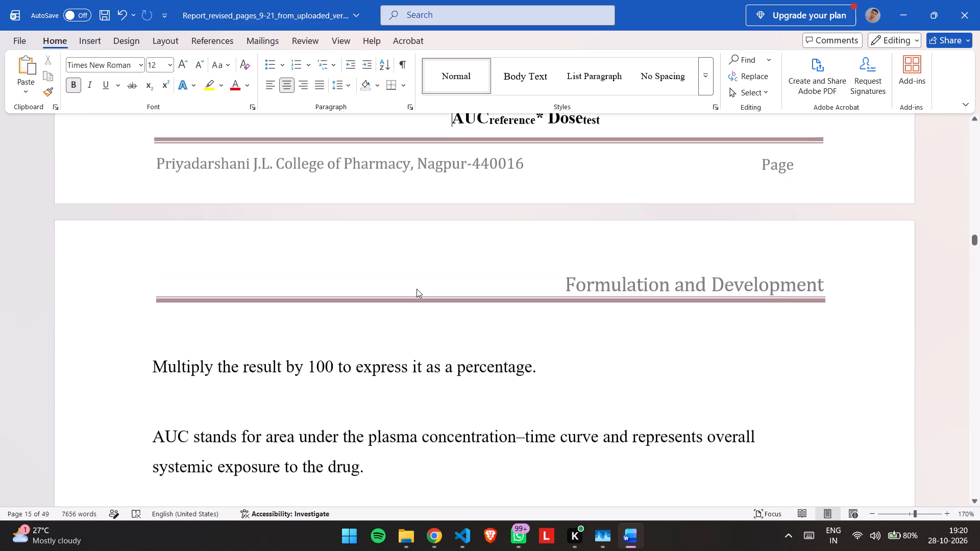
{"action": "scroll", "coordinate": [416, 289], "scroll_direction": "down", "scroll_amount": 4}
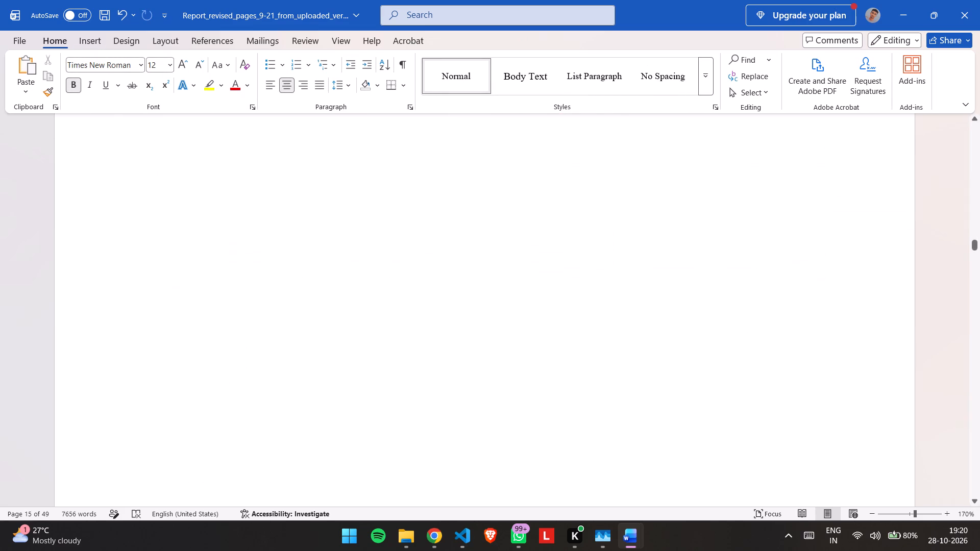
{"action": "scroll", "coordinate": [416, 289], "scroll_direction": "down", "scroll_amount": 6, "text": "ctrl"}
{"action": "scroll", "coordinate": [416, 289], "scroll_direction": "up", "scroll_amount": 2}
{"action": "key", "text": "alt+Tab"}
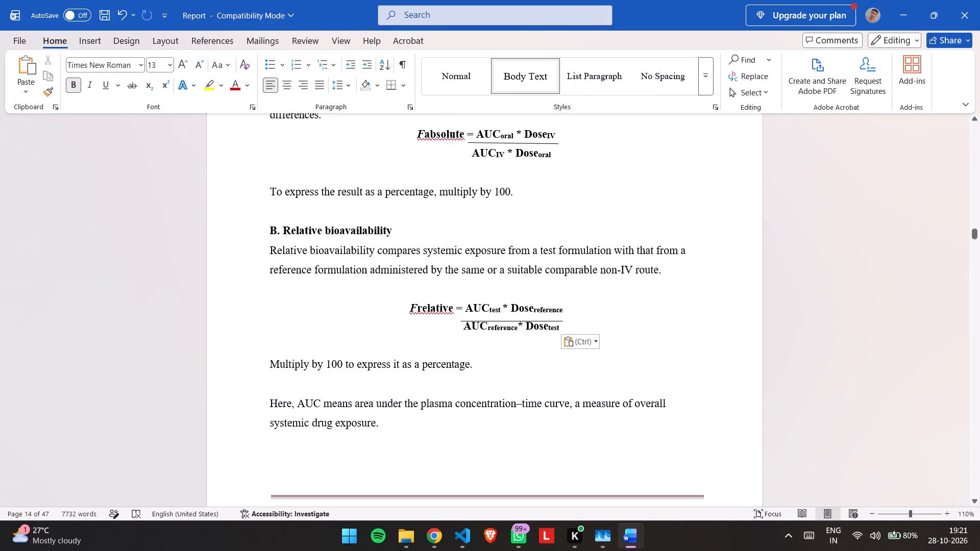
{"action": "scroll", "coordinate": [416, 289], "scroll_direction": "down", "scroll_amount": 1}
{"action": "key", "text": "alt+Tab"}
{"action": "scroll", "coordinate": [416, 289], "scroll_direction": "up", "scroll_amount": 1}
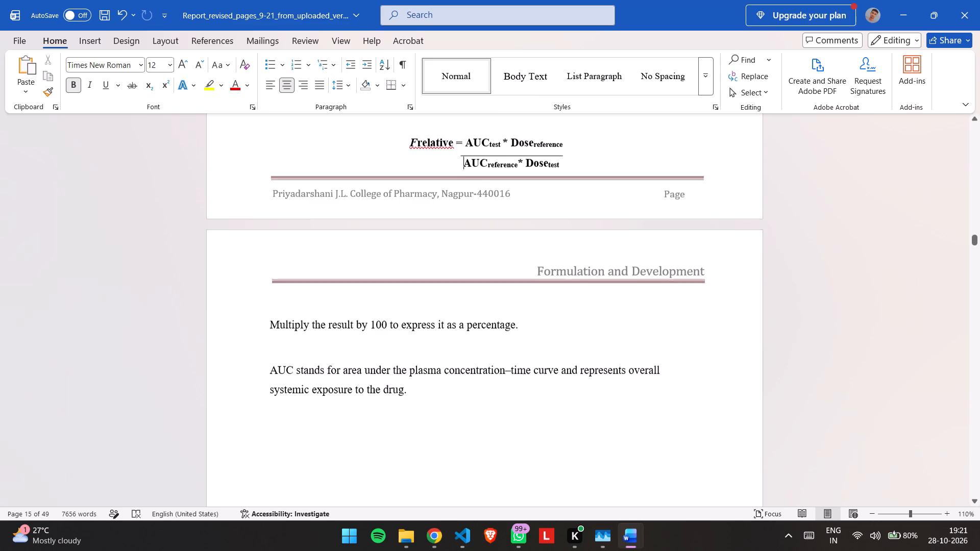
{"action": "scroll", "coordinate": [416, 289], "scroll_direction": "up", "scroll_amount": 1}
{"action": "scroll", "coordinate": [416, 289], "scroll_direction": "down", "scroll_amount": 4}
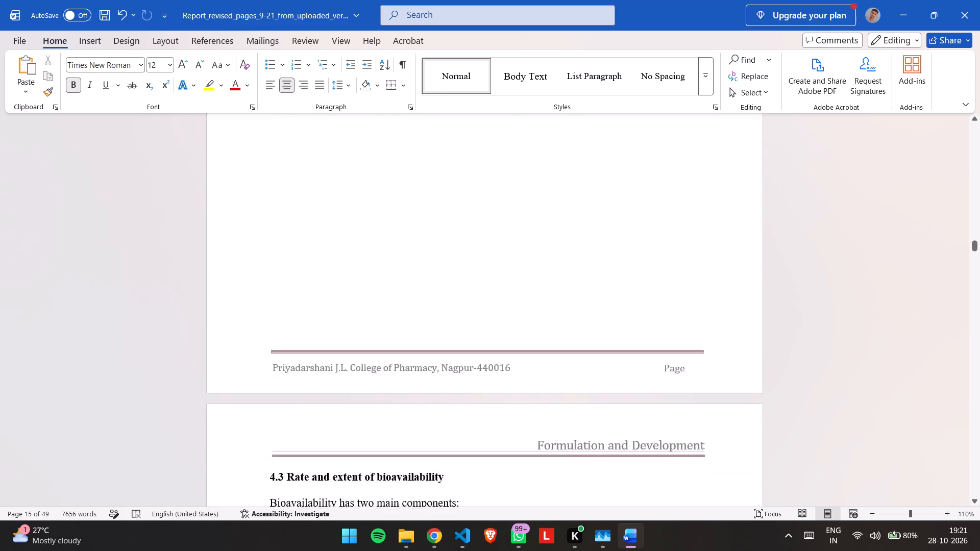
{"action": "scroll", "coordinate": [416, 289], "scroll_direction": "down", "scroll_amount": 3}
{"action": "scroll", "coordinate": [416, 289], "scroll_direction": "up", "scroll_amount": 1}
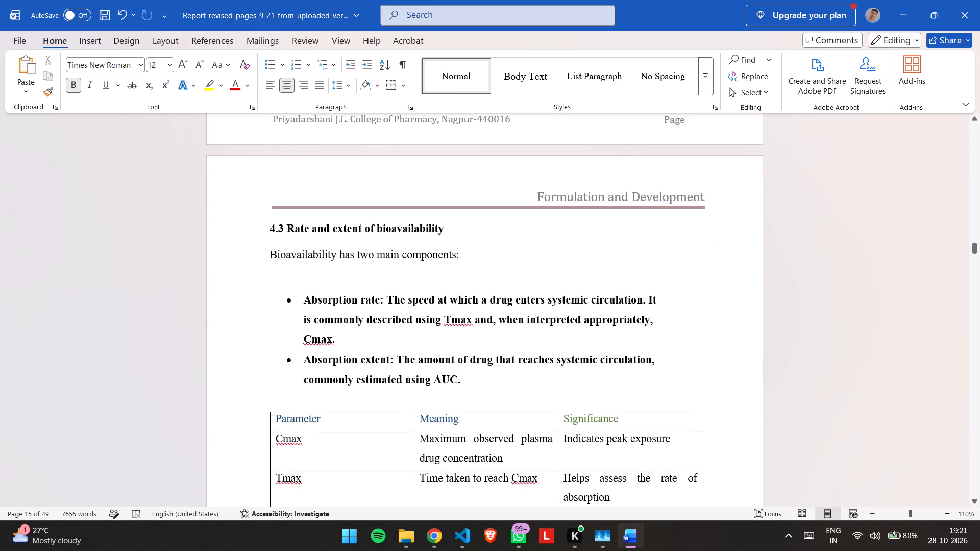
{"action": "scroll", "coordinate": [299, 250], "scroll_direction": "up", "scroll_amount": 1}
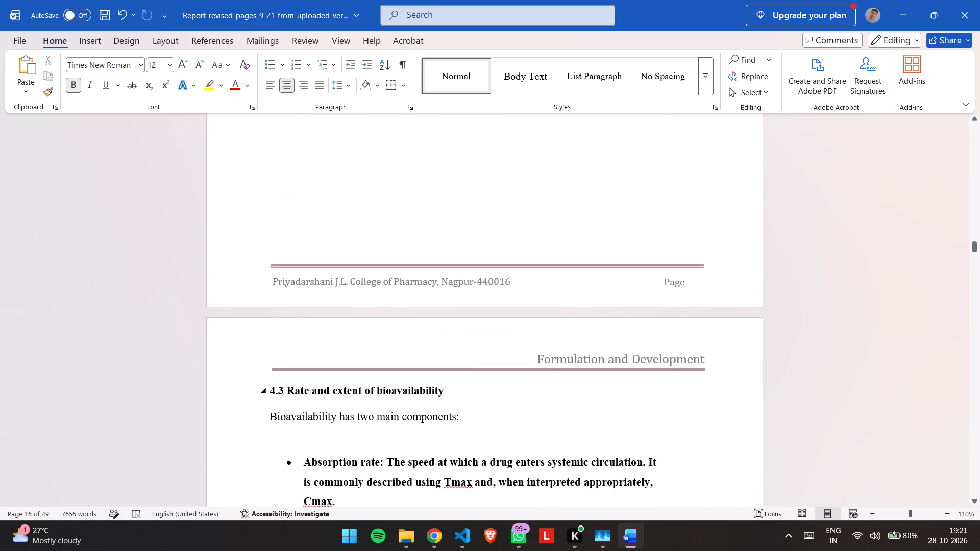
Cut the "Multiply the result by 100" and "AUC stands for" paragraphs and remove the emptied page before the "Rate and extent of bioavailability" heading.
{"action": "left_click", "coordinate": [271, 386]}
{"action": "left_click", "coordinate": [286, 388]}
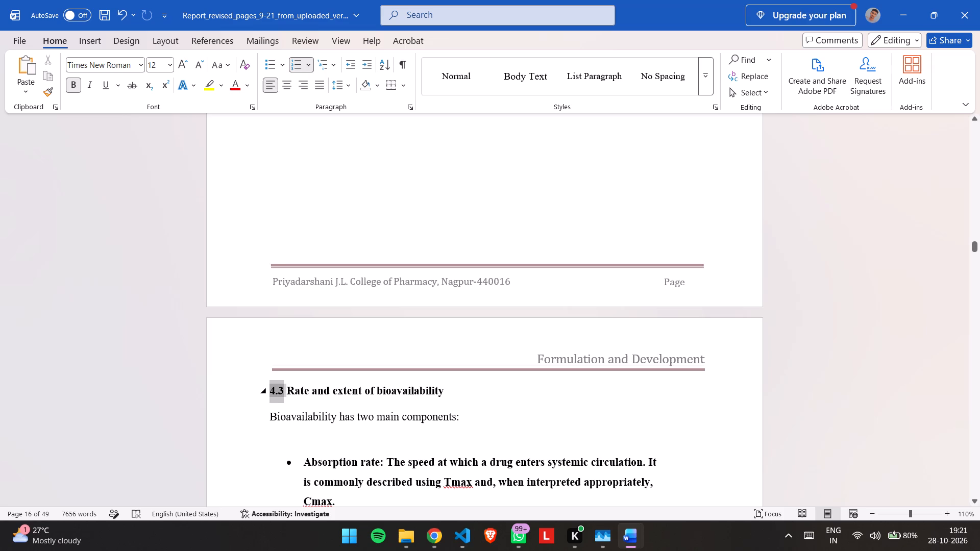
{"action": "scroll", "coordinate": [293, 357], "scroll_direction": "up", "scroll_amount": 4}
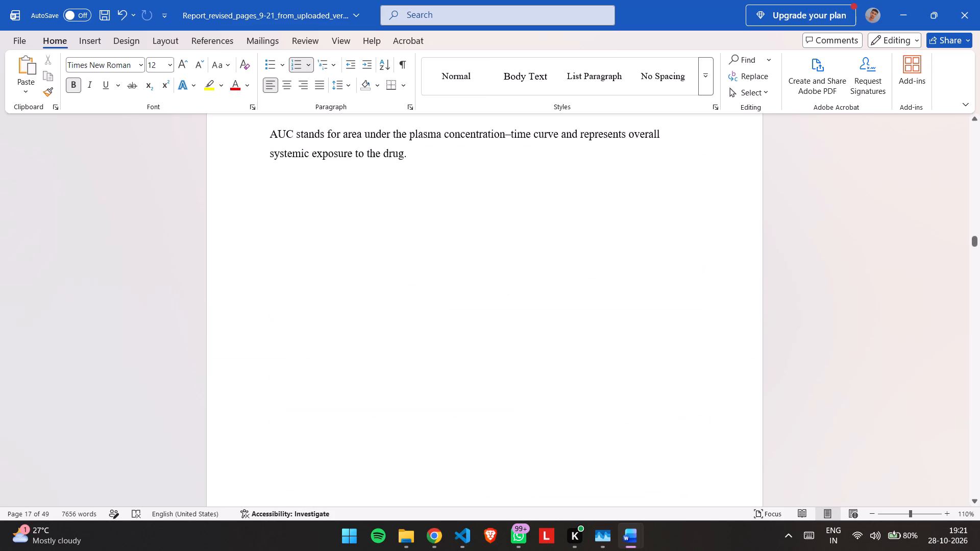
{"action": "scroll", "coordinate": [293, 357], "scroll_direction": "up", "scroll_amount": 1}
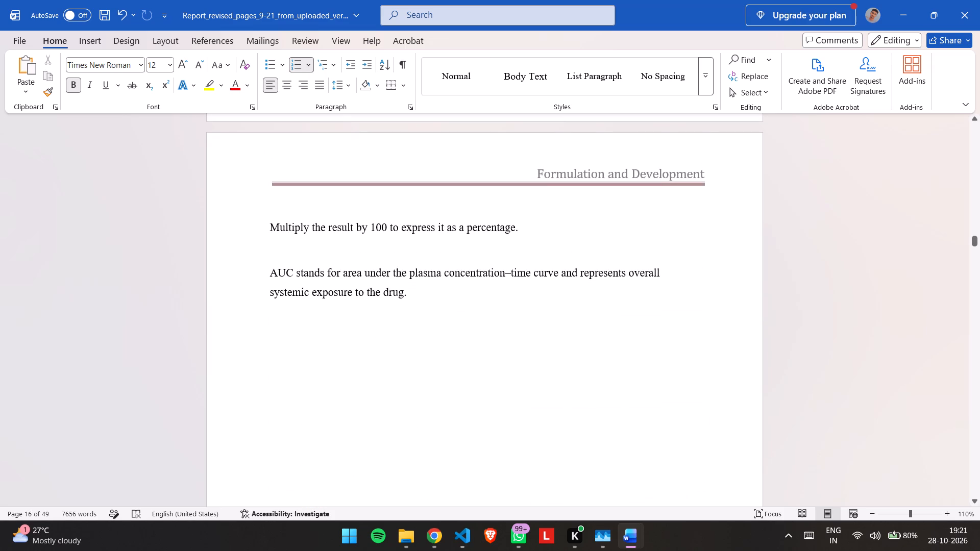
{"action": "left_click_drag", "start_coordinate": [365, 318], "coordinate": [315, 278]}
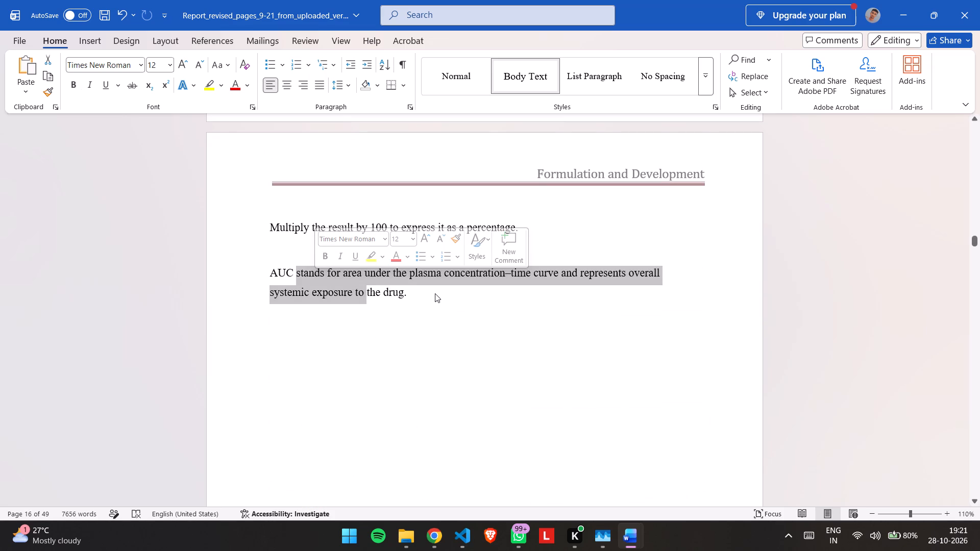
{"action": "left_click_drag", "start_coordinate": [433, 294], "coordinate": [301, 217]}
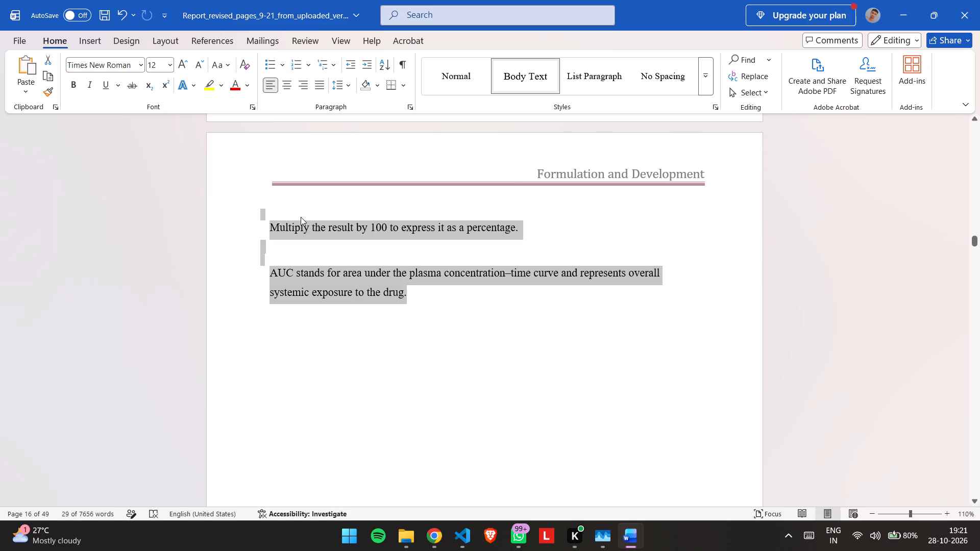
{"action": "left_click", "coordinate": [423, 292]}
{"action": "left_click_drag", "start_coordinate": [423, 292], "coordinate": [277, 226]}
{"action": "key", "text": "ctrl+x"}
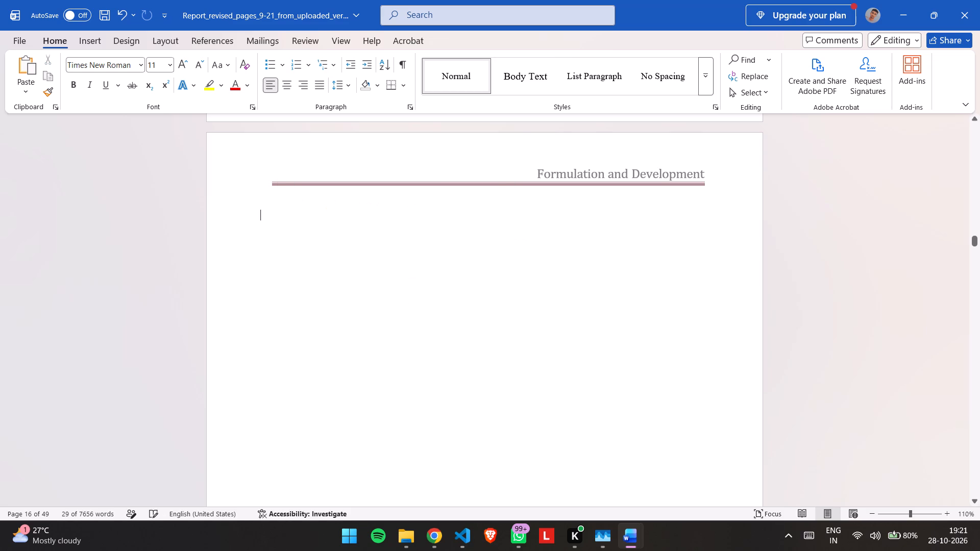
{"action": "key", "text": "BackSpace"}
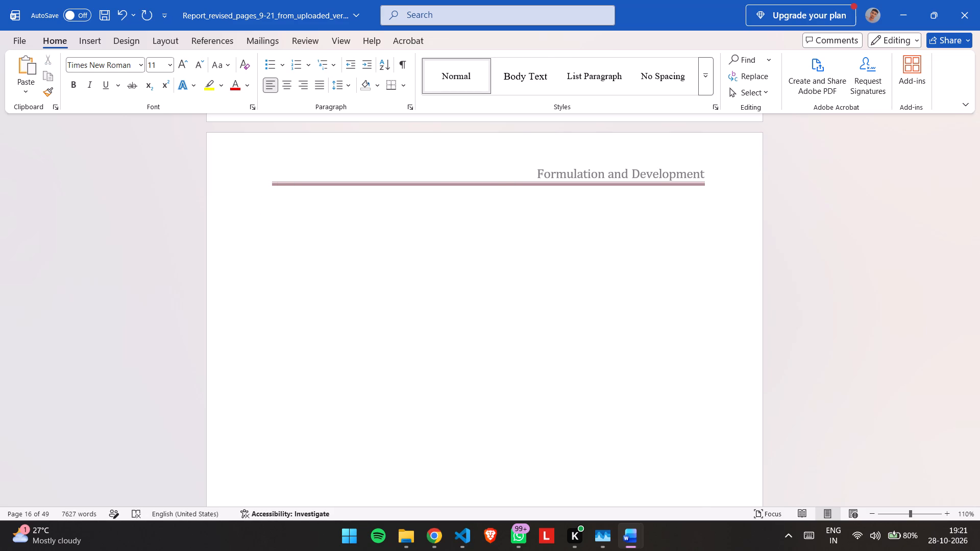
{"action": "key", "text": "BackSpace"}
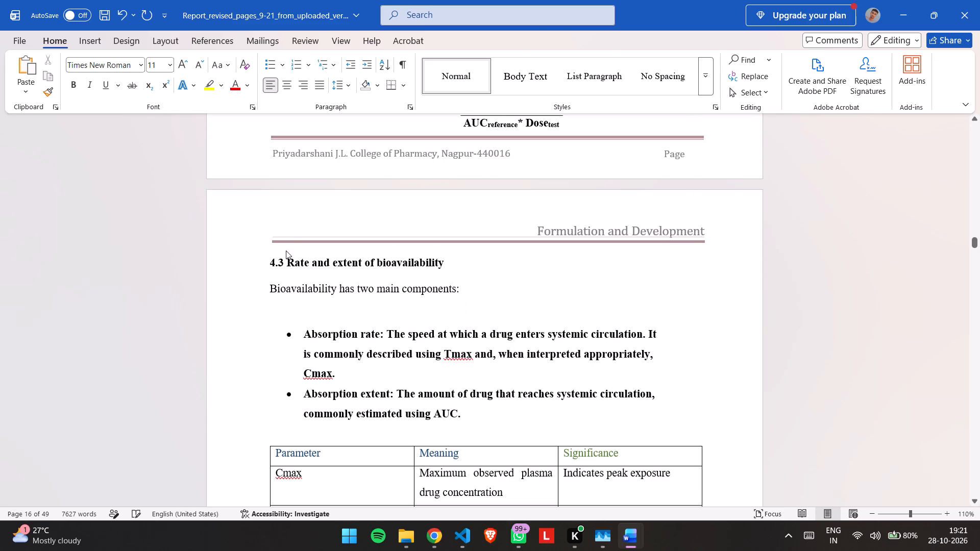
Remove the automatic 4.3 number and its indent from the "Rate and extent of bioavailability" heading.
{"action": "left_click", "coordinate": [286, 265]}
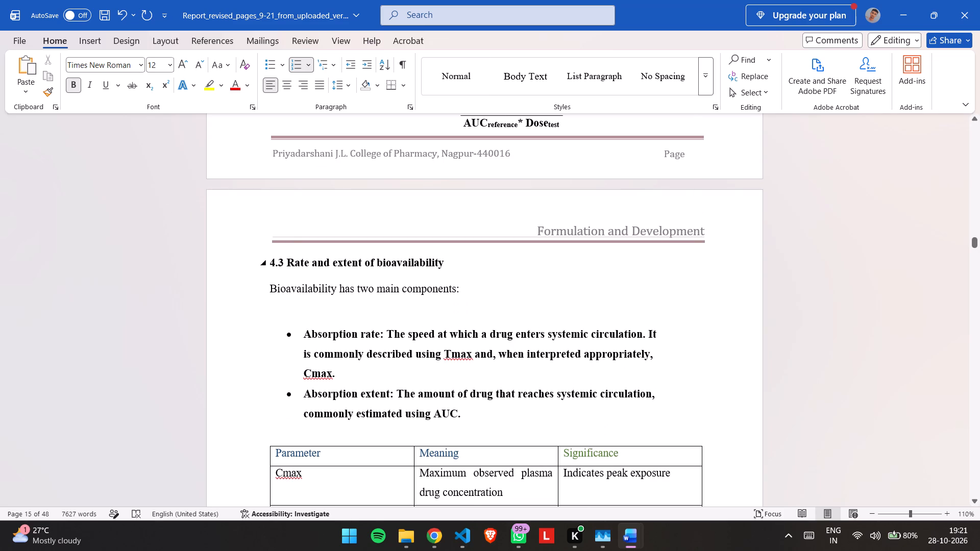
{"action": "key", "text": "Return"}
{"action": "key", "text": "ctrl+z"}
{"action": "key", "text": "BackSpace"}
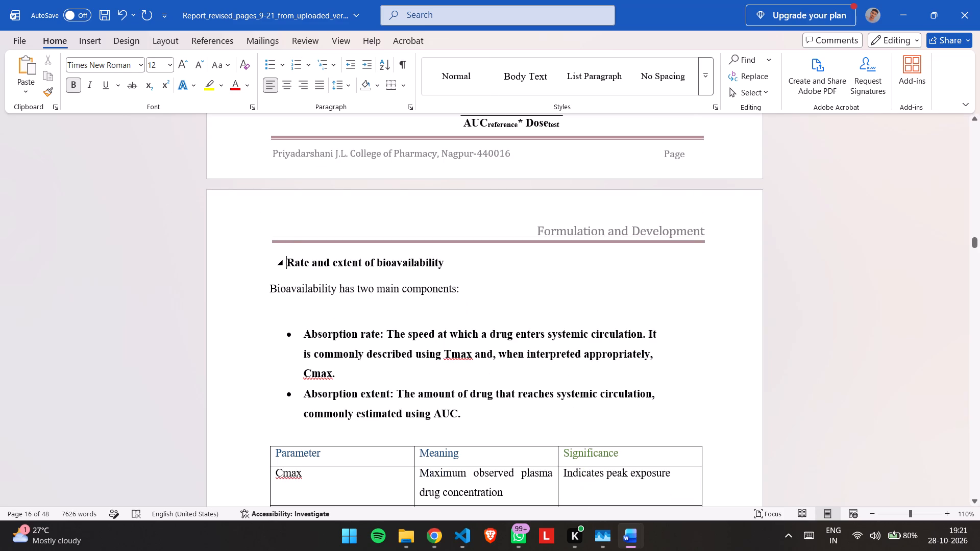
{"action": "key", "text": "BackSpace"}
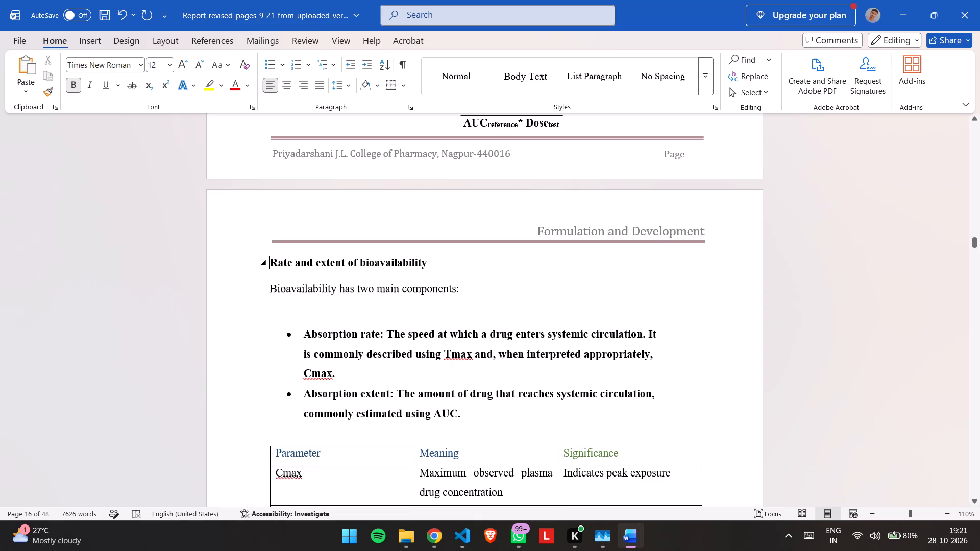
Paste the cut percentage and AUC paragraphs on a new line above the "Rate and extent of bioavailability" heading.
{"action": "key", "text": "Return"}
{"action": "key", "text": "Up"}
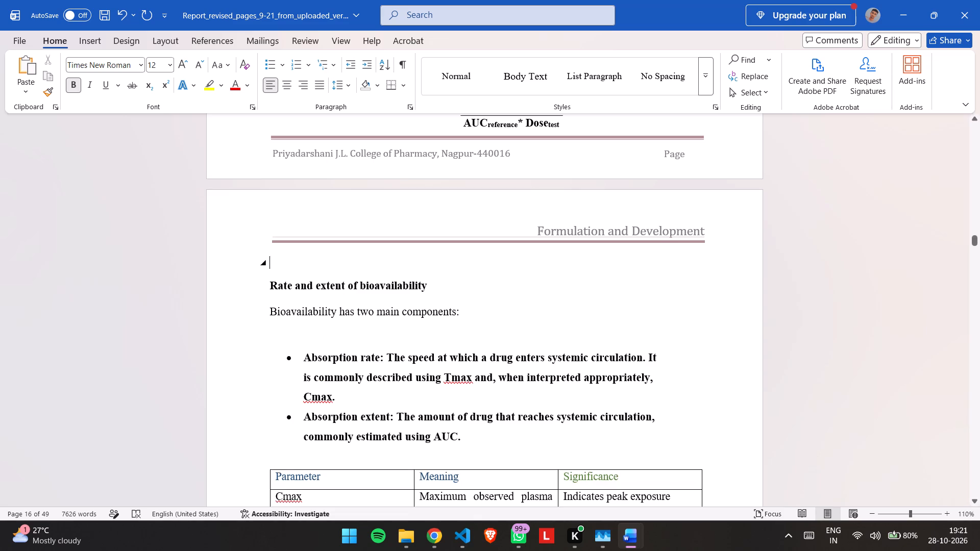
{"action": "key", "text": "ctrl+v"}
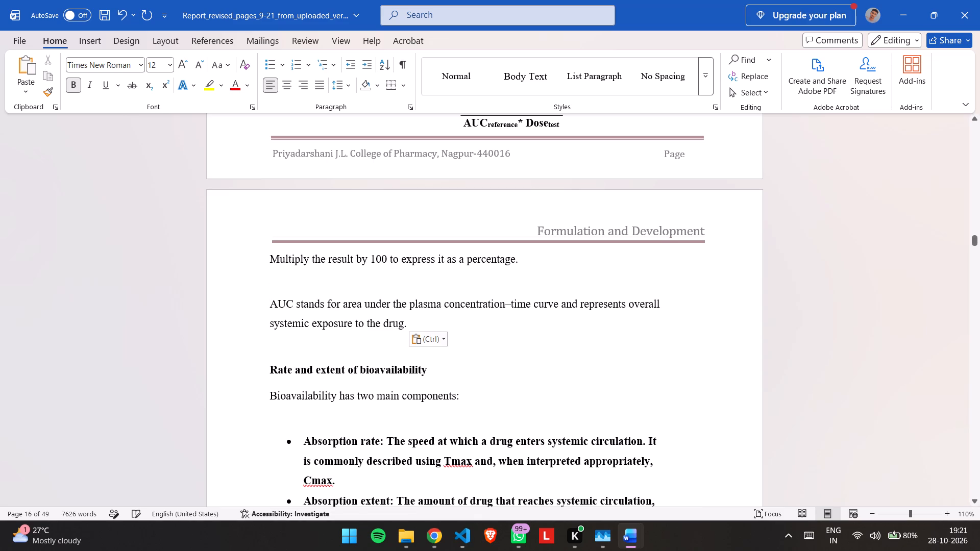
Number the "Rate and extent of bioavailability" heading 4.4, matching the original Report.
{"action": "left_click", "coordinate": [271, 371]}
{"action": "key", "text": "alt+Tab"}
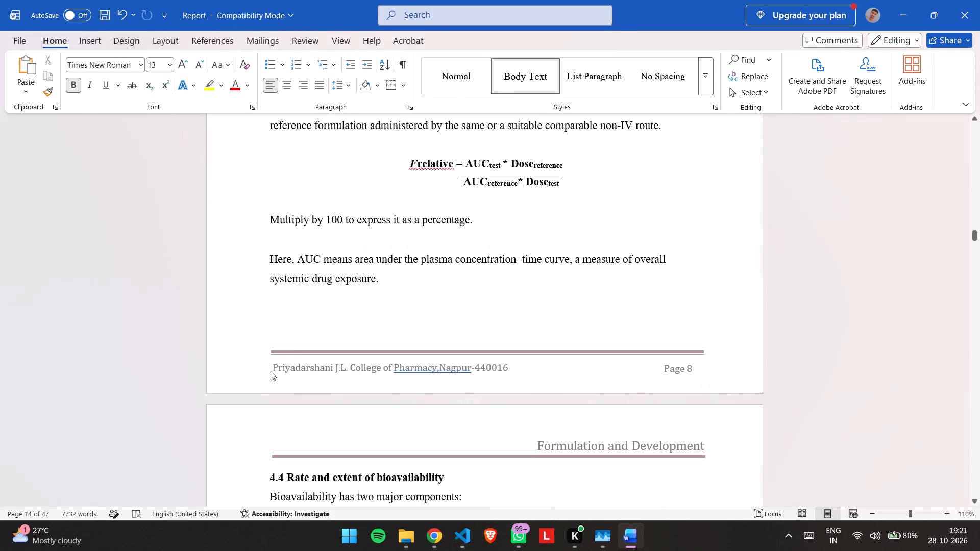
{"action": "key", "text": "alt+Tab"}
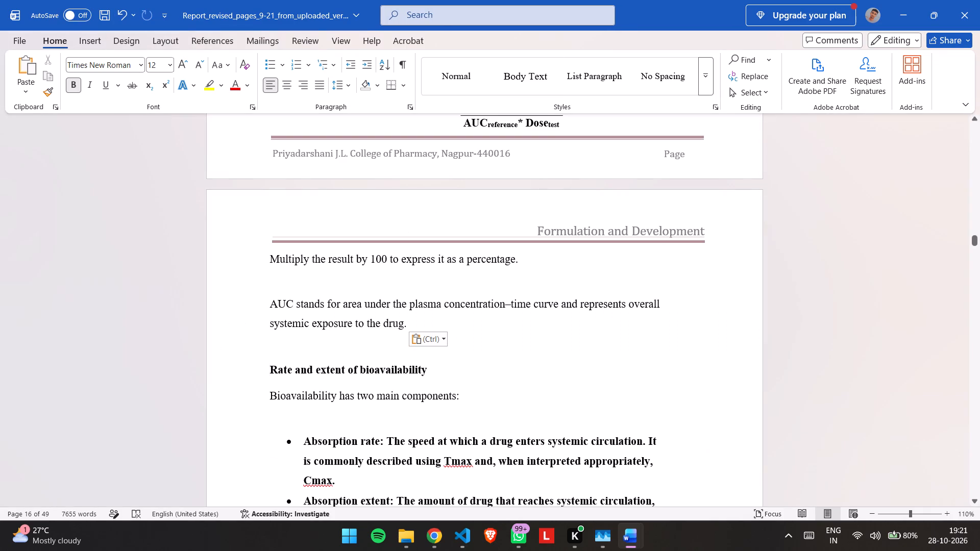
{"action": "type", "text": "4.4"}
{"action": "key", "text": "space"}
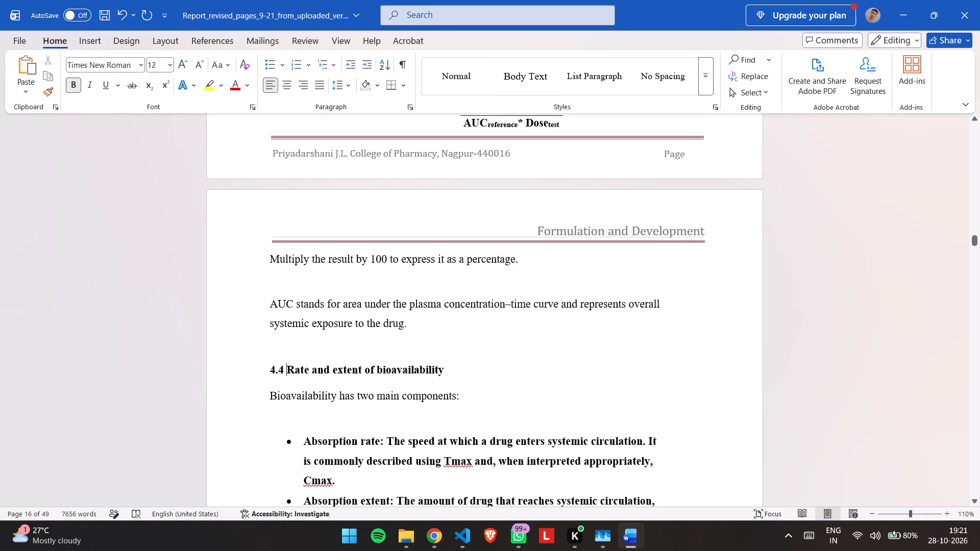
Remove one blank line between the "Multiply the result by 100" and "AUC stands for" paragraphs, checking the spacing against the original Report.
{"action": "left_click", "coordinate": [177, 325]}
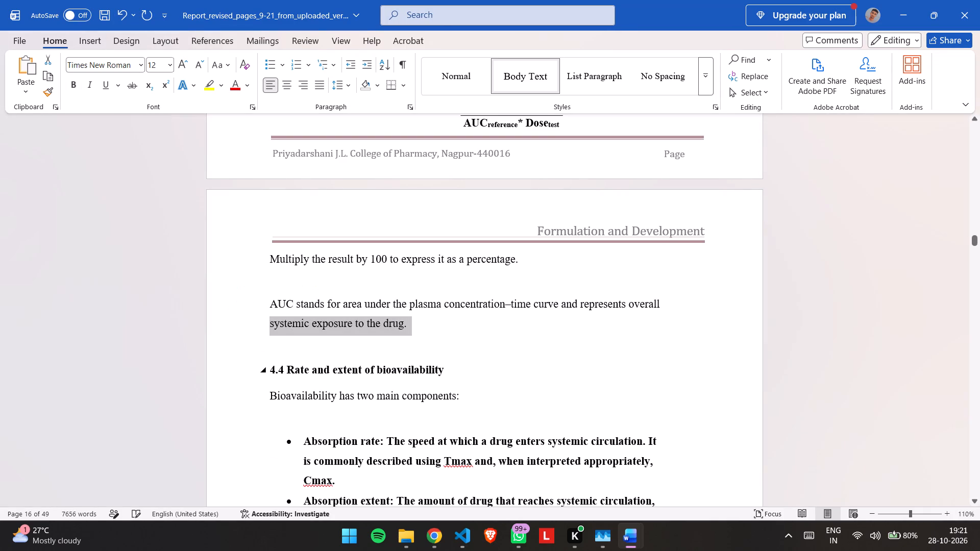
{"action": "left_click", "coordinate": [278, 370]}
{"action": "left_click", "coordinate": [280, 298]}
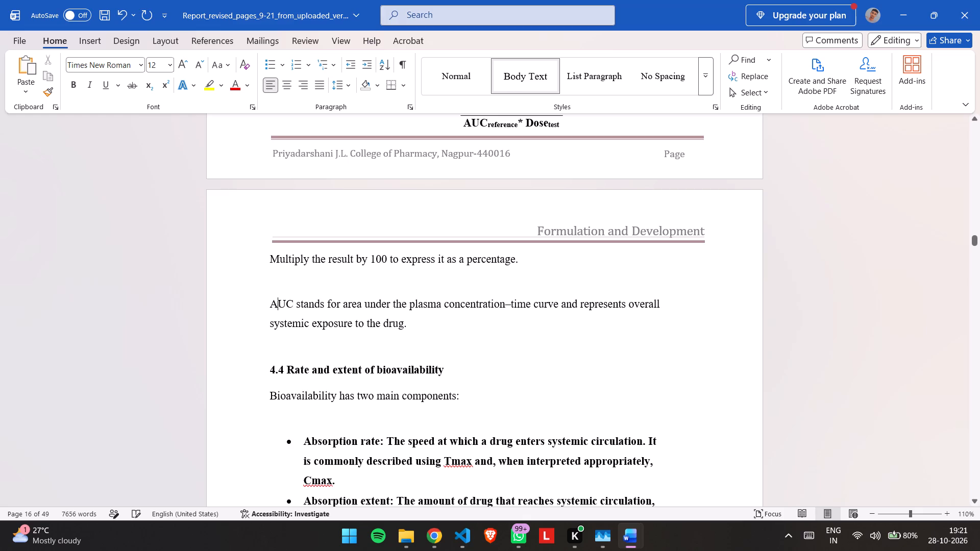
{"action": "key", "text": "alt+Tab"}
{"action": "key", "text": "alt+Tab"}
{"action": "left_click", "coordinate": [382, 291]}
{"action": "key", "text": "alt+Tab"}
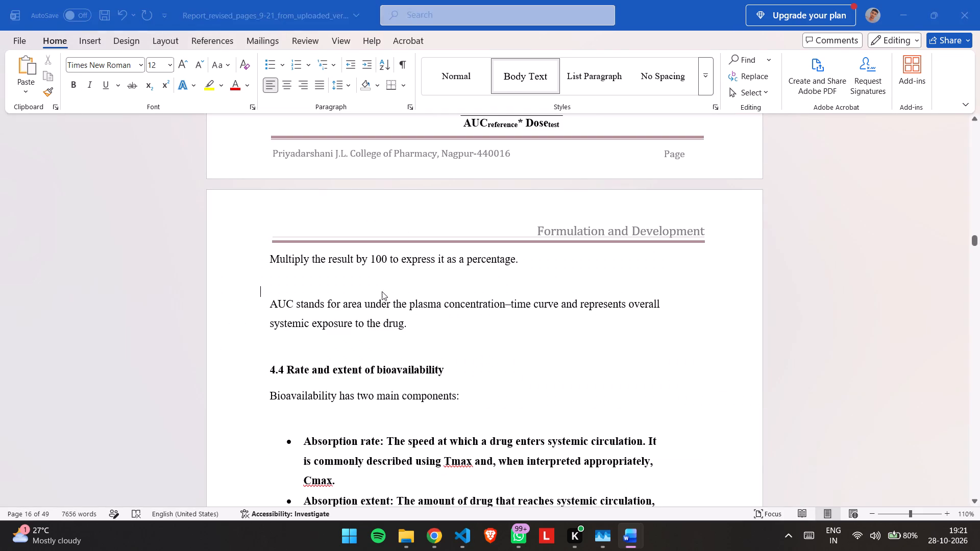
{"action": "key", "text": "alt+Tab"}
{"action": "key", "text": "BackSpace"}
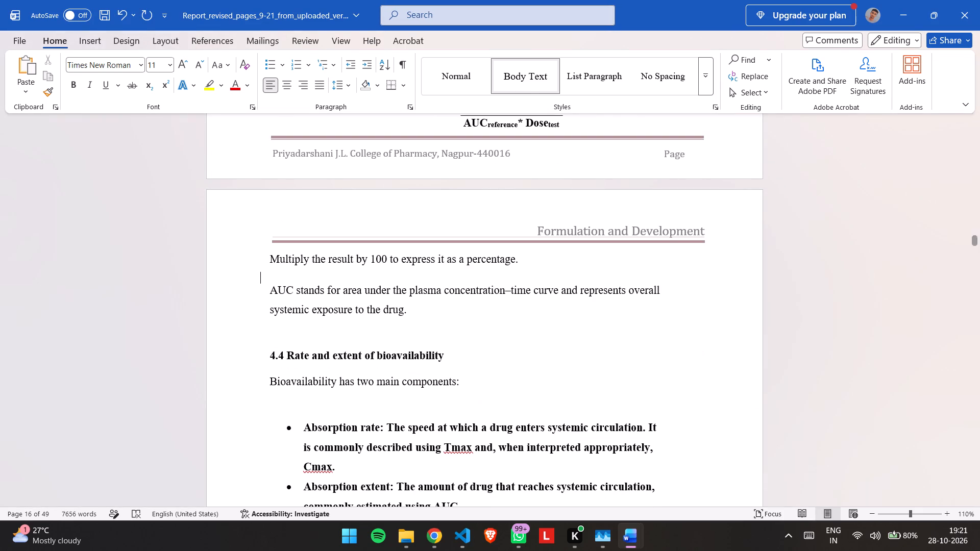
Compare section 4.4 and its parameter table with the original Report, including how Cmax is written in the Tmax row.
{"action": "scroll", "coordinate": [382, 291], "scroll_direction": "down", "scroll_amount": 2}
{"action": "key", "text": "alt+Tab"}
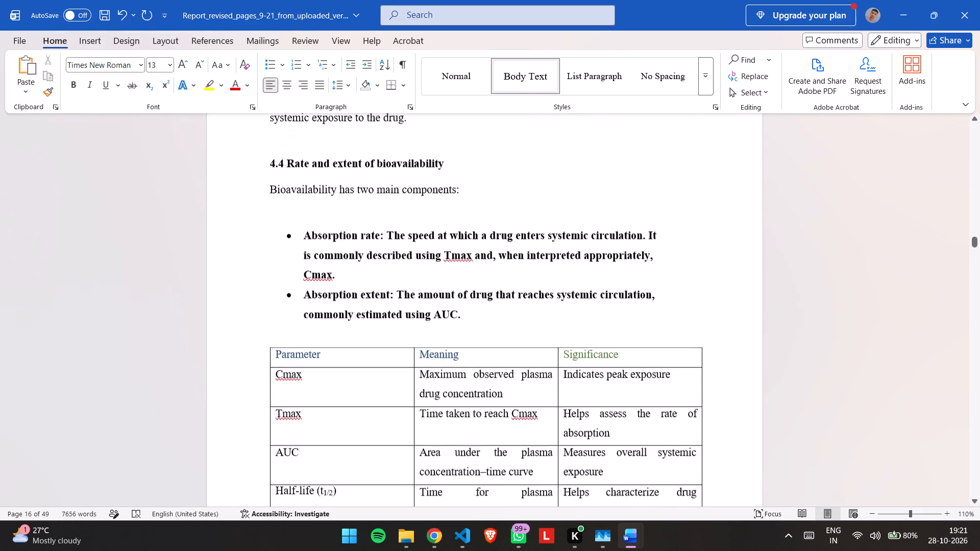
{"action": "scroll", "coordinate": [496, 317], "scroll_direction": "down", "scroll_amount": 2}
{"action": "key", "text": "alt+Tab"}
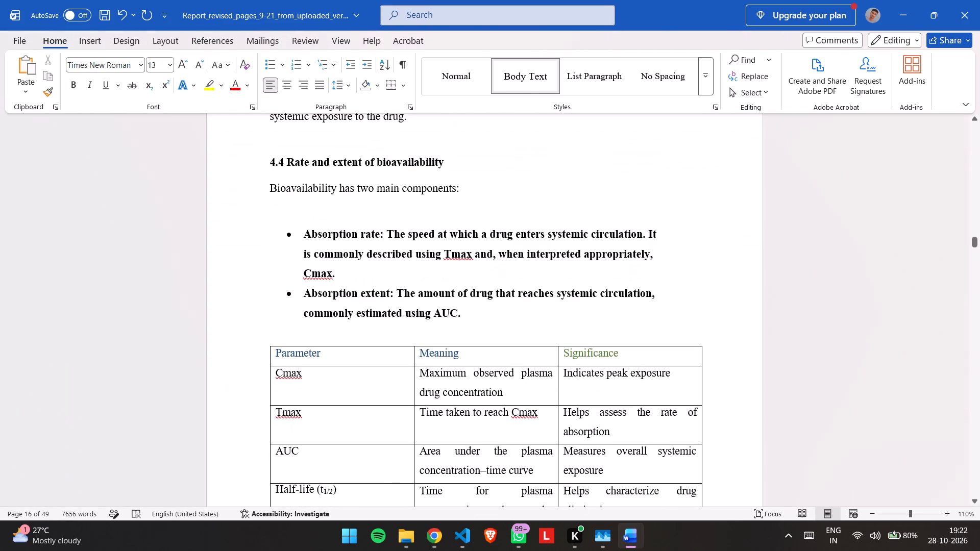
{"action": "scroll", "coordinate": [617, 331], "scroll_direction": "down", "scroll_amount": 1}
{"action": "key", "text": "alt+Tab"}
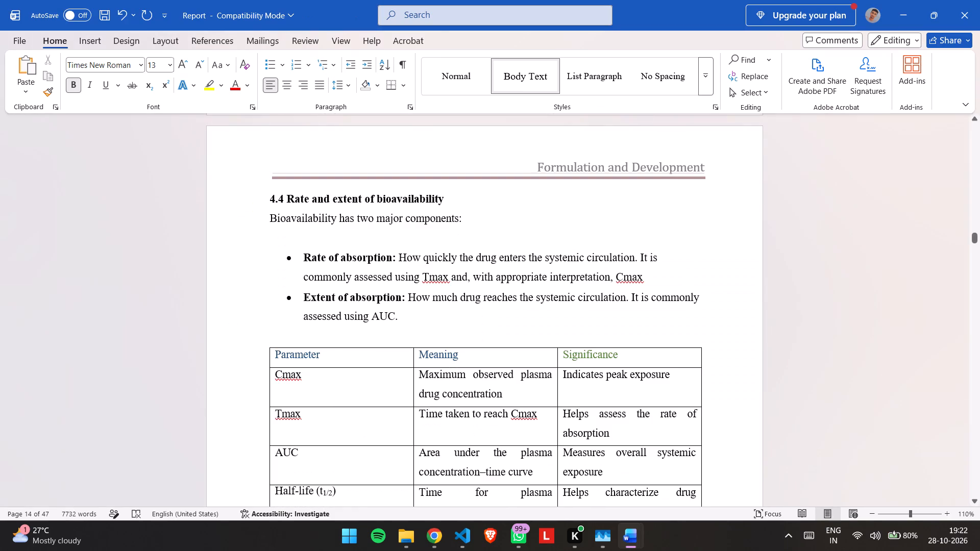
{"action": "scroll", "coordinate": [617, 331], "scroll_direction": "down", "scroll_amount": 1}
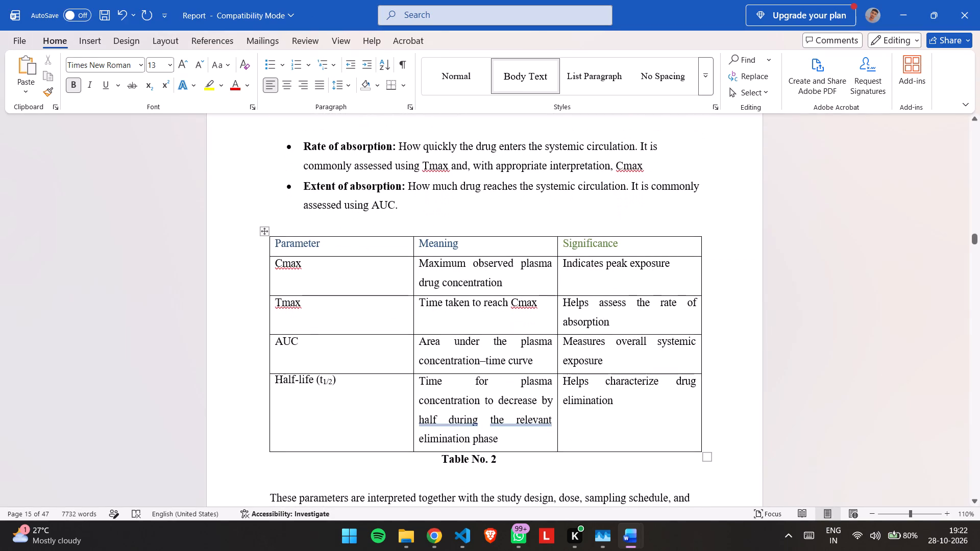
{"action": "left_click", "coordinate": [519, 302]}
{"action": "key", "text": "Left"}
{"action": "key", "text": "Right"}
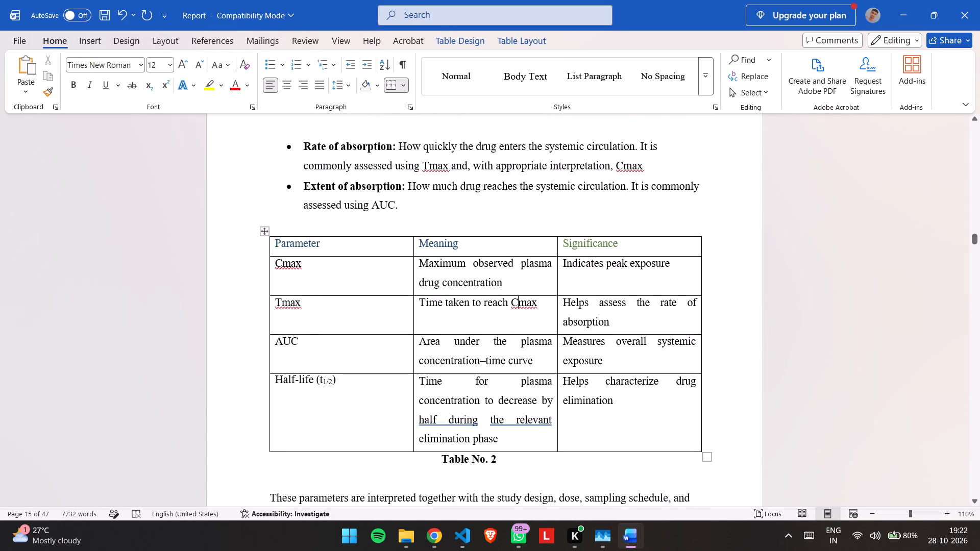
{"action": "key", "text": "Right"}
{"action": "key", "text": "alt+Tab"}
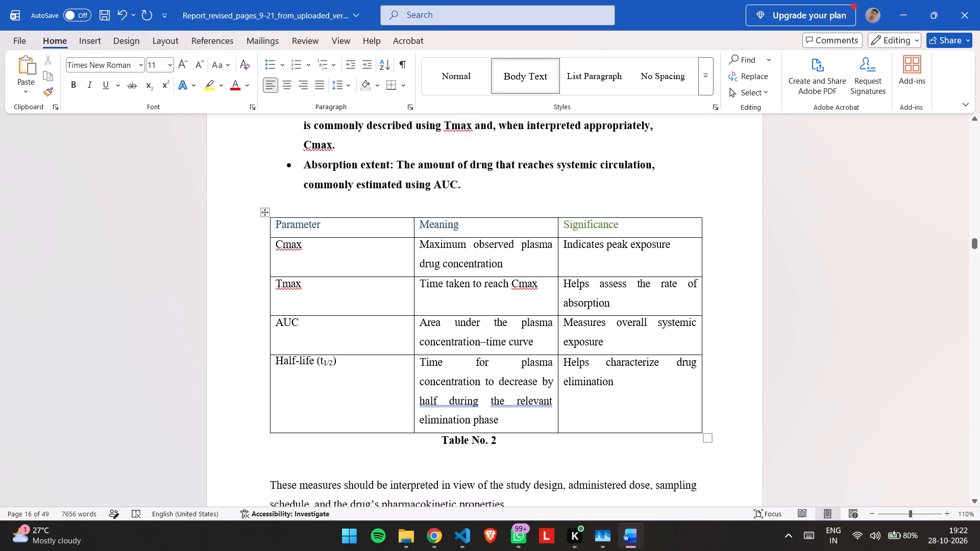
Set the "max" of Cmax in the "Time taken to reach Cmax" table cell to font size 8.
{"action": "double_click", "coordinate": [531, 285]}
{"action": "left_click", "coordinate": [540, 286]}
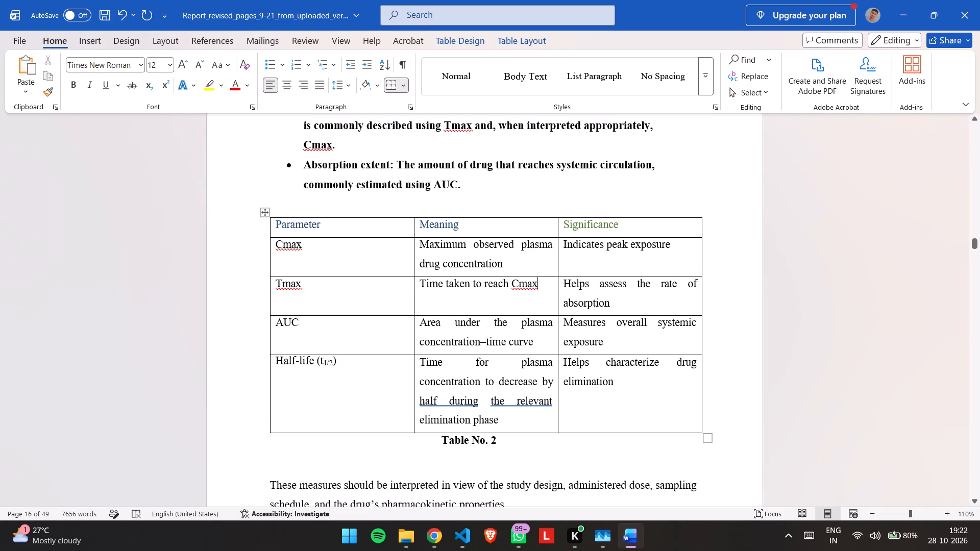
{"action": "key", "text": "shift+Left"}
{"action": "key", "text": "shift+Left"}
{"action": "key", "text": "shift+Left"}
{"action": "key", "text": "shift+Left"}
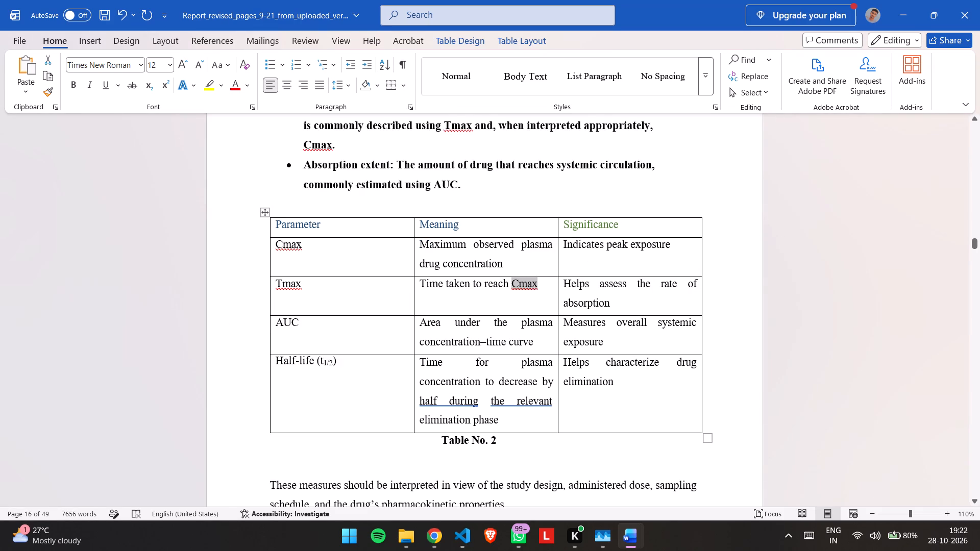
{"action": "key", "text": "shift+Right"}
{"action": "key", "text": "shift+Right"}
{"action": "key", "text": "shift+Left"}
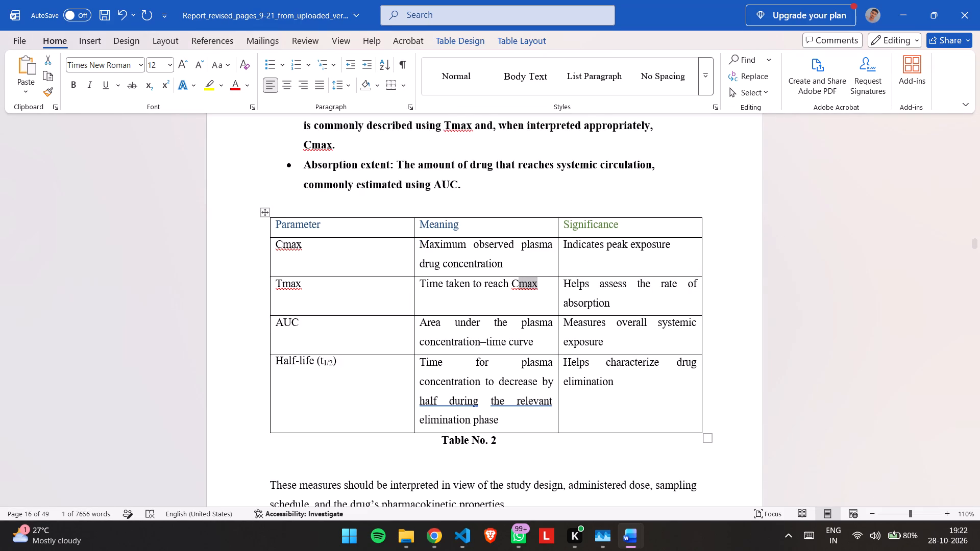
{"action": "key", "text": "ctrl+equal"}
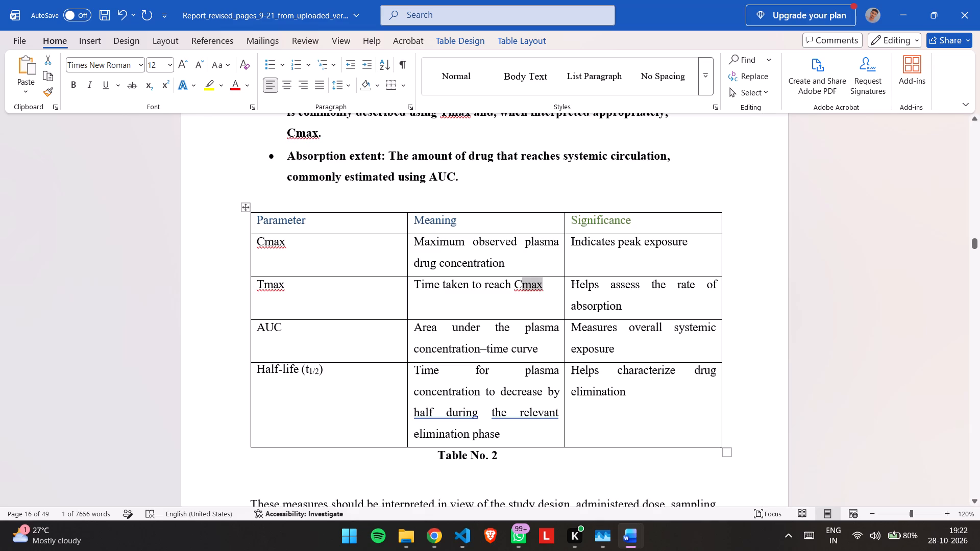
{"action": "double_click", "coordinate": [162, 64]}
{"action": "key", "text": "BackSpace"}
{"action": "key", "text": "8"}
{"action": "key", "text": "BackSpace"}
{"action": "key", "text": "BackSpace"}
{"action": "key", "text": "BackSpace"}
{"action": "key", "text": "8"}
{"action": "key", "text": "Return"}
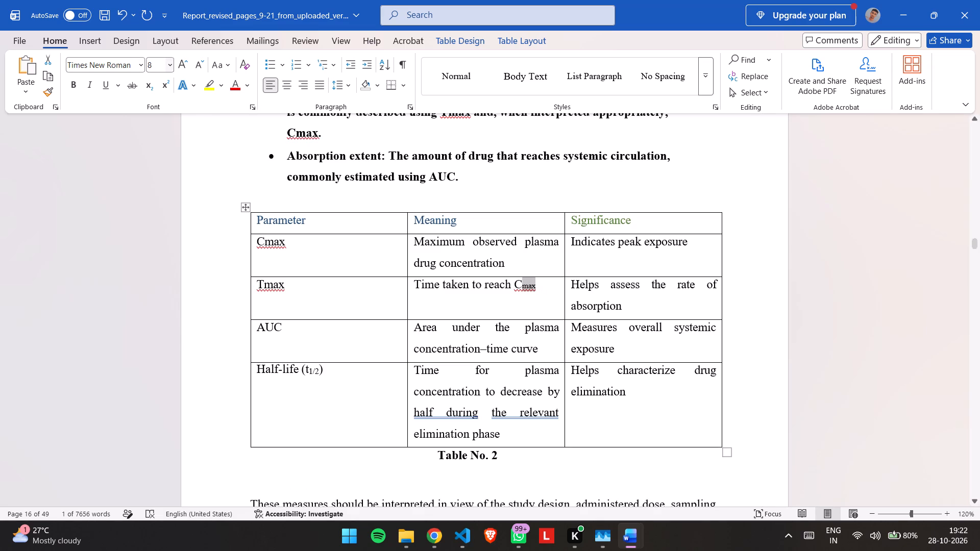
Set the "max" of Tmax in the table's Parameter column to font size 8.
{"action": "left_click", "coordinate": [286, 288]}
{"action": "key", "text": "shift+Left"}
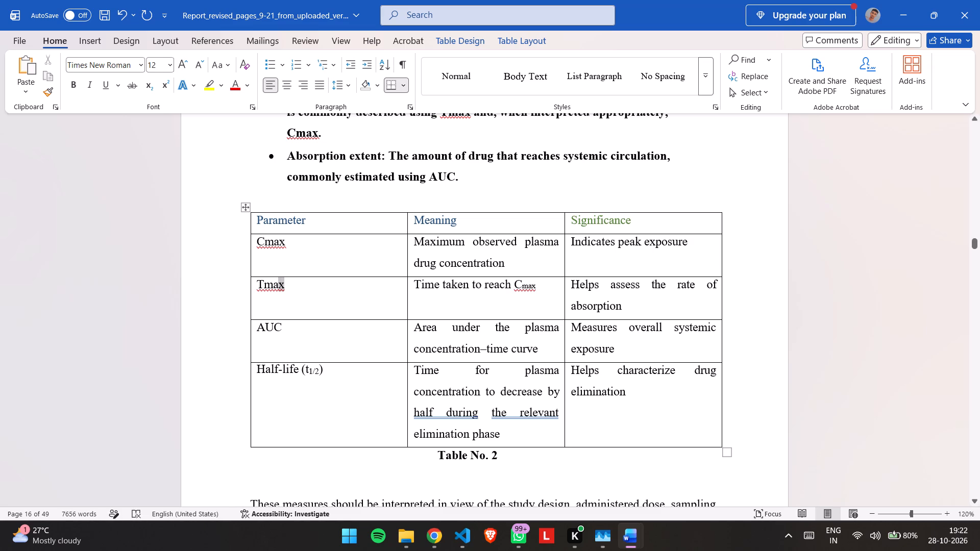
{"action": "key", "text": "shift+Left"}
{"action": "key", "text": "shift+Left"}
{"action": "key", "text": "ctrl+equal"}
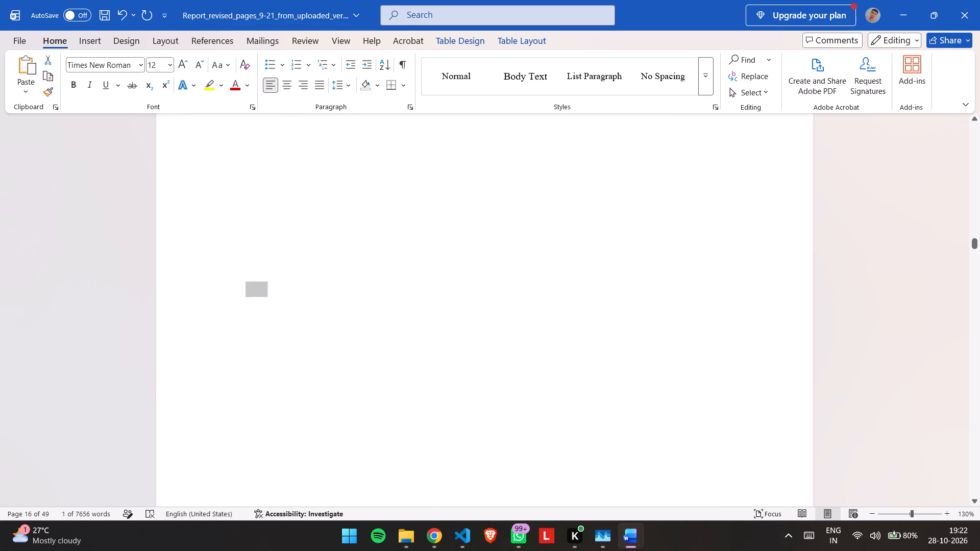
{"action": "left_click", "coordinate": [155, 63]}
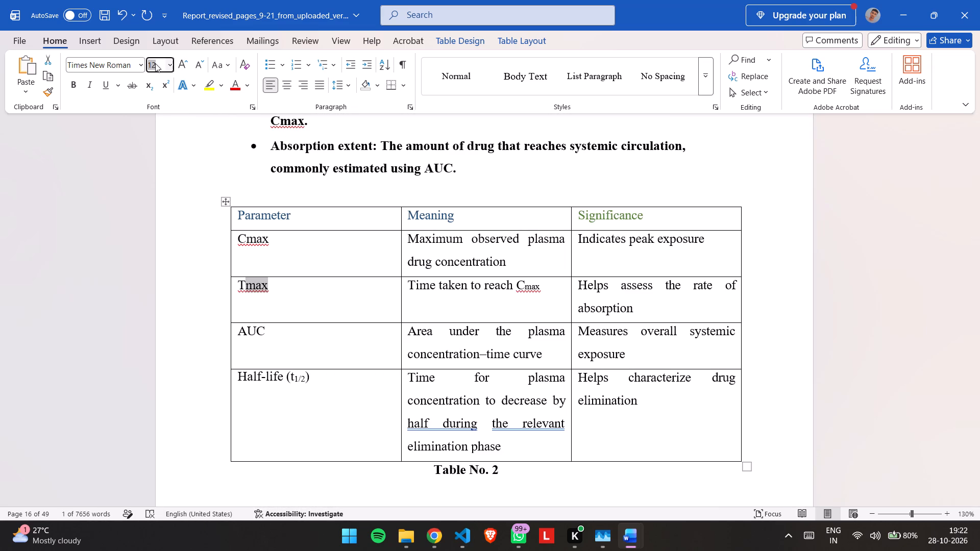
{"action": "key", "text": "8"}
{"action": "key", "text": "Return"}
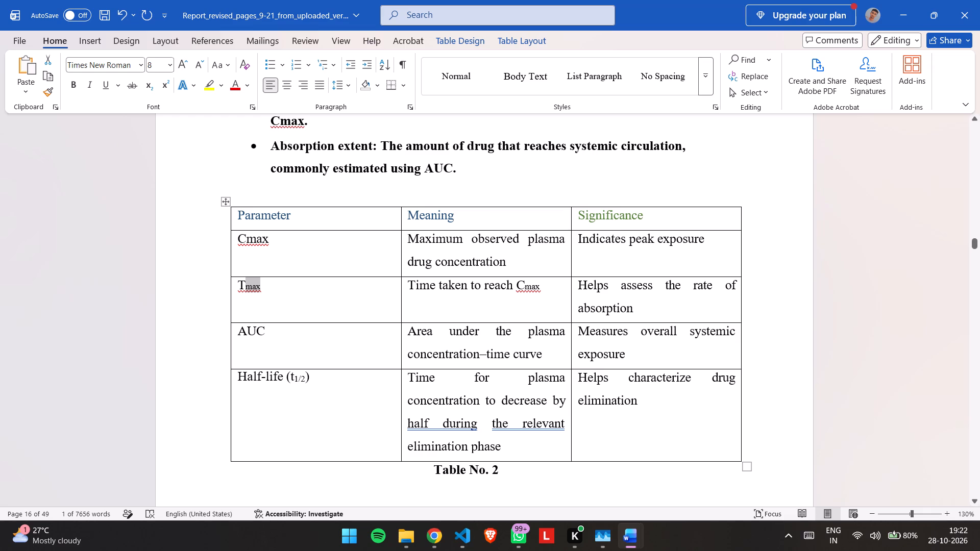
{"action": "left_click", "coordinate": [134, 264]}
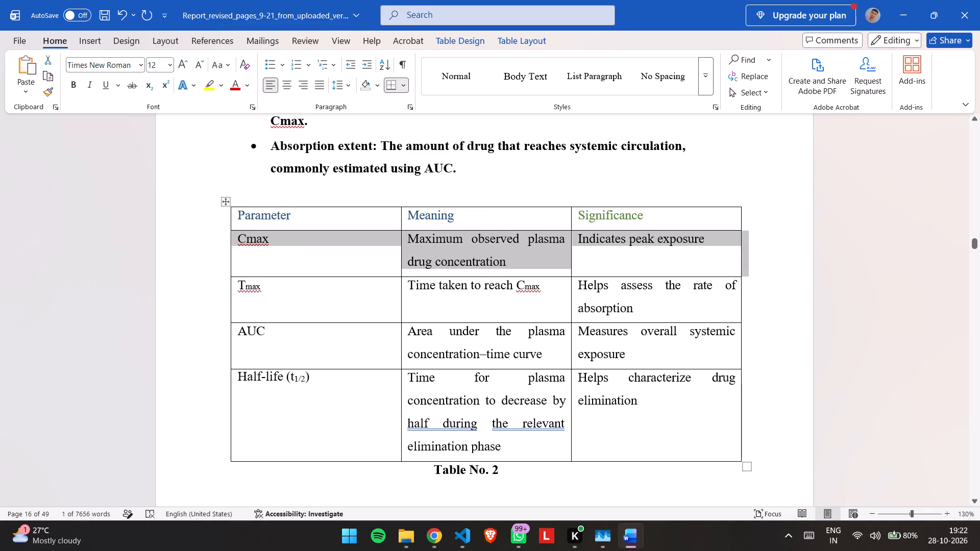
Set the "max" of Cmax in the table's Parameter column to font size 8.
{"action": "scroll", "coordinate": [759, 316], "scroll_direction": "down", "scroll_amount": 1}
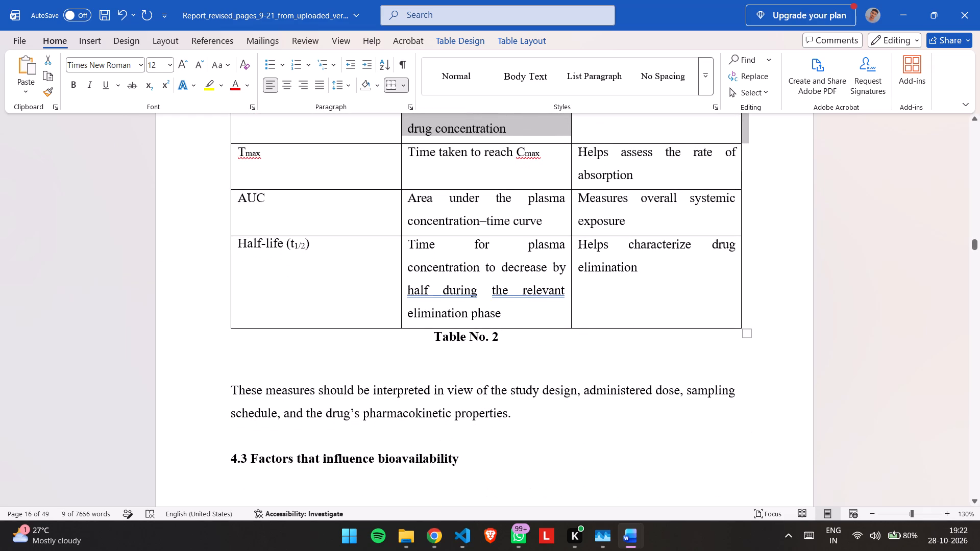
{"action": "scroll", "coordinate": [587, 357], "scroll_direction": "down", "scroll_amount": 1}
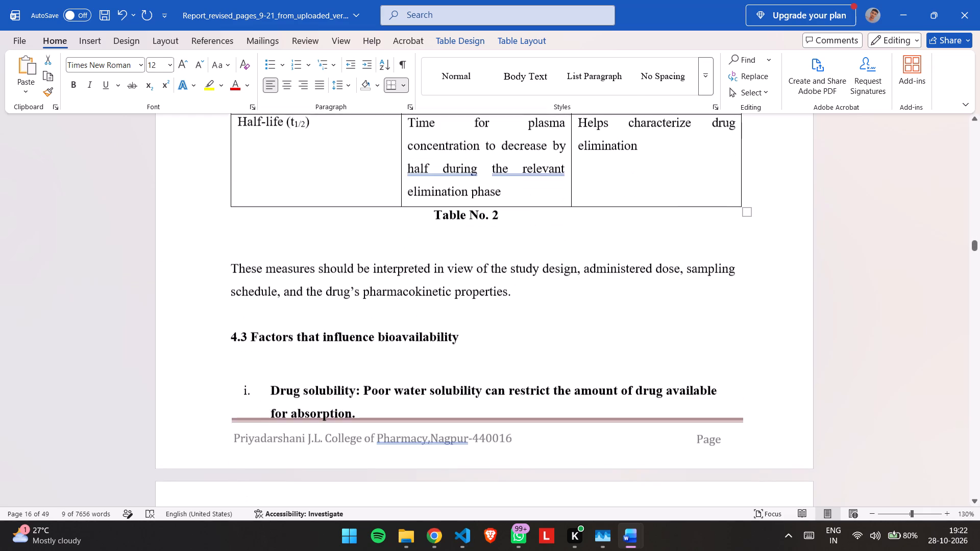
{"action": "scroll", "coordinate": [587, 357], "scroll_direction": "up", "scroll_amount": 2}
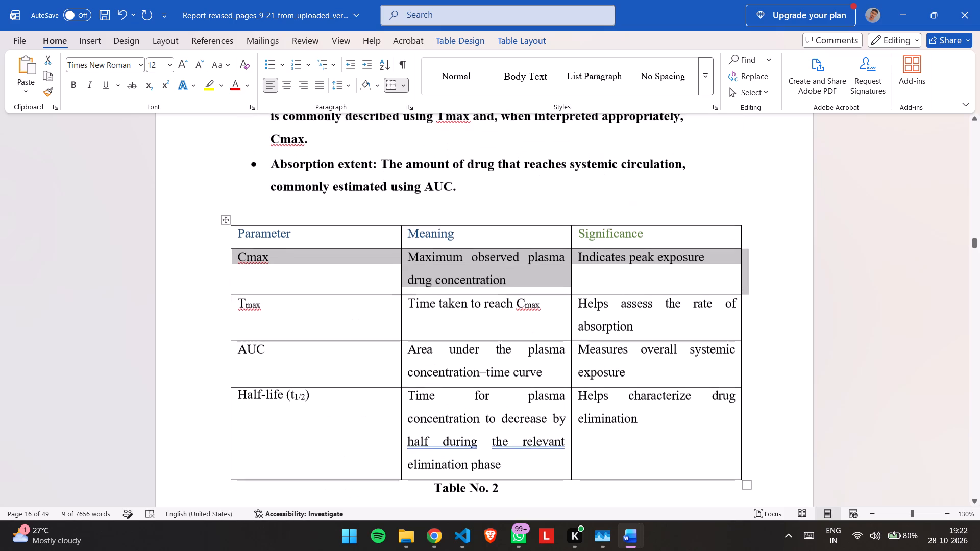
{"action": "left_click", "coordinate": [267, 261]}
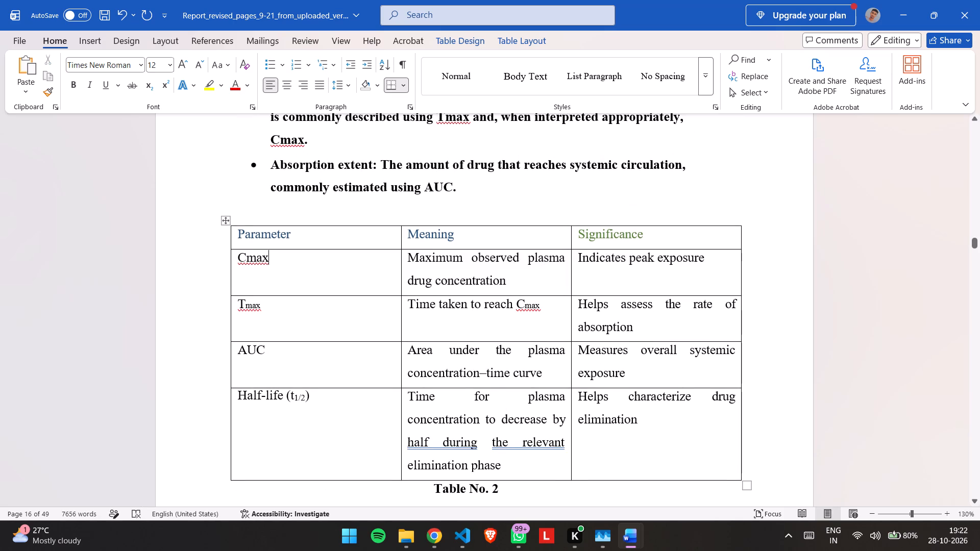
{"action": "key", "text": "shift+Left"}
{"action": "key", "text": "shift+Left"}
{"action": "key", "text": "shift+Left"}
{"action": "key", "text": "ctrl+equal"}
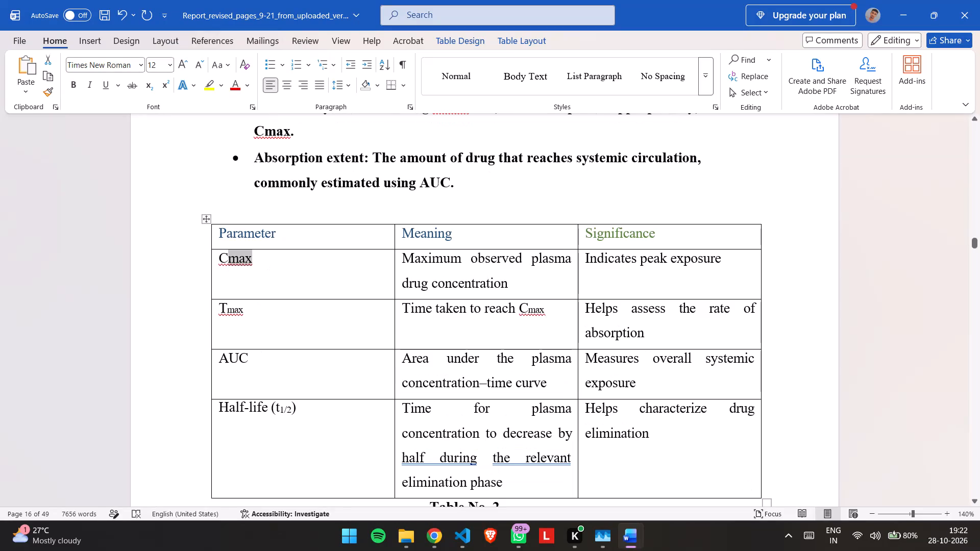
{"action": "left_click", "coordinate": [158, 68]}
{"action": "key", "text": "8"}
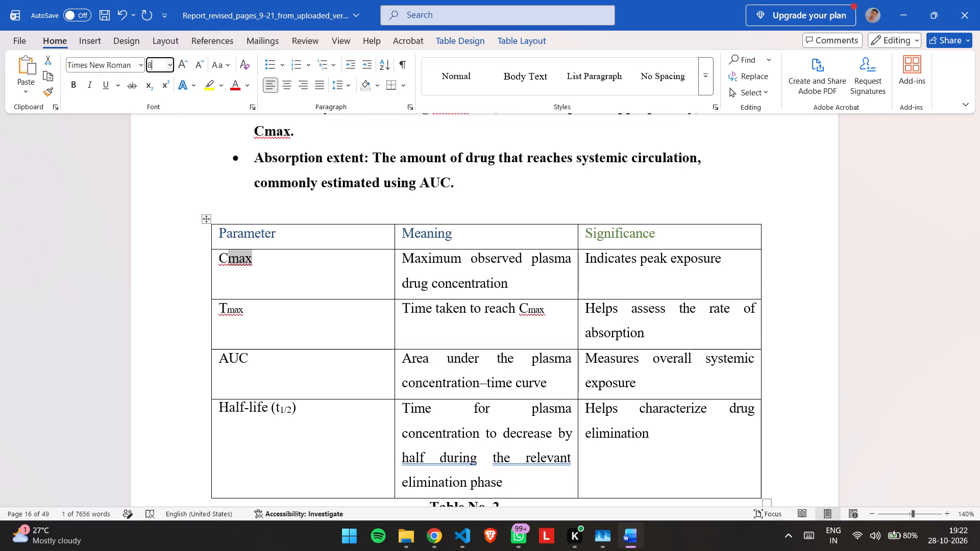
{"action": "key", "text": "Return"}
Compare the text below Table No. 2 and the bioavailability factors section with the original Report.
{"action": "scroll", "coordinate": [161, 228], "scroll_direction": "down", "scroll_amount": 1}
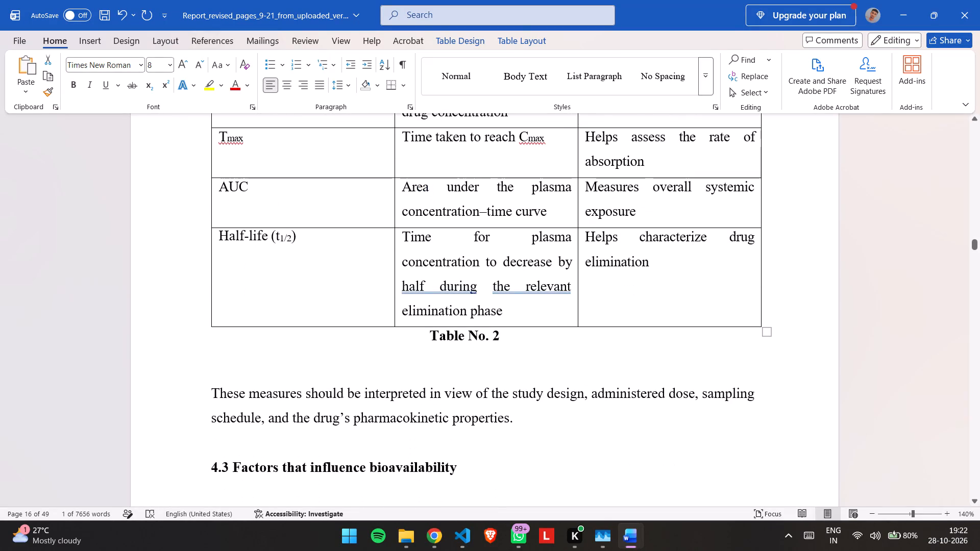
{"action": "scroll", "coordinate": [161, 228], "scroll_direction": "down", "scroll_amount": 1}
{"action": "key", "text": "alt+Tab"}
{"action": "scroll", "coordinate": [427, 302], "scroll_direction": "down", "scroll_amount": 1}
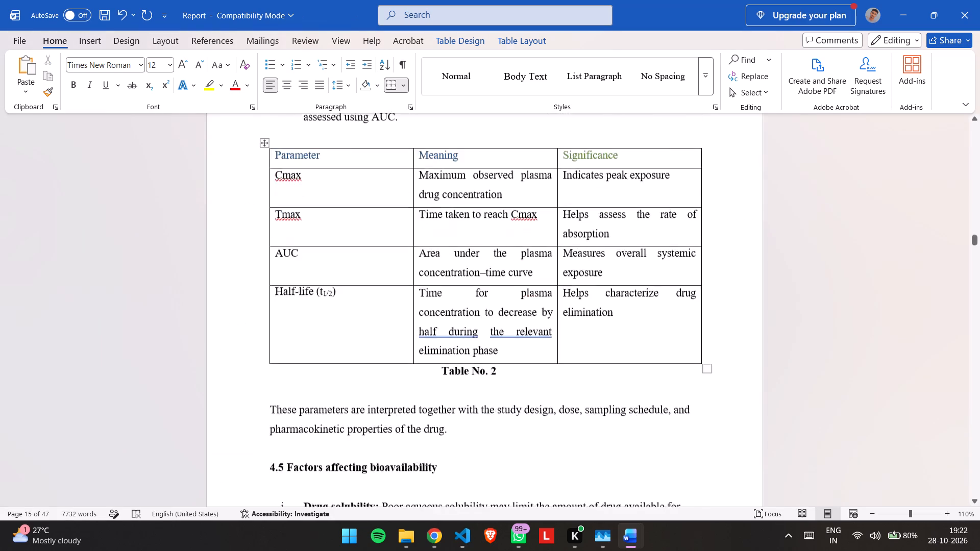
{"action": "scroll", "coordinate": [427, 302], "scroll_direction": "down", "scroll_amount": 2}
{"action": "key", "text": "alt+Tab"}
{"action": "scroll", "coordinate": [427, 302], "scroll_direction": "down", "scroll_amount": 1}
{"action": "key", "text": "alt+Tab"}
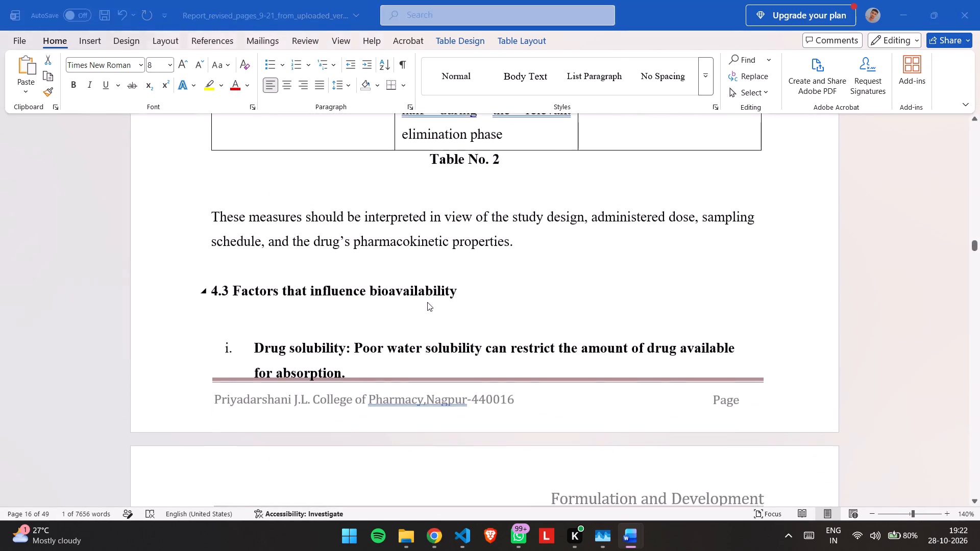
{"action": "key", "text": "alt+Tab"}
{"action": "scroll", "coordinate": [427, 302], "scroll_direction": "down", "scroll_amount": 1}
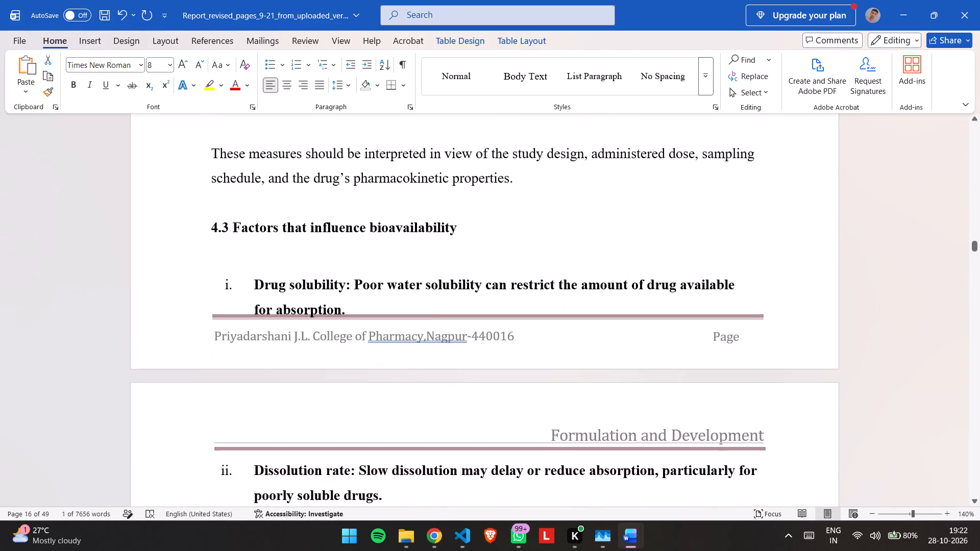
{"action": "key", "text": "alt+Tab"}
{"action": "key", "text": "alt+Tab"}
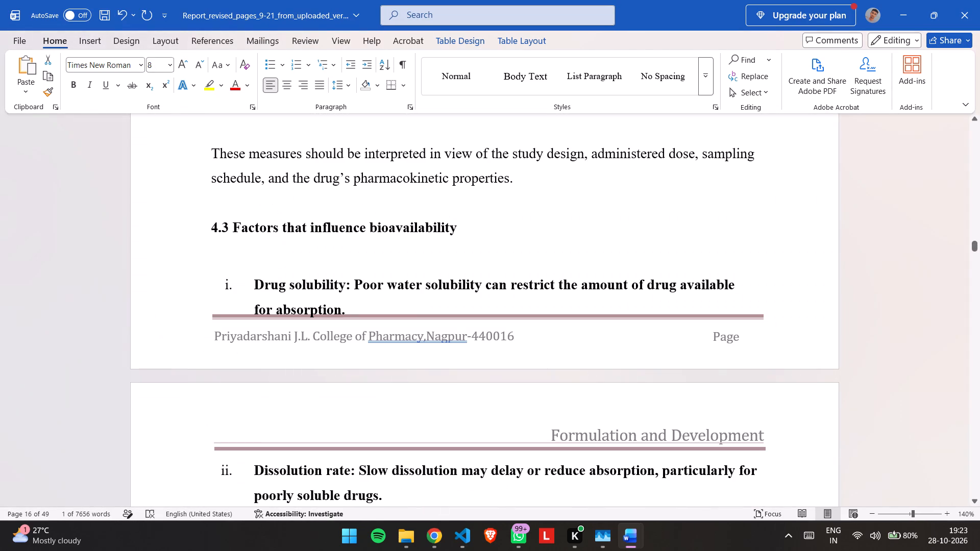
Insert four blank lines above the "Factors that influence bioavailability" heading to move it onto the following page.
{"action": "left_click", "coordinate": [527, 196]}
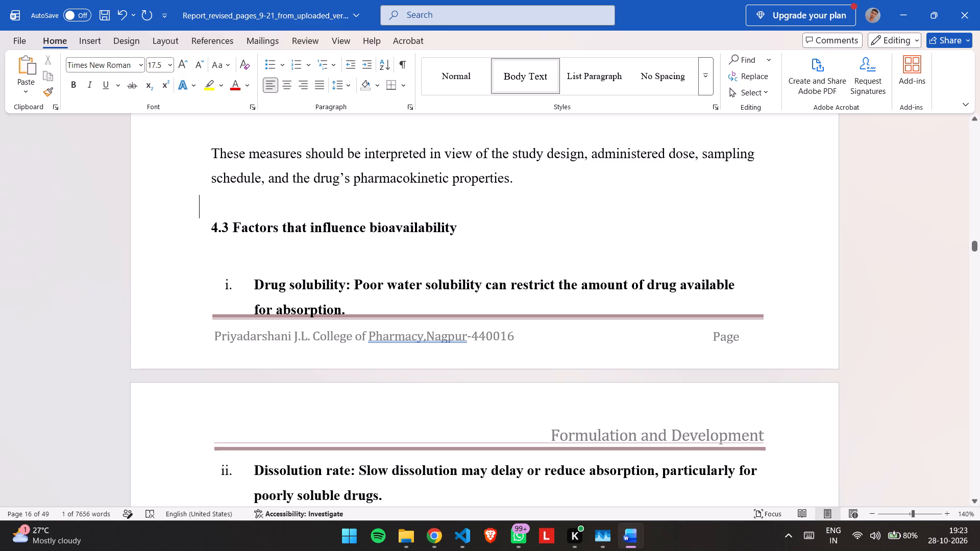
{"action": "key", "text": "Return"}
{"action": "key", "text": "Return"}
{"action": "key", "text": "Return"}
{"action": "key", "text": "Return"}
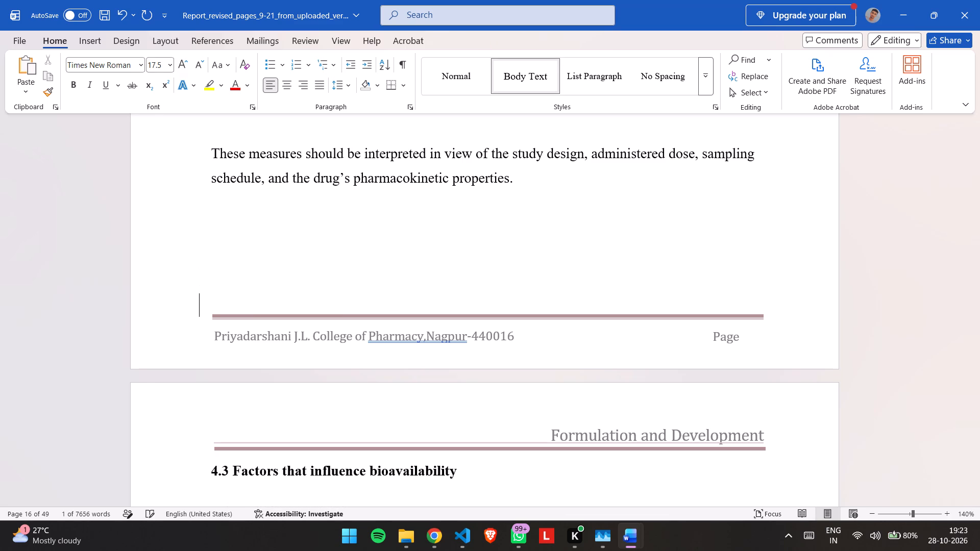
Compare the "Factors that influence bioavailability" heading's number and the sections around it with the original Report.
{"action": "scroll", "coordinate": [527, 196], "scroll_direction": "down", "scroll_amount": 2}
{"action": "key", "text": "alt+Tab"}
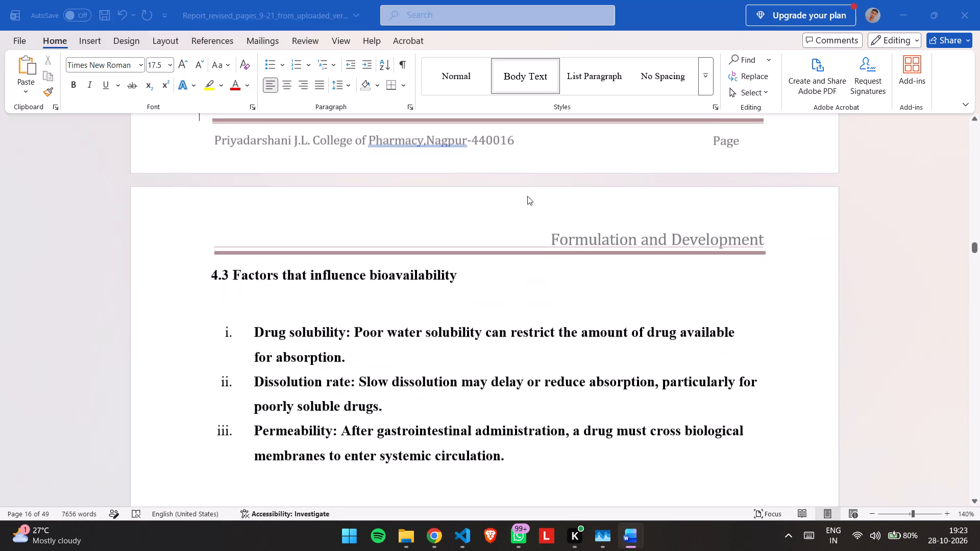
{"action": "scroll", "coordinate": [612, 280], "scroll_direction": "down", "scroll_amount": 1}
{"action": "key", "text": "alt+Tab"}
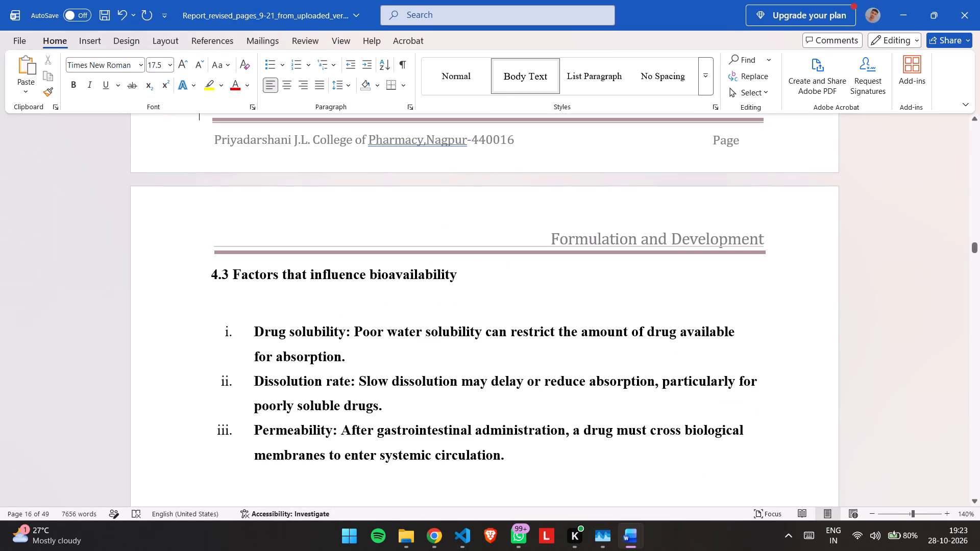
{"action": "scroll", "coordinate": [299, 296], "scroll_direction": "up", "scroll_amount": 1}
{"action": "scroll", "coordinate": [299, 296], "scroll_direction": "down", "scroll_amount": 1}
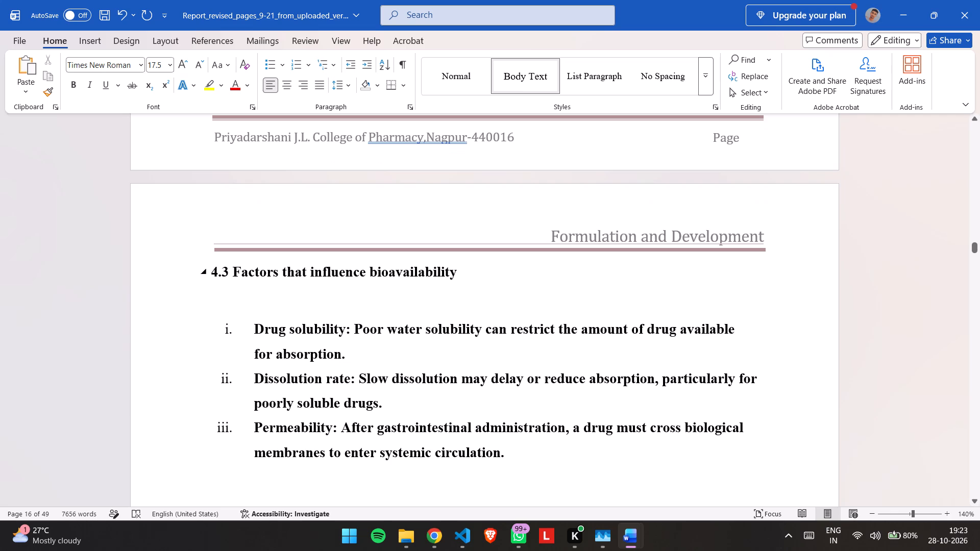
{"action": "left_click", "coordinate": [229, 272]}
{"action": "key", "text": "alt+Tab"}
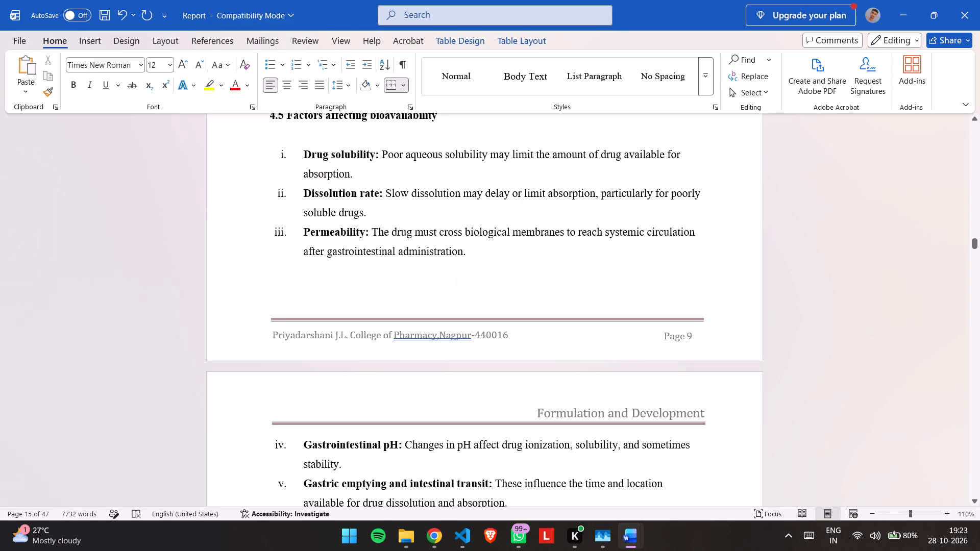
{"action": "scroll", "coordinate": [335, 314], "scroll_direction": "up", "scroll_amount": 1}
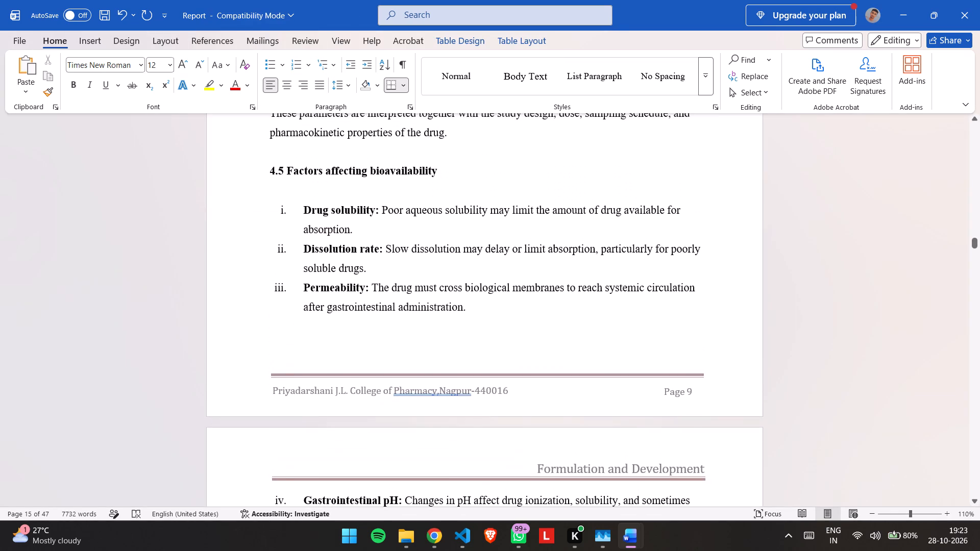
{"action": "scroll", "coordinate": [335, 314], "scroll_direction": "up", "scroll_amount": 4}
{"action": "key", "text": "alt+Tab"}
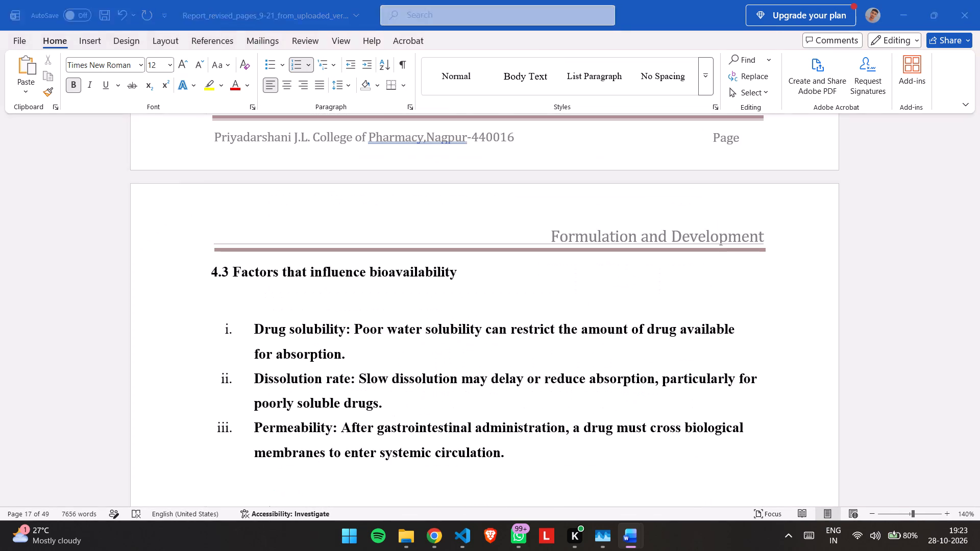
{"action": "scroll", "coordinate": [335, 314], "scroll_direction": "up", "scroll_amount": 5}
{"action": "scroll", "coordinate": [335, 314], "scroll_direction": "down", "scroll_amount": 6}
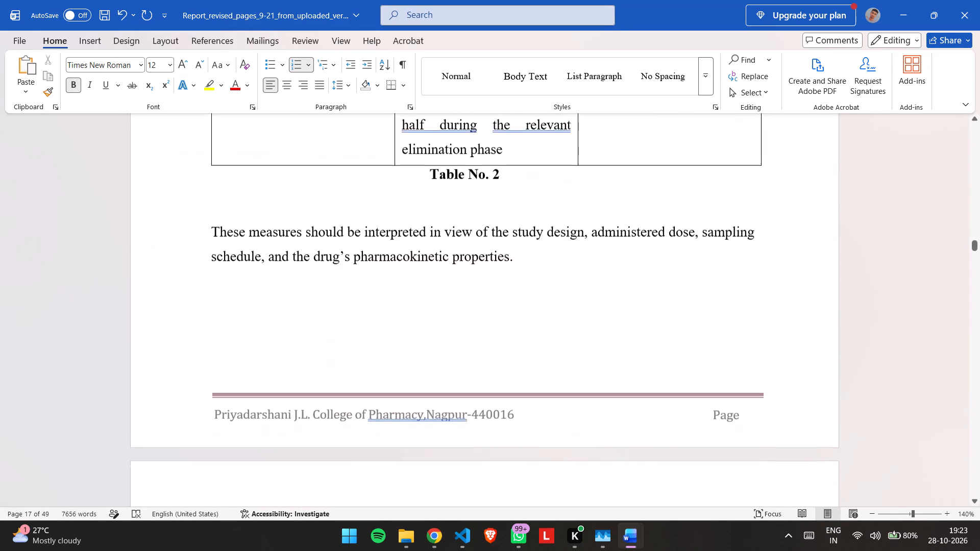
{"action": "scroll", "coordinate": [335, 314], "scroll_direction": "down", "scroll_amount": 1}
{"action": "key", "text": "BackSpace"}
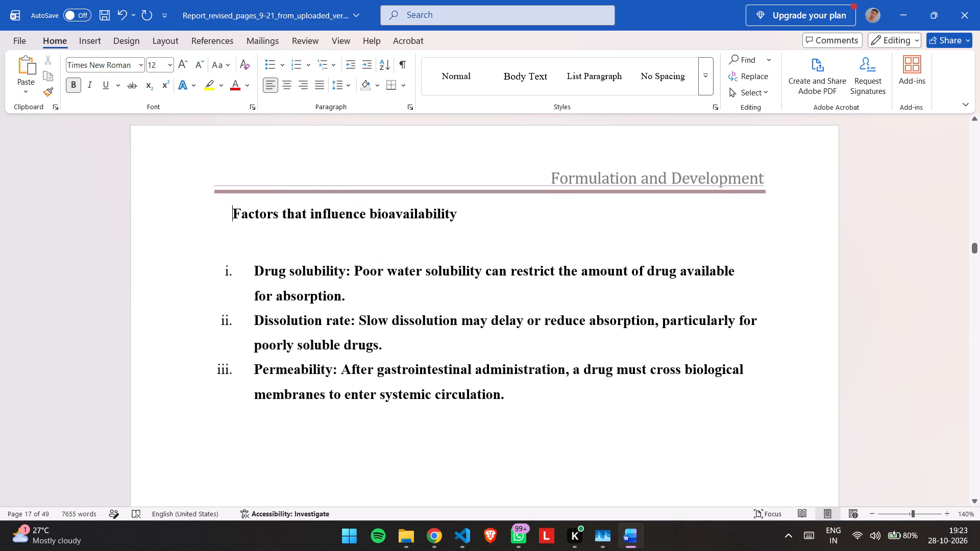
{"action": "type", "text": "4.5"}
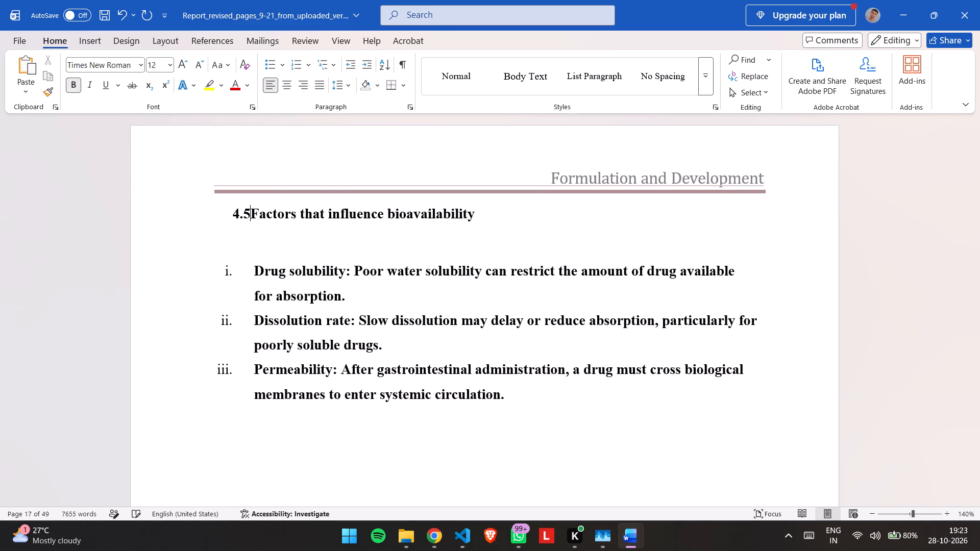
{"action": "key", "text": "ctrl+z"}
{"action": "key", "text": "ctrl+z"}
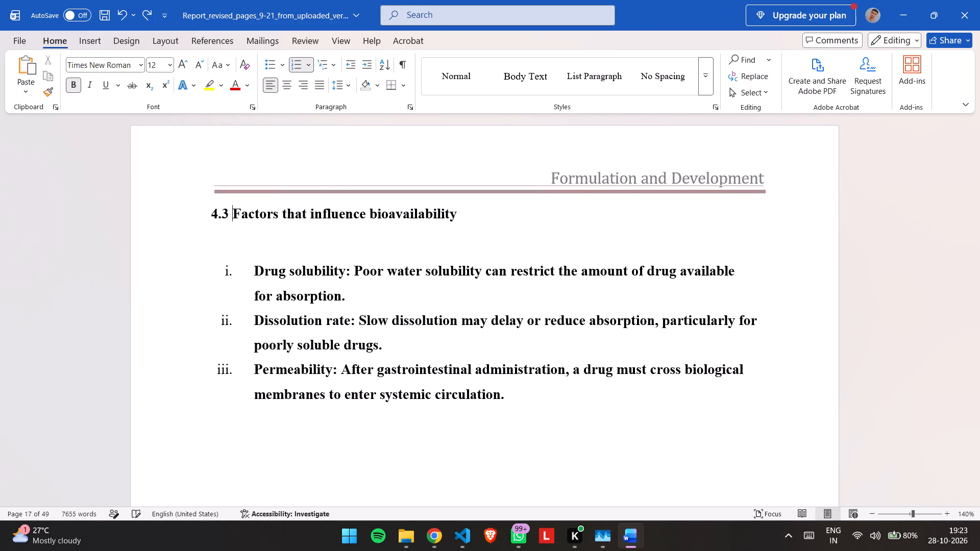
Renumber the "Factors that influence bioavailability" heading as 4.5, keeping a space before the title.
{"action": "key", "text": "BackSpace"}
{"action": "key", "text": "BackSpace"}
{"action": "type", "text": "4.5"}
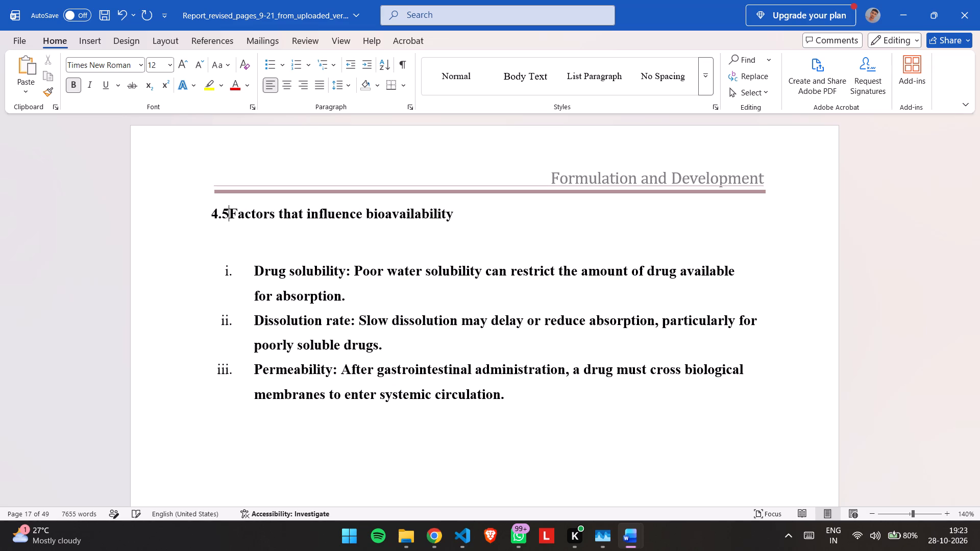
{"action": "key", "text": "space"}
{"action": "left_click", "coordinate": [119, 330]}
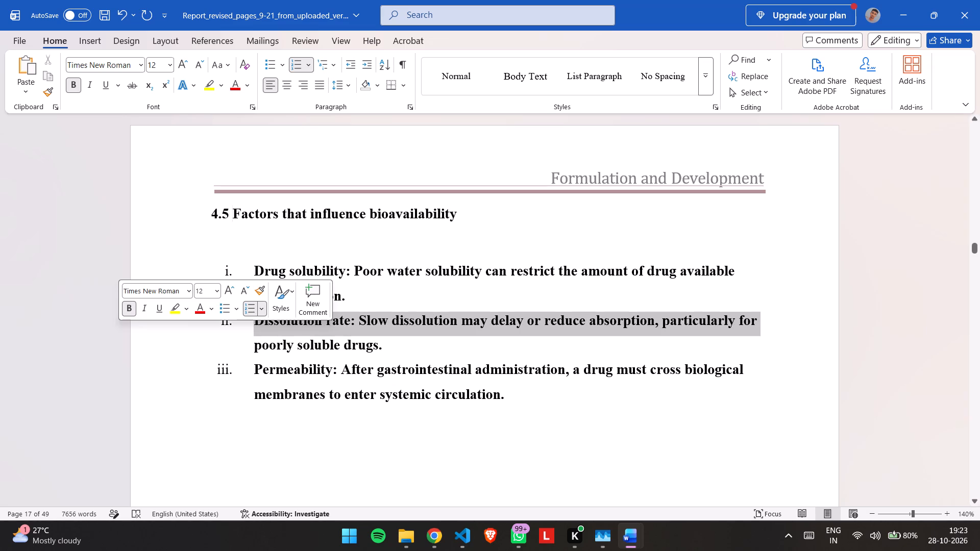
{"action": "left_click", "coordinate": [217, 212]}
{"action": "left_click", "coordinate": [300, 335]}
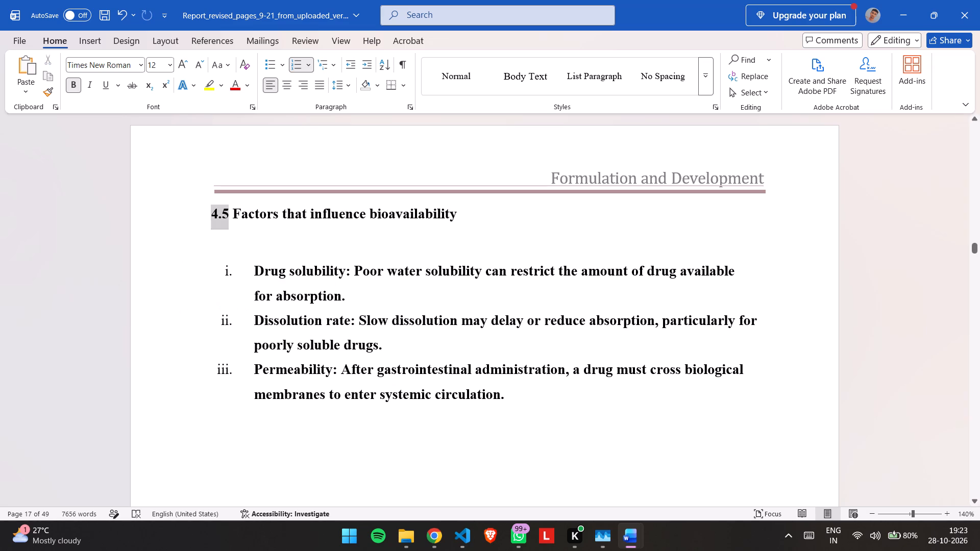
Remove bold from the descriptions following the Drug solubility, Dissolution rate and Permeability labels, matching the original Report.
{"action": "key", "text": "alt+Tab"}
{"action": "scroll", "coordinate": [343, 316], "scroll_direction": "down", "scroll_amount": 2}
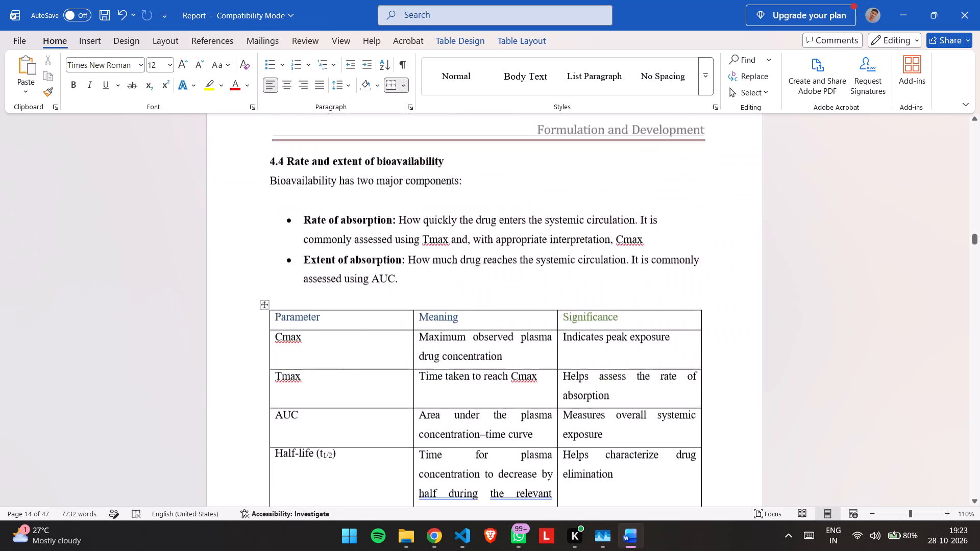
{"action": "scroll", "coordinate": [343, 316], "scroll_direction": "down", "scroll_amount": 2}
{"action": "key", "text": "alt+Tab"}
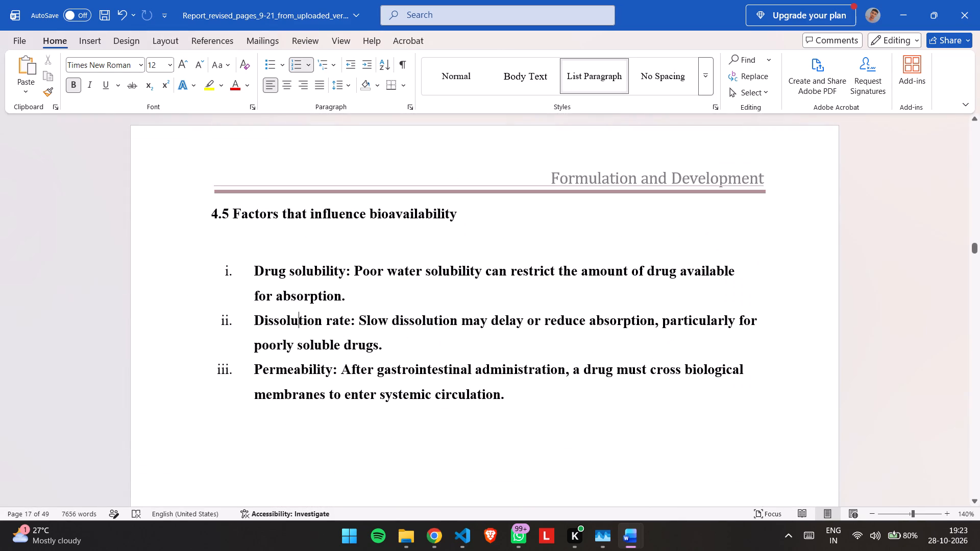
{"action": "left_click_drag", "start_coordinate": [355, 266], "coordinate": [362, 296]}
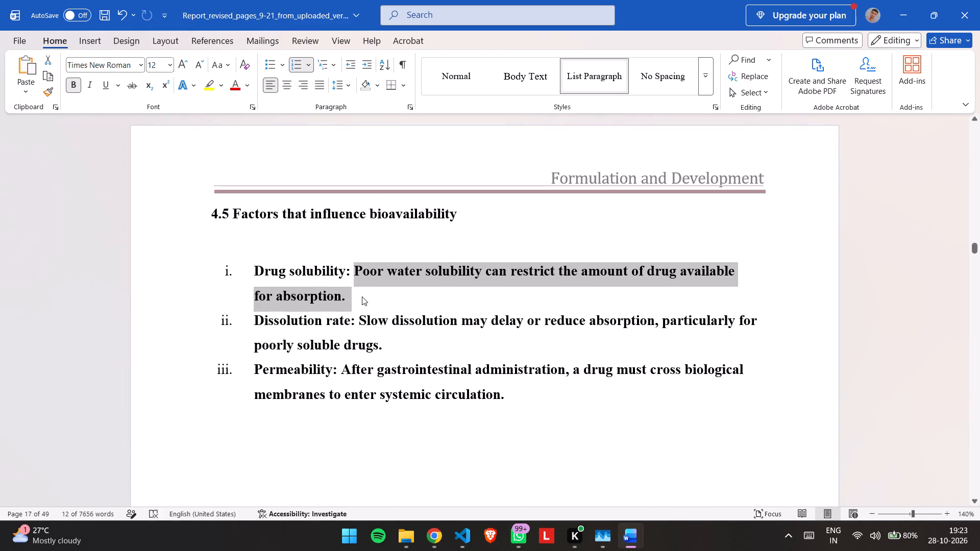
{"action": "key", "text": "ctrl+b"}
{"action": "left_click_drag", "start_coordinate": [357, 315], "coordinate": [358, 315]}
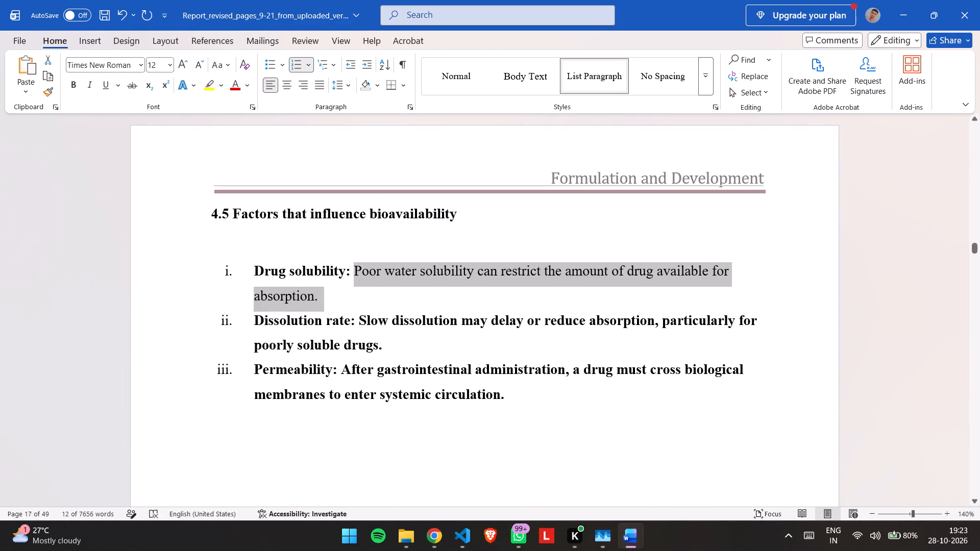
{"action": "left_click_drag", "start_coordinate": [358, 315], "coordinate": [409, 350]}
{"action": "key", "text": "ctrl+b"}
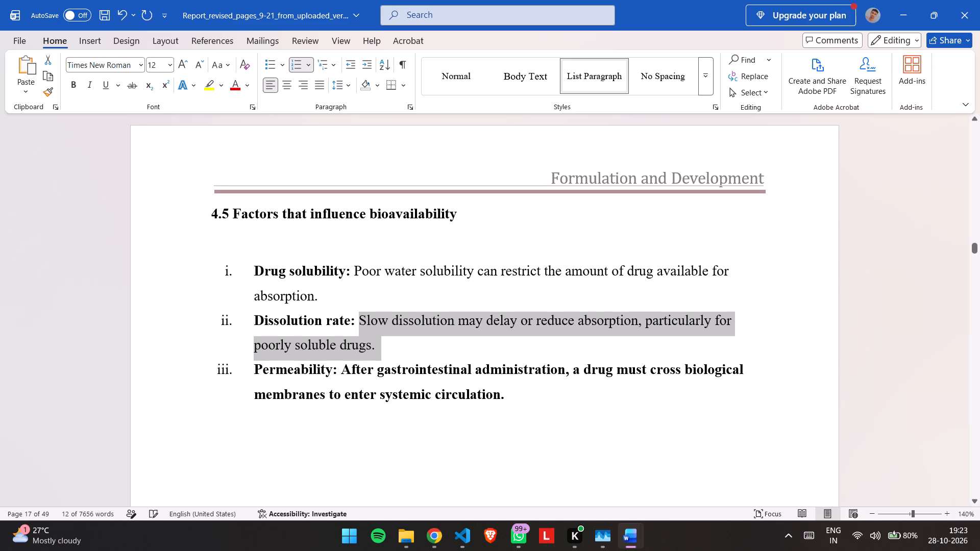
{"action": "left_click_drag", "start_coordinate": [344, 363], "coordinate": [512, 387]}
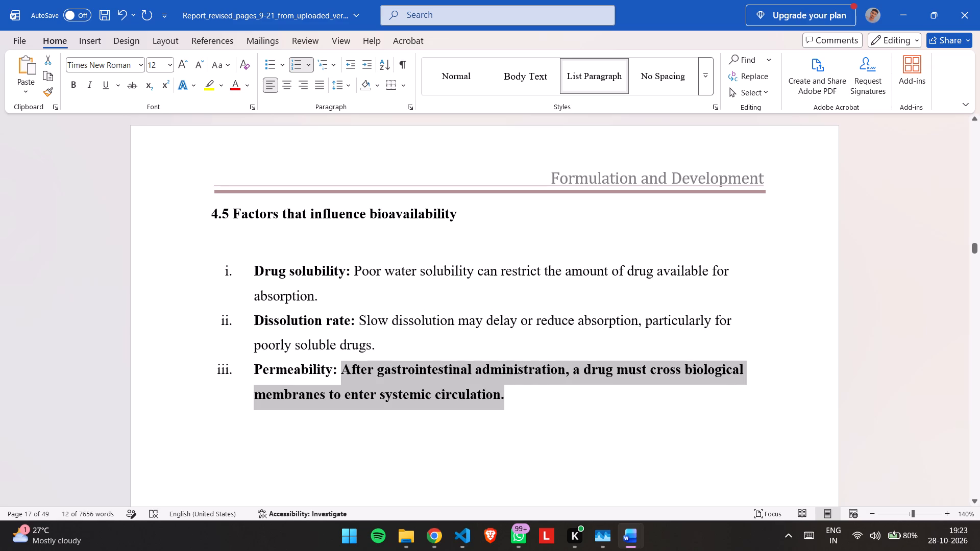
{"action": "left_click_drag", "start_coordinate": [512, 387], "coordinate": [511, 391]}
{"action": "key", "text": "ctrl+b"}
Compare the remaining bioavailability factors, from Gastrointestinal pH to Patient-related factors, with the original Report's list and page layout.
{"action": "key", "text": "alt+Tab"}
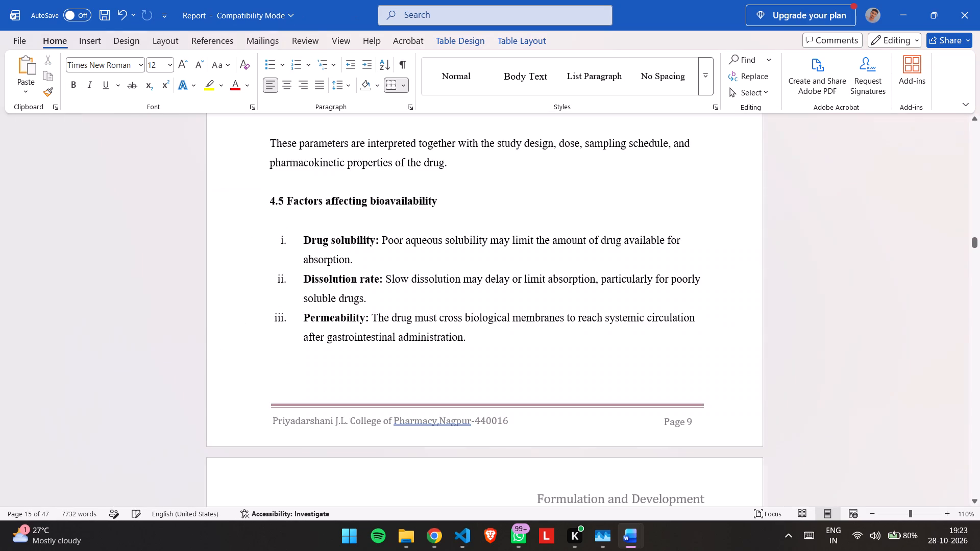
{"action": "scroll", "coordinate": [511, 391], "scroll_direction": "down", "scroll_amount": 2}
{"action": "key", "text": "alt+Tab"}
{"action": "scroll", "coordinate": [511, 391], "scroll_direction": "down", "scroll_amount": 2}
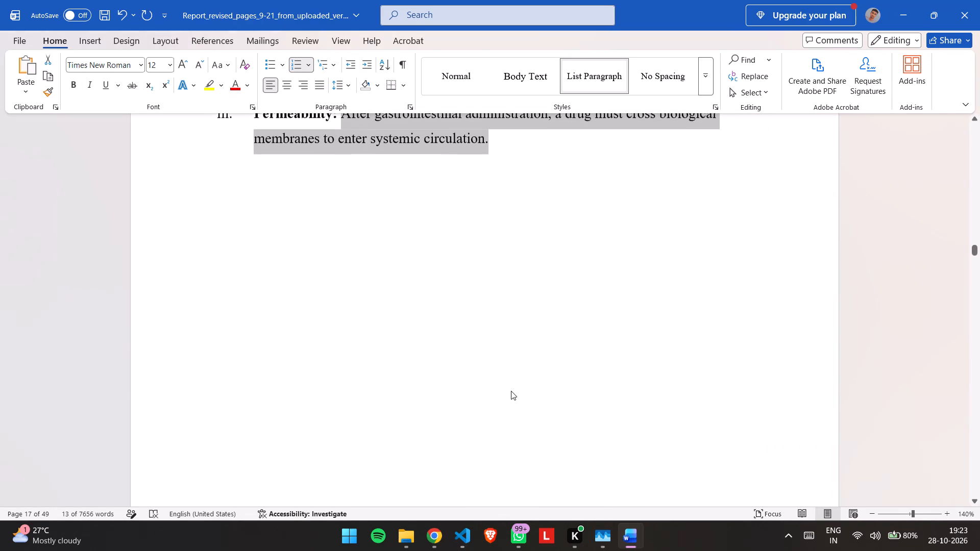
{"action": "scroll", "coordinate": [511, 391], "scroll_direction": "down", "scroll_amount": 4}
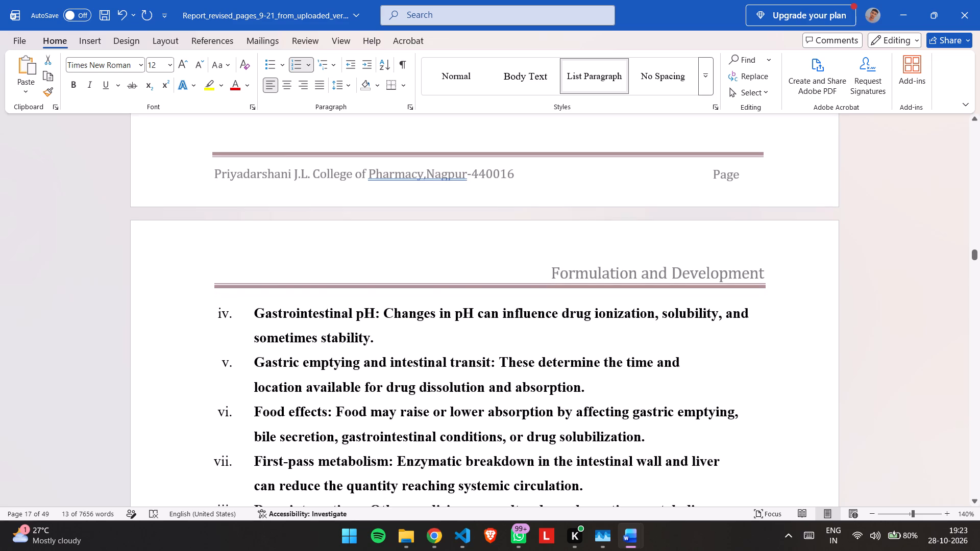
{"action": "scroll", "coordinate": [511, 391], "scroll_direction": "down", "scroll_amount": 1}
{"action": "scroll", "coordinate": [511, 391], "scroll_direction": "up", "scroll_amount": 1}
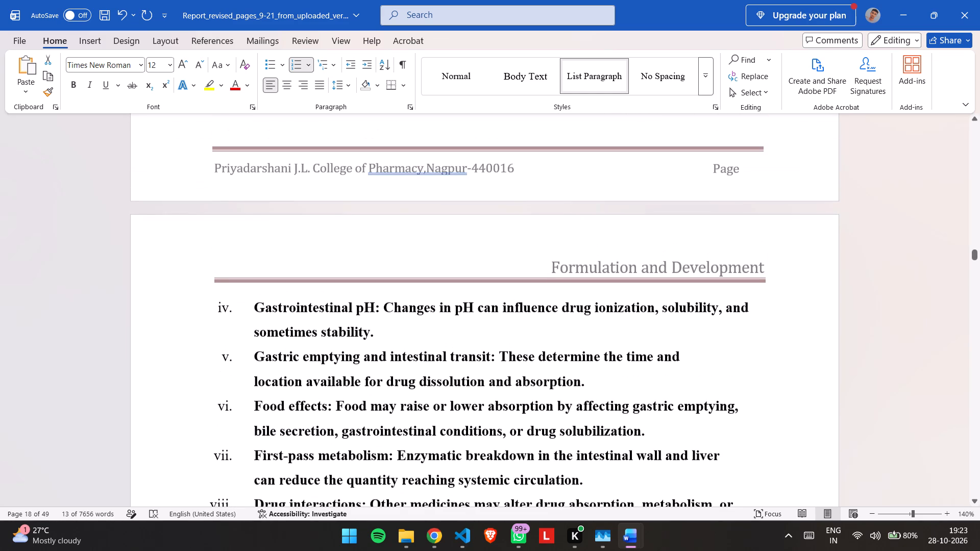
{"action": "left_click", "coordinate": [213, 307]}
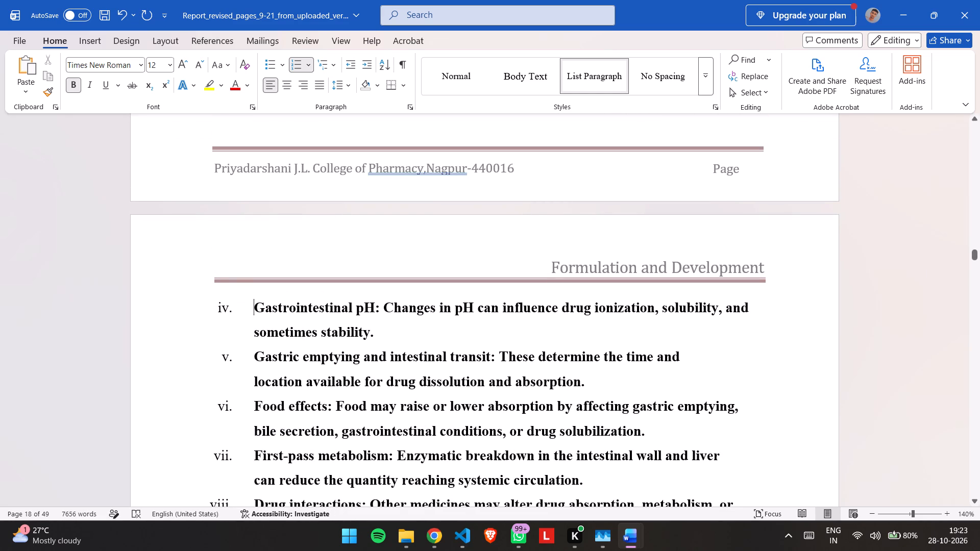
{"action": "scroll", "coordinate": [213, 307], "scroll_direction": "down", "scroll_amount": 3}
{"action": "scroll", "coordinate": [213, 307], "scroll_direction": "up", "scroll_amount": 1}
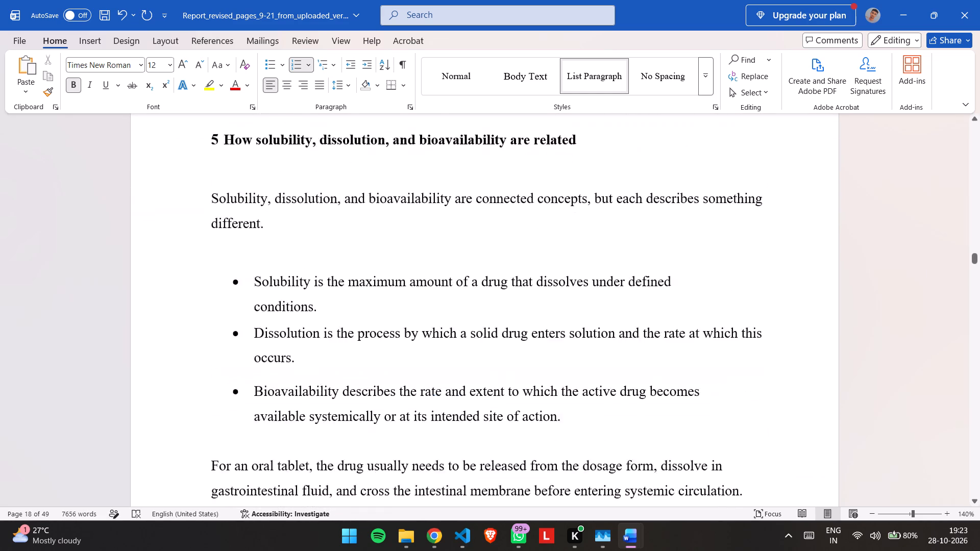
{"action": "scroll", "coordinate": [213, 307], "scroll_direction": "up", "scroll_amount": 2}
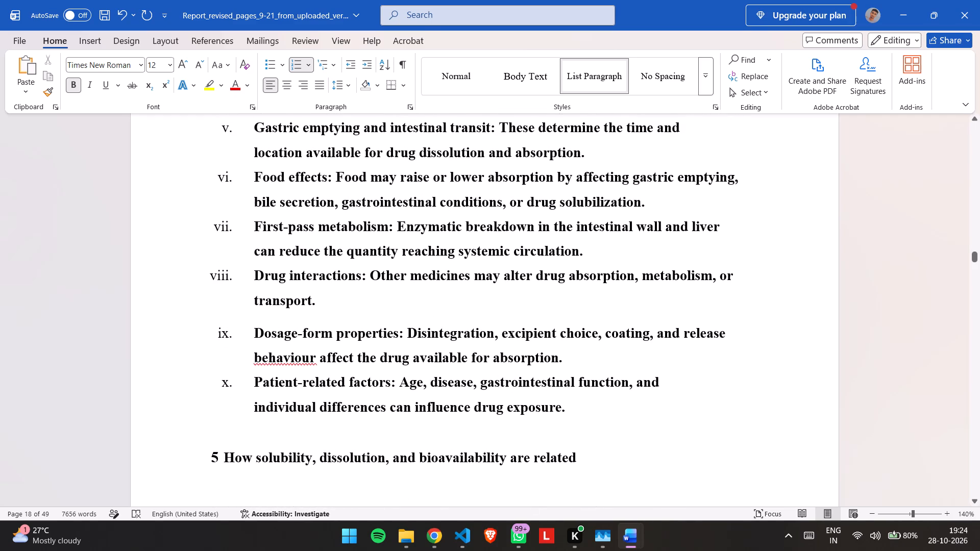
{"action": "key", "text": "alt+Tab"}
{"action": "scroll", "coordinate": [569, 412], "scroll_direction": "down", "scroll_amount": 2}
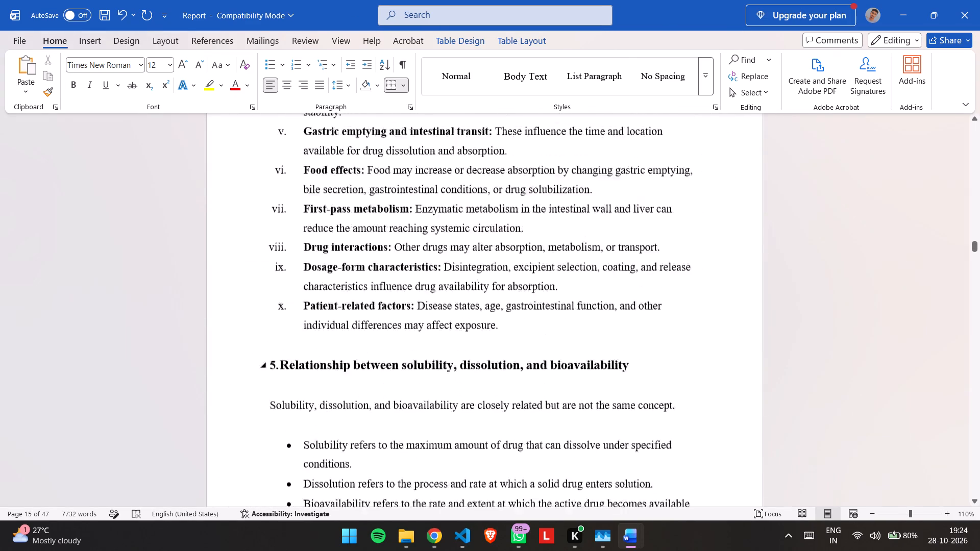
{"action": "scroll", "coordinate": [569, 412], "scroll_direction": "down", "scroll_amount": 1}
Move the list items from Gastrointestinal pH through Patient-related factors to a new line below the Permeability item on the preceding page.
{"action": "key", "text": "alt+Tab"}
{"action": "scroll", "coordinate": [569, 411], "scroll_direction": "up", "scroll_amount": 1}
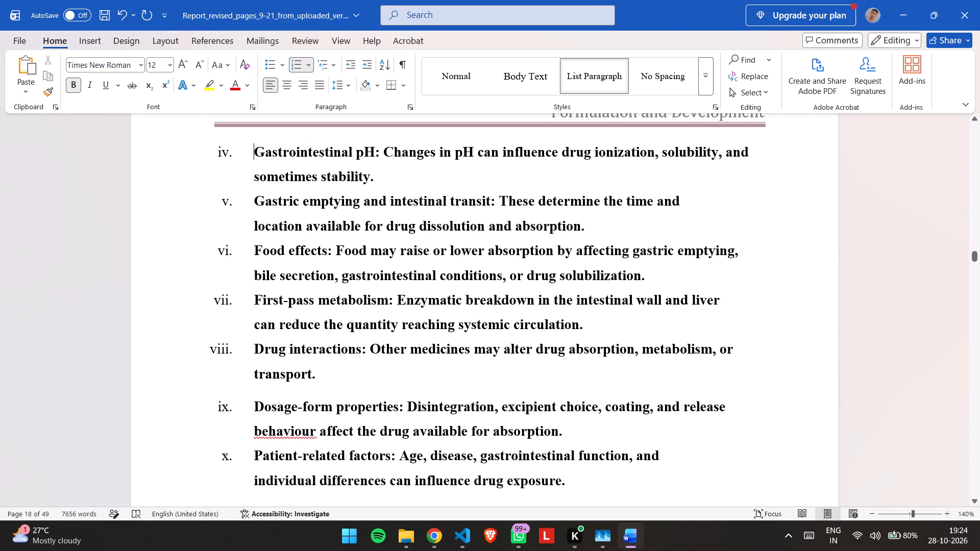
{"action": "left_click_drag", "start_coordinate": [575, 484], "coordinate": [257, 152]}
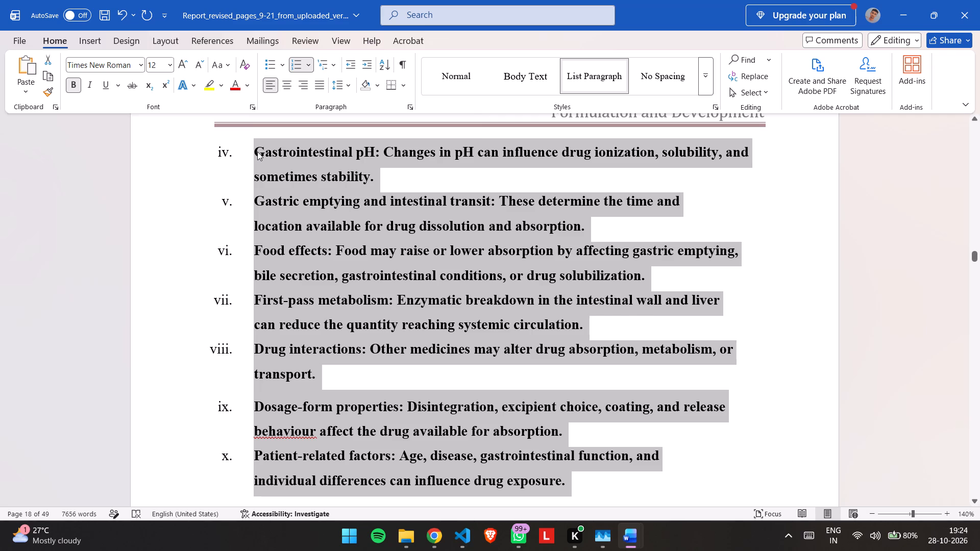
{"action": "key", "text": "ctrl+x"}
{"action": "scroll", "coordinate": [257, 152], "scroll_direction": "up", "scroll_amount": 5}
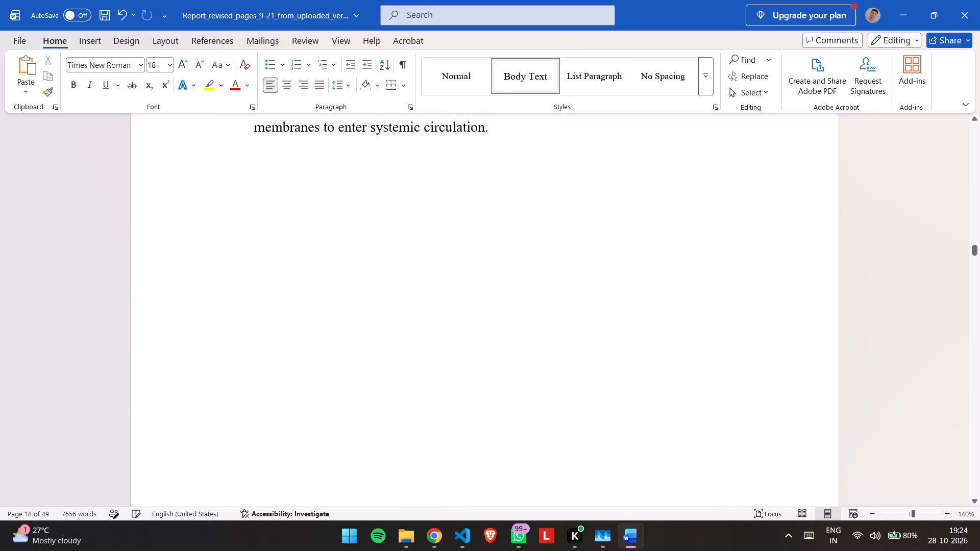
{"action": "scroll", "coordinate": [257, 152], "scroll_direction": "up", "scroll_amount": 1}
{"action": "left_click", "coordinate": [556, 232]}
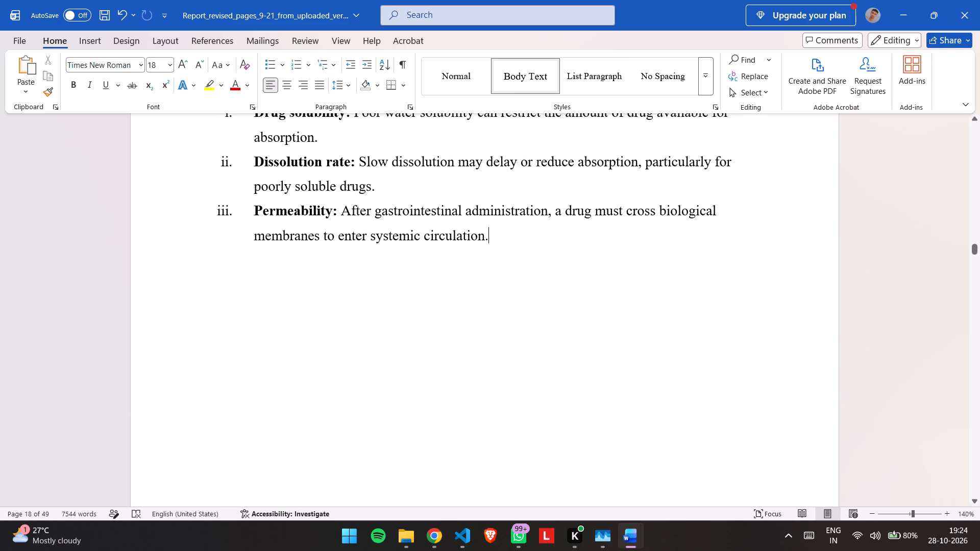
{"action": "key", "text": "Return"}
{"action": "key", "text": "ctrl+v"}
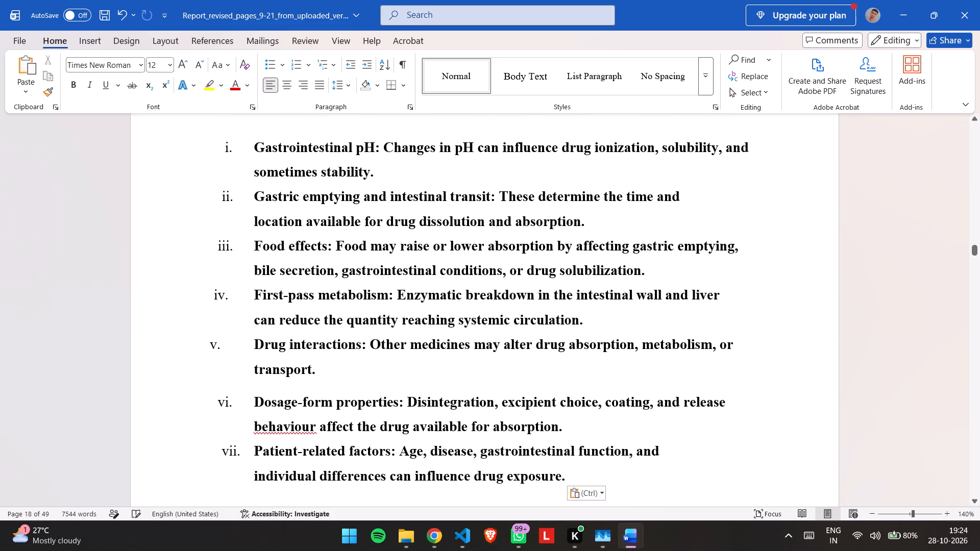
{"action": "scroll", "coordinate": [556, 232], "scroll_direction": "up", "scroll_amount": 2}
{"action": "scroll", "coordinate": [556, 232], "scroll_direction": "down", "scroll_amount": 1}
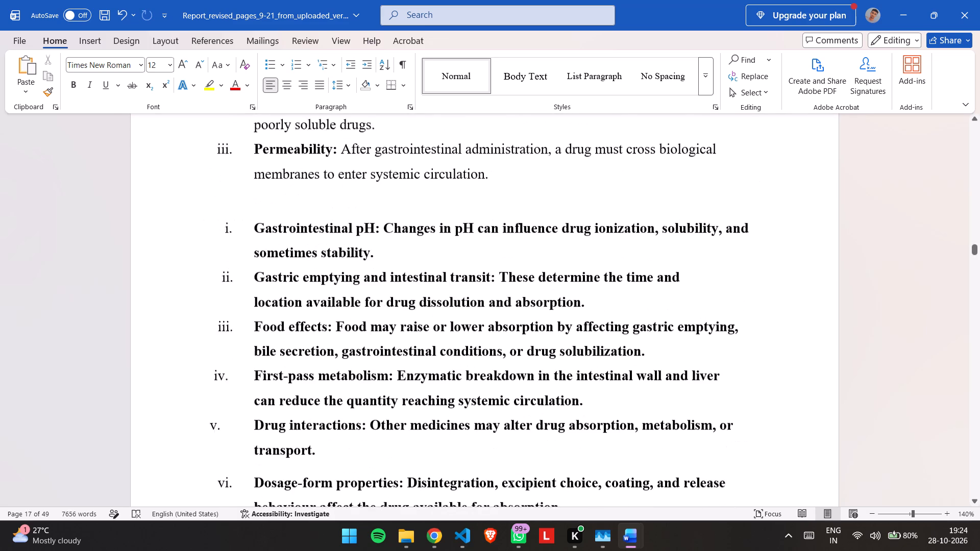
{"action": "scroll", "coordinate": [375, 253], "scroll_direction": "up", "scroll_amount": 1}
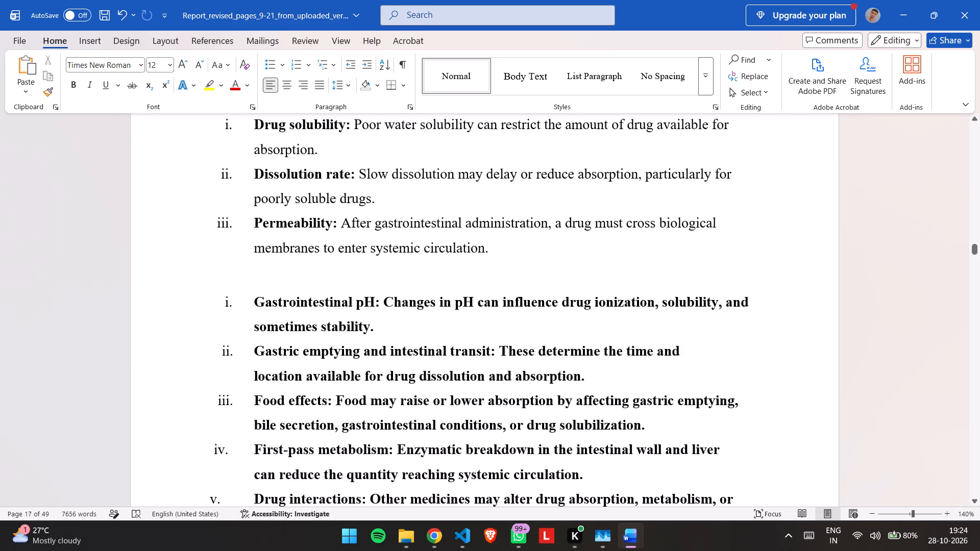
Renumber the Gastrointestinal pH item as iv. so the bioavailability factors continue the list above it.
{"action": "scroll", "coordinate": [375, 253], "scroll_direction": "up", "scroll_amount": 1}
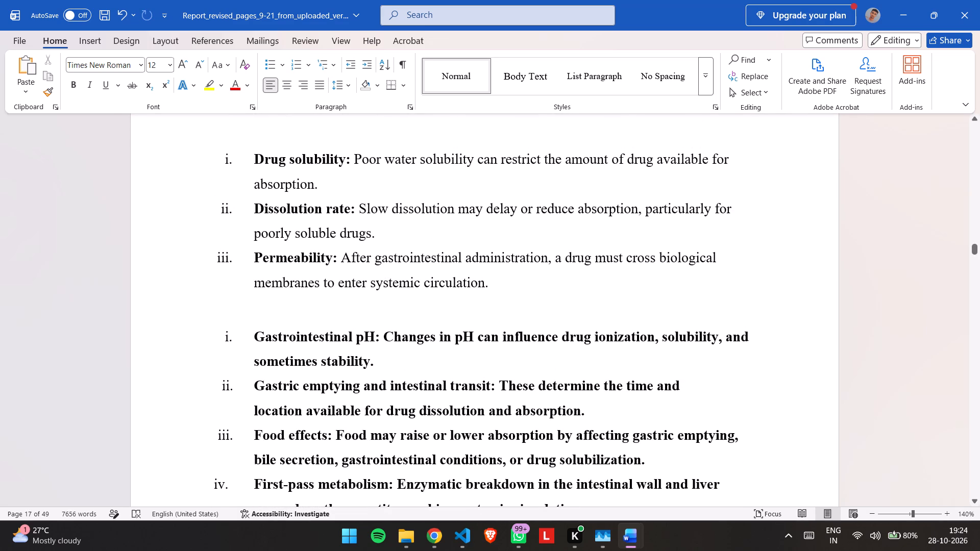
{"action": "double_click", "coordinate": [226, 336]}
{"action": "key", "text": "i"}
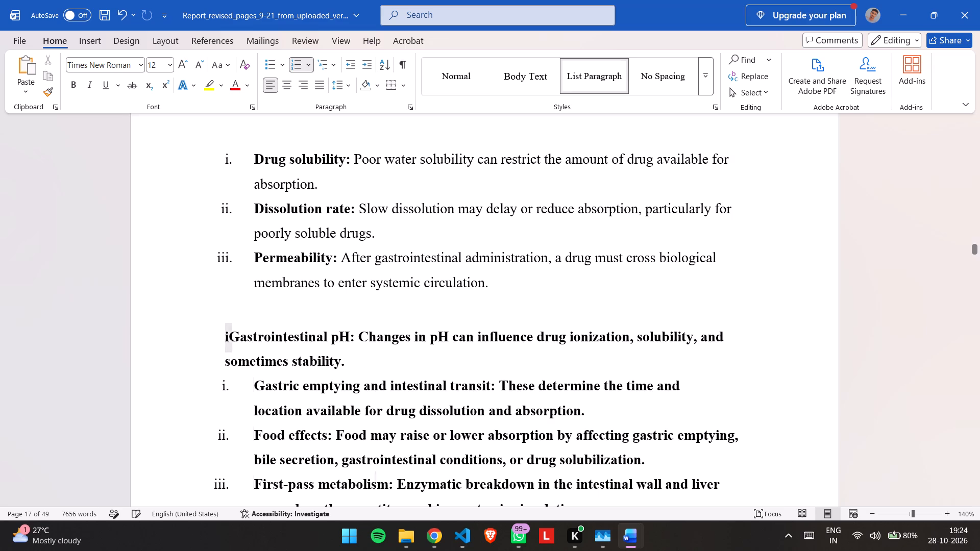
{"action": "type", "text": "v."}
{"action": "key", "text": "space"}
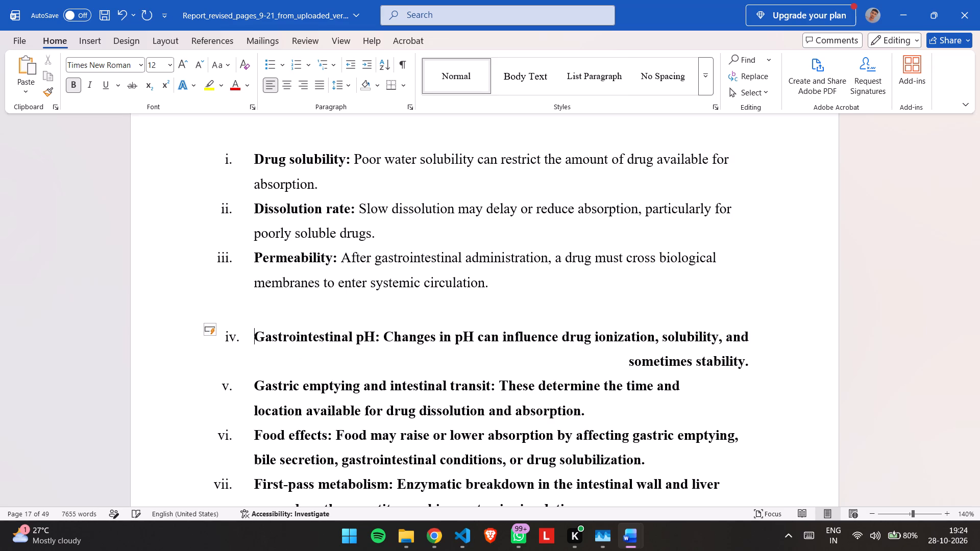
Delete the blank line between the Permeability and Gastrointestinal pH items.
{"action": "scroll", "coordinate": [230, 342], "scroll_direction": "down", "scroll_amount": 1}
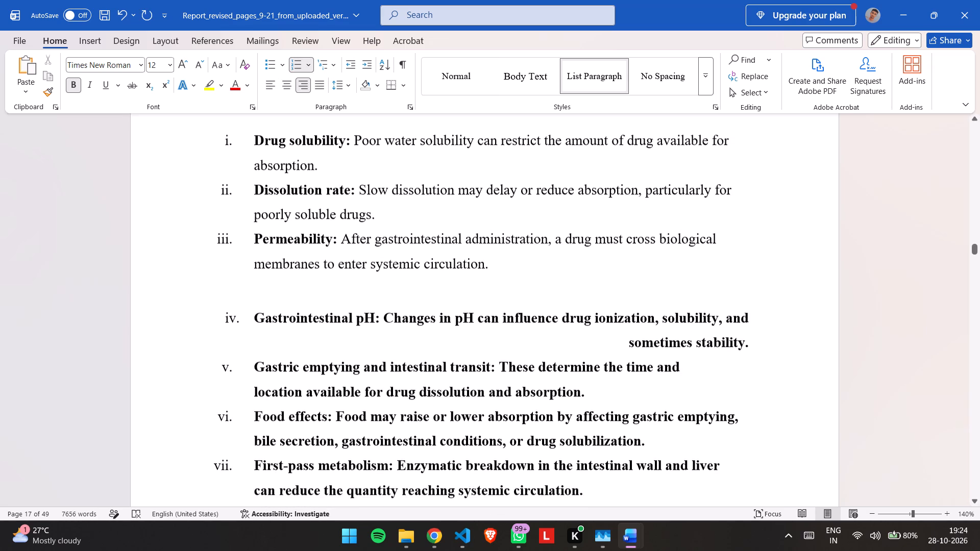
{"action": "scroll", "coordinate": [230, 342], "scroll_direction": "down", "scroll_amount": 2}
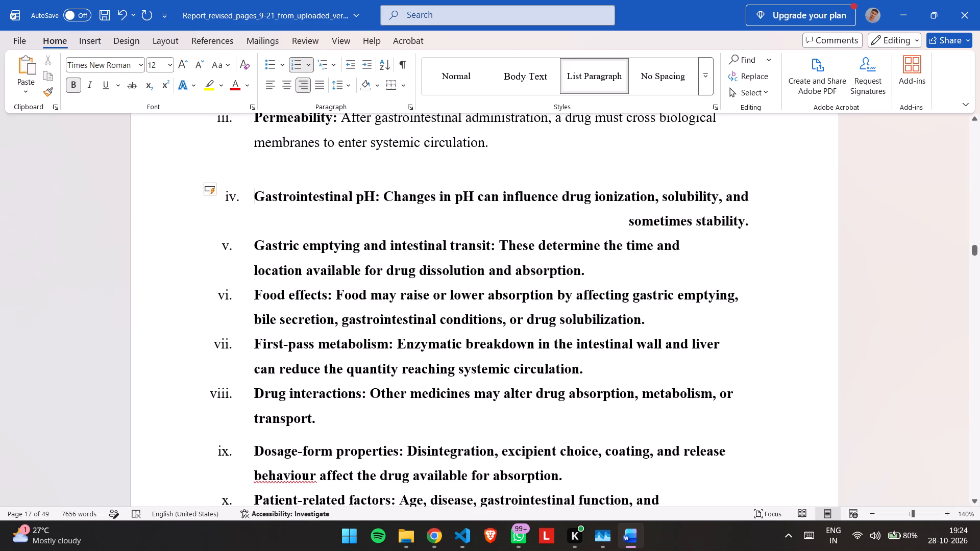
{"action": "scroll", "coordinate": [230, 342], "scroll_direction": "down", "scroll_amount": 1}
{"action": "scroll", "coordinate": [230, 342], "scroll_direction": "up", "scroll_amount": 1}
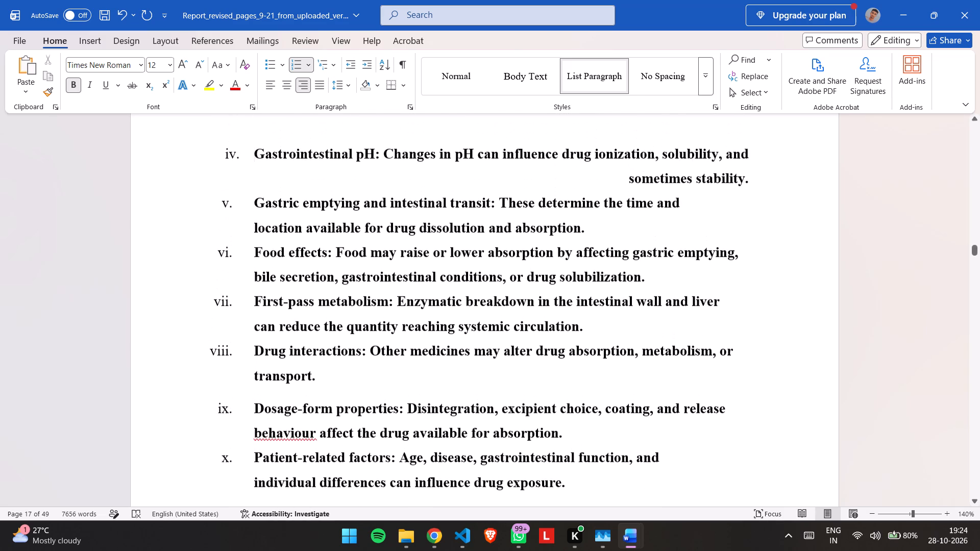
{"action": "scroll", "coordinate": [230, 342], "scroll_direction": "up", "scroll_amount": 1}
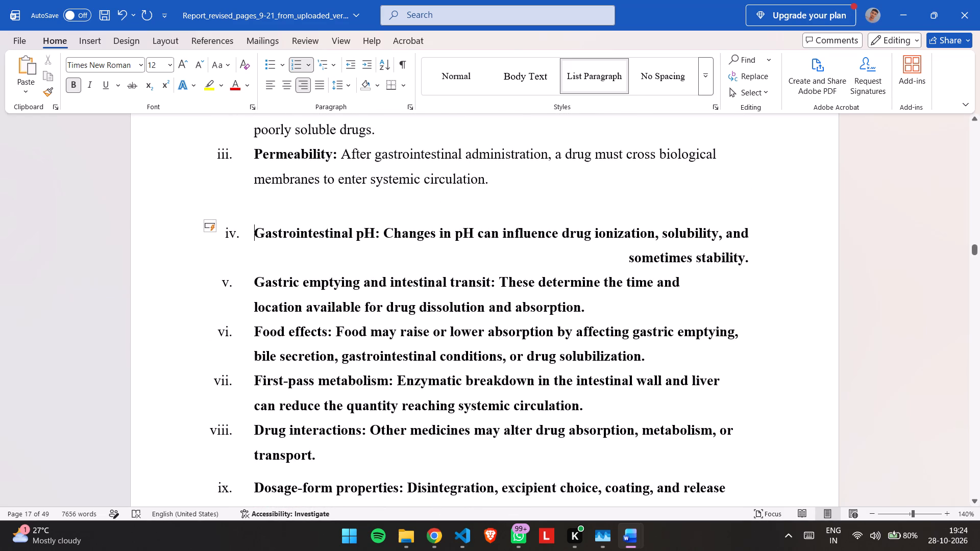
{"action": "scroll", "coordinate": [326, 214], "scroll_direction": "up", "scroll_amount": 1}
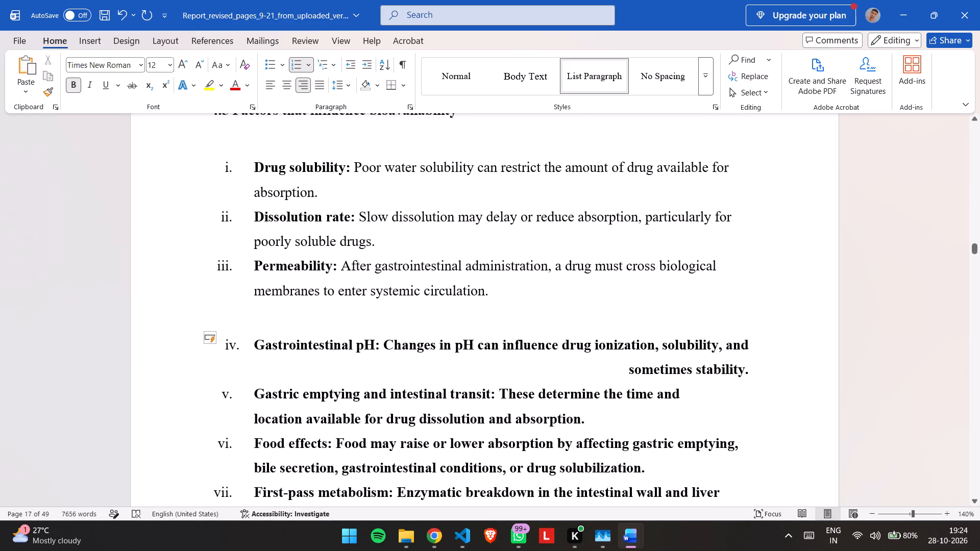
{"action": "left_click", "coordinate": [308, 191]}
{"action": "left_click", "coordinate": [314, 315]}
{"action": "key", "text": "BackSpace"}
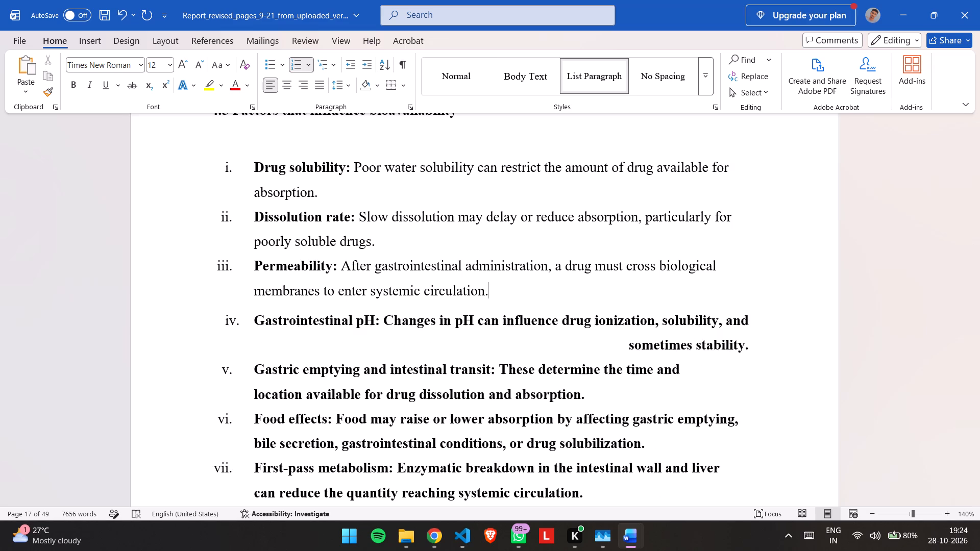
Justify the whole bioavailability factors list, from Drug solubility through Patient-related factors.
{"action": "left_click", "coordinate": [222, 324]}
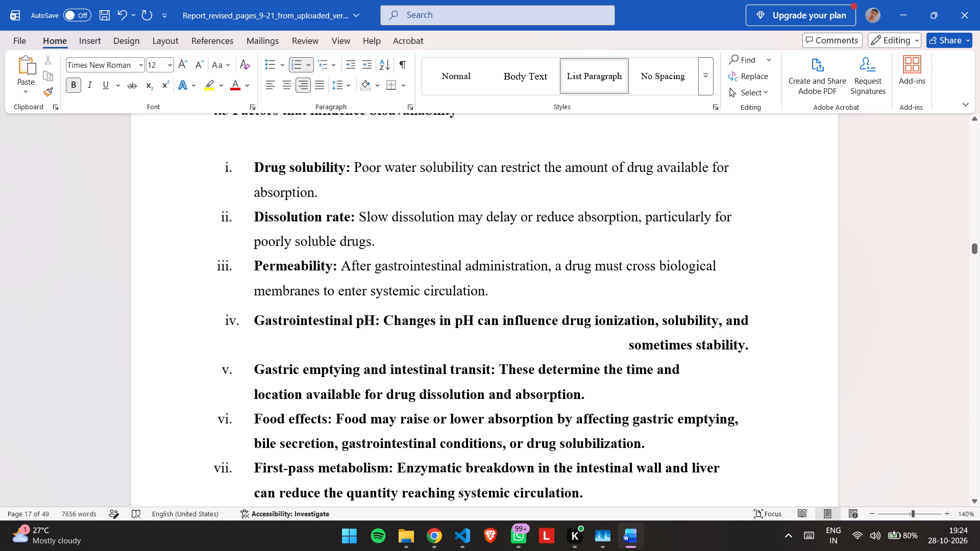
{"action": "scroll", "coordinate": [220, 319], "scroll_direction": "down", "scroll_amount": 1}
{"action": "scroll", "coordinate": [220, 319], "scroll_direction": "up", "scroll_amount": 1}
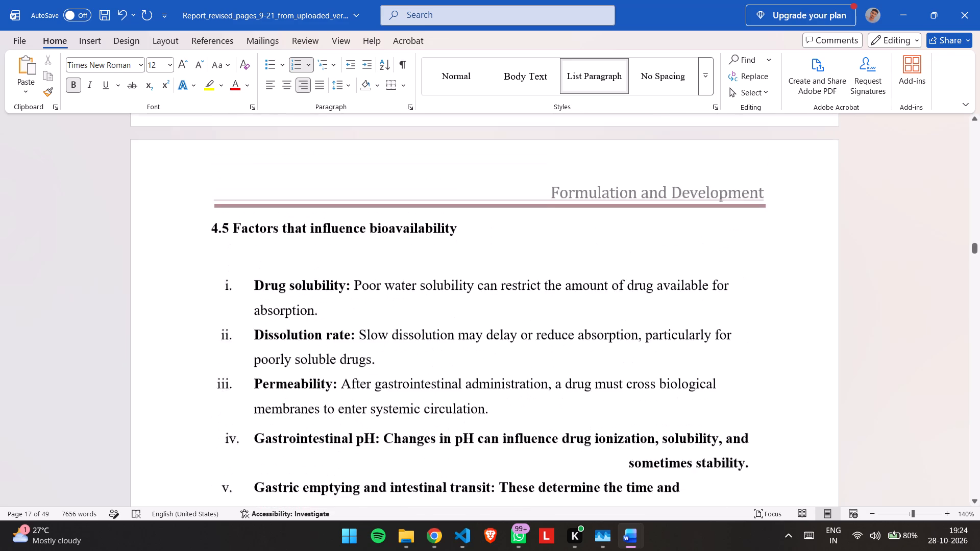
{"action": "left_click_drag", "start_coordinate": [223, 293], "coordinate": [253, 384]}
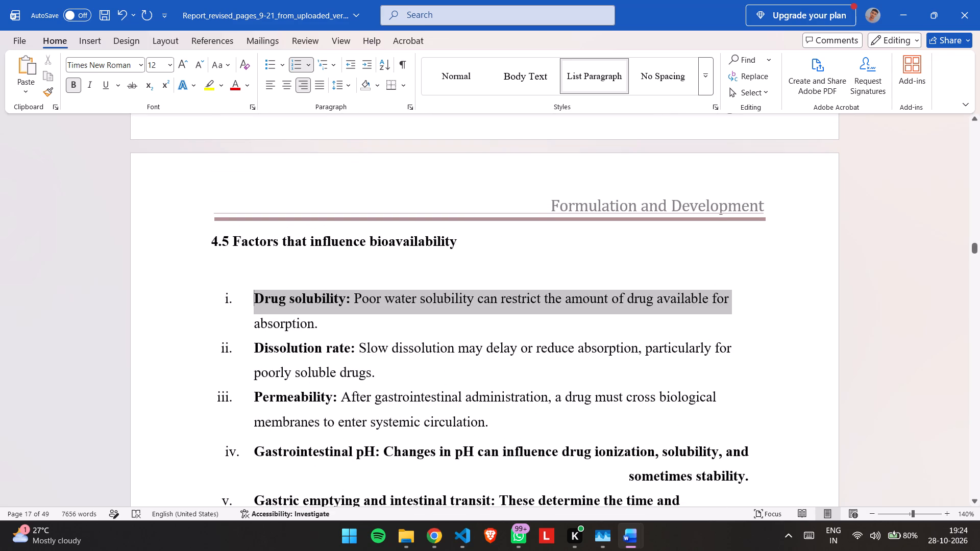
{"action": "left_click_drag", "start_coordinate": [253, 384], "coordinate": [371, 434]}
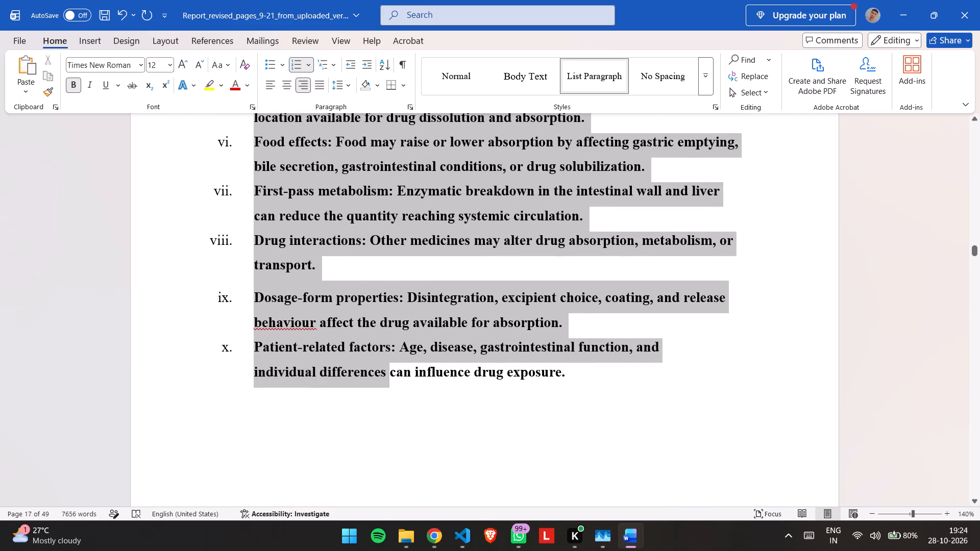
{"action": "left_click_drag", "start_coordinate": [371, 434], "coordinate": [583, 412]}
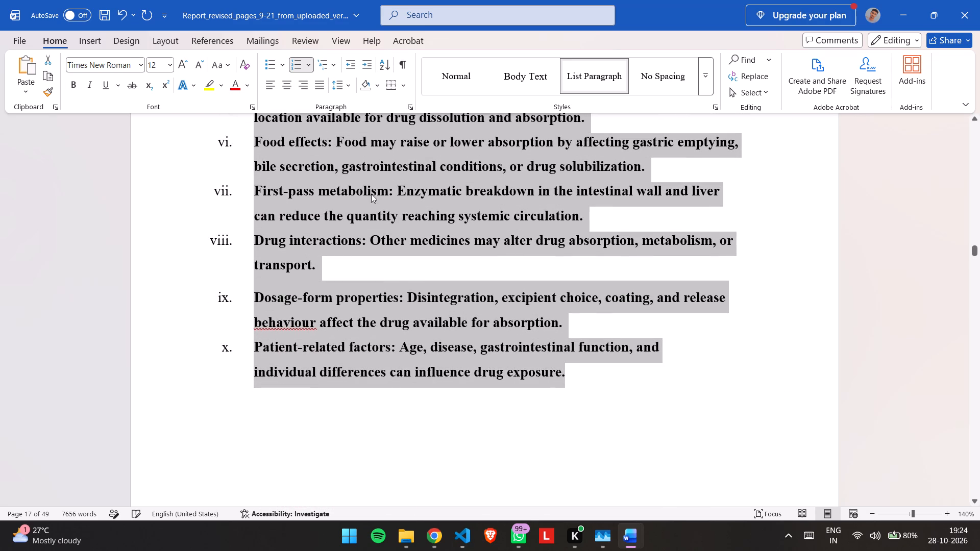
{"action": "left_click", "coordinate": [274, 87]}
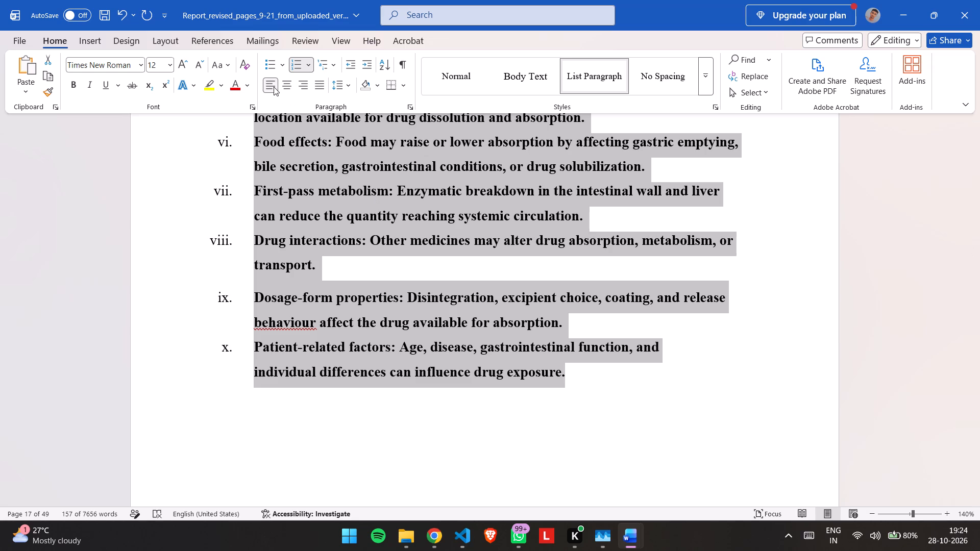
{"action": "triple_click", "coordinate": [274, 87]}
{"action": "left_click", "coordinate": [274, 422]}
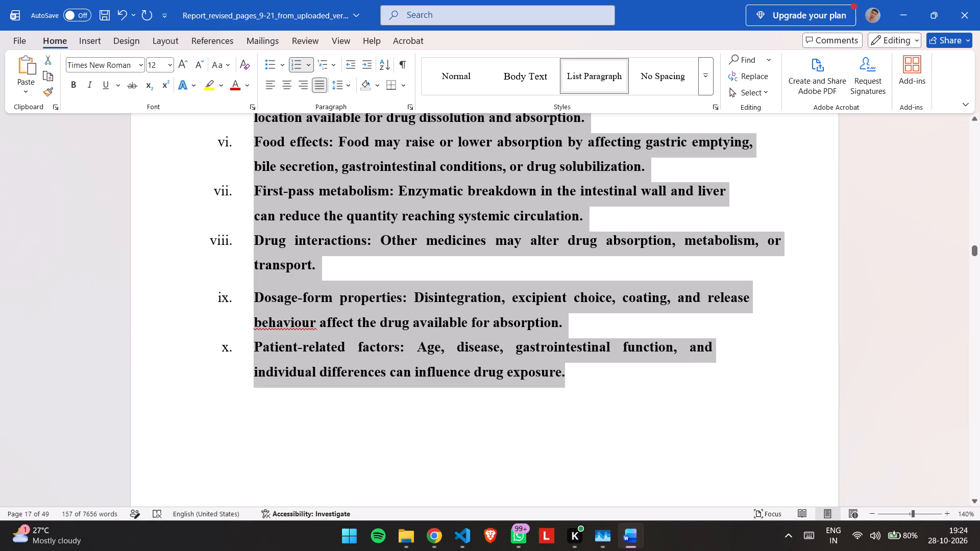
Compare the section 4.5 list's numbering, bold labels and layout with the original Report.
{"action": "scroll", "coordinate": [274, 422], "scroll_direction": "up", "scroll_amount": 2}
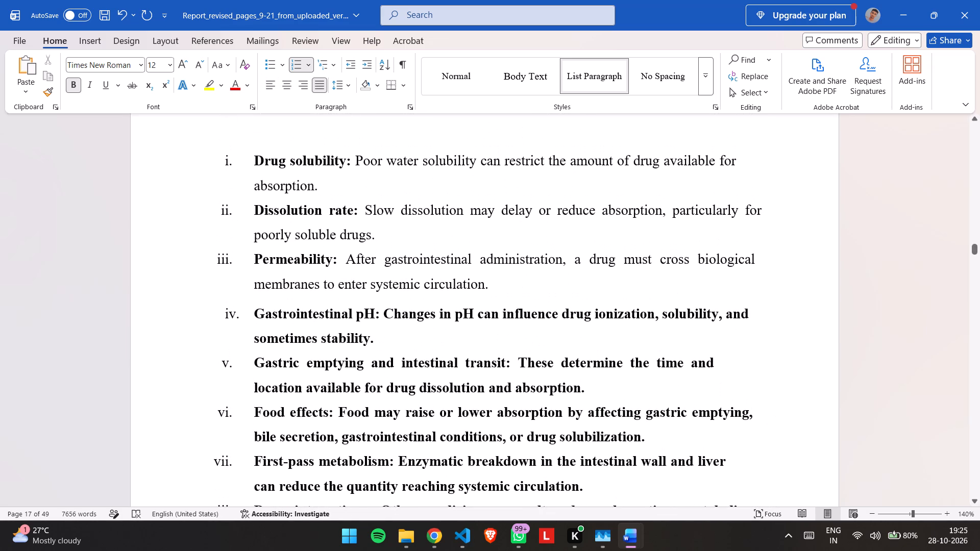
{"action": "left_click", "coordinate": [227, 312]}
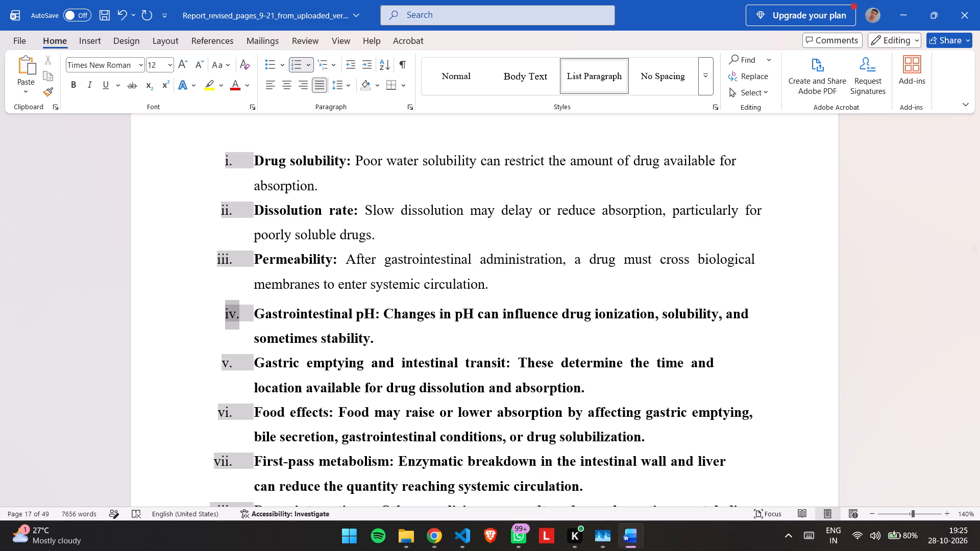
{"action": "scroll", "coordinate": [227, 312], "scroll_direction": "down", "scroll_amount": 1}
{"action": "key", "text": "alt+Tab"}
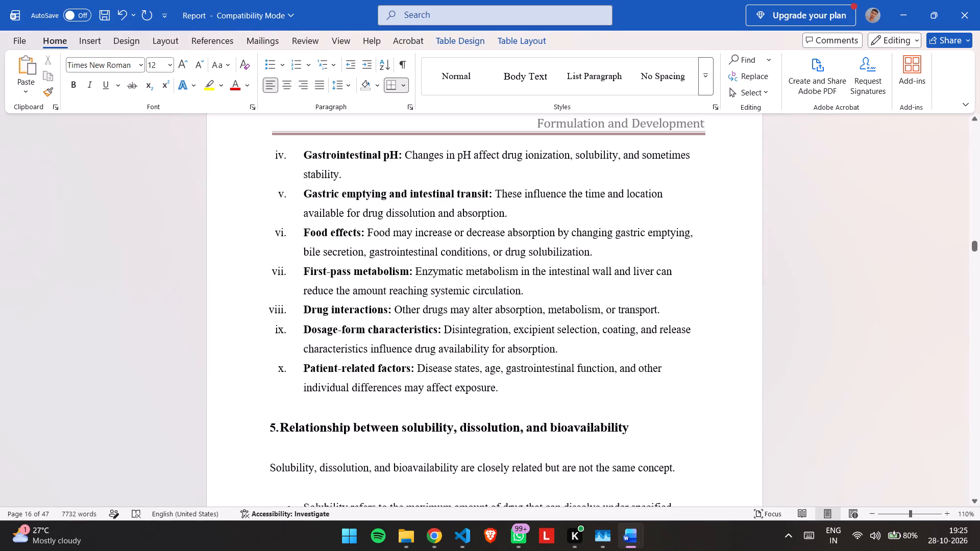
{"action": "scroll", "coordinate": [165, 336], "scroll_direction": "up", "scroll_amount": 4}
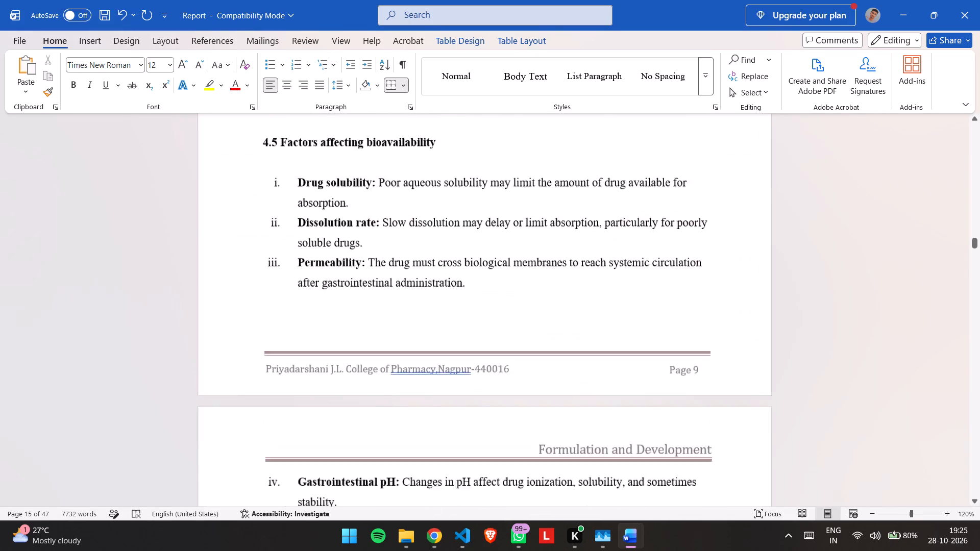
{"action": "scroll", "coordinate": [165, 336], "scroll_direction": "up", "scroll_amount": 1}
{"action": "scroll", "coordinate": [165, 336], "scroll_direction": "up", "scroll_amount": 3, "text": "ctrl"}
{"action": "scroll", "coordinate": [165, 336], "scroll_direction": "down", "scroll_amount": 2, "text": "ctrl"}
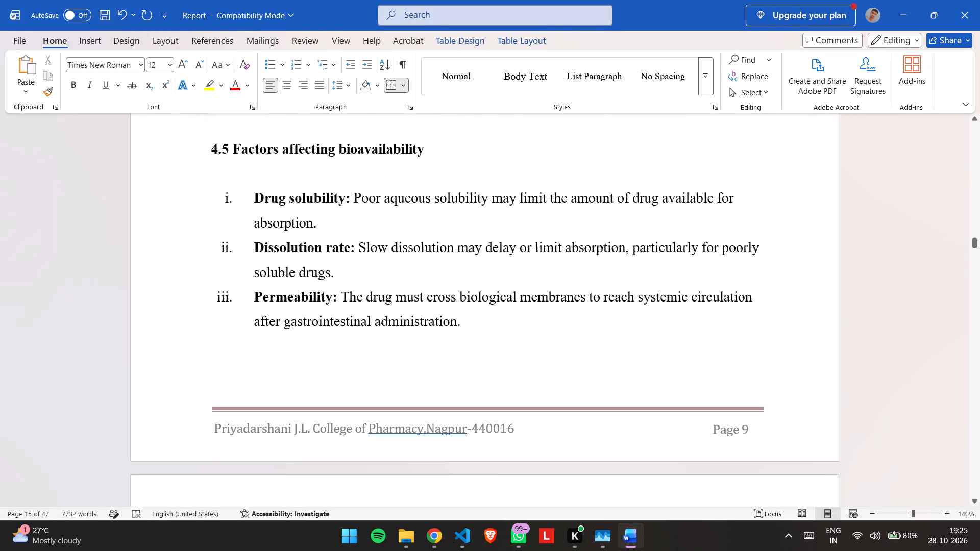
{"action": "scroll", "coordinate": [165, 336], "scroll_direction": "down", "scroll_amount": 2}
{"action": "key", "text": "alt+Tab"}
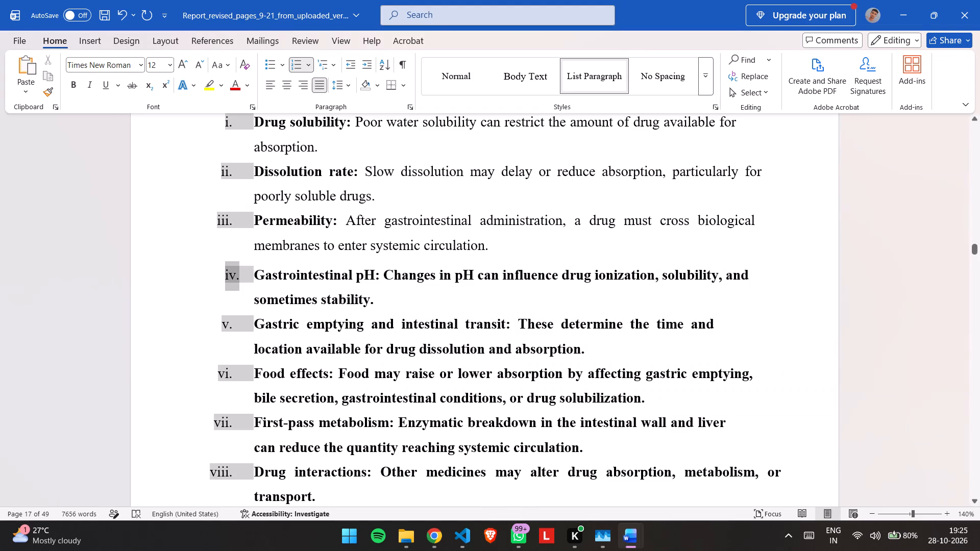
Remove bold from the description following the Gastrointestinal pH label.
{"action": "left_click", "coordinate": [56, 274]}
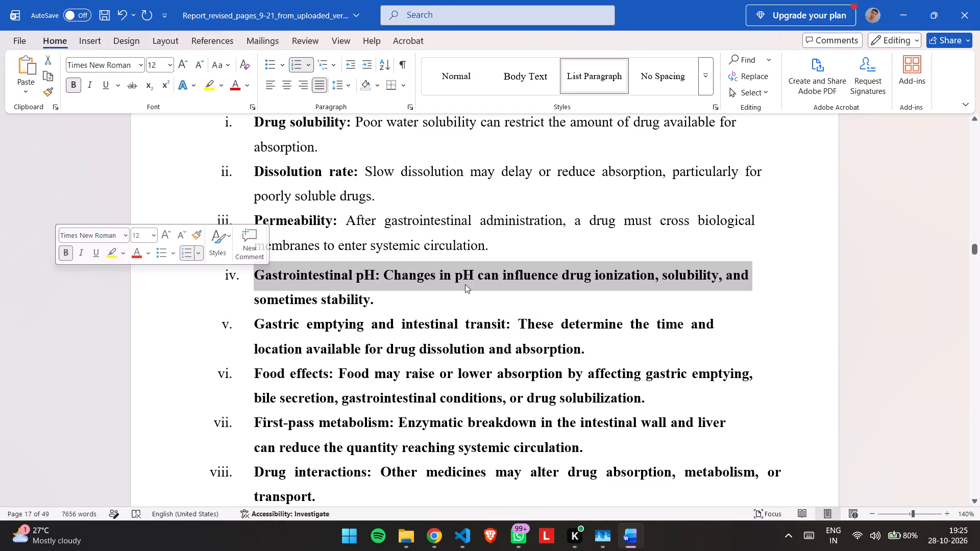
{"action": "left_click", "coordinate": [381, 280]}
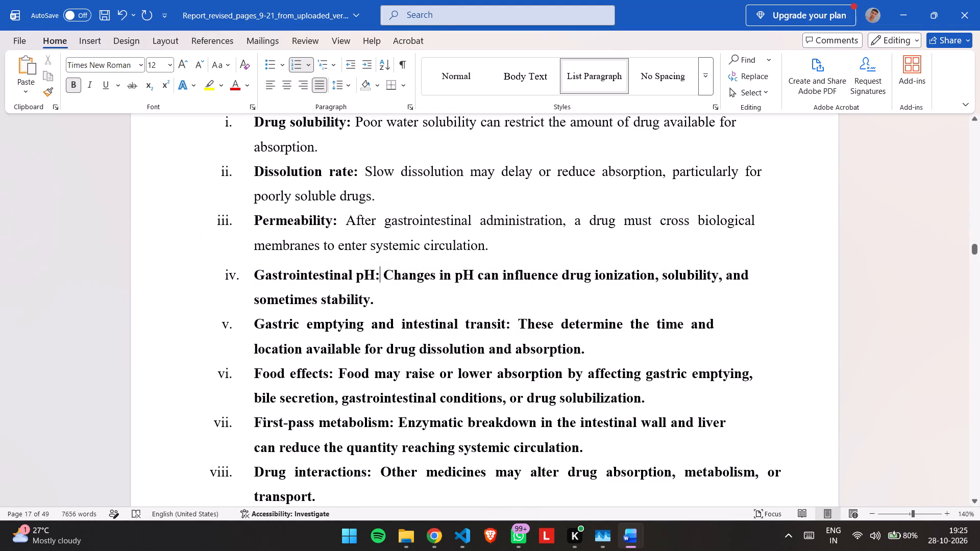
{"action": "key", "text": "shift+Down"}
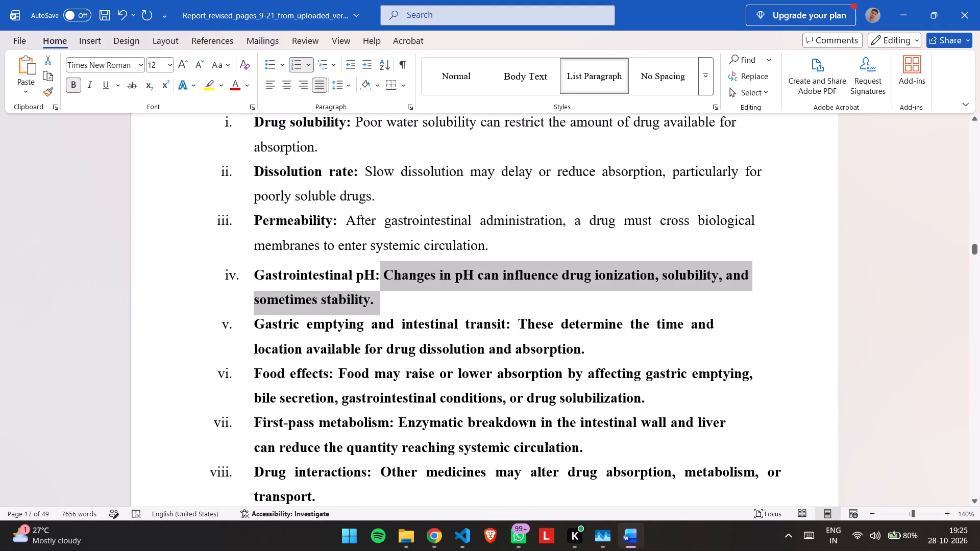
{"action": "key", "text": "ctrl+b"}
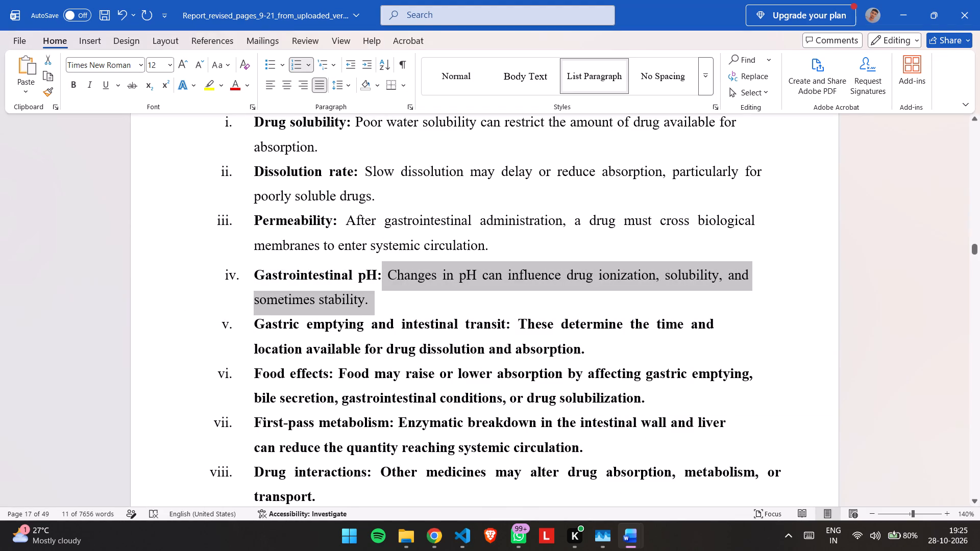
Remove bold from the description following the Gastric emptying and intestinal transit label.
{"action": "left_click", "coordinate": [521, 325]}
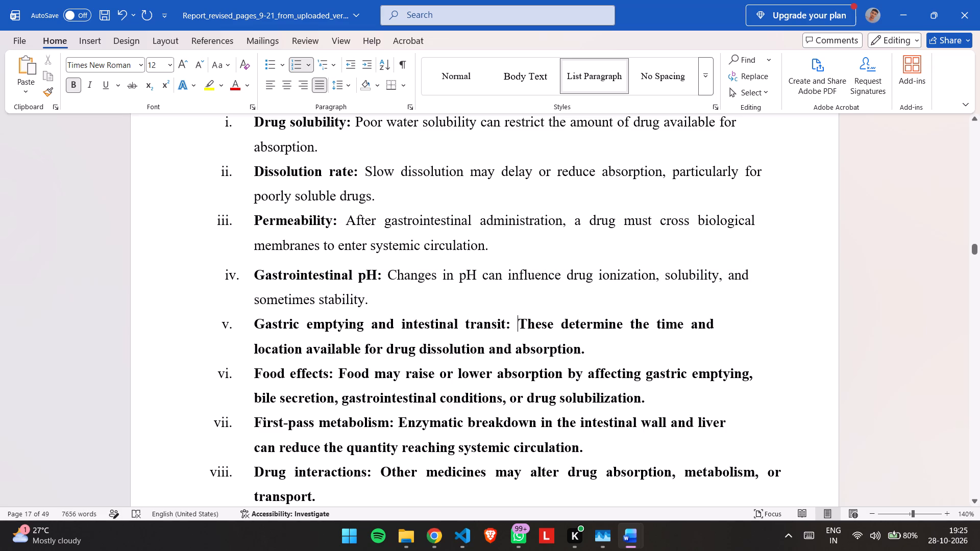
{"action": "key", "text": "shift+Down"}
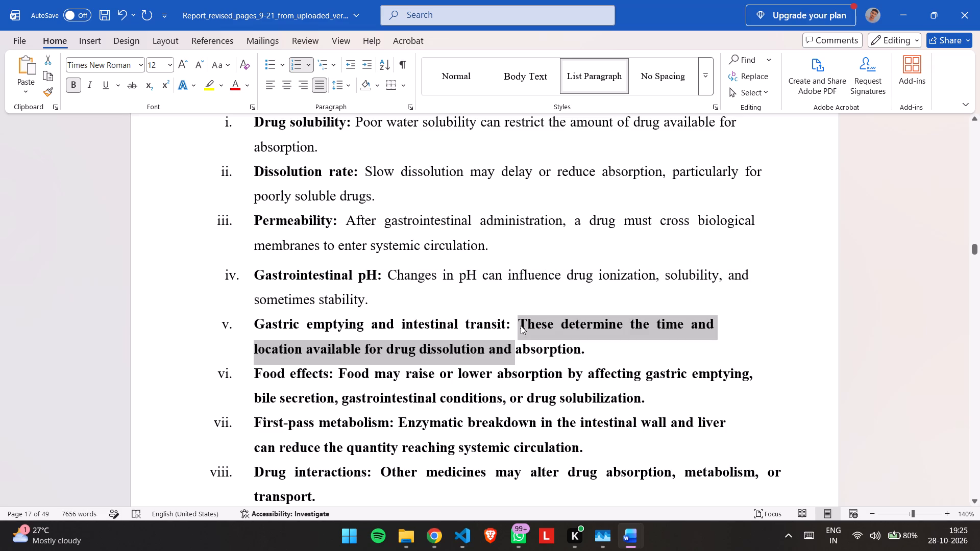
{"action": "key", "text": "shift+Right"}
{"action": "key", "text": "shift+Right"}
{"action": "key", "text": "shift+Right"}
{"action": "key", "text": "shift+Right"}
{"action": "key", "text": "shift+Right"}
{"action": "key", "text": "shift+Right"}
{"action": "key", "text": "shift+Right"}
{"action": "key", "text": "shift+Right"}
{"action": "key", "text": "shift+Right"}
{"action": "key", "text": "shift+Right"}
{"action": "key", "text": "shift+Right"}
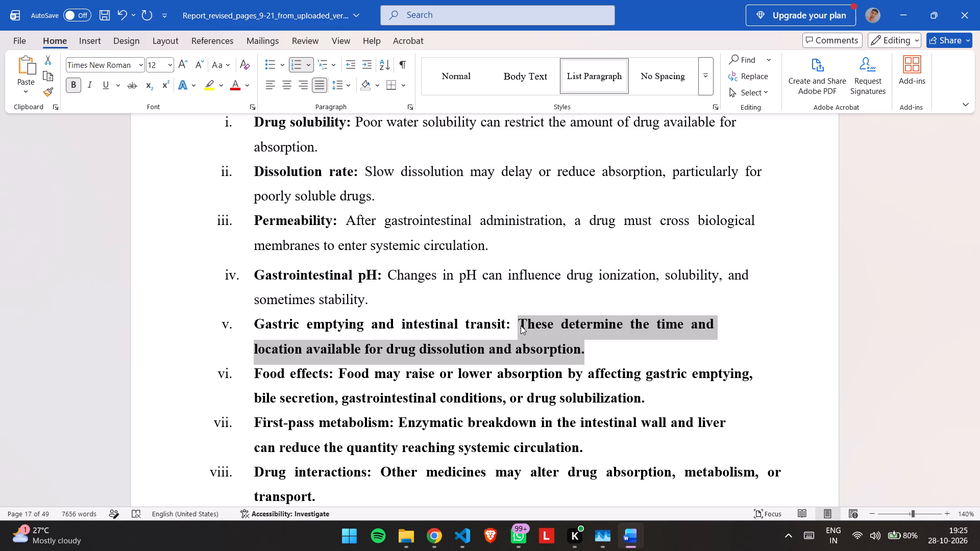
{"action": "key", "text": "ctrl+b"}
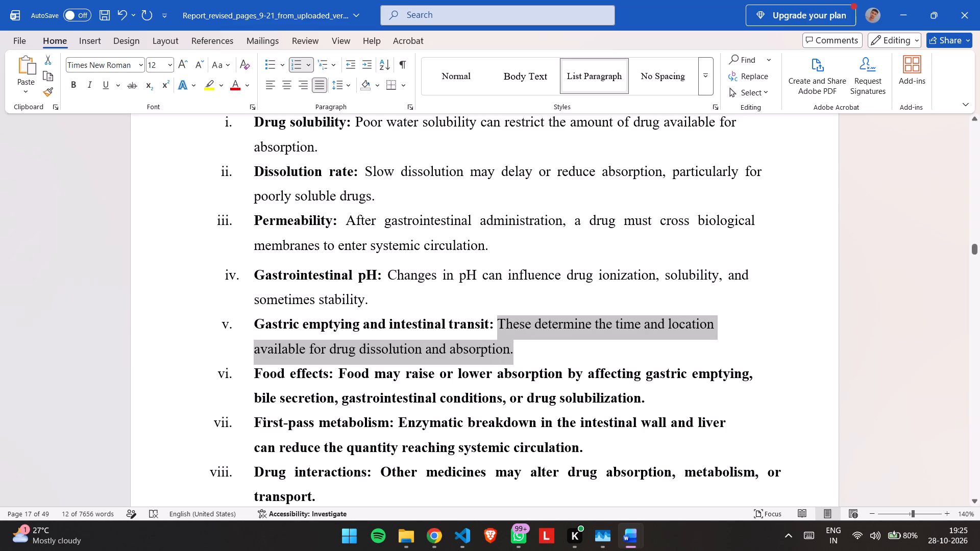
Remove bold from the descriptions following the Food effects, First-pass metabolism and Drug interactions labels.
{"action": "left_click_drag", "start_coordinate": [340, 369], "coordinate": [677, 394]}
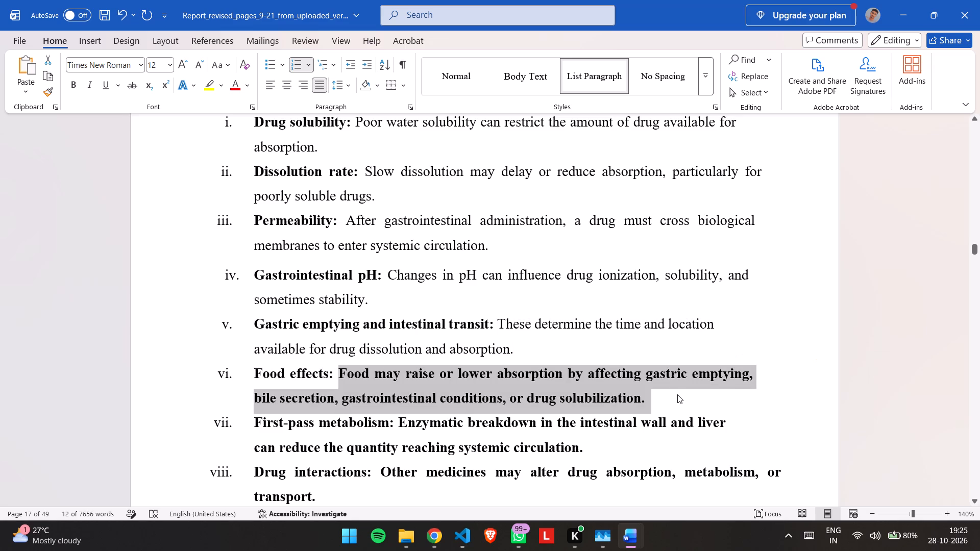
{"action": "key", "text": "ctrl+b"}
{"action": "left_click_drag", "start_coordinate": [399, 419], "coordinate": [608, 447]}
{"action": "key", "text": "ctrl+b"}
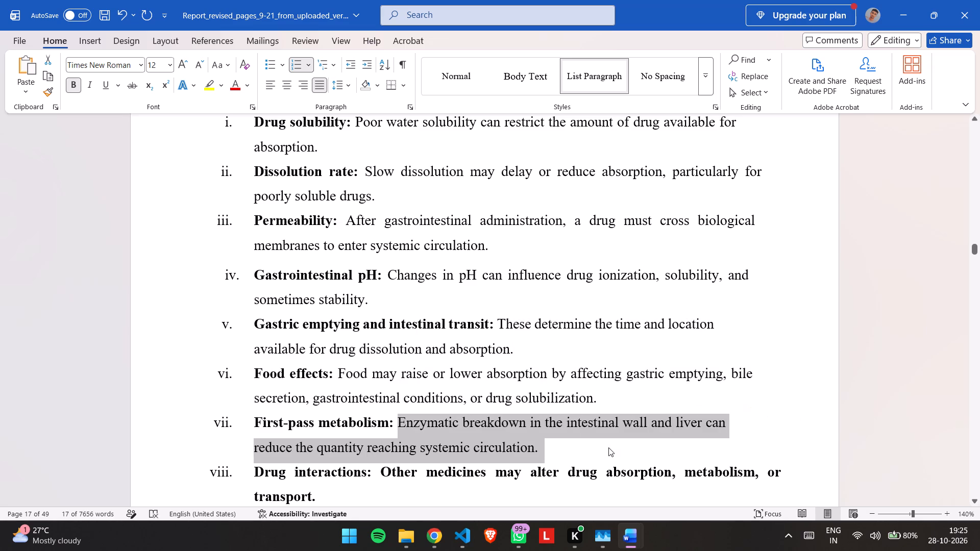
{"action": "left_click_drag", "start_coordinate": [378, 469], "coordinate": [394, 493]}
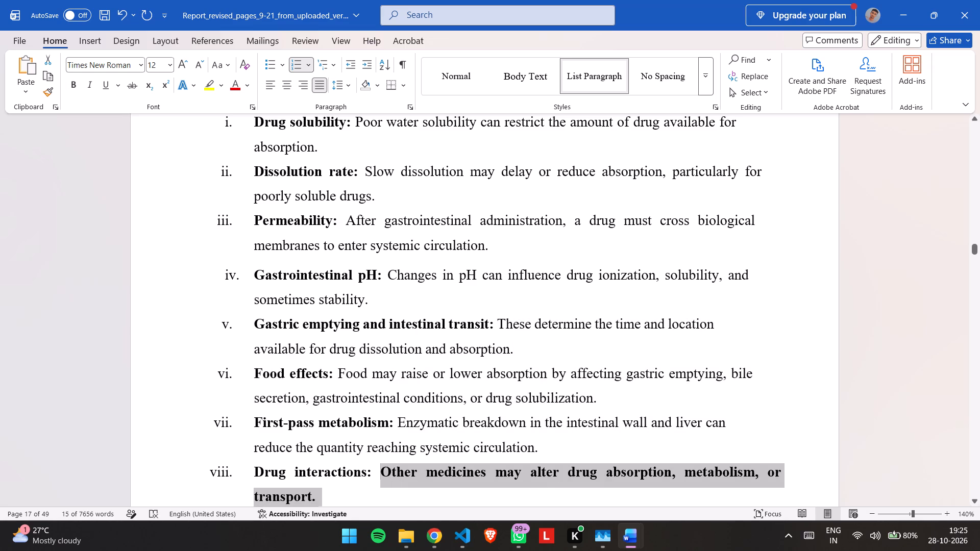
{"action": "left_click_drag", "start_coordinate": [394, 493], "coordinate": [394, 495]}
{"action": "key", "text": "ctrl+b"}
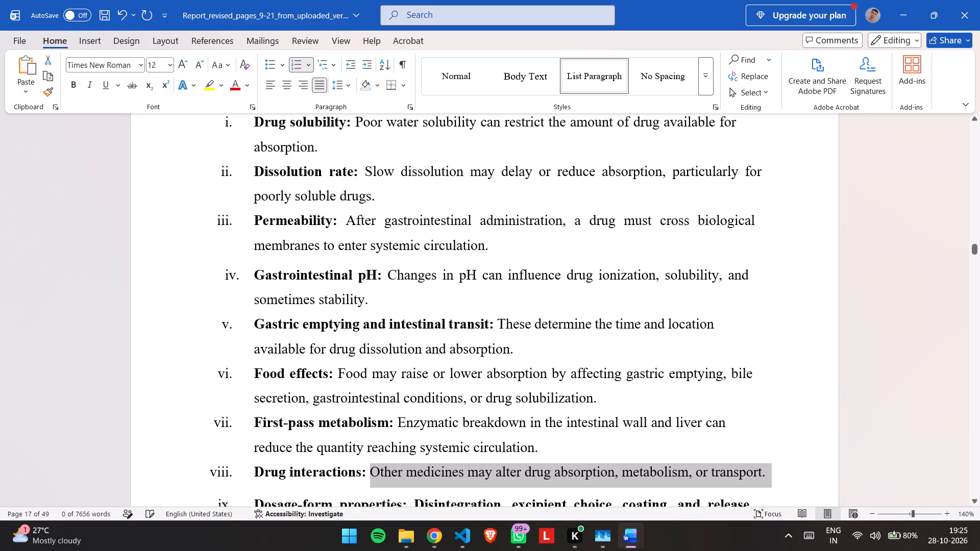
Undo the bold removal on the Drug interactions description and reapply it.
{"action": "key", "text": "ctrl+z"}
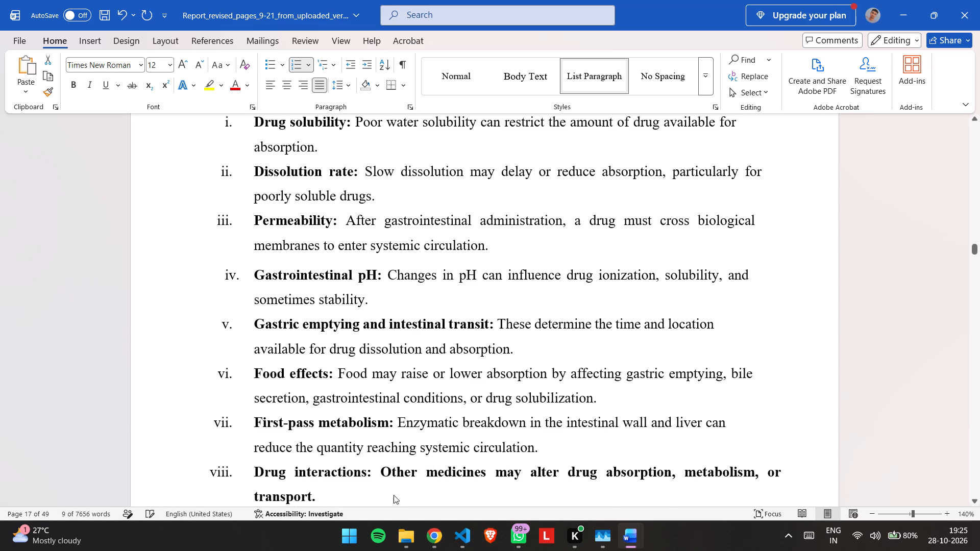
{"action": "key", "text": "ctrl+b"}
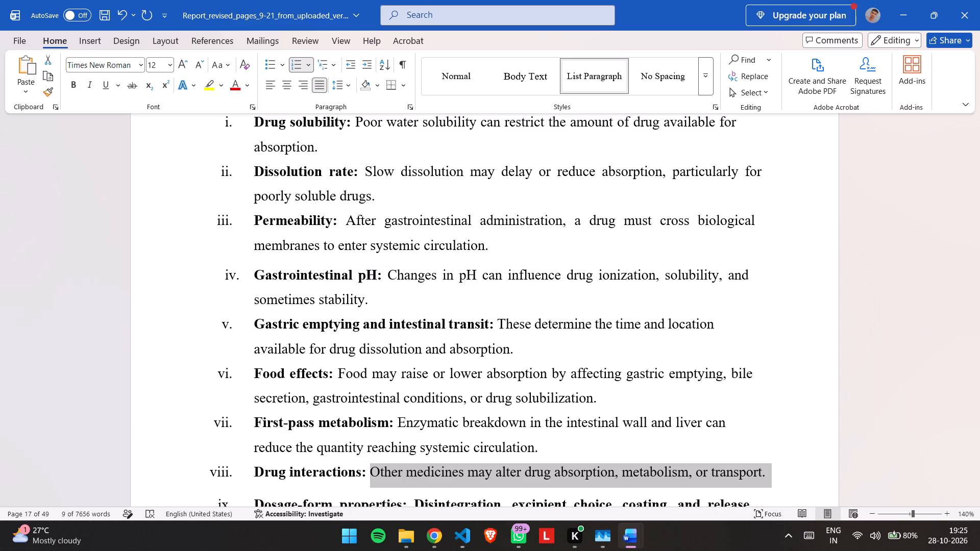
Remove bold from the descriptions following the Dosage-form properties and Patient-related factors labels.
{"action": "scroll", "coordinate": [394, 495], "scroll_direction": "down", "scroll_amount": 1}
{"action": "left_click_drag", "start_coordinate": [414, 346], "coordinate": [565, 350]}
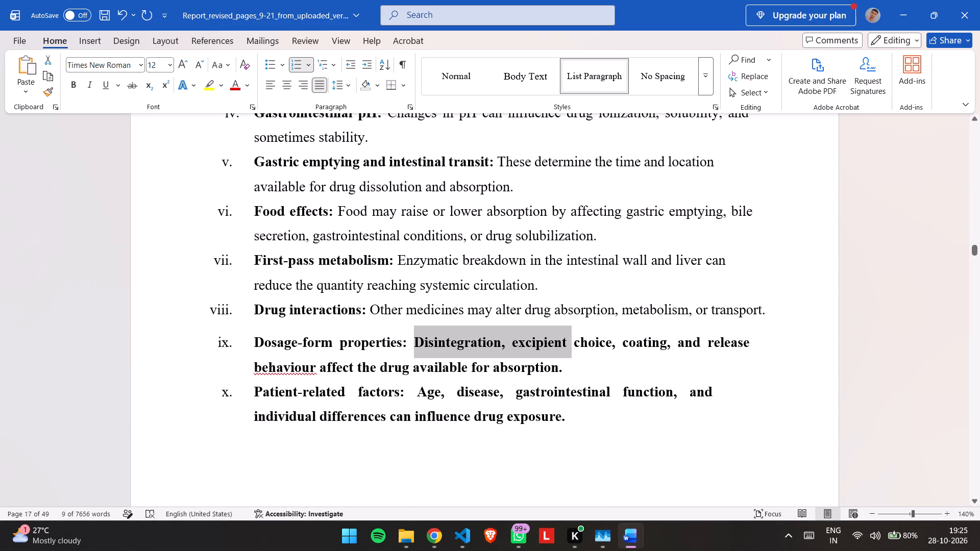
{"action": "left_click_drag", "start_coordinate": [565, 350], "coordinate": [582, 368]}
{"action": "key", "text": "ctrl+b"}
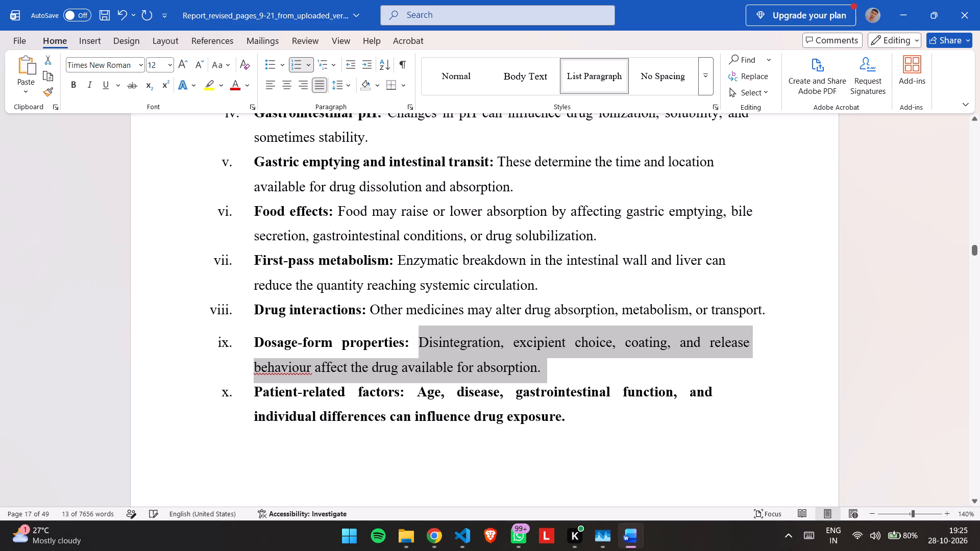
{"action": "left_click_drag", "start_coordinate": [421, 399], "coordinate": [559, 417]}
{"action": "key", "text": "shift+Right"}
{"action": "key", "text": "shift+Right"}
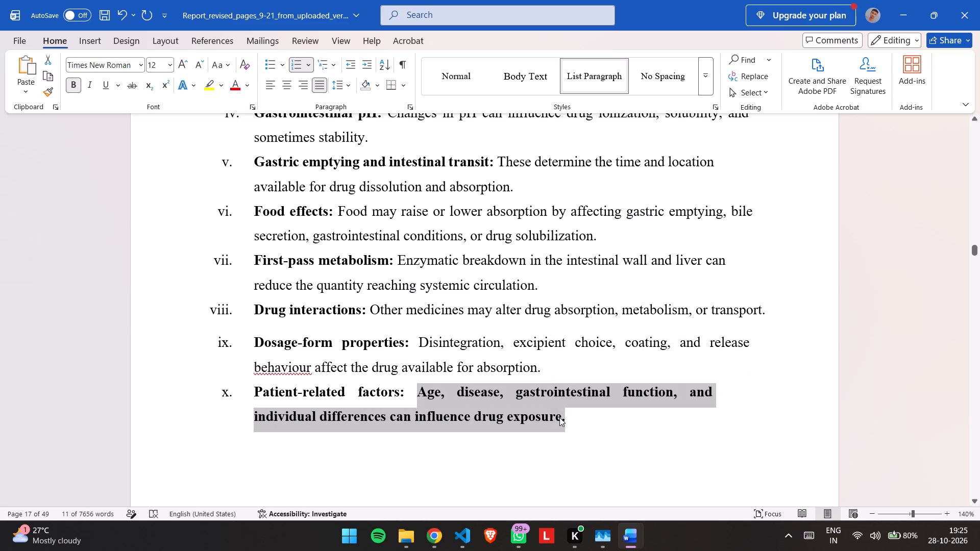
{"action": "key", "text": "ctrl+b"}
{"action": "left_click", "coordinate": [559, 417]}
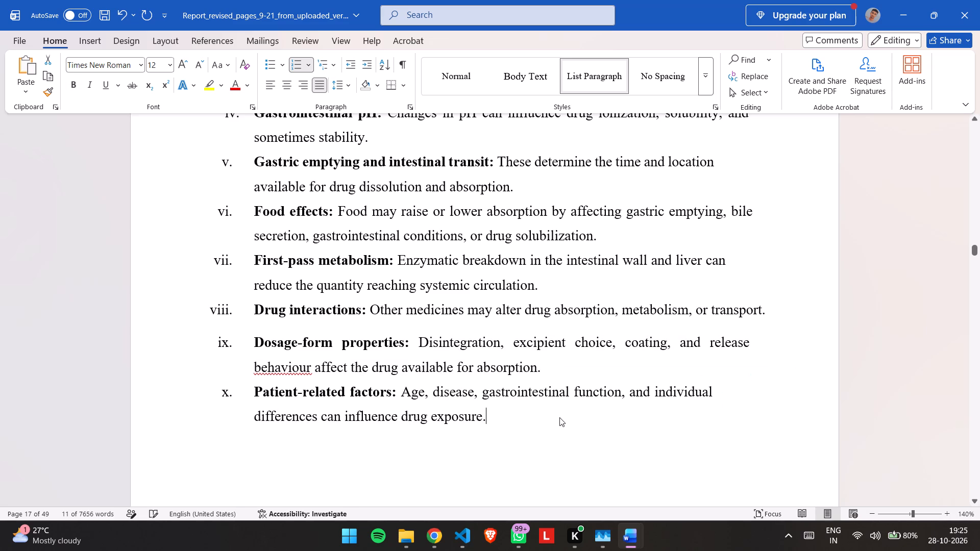
Compare the end of the section 4.5 list and the section 5 heading's numbering with the original Report.
{"action": "scroll", "coordinate": [559, 417], "scroll_direction": "down", "scroll_amount": 2}
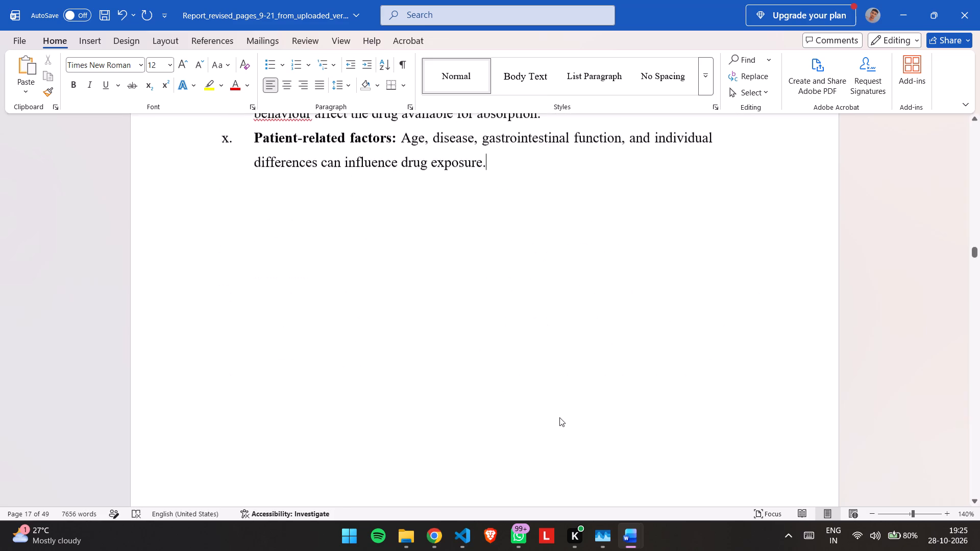
{"action": "scroll", "coordinate": [559, 417], "scroll_direction": "down", "scroll_amount": 3}
{"action": "scroll", "coordinate": [559, 417], "scroll_direction": "up", "scroll_amount": 2}
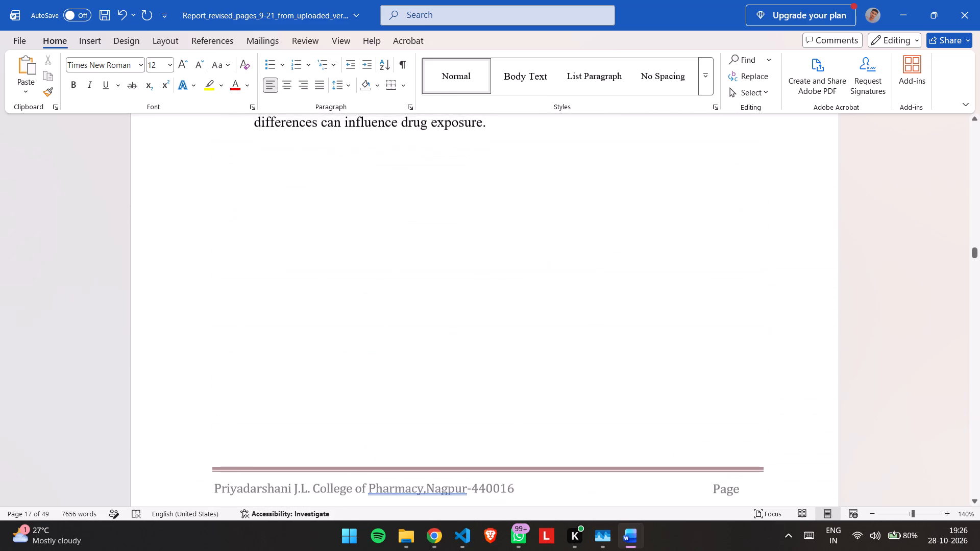
{"action": "scroll", "coordinate": [559, 417], "scroll_direction": "up", "scroll_amount": 4}
{"action": "scroll", "coordinate": [559, 417], "scroll_direction": "down", "scroll_amount": 5}
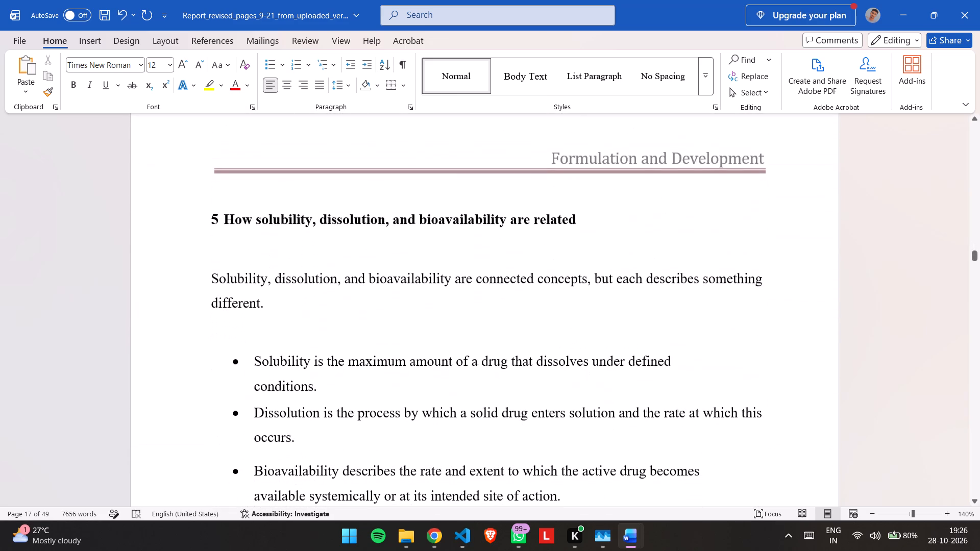
{"action": "key", "text": "alt+Tab"}
{"action": "scroll", "coordinate": [340, 366], "scroll_direction": "down", "scroll_amount": 2}
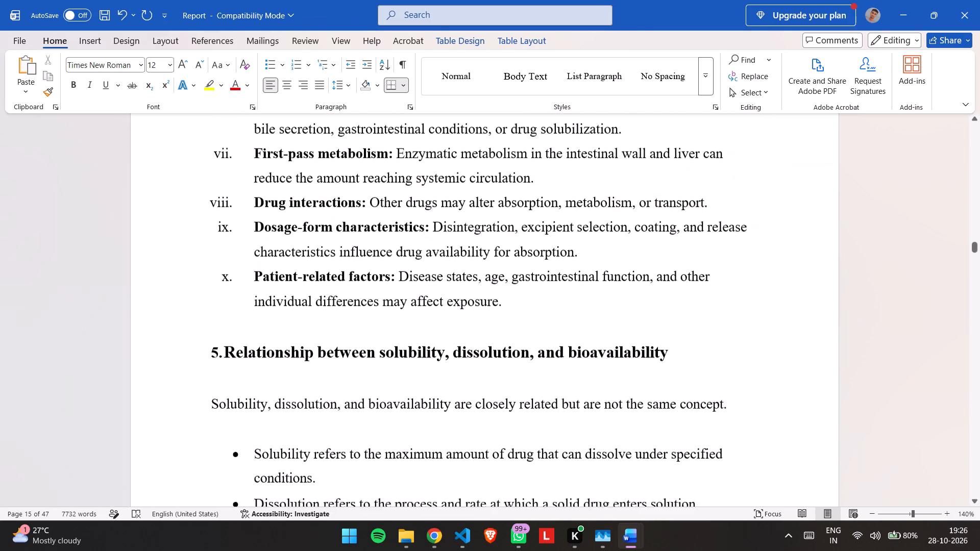
{"action": "scroll", "coordinate": [340, 366], "scroll_direction": "down", "scroll_amount": 1}
{"action": "key", "text": "alt+Tab"}
Change the number of the solubility, dissolution and bioavailability heading to "5." followed by a space.
{"action": "left_click", "coordinate": [223, 227]}
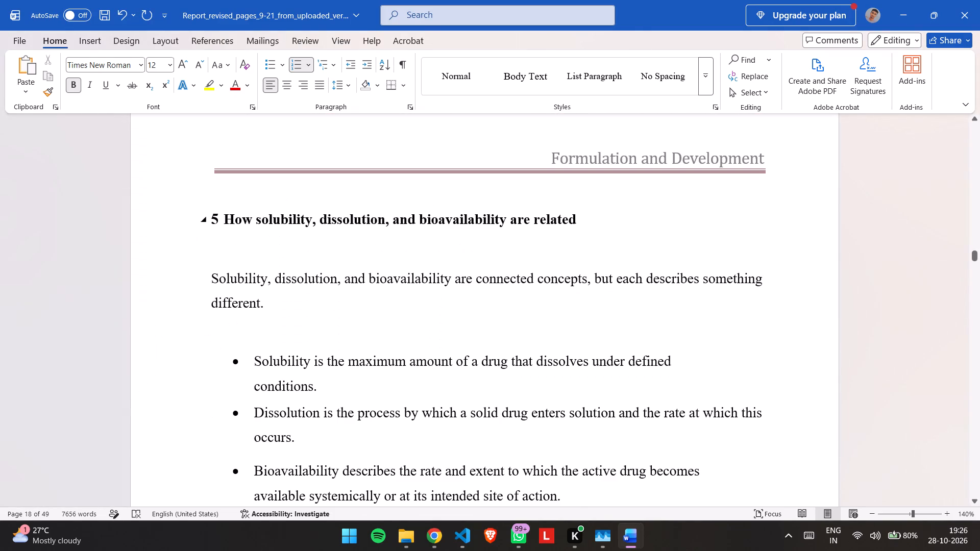
{"action": "left_click", "coordinate": [217, 220]}
{"action": "type", "text": "5."}
{"action": "key", "text": "space"}
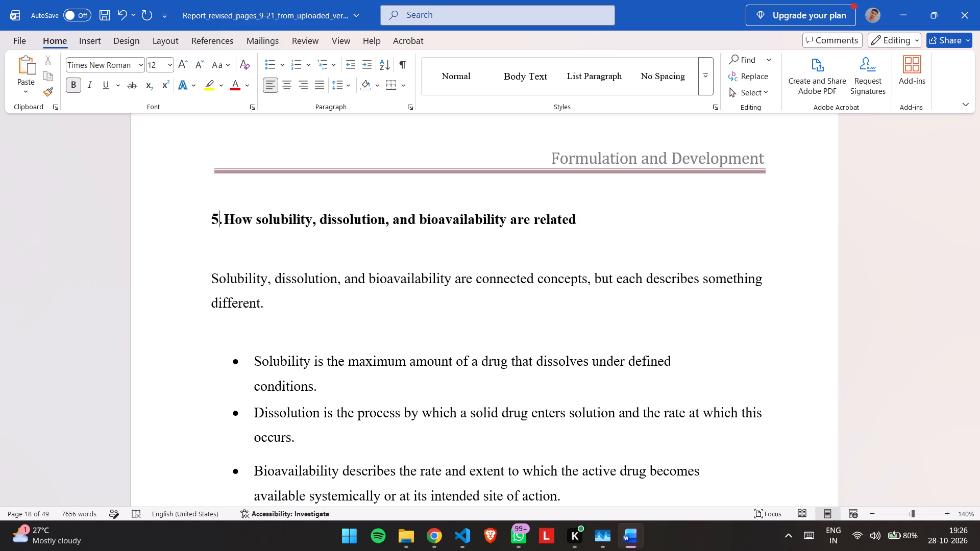
{"action": "key", "text": "space"}
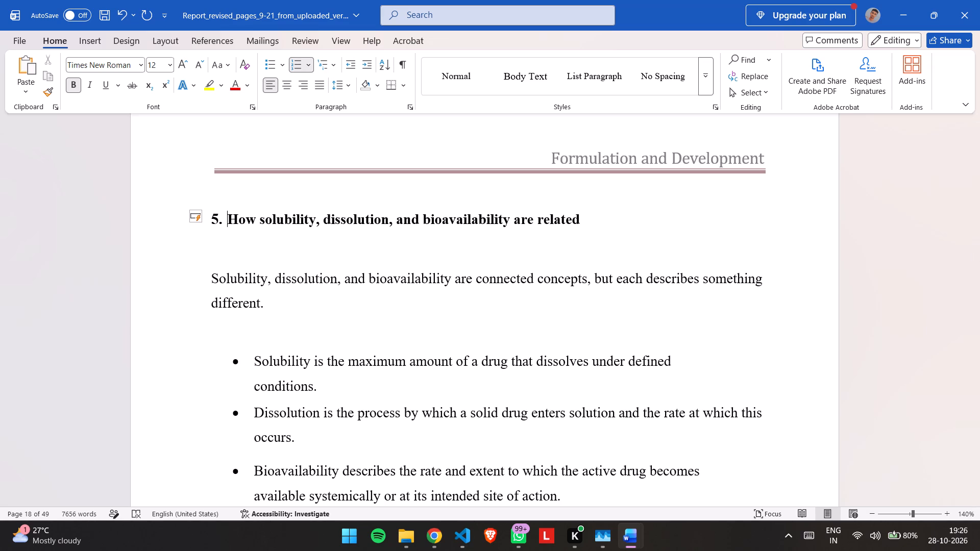
Compare section 5's introduction, bulleted list and closing paragraph with the original Report.
{"action": "key", "text": "alt+Tab"}
{"action": "scroll", "coordinate": [324, 283], "scroll_direction": "down", "scroll_amount": 3}
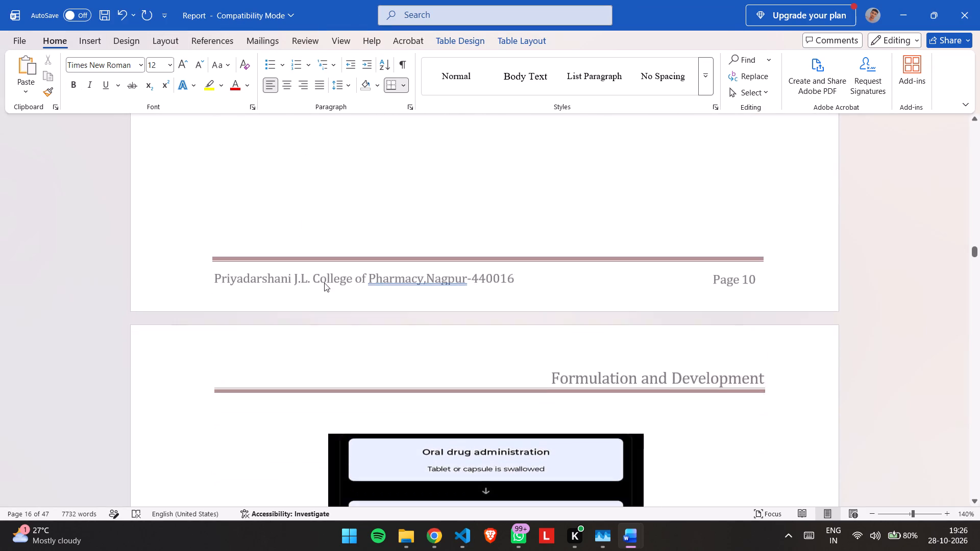
{"action": "scroll", "coordinate": [324, 283], "scroll_direction": "down", "scroll_amount": 1}
{"action": "scroll", "coordinate": [324, 283], "scroll_direction": "up", "scroll_amount": 2}
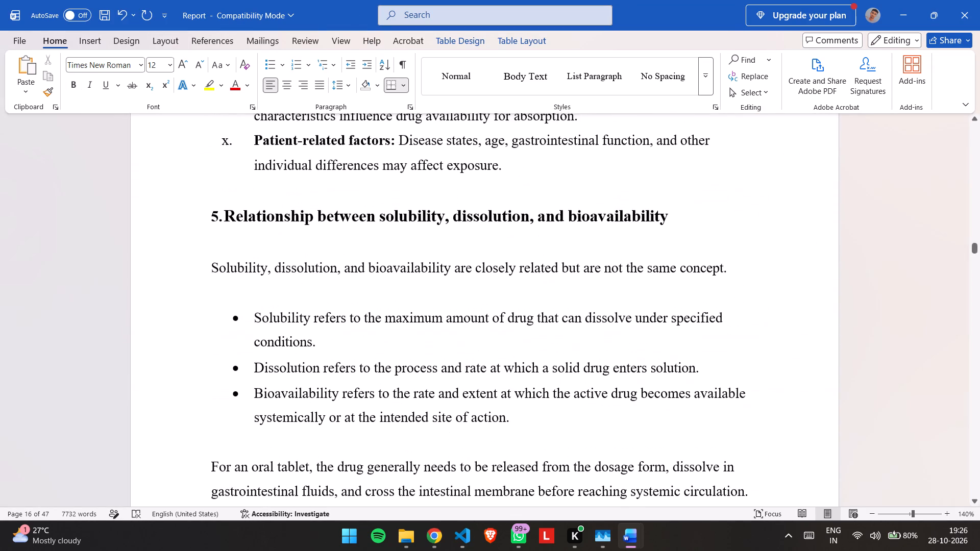
{"action": "key", "text": "alt+Tab"}
{"action": "scroll", "coordinate": [324, 283], "scroll_direction": "down", "scroll_amount": 1}
{"action": "key", "text": "alt+Tab"}
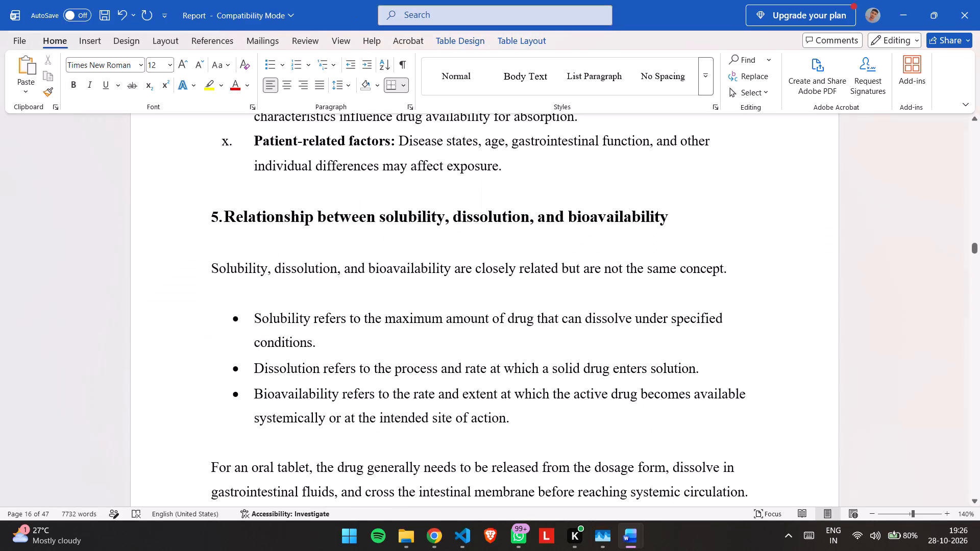
{"action": "scroll", "coordinate": [324, 283], "scroll_direction": "up", "scroll_amount": 1}
{"action": "key", "text": "alt+Tab"}
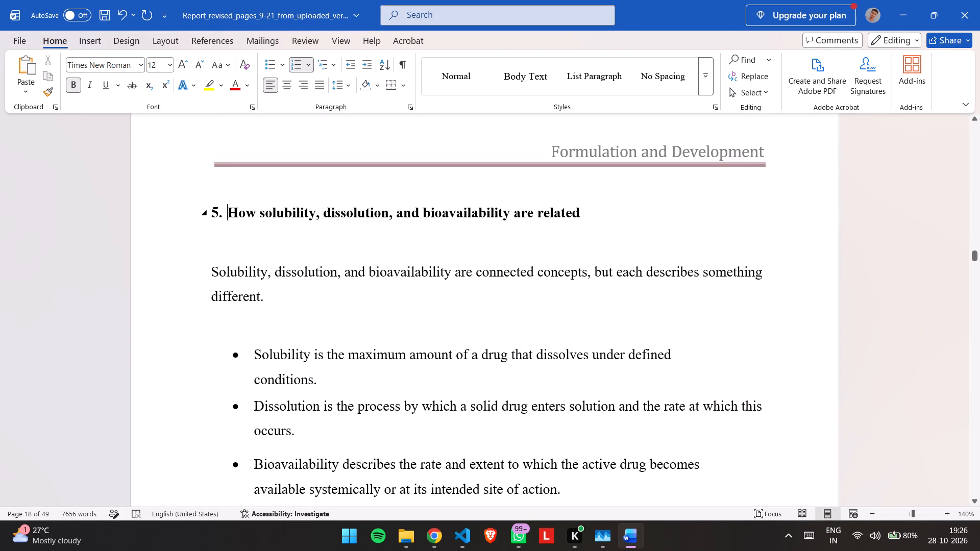
{"action": "scroll", "coordinate": [513, 210], "scroll_direction": "down", "scroll_amount": 2}
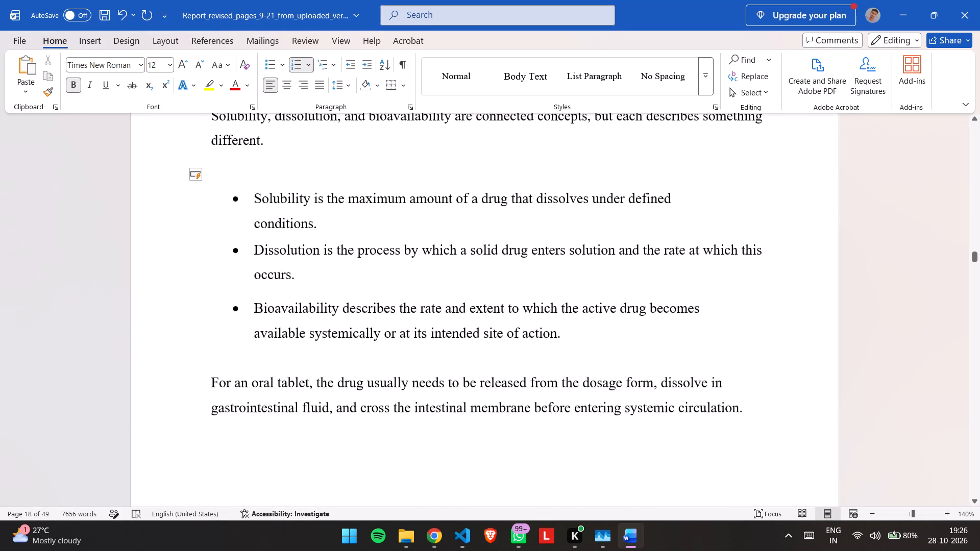
{"action": "scroll", "coordinate": [513, 210], "scroll_direction": "down", "scroll_amount": 2}
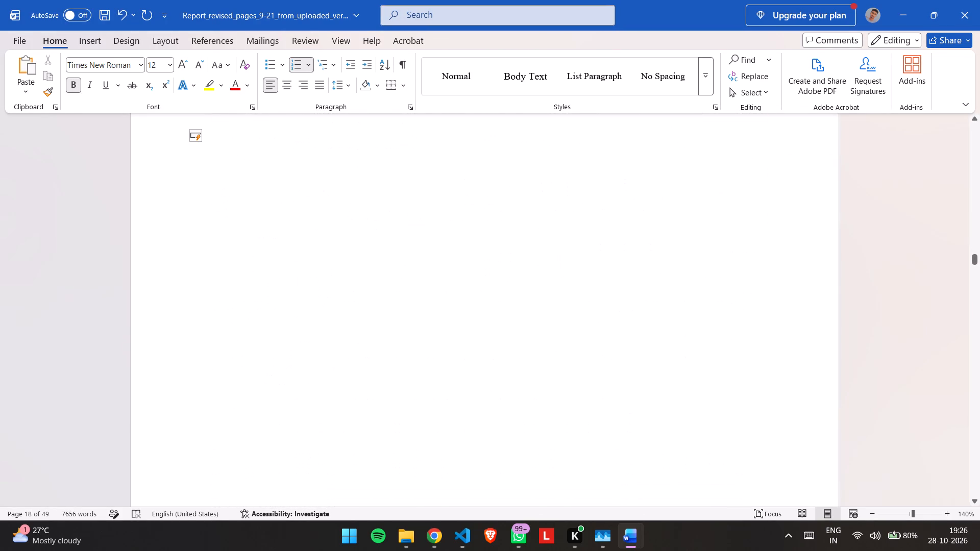
{"action": "scroll", "coordinate": [513, 210], "scroll_direction": "down", "scroll_amount": 1}
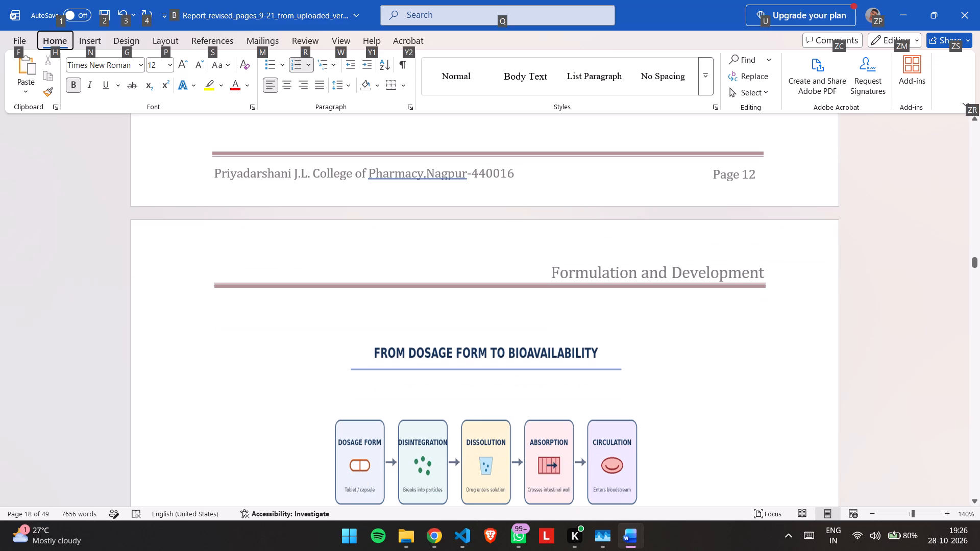
{"action": "left_click", "coordinate": [139, 281]}
{"action": "scroll", "coordinate": [139, 281], "scroll_direction": "up", "scroll_amount": 3}
Compare the placement of the Fig No. 2 diagram and its surrounding text with the original Report.
{"action": "key", "text": "alt+Tab"}
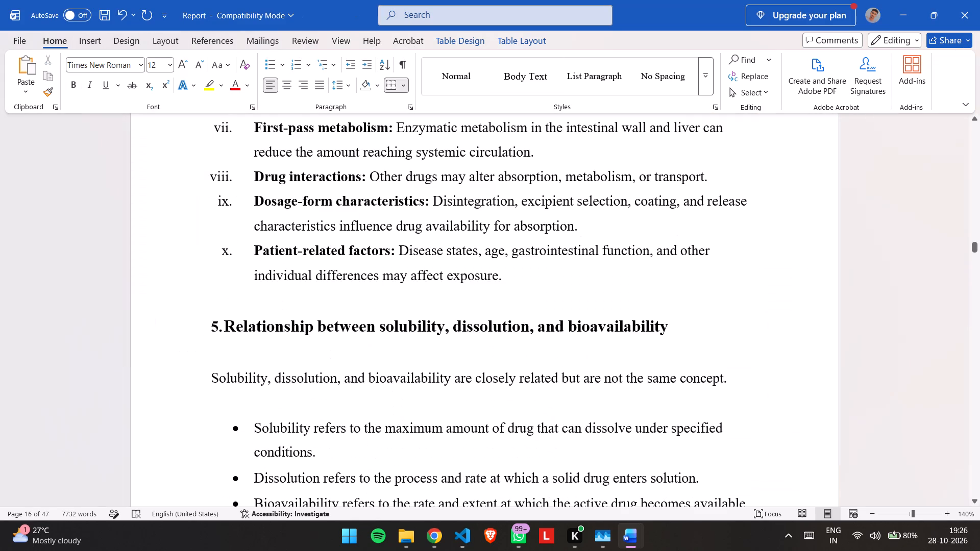
{"action": "scroll", "coordinate": [403, 333], "scroll_direction": "down", "scroll_amount": 2}
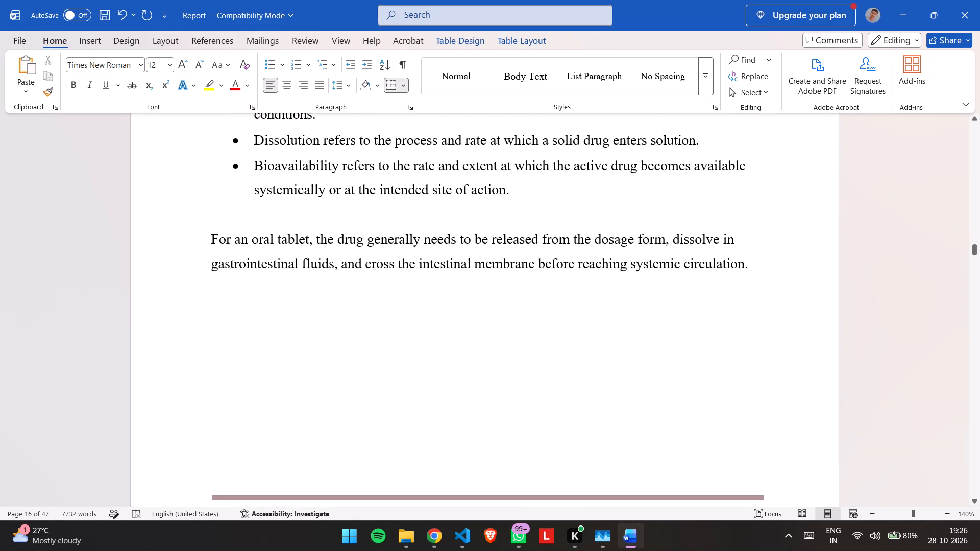
{"action": "scroll", "coordinate": [403, 333], "scroll_direction": "down", "scroll_amount": 3}
{"action": "key", "text": "alt+Tab"}
{"action": "scroll", "coordinate": [403, 333], "scroll_direction": "down", "scroll_amount": 4}
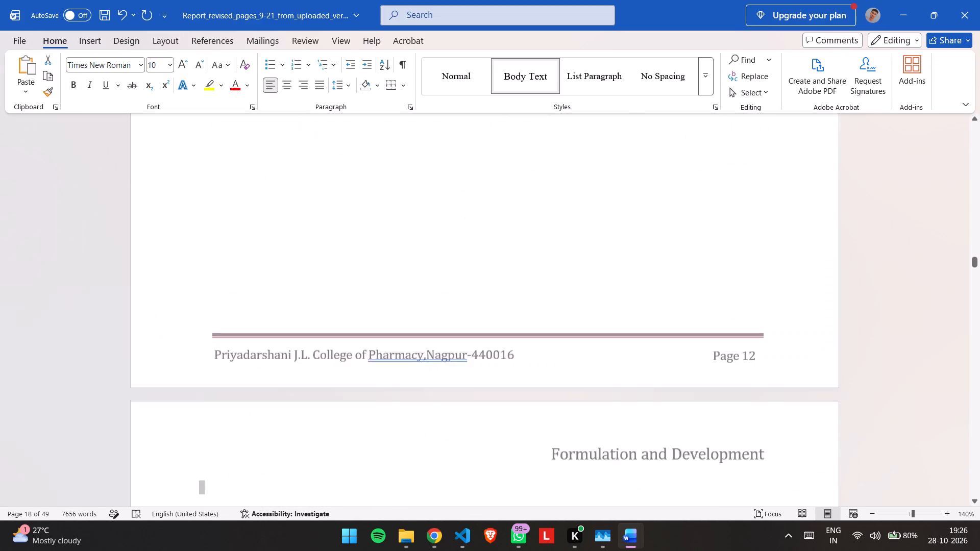
{"action": "scroll", "coordinate": [403, 333], "scroll_direction": "down", "scroll_amount": 1}
{"action": "key", "text": "alt+Tab"}
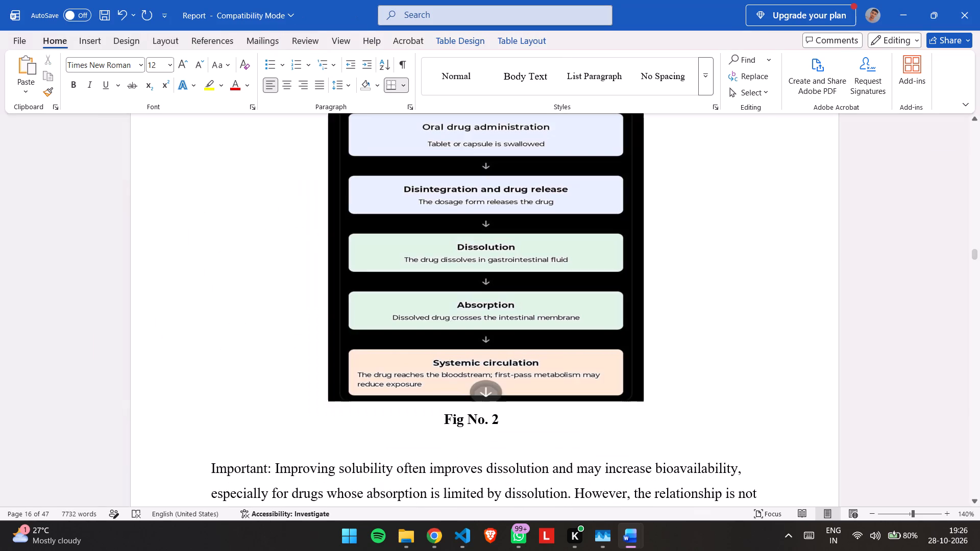
{"action": "scroll", "coordinate": [403, 333], "scroll_direction": "up", "scroll_amount": 1}
{"action": "scroll", "coordinate": [403, 333], "scroll_direction": "down", "scroll_amount": 2}
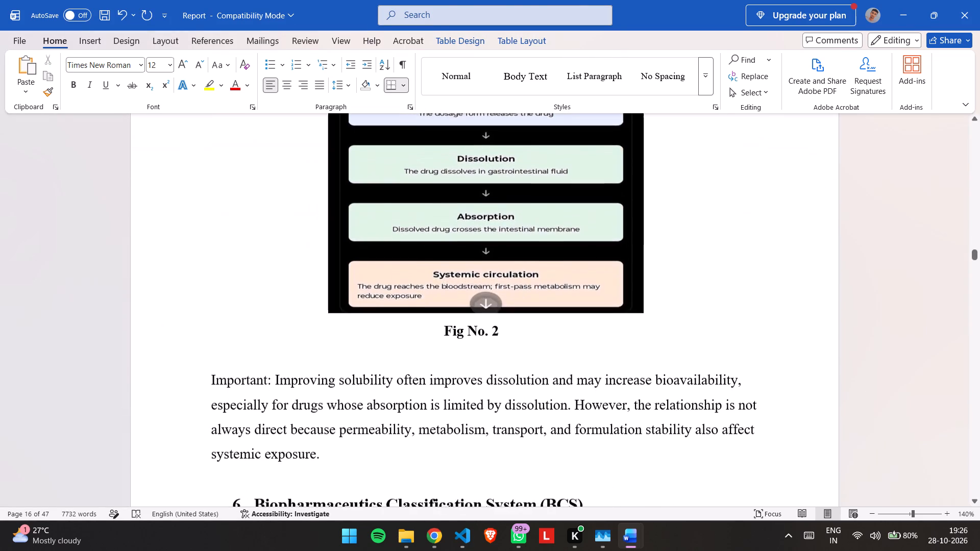
{"action": "key", "text": "alt+Tab"}
{"action": "scroll", "coordinate": [403, 333], "scroll_direction": "up", "scroll_amount": 2}
{"action": "scroll", "coordinate": [403, 333], "scroll_direction": "down", "scroll_amount": 2}
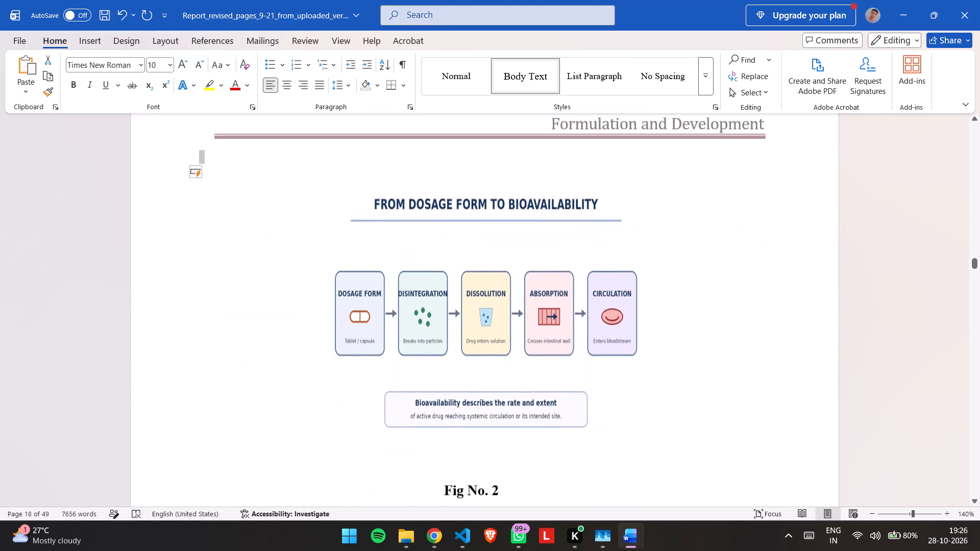
{"action": "scroll", "coordinate": [403, 333], "scroll_direction": "down", "scroll_amount": 1}
{"action": "scroll", "coordinate": [403, 333], "scroll_direction": "up", "scroll_amount": 1}
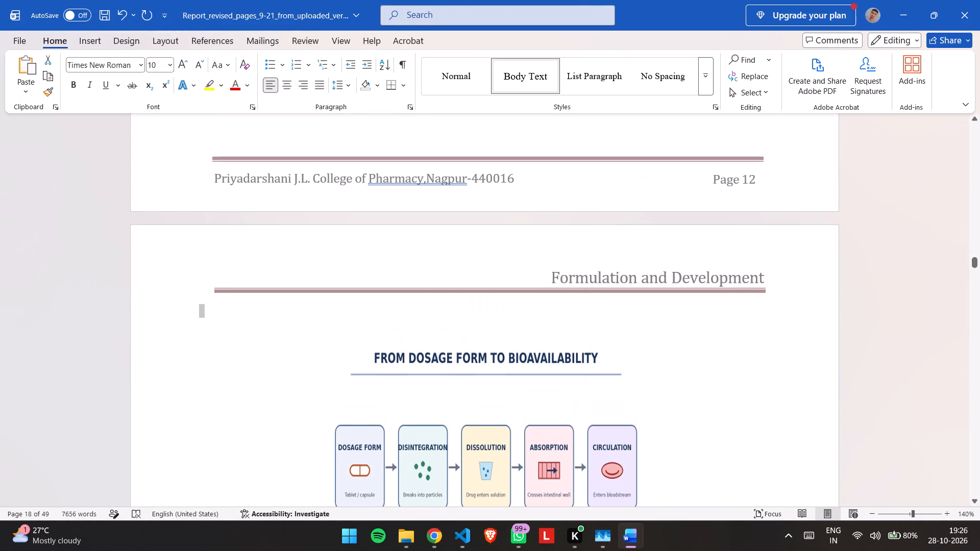
Delete the blank lines between section 5's closing oral tablet paragraph and the Fig No. 2 diagram.
{"action": "left_click", "coordinate": [239, 331]}
{"action": "left_click", "coordinate": [257, 355]}
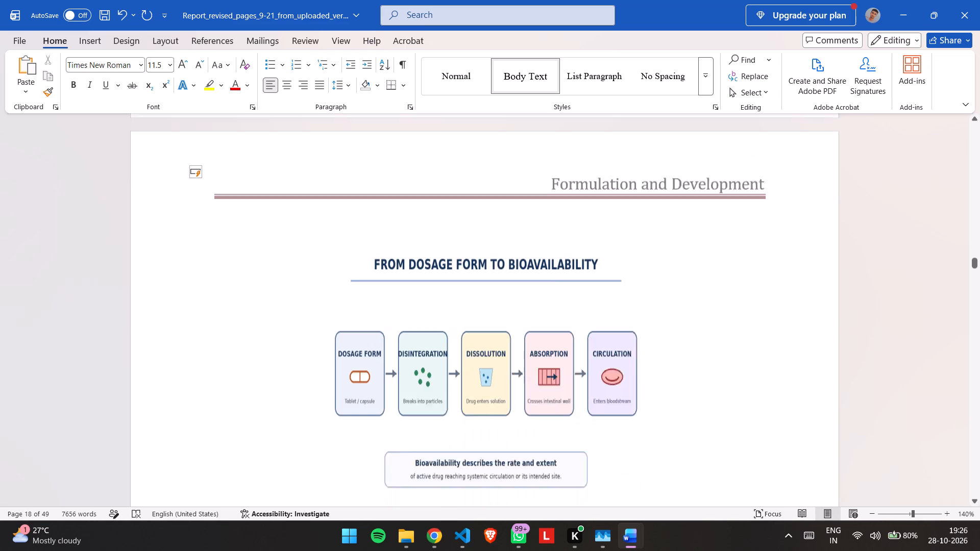
{"action": "left_click", "coordinate": [402, 177]}
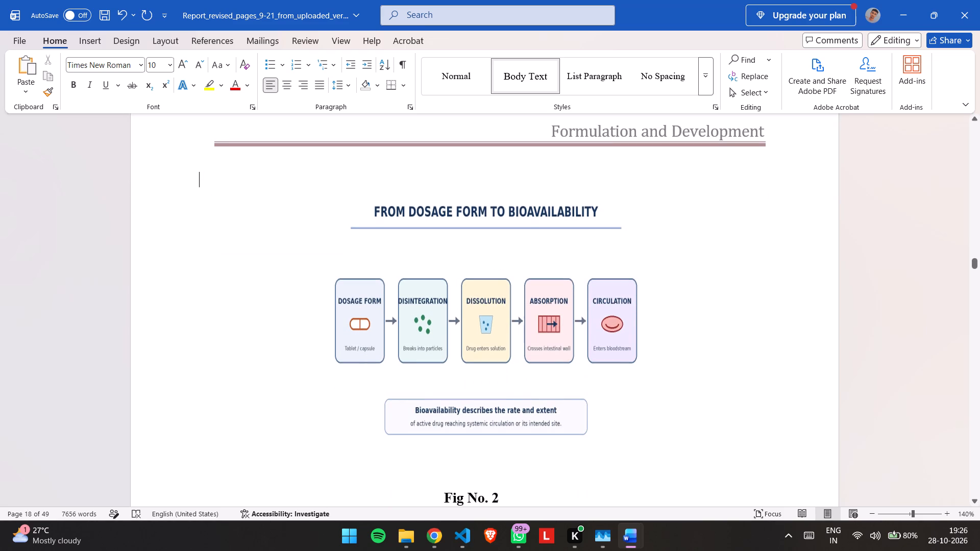
{"action": "key", "text": "BackSpace"}
{"action": "key", "text": "BackSpace"}
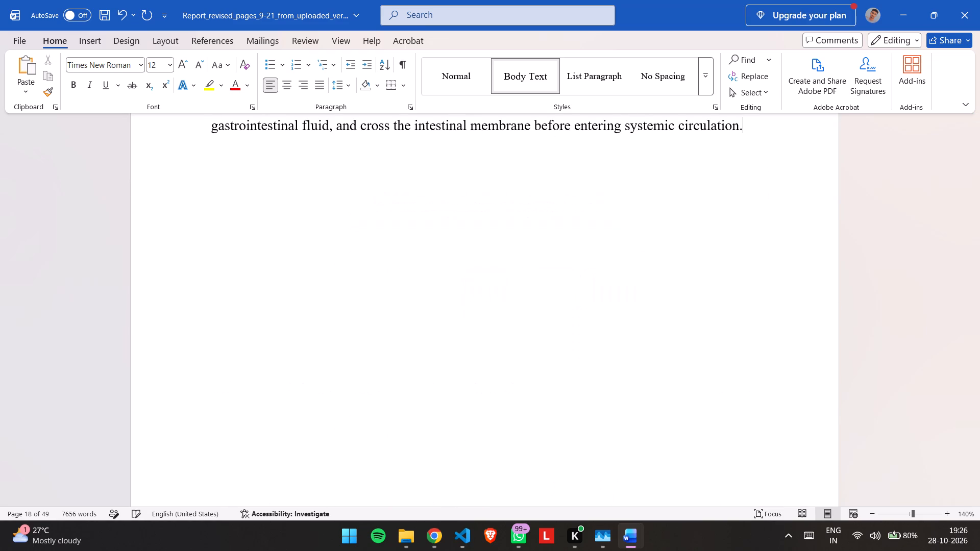
Examine the page layout from section 5's closing paragraph through the Fig No. 2 diagram and the text below it.
{"action": "scroll", "coordinate": [402, 177], "scroll_direction": "down", "scroll_amount": 3}
{"action": "scroll", "coordinate": [402, 177], "scroll_direction": "up", "scroll_amount": 3}
{"action": "scroll", "coordinate": [402, 177], "scroll_direction": "down", "scroll_amount": 1}
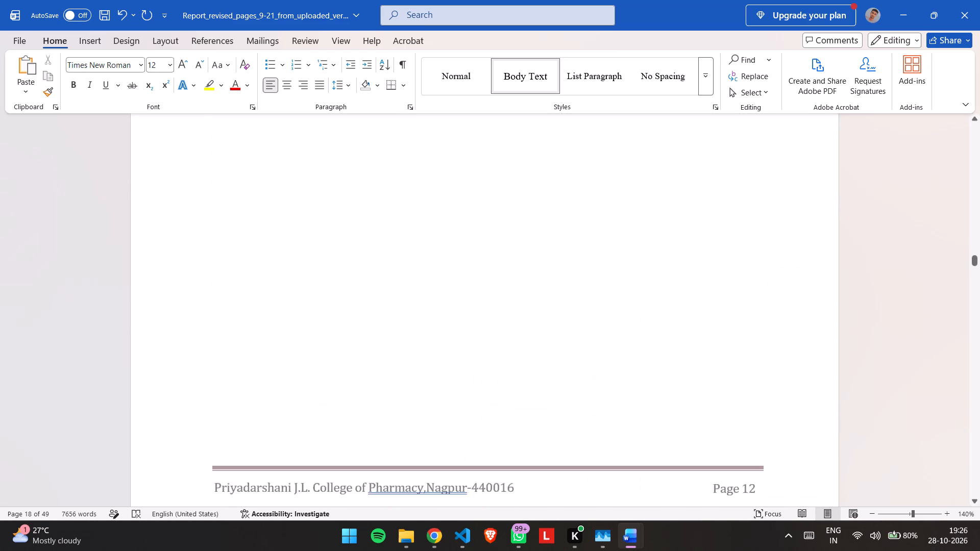
{"action": "scroll", "coordinate": [402, 177], "scroll_direction": "down", "scroll_amount": 1}
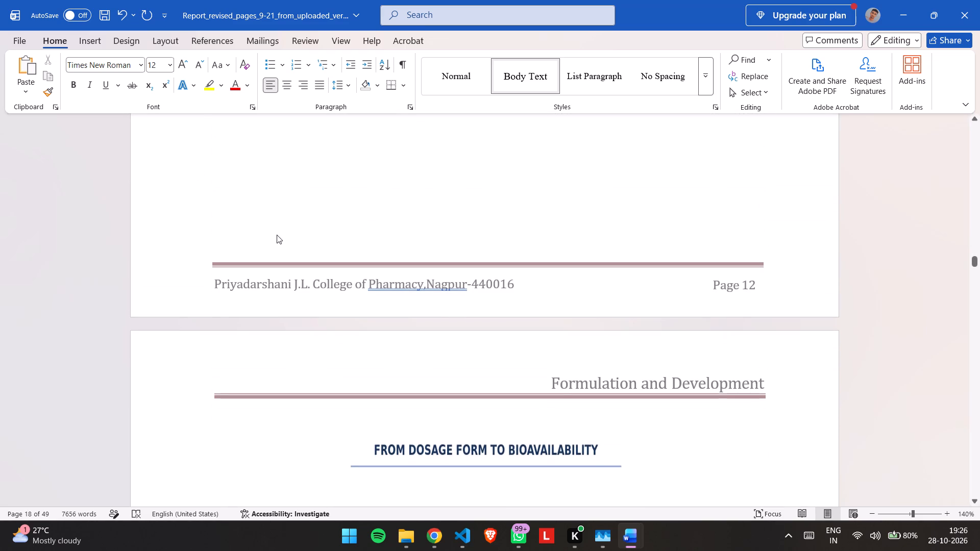
{"action": "left_click", "coordinate": [276, 235]}
{"action": "scroll", "coordinate": [276, 235], "scroll_direction": "down", "scroll_amount": 1}
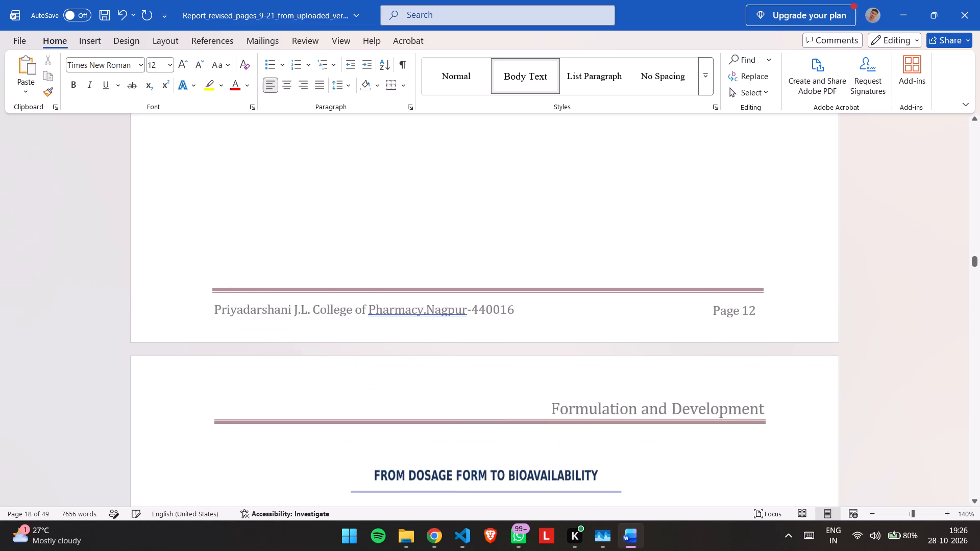
{"action": "scroll", "coordinate": [276, 235], "scroll_direction": "up", "scroll_amount": 5}
{"action": "scroll", "coordinate": [276, 235], "scroll_direction": "down", "scroll_amount": 4}
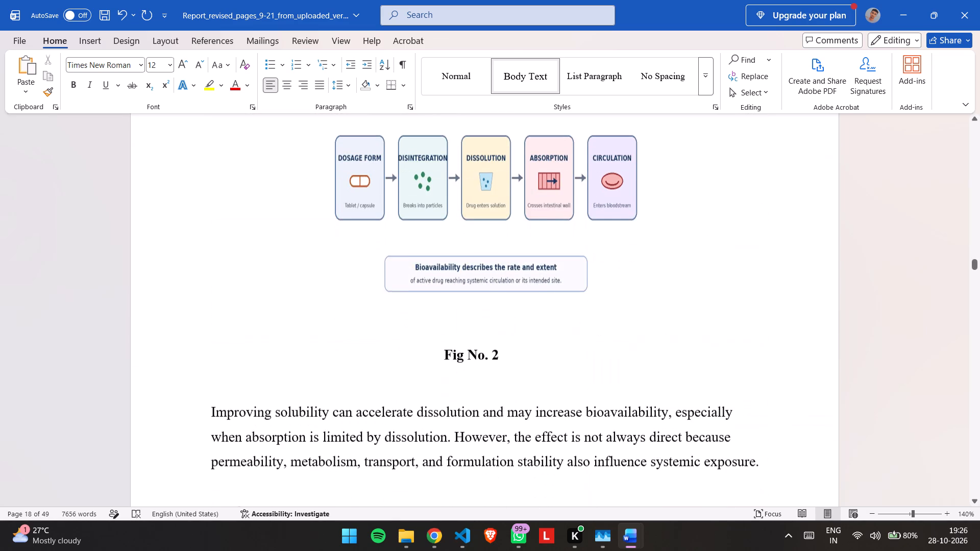
Move the Fig No. 2 diagram and its caption up to just below section 5's closing oral tablet paragraph.
{"action": "left_click_drag", "start_coordinate": [562, 352], "coordinate": [380, 217]}
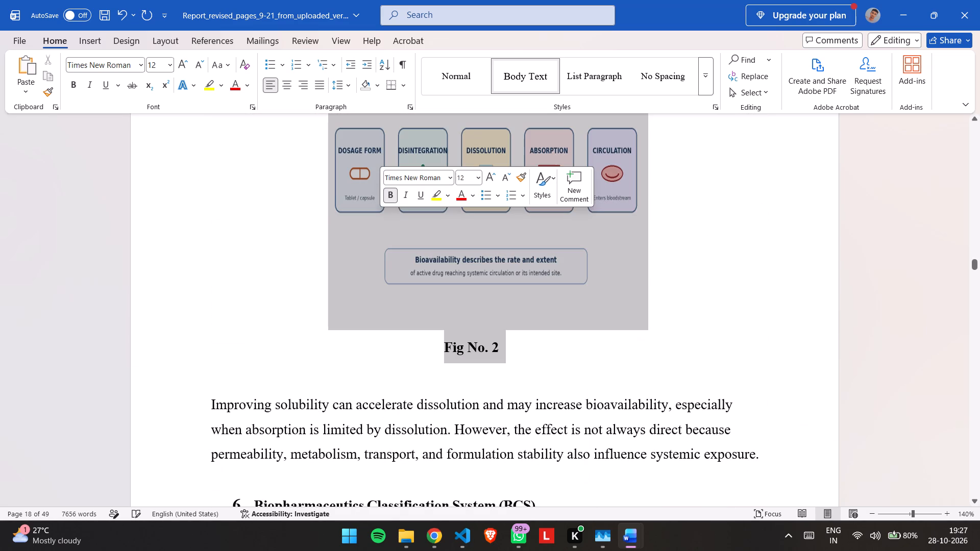
{"action": "key", "text": "ctrl+x"}
{"action": "scroll", "coordinate": [380, 217], "scroll_direction": "up", "scroll_amount": 4}
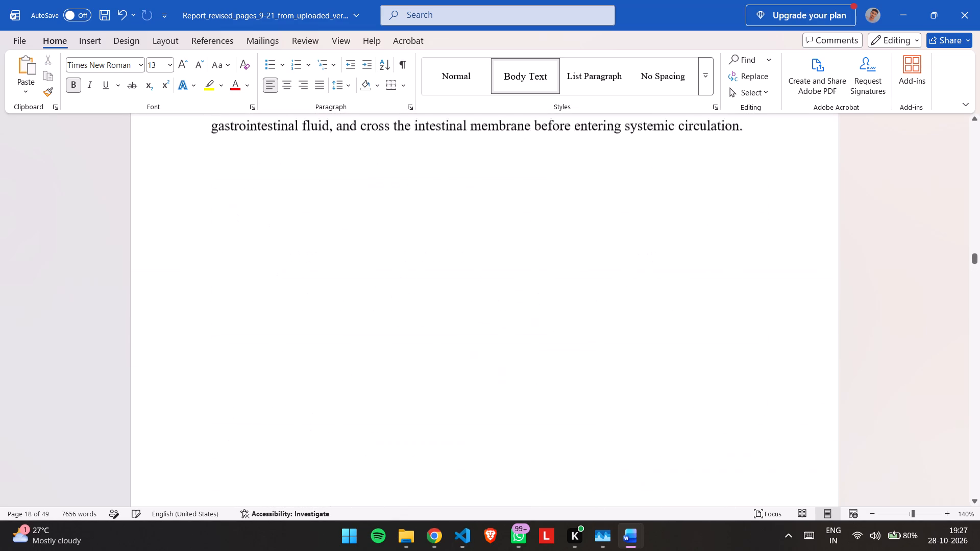
{"action": "left_click", "coordinate": [380, 217]}
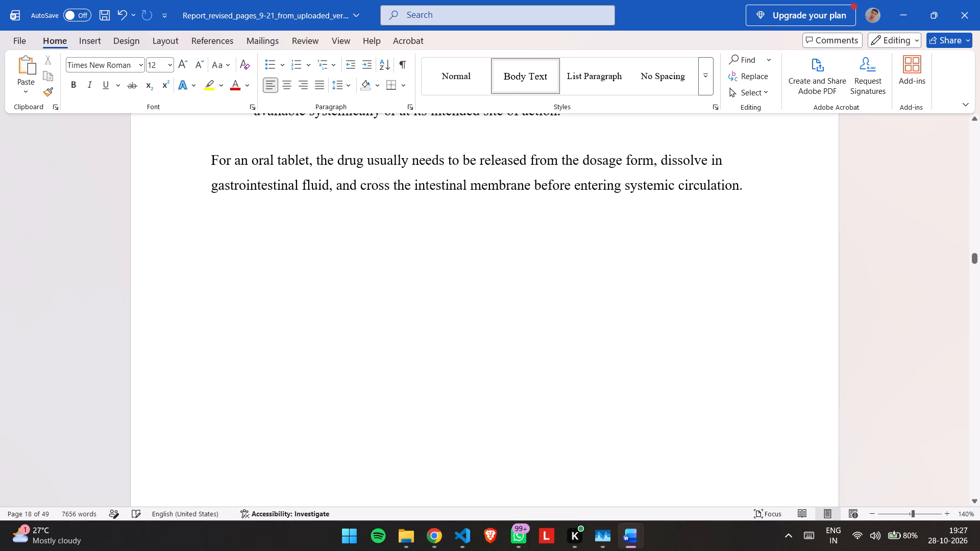
{"action": "left_click", "coordinate": [744, 190]}
{"action": "key", "text": "Return"}
{"action": "key", "text": "Return"}
{"action": "key", "text": "Return"}
{"action": "key", "text": "ctrl+v"}
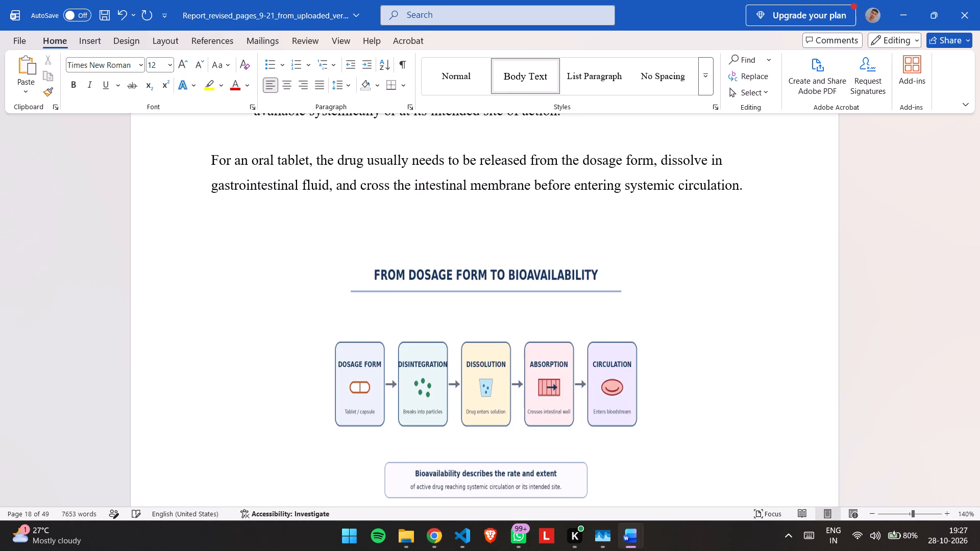
Remove the extra blank line between the oral tablet paragraph and the Fig No. 2 diagram.
{"action": "scroll", "coordinate": [691, 276], "scroll_direction": "up", "scroll_amount": 1}
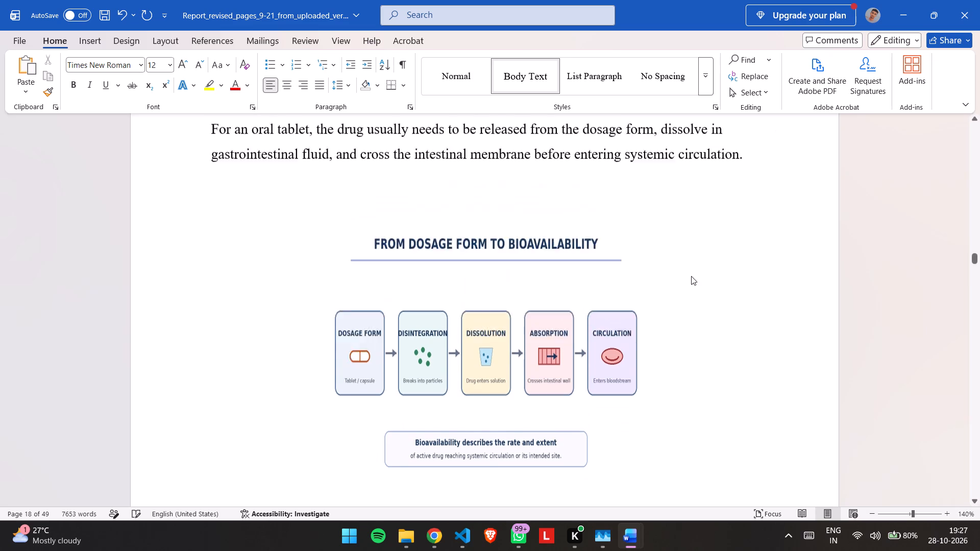
{"action": "scroll", "coordinate": [691, 276], "scroll_direction": "up", "scroll_amount": 1}
{"action": "left_click", "coordinate": [428, 318]}
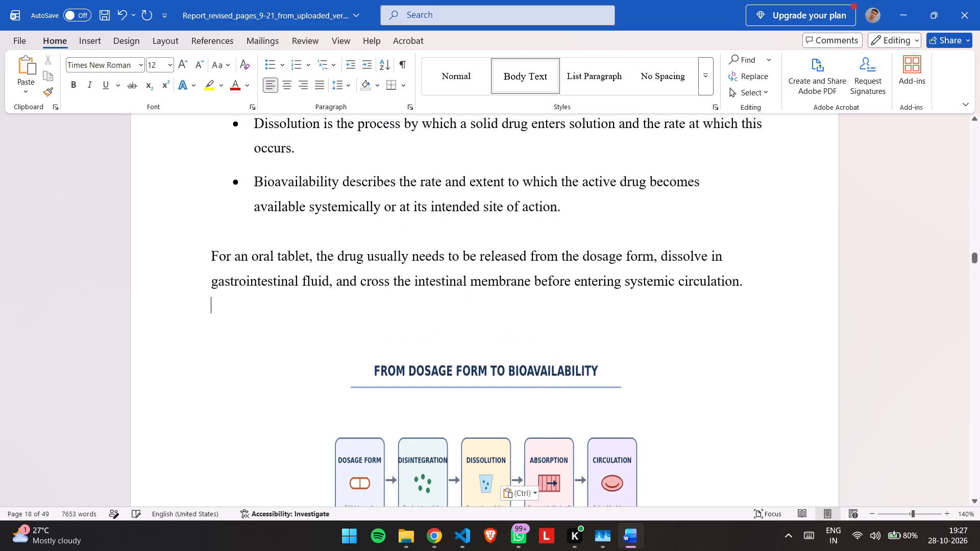
{"action": "key", "text": "BackSpace"}
{"action": "key", "text": "BackSpace"}
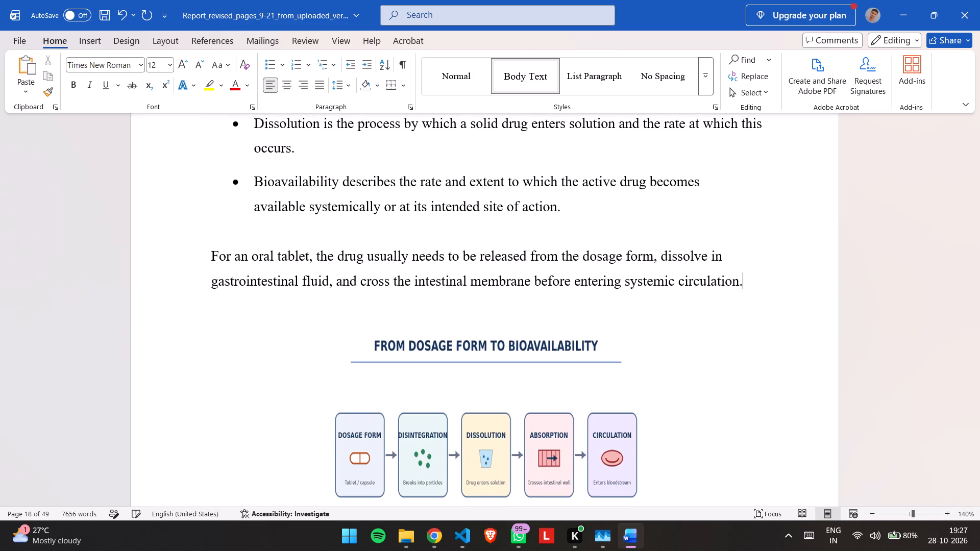
Move the "Improving solubility" paragraph to directly below the Fig No. 2 caption, matching its placement in the original Report.
{"action": "scroll", "coordinate": [428, 318], "scroll_direction": "down", "scroll_amount": 4}
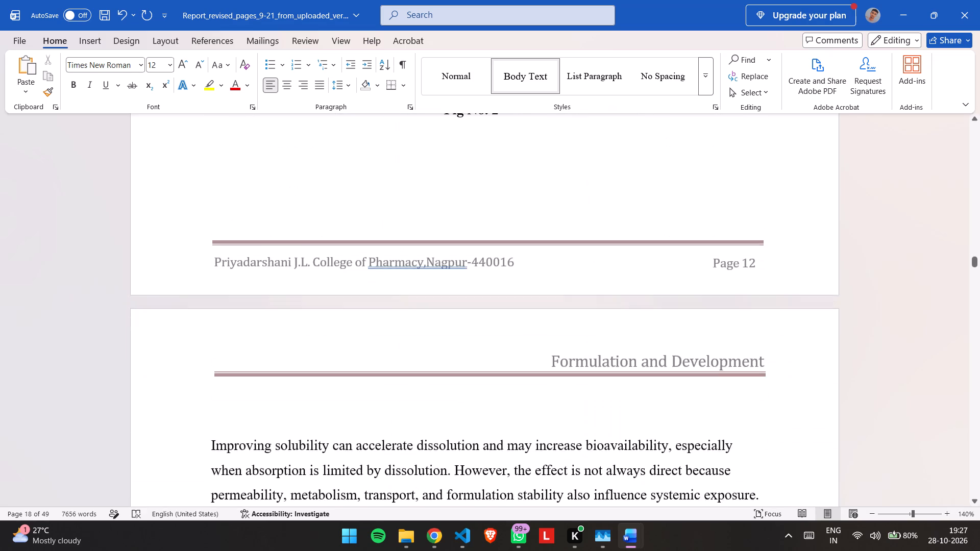
{"action": "key", "text": "alt+Tab"}
{"action": "scroll", "coordinate": [428, 318], "scroll_direction": "down", "scroll_amount": 1}
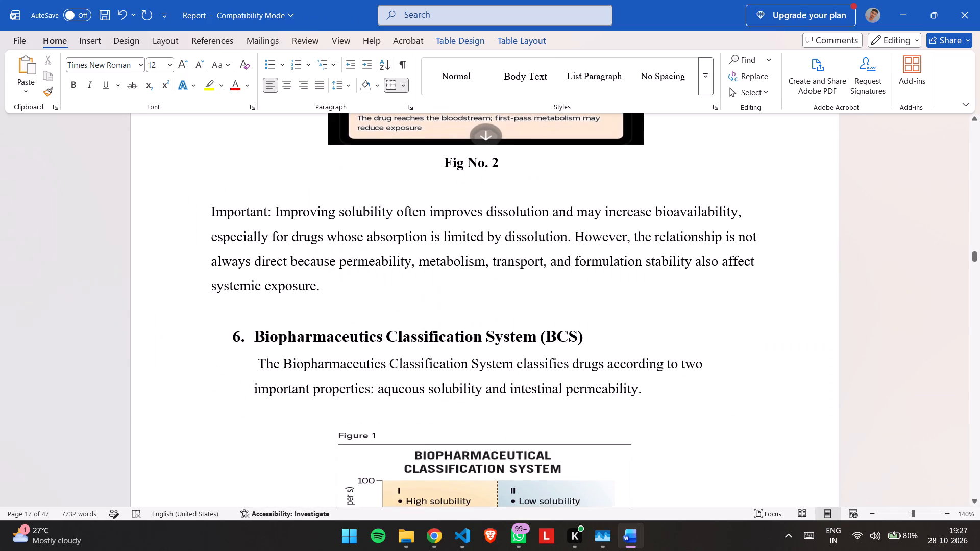
{"action": "scroll", "coordinate": [428, 318], "scroll_direction": "down", "scroll_amount": 1}
{"action": "key", "text": "alt+Tab"}
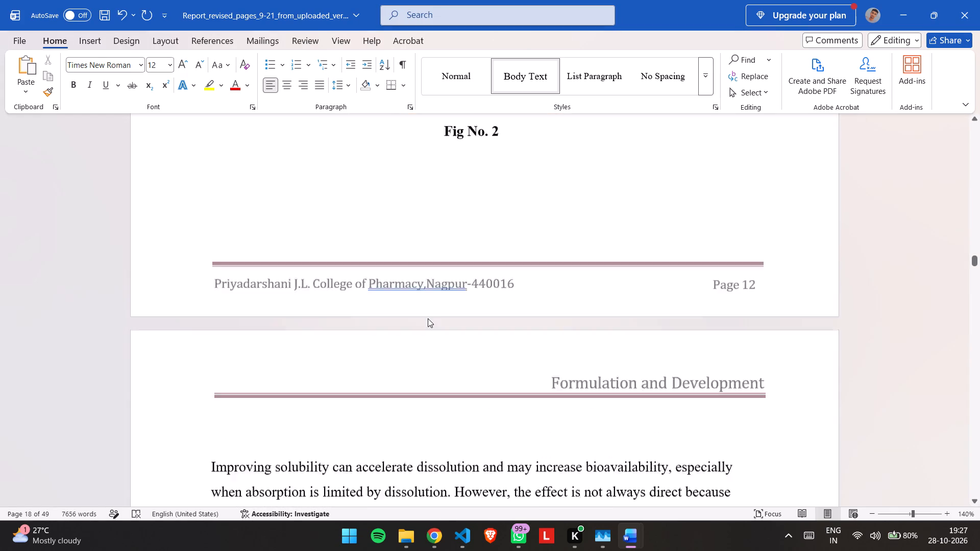
{"action": "scroll", "coordinate": [428, 318], "scroll_direction": "down", "scroll_amount": 1}
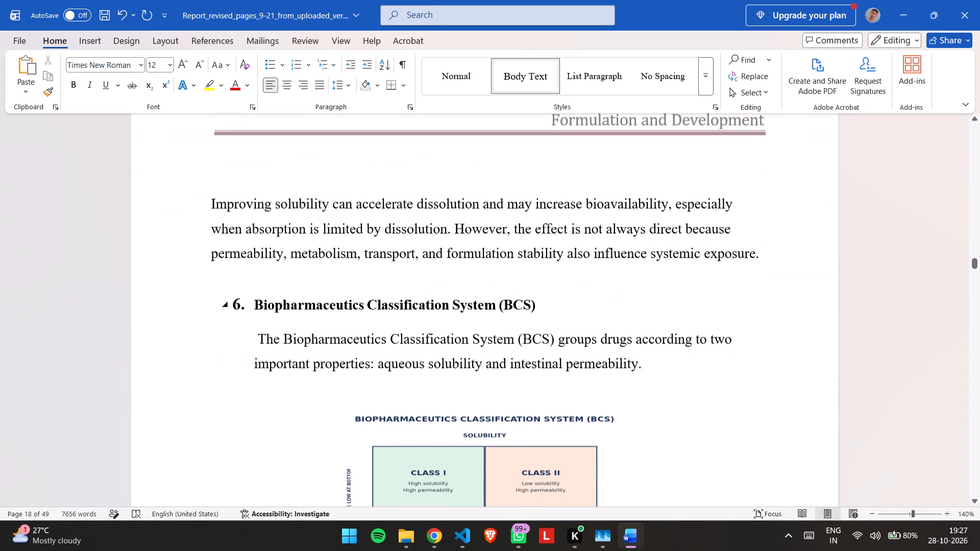
{"action": "left_click_drag", "start_coordinate": [771, 260], "coordinate": [648, 206]}
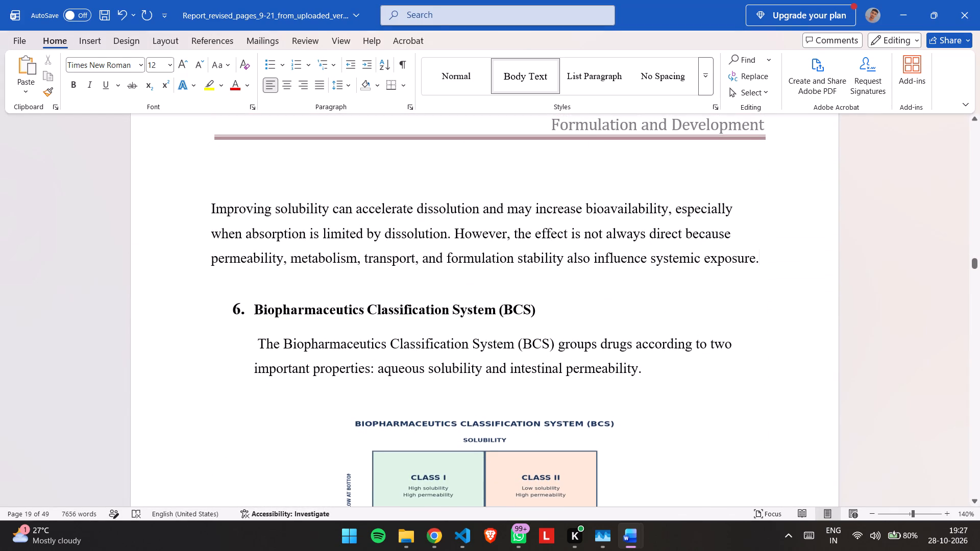
{"action": "left_click_drag", "start_coordinate": [648, 206], "coordinate": [234, 210]}
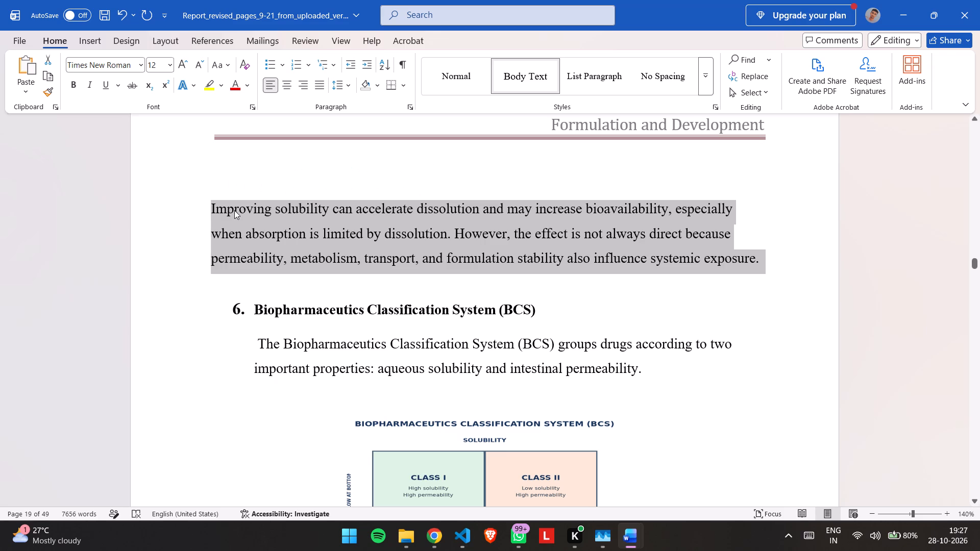
{"action": "key", "text": "ctrl+x"}
{"action": "scroll", "coordinate": [300, 193], "scroll_direction": "up", "scroll_amount": 1}
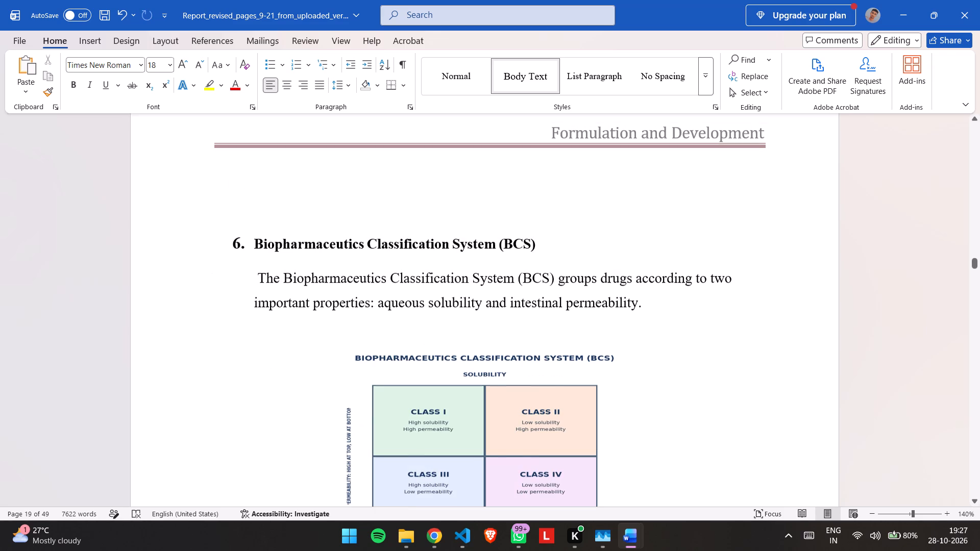
{"action": "scroll", "coordinate": [300, 193], "scroll_direction": "up", "scroll_amount": 1}
{"action": "scroll", "coordinate": [470, 191], "scroll_direction": "up", "scroll_amount": 1}
{"action": "left_click", "coordinate": [522, 187]}
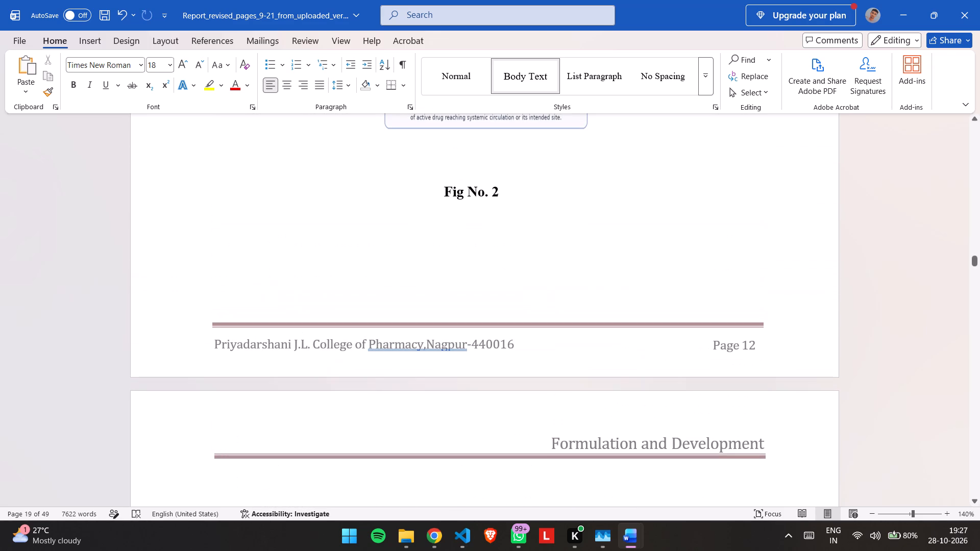
{"action": "key", "text": "Return"}
{"action": "key", "text": "ctrl+v"}
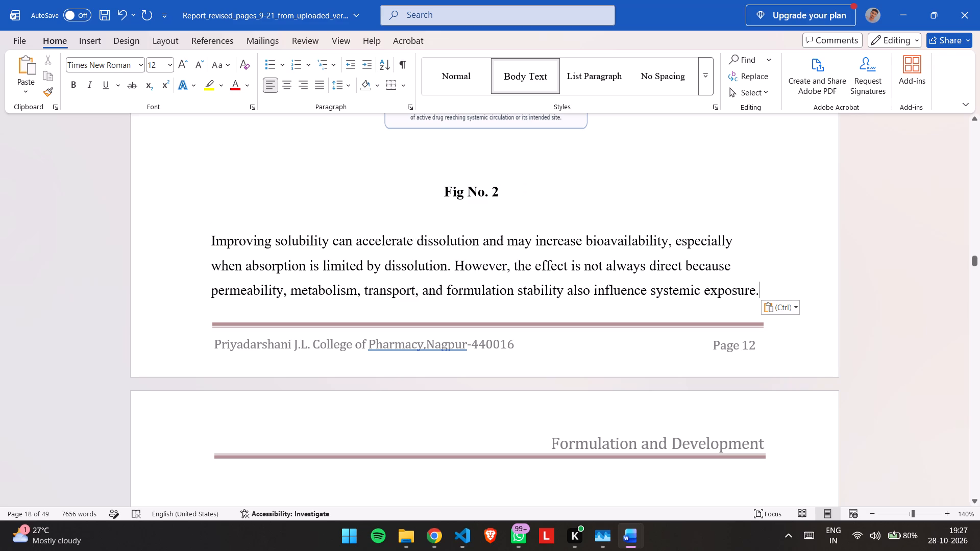
Delete the blank lines above the section 6 Biopharmaceutics Classification System (BCS) heading.
{"action": "scroll", "coordinate": [522, 187], "scroll_direction": "down", "scroll_amount": 2}
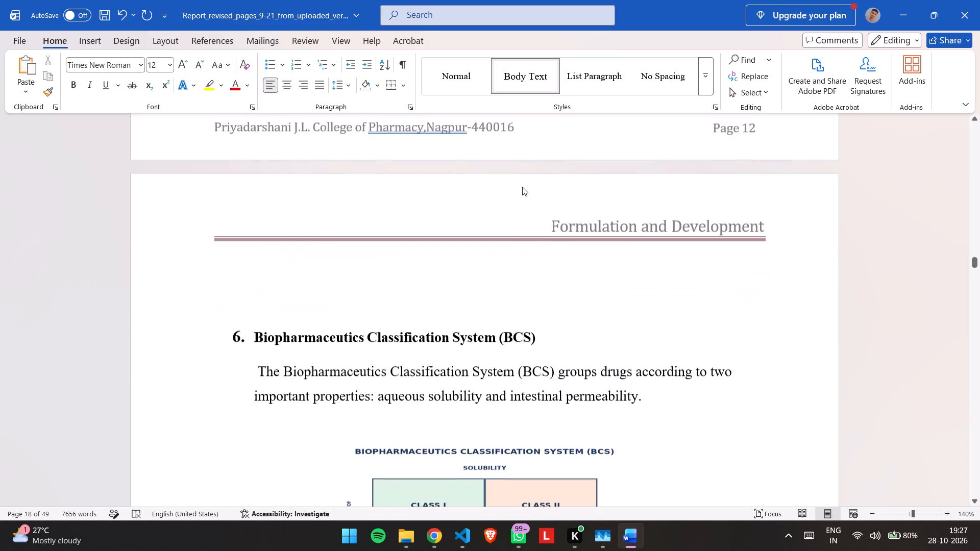
{"action": "left_click", "coordinate": [302, 295]}
{"action": "key", "text": "BackSpace"}
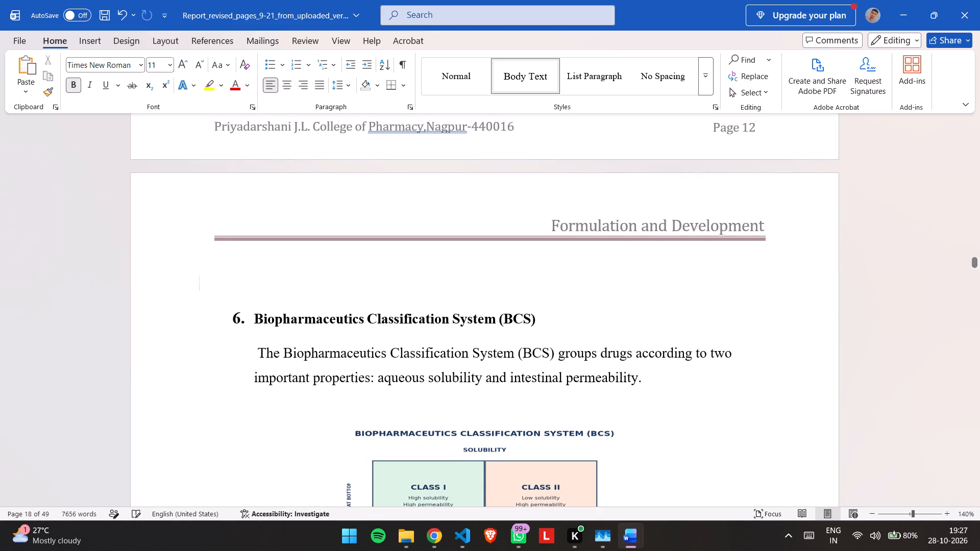
{"action": "key", "text": "Down"}
{"action": "key", "text": "BackSpace"}
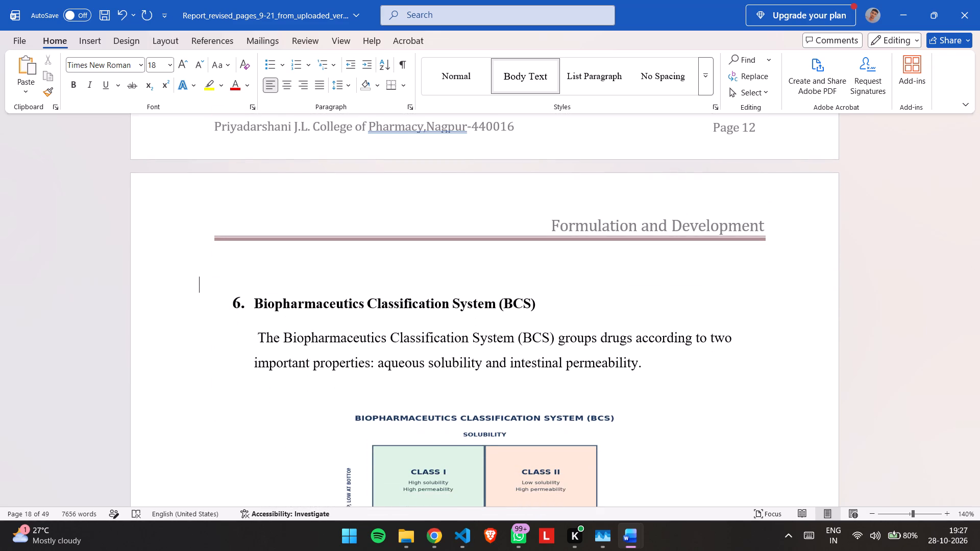
{"action": "key", "text": "BackSpace"}
{"action": "key", "text": "BackSpace"}
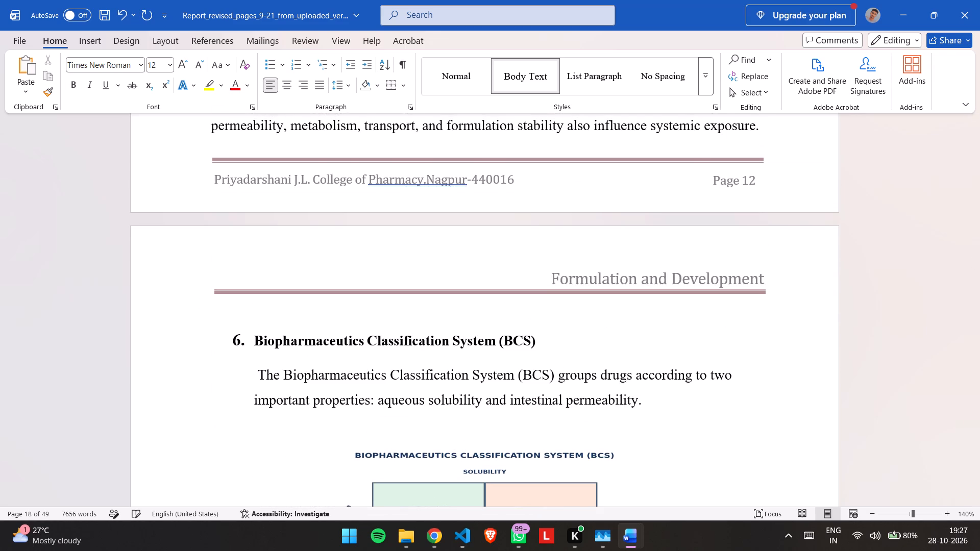
Insert a space between "Pharmacy," and "Nagpur" in the page 12 footer and return to the document body.
{"action": "scroll", "coordinate": [302, 295], "scroll_direction": "up", "scroll_amount": 2}
{"action": "double_click", "coordinate": [476, 483]}
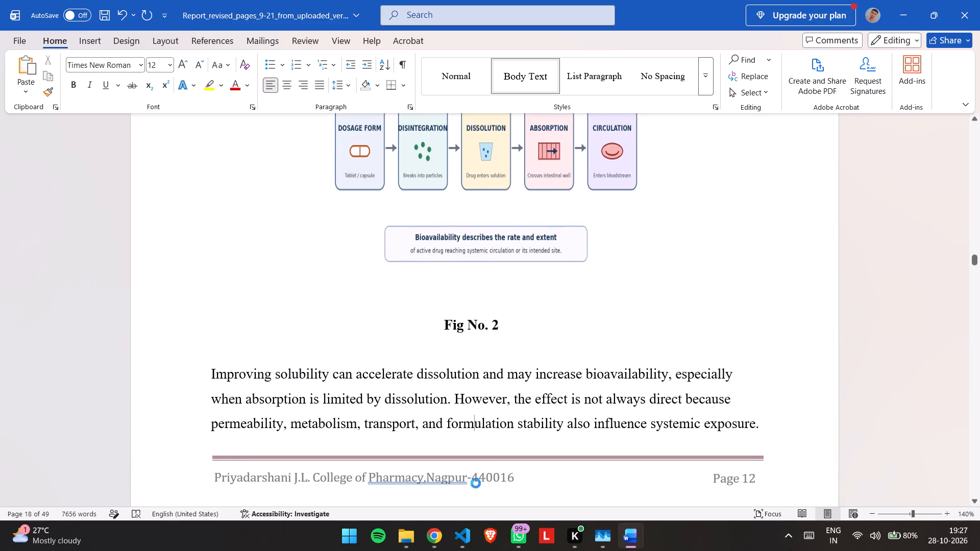
{"action": "left_click", "coordinate": [431, 482]}
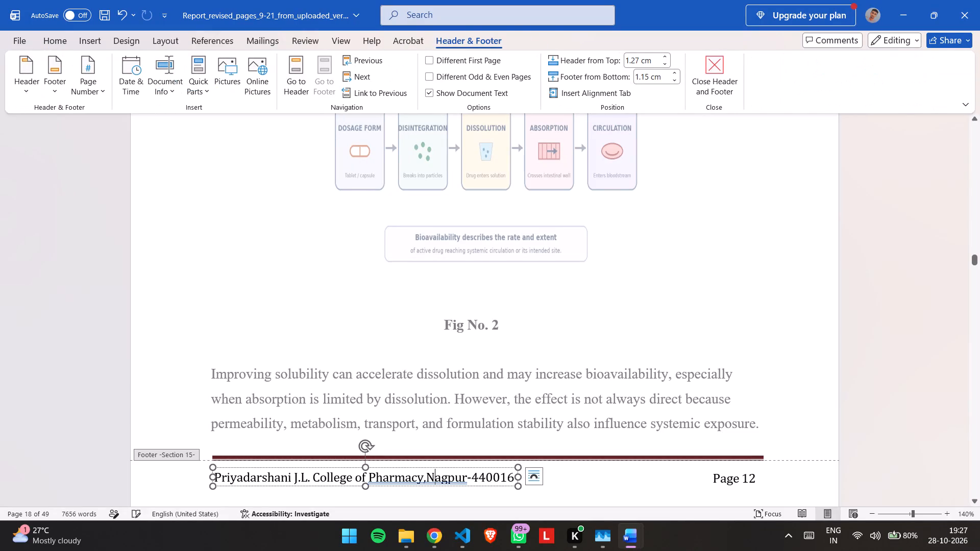
{"action": "key", "text": "Left"}
{"action": "key", "text": "space"}
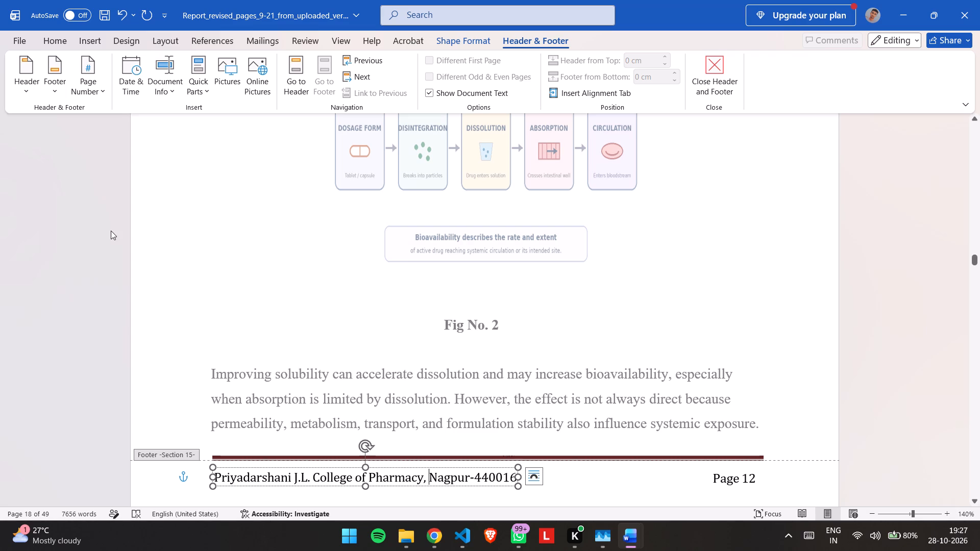
{"action": "left_click", "coordinate": [97, 90]}
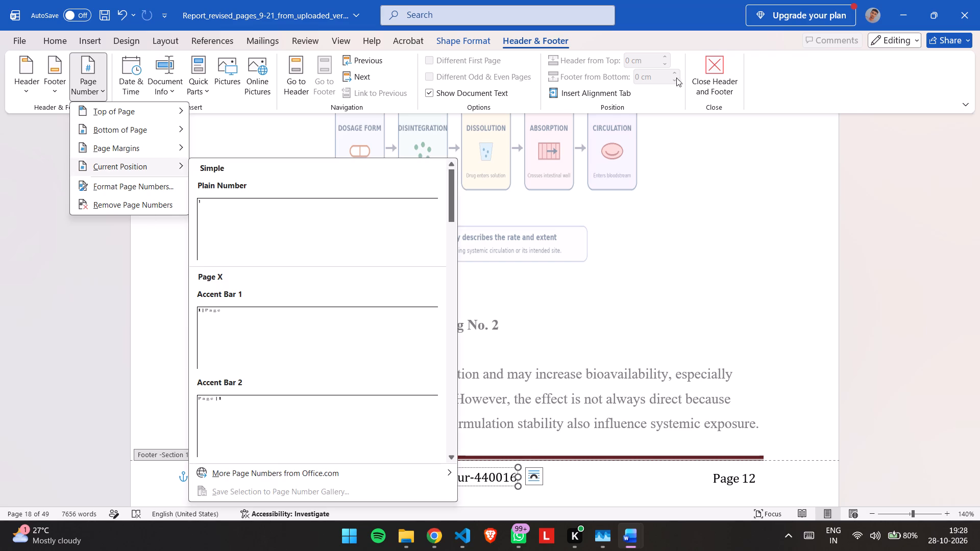
{"action": "left_click", "coordinate": [724, 73]}
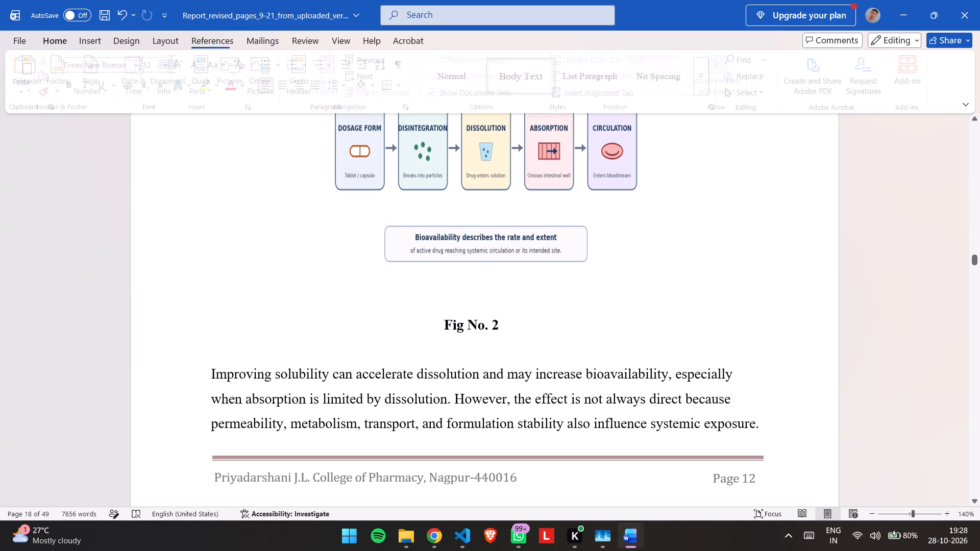
Compare section 6's BCS diagram and the page layout around the importance of BCS list with the original Report.
{"action": "scroll", "coordinate": [530, 320], "scroll_direction": "down", "scroll_amount": 5}
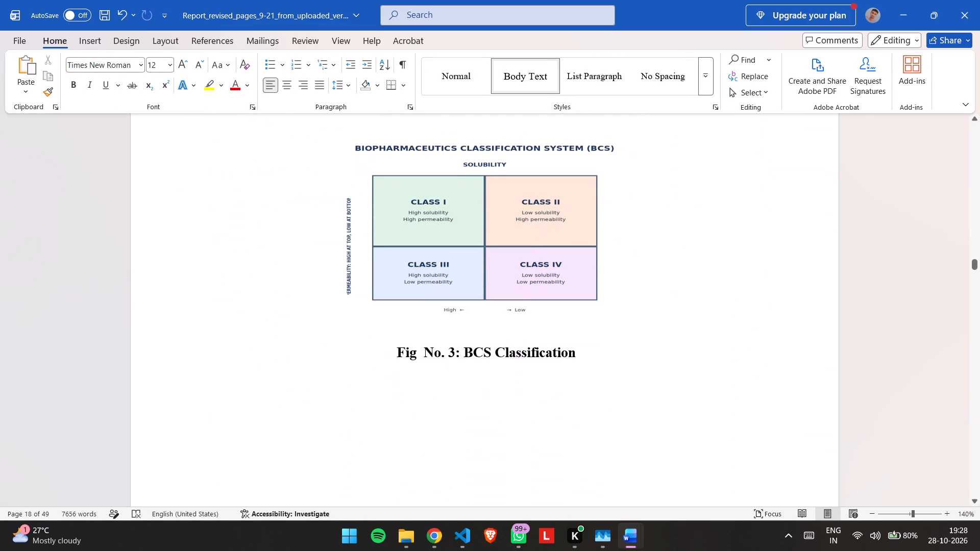
{"action": "key", "text": "alt+Tab"}
{"action": "scroll", "coordinate": [530, 320], "scroll_direction": "down", "scroll_amount": 1}
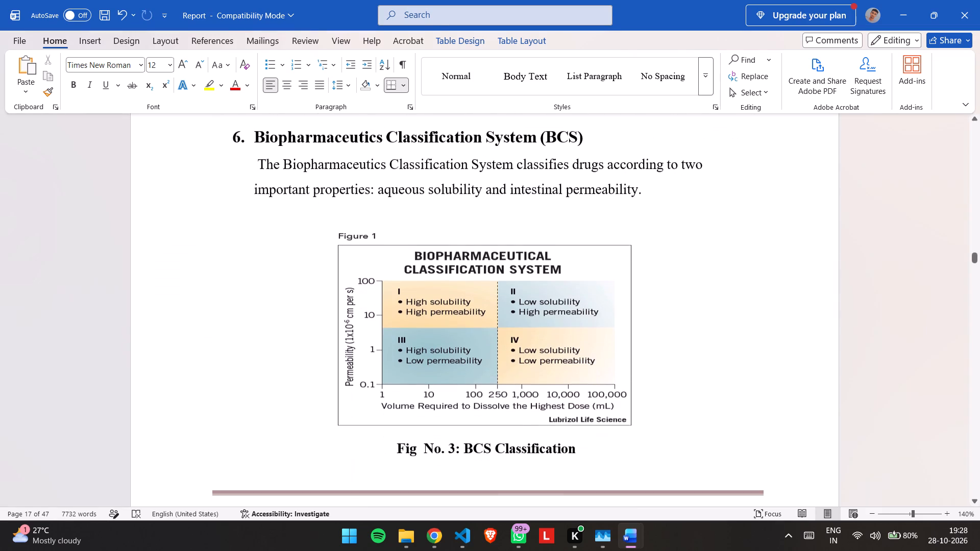
{"action": "key", "text": "alt+Tab"}
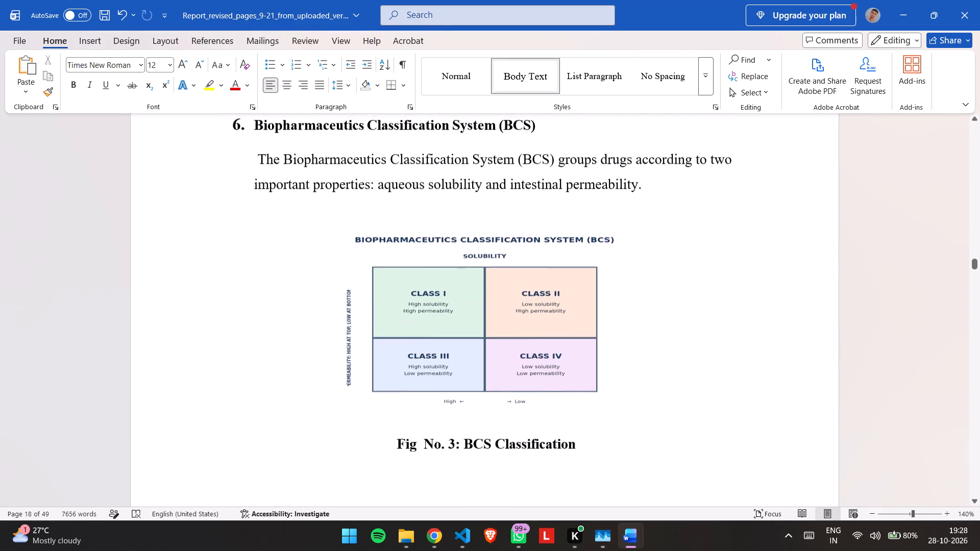
{"action": "scroll", "coordinate": [530, 320], "scroll_direction": "down", "scroll_amount": 1}
{"action": "key", "text": "alt+Tab"}
{"action": "scroll", "coordinate": [530, 320], "scroll_direction": "down", "scroll_amount": 2}
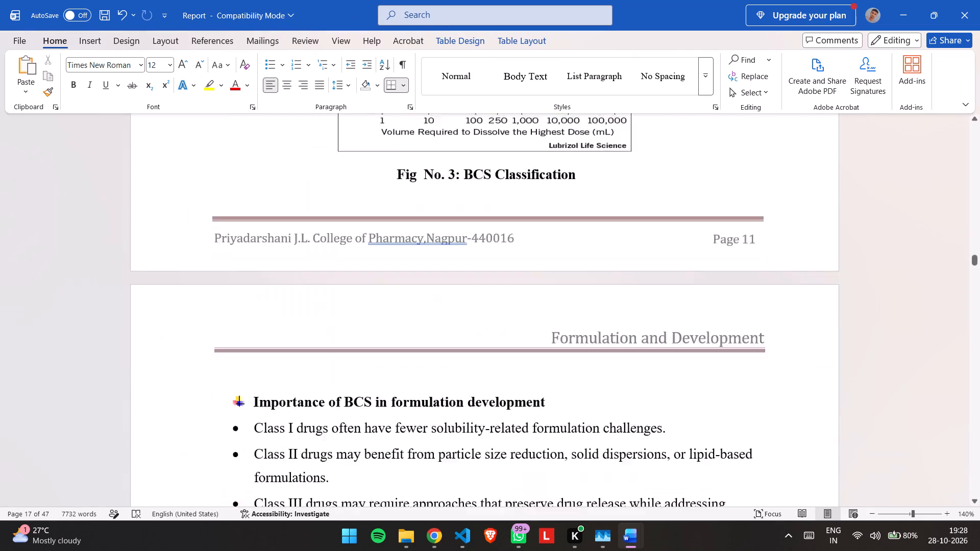
{"action": "key", "text": "alt+Tab"}
{"action": "scroll", "coordinate": [530, 320], "scroll_direction": "down", "scroll_amount": 2}
{"action": "scroll", "coordinate": [530, 320], "scroll_direction": "up", "scroll_amount": 1}
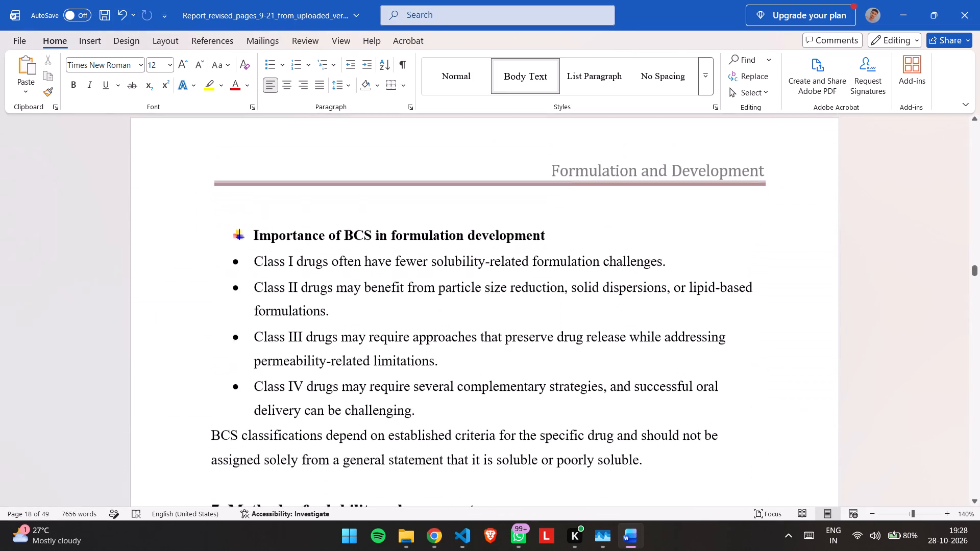
{"action": "scroll", "coordinate": [530, 320], "scroll_direction": "up", "scroll_amount": 2}
{"action": "scroll", "coordinate": [530, 320], "scroll_direction": "down", "scroll_amount": 1}
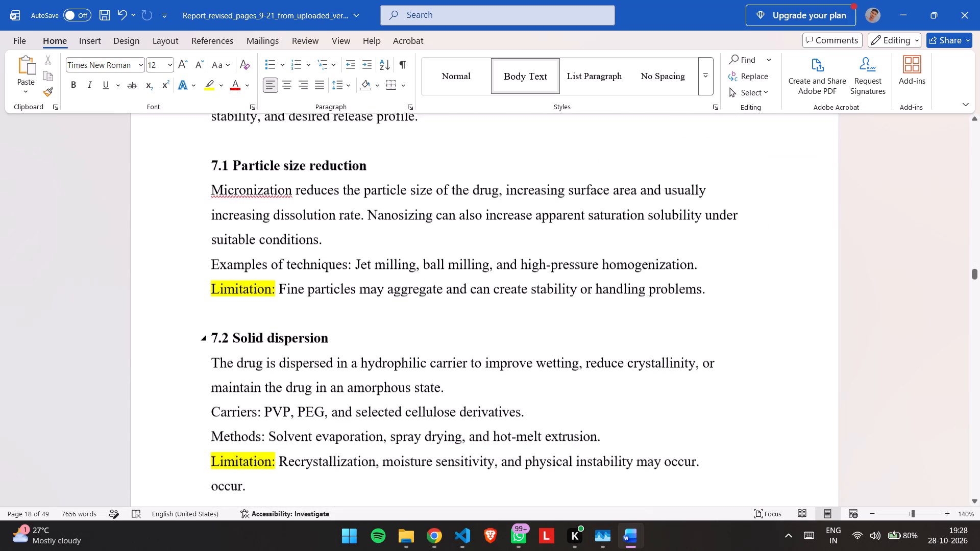
{"action": "scroll", "coordinate": [530, 320], "scroll_direction": "up", "scroll_amount": 1}
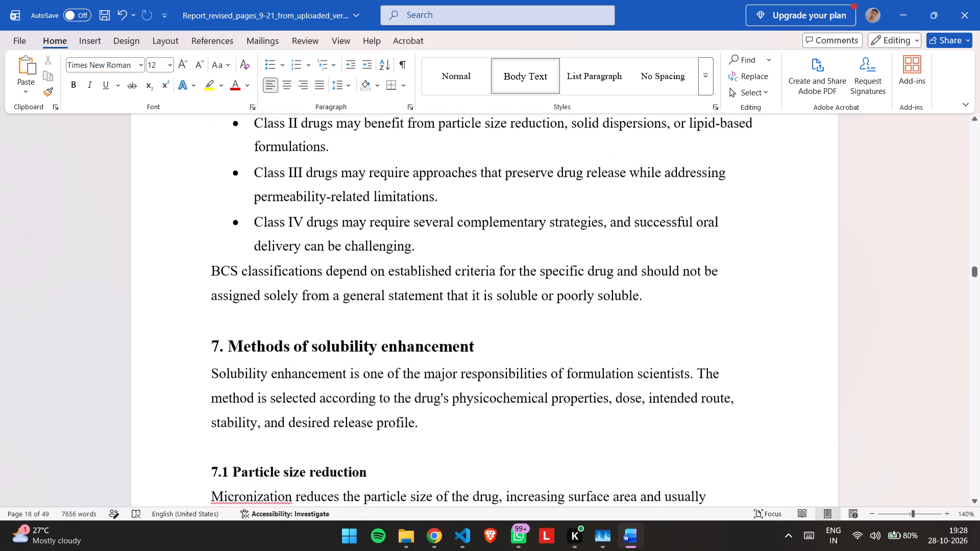
Move the "Importance of BCS in formulation development" list and its closing BCS classifications paragraph to below the Fig No. 3 caption, leaving one blank line.
{"action": "scroll", "coordinate": [530, 320], "scroll_direction": "up", "scroll_amount": 1}
{"action": "left_click_drag", "start_coordinate": [668, 413], "coordinate": [386, 304]}
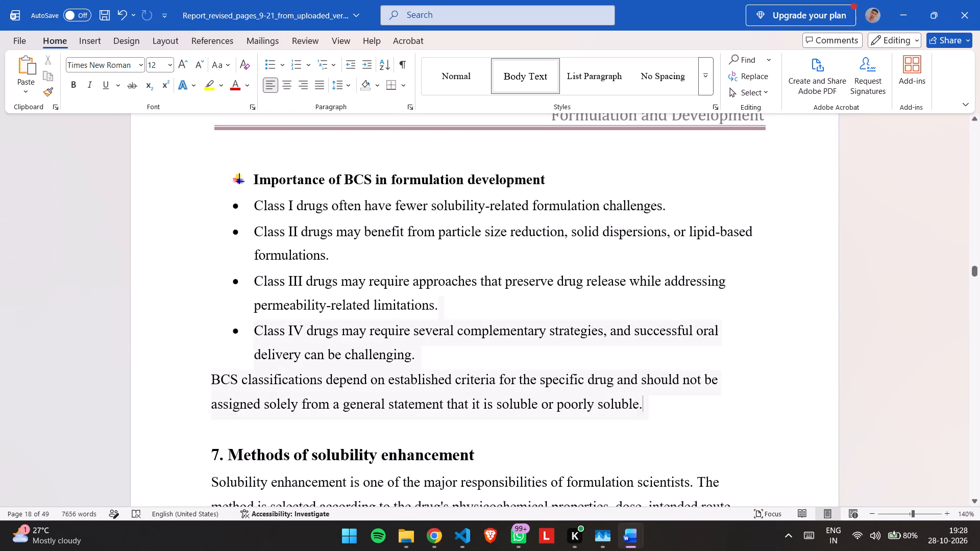
{"action": "left_click_drag", "start_coordinate": [386, 304], "coordinate": [223, 181]}
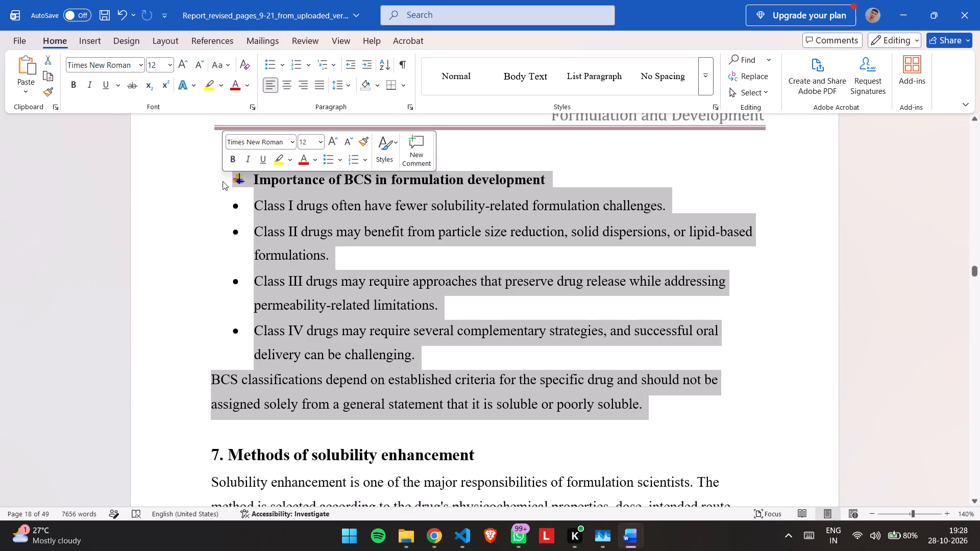
{"action": "key", "text": "ctrl+x"}
{"action": "scroll", "coordinate": [223, 181], "scroll_direction": "up", "scroll_amount": 1}
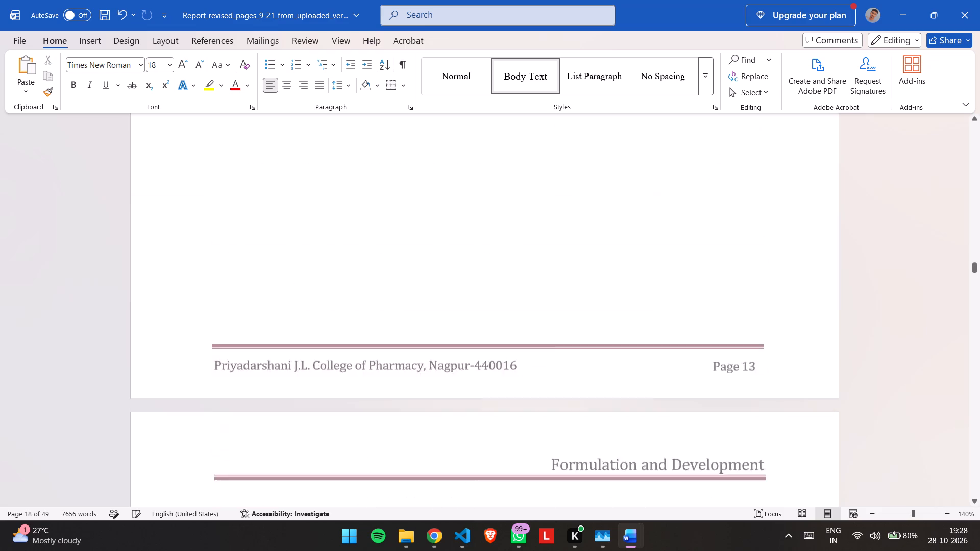
{"action": "scroll", "coordinate": [223, 181], "scroll_direction": "up", "scroll_amount": 2}
{"action": "scroll", "coordinate": [371, 251], "scroll_direction": "up", "scroll_amount": 1}
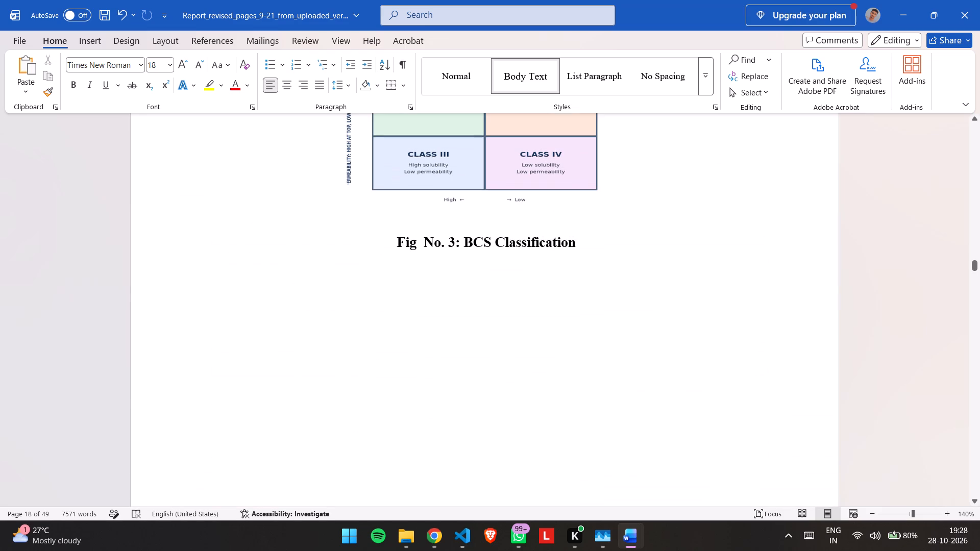
{"action": "left_click", "coordinate": [583, 237]}
{"action": "key", "text": "Return"}
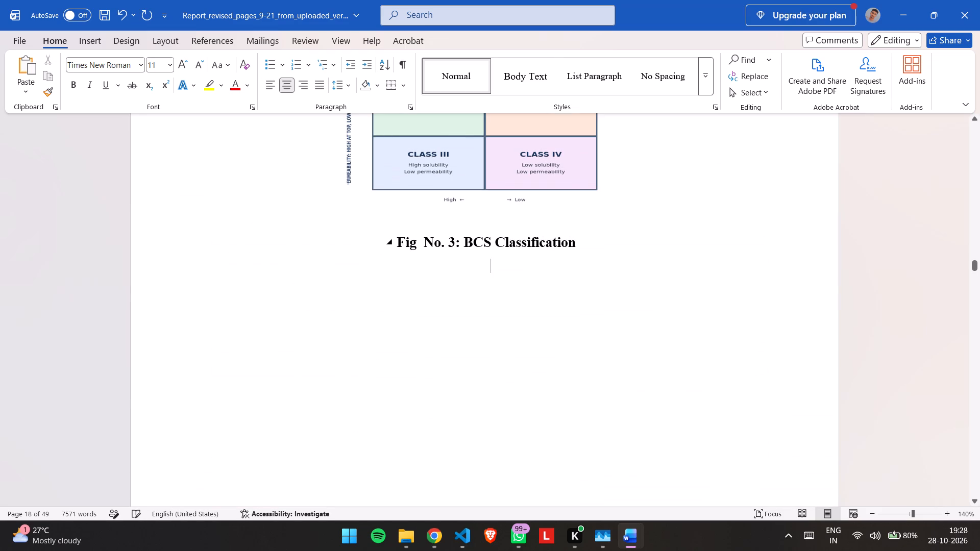
{"action": "key", "text": "Return"}
{"action": "key", "text": "BackSpace"}
{"action": "key", "text": "BackSpace"}
{"action": "key", "text": "Return"}
{"action": "key", "text": "Return"}
{"action": "key", "text": "Return"}
{"action": "key", "text": "BackSpace"}
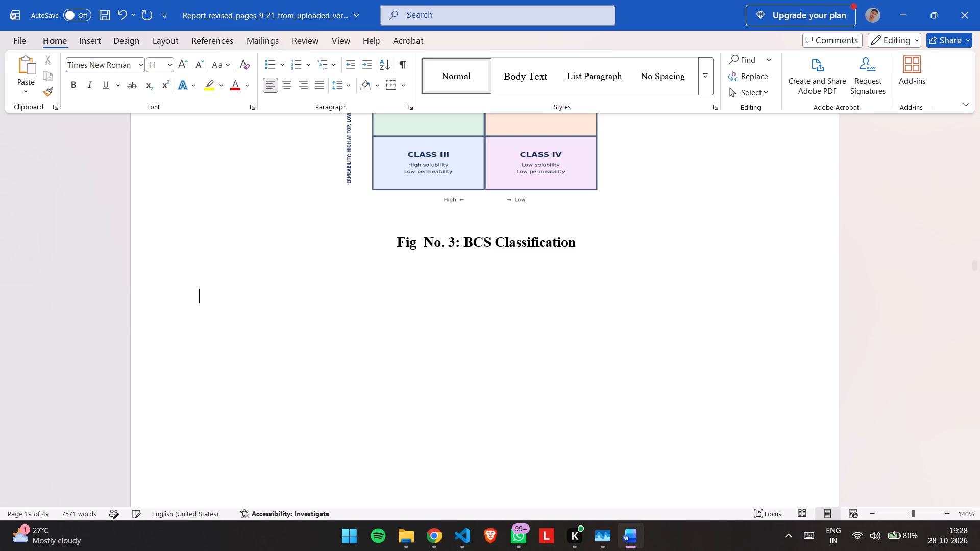
{"action": "key", "text": "BackSpace"}
{"action": "key", "text": "BackSpace"}
{"action": "key", "text": "Return"}
{"action": "key", "text": "ctrl+v"}
Compare the placement of the importance of BCS list and the section 7 heading with the original Report.
{"action": "scroll", "coordinate": [556, 268], "scroll_direction": "down", "scroll_amount": 1}
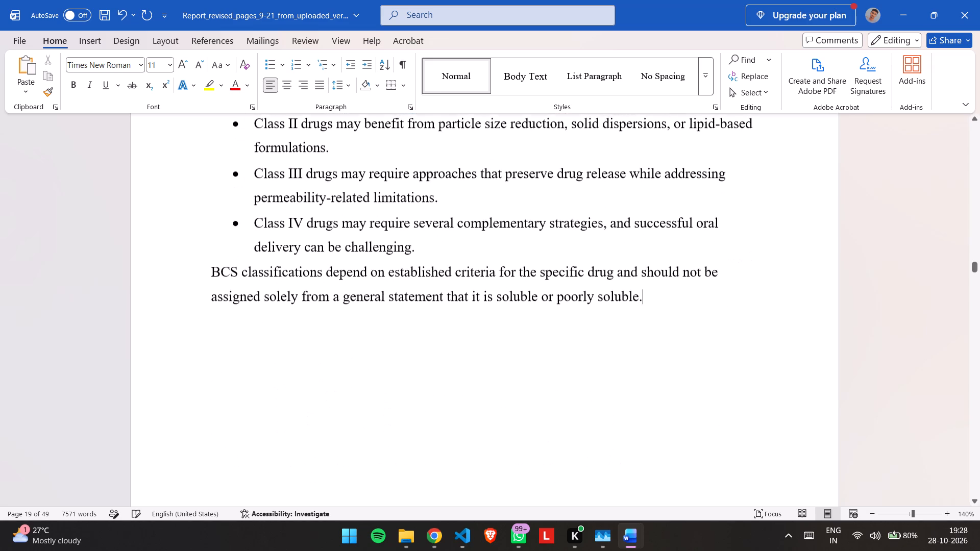
{"action": "scroll", "coordinate": [556, 268], "scroll_direction": "down", "scroll_amount": 2}
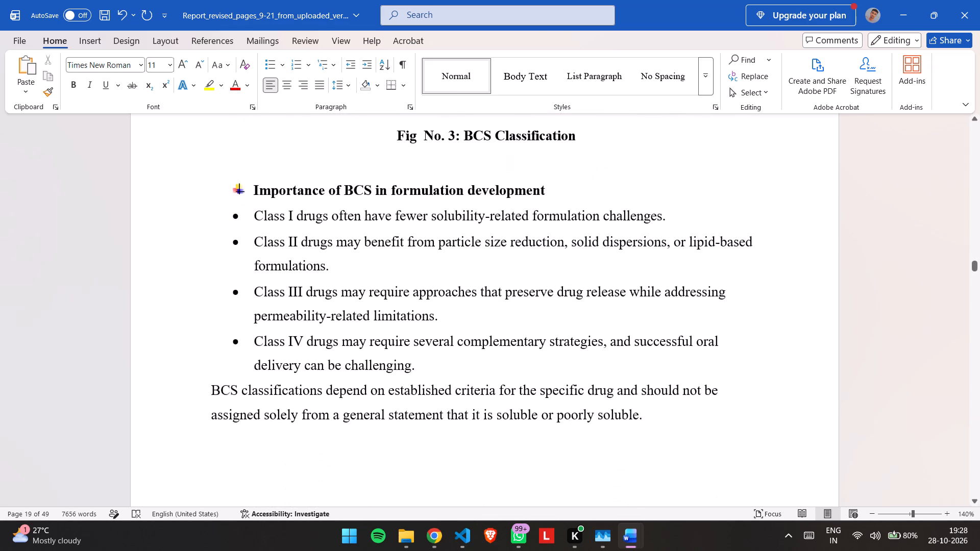
{"action": "scroll", "coordinate": [556, 268], "scroll_direction": "down", "scroll_amount": 1}
{"action": "scroll", "coordinate": [556, 268], "scroll_direction": "up", "scroll_amount": 2}
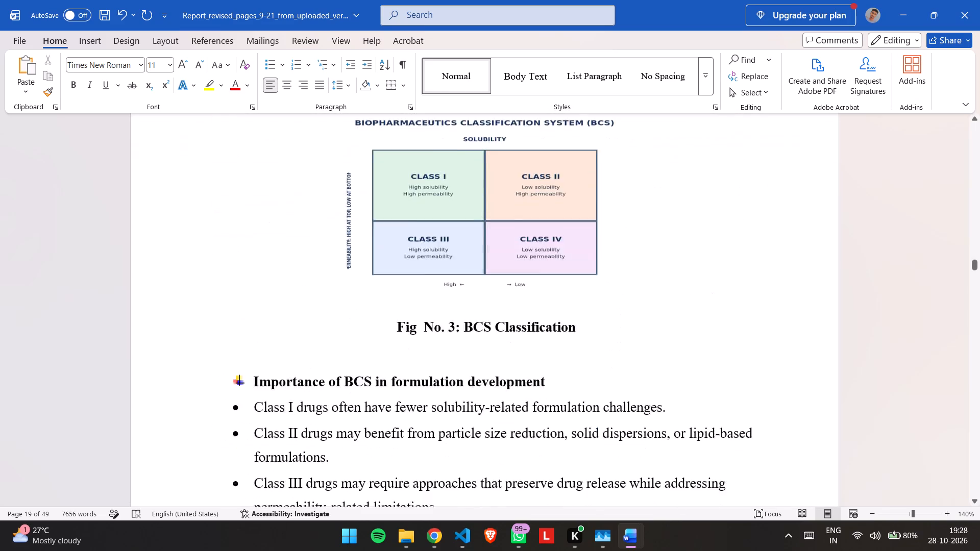
{"action": "scroll", "coordinate": [556, 268], "scroll_direction": "up", "scroll_amount": 1}
{"action": "key", "text": "alt+Tab"}
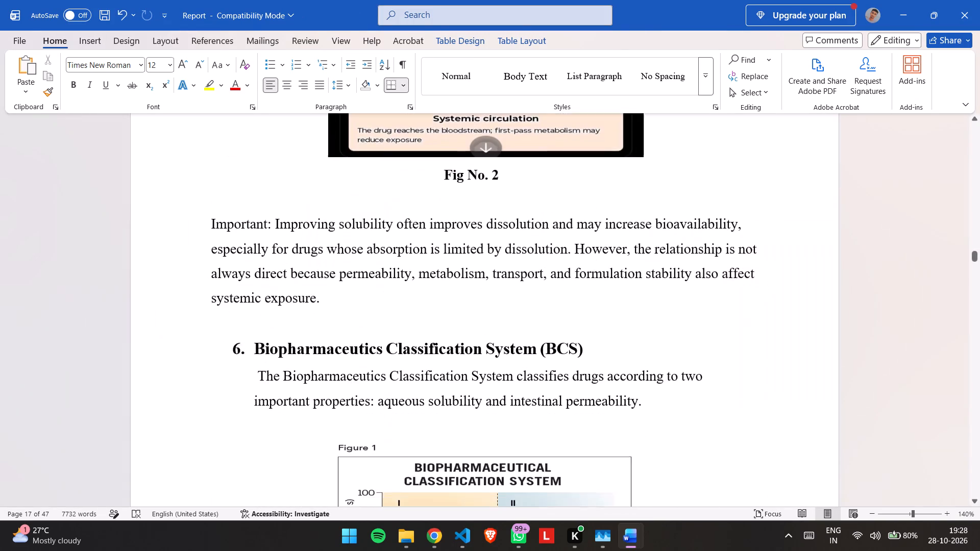
{"action": "scroll", "coordinate": [556, 268], "scroll_direction": "down", "scroll_amount": 4}
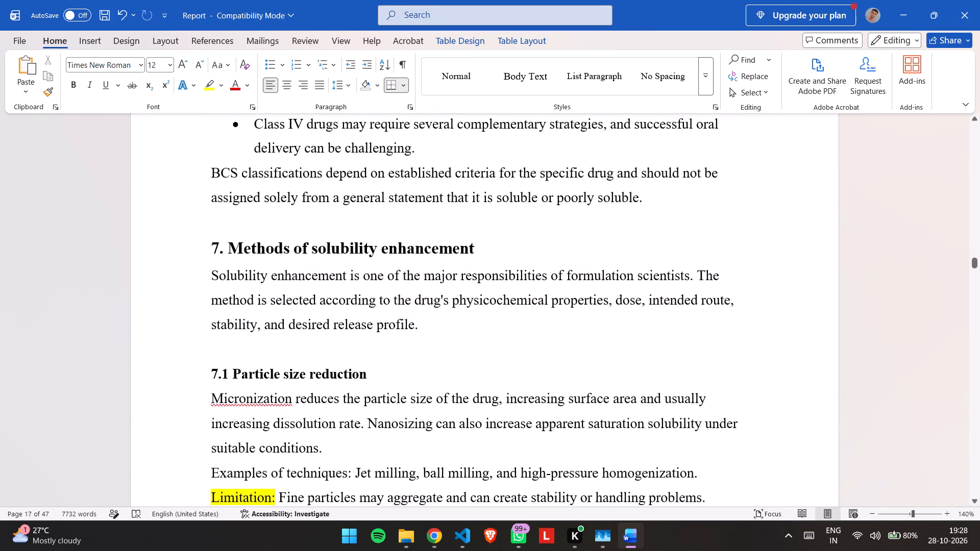
{"action": "key", "text": "alt+Tab"}
Delete the blank lines above the section 7 Methods of solubility enhancement heading.
{"action": "scroll", "coordinate": [556, 268], "scroll_direction": "down", "scroll_amount": 5}
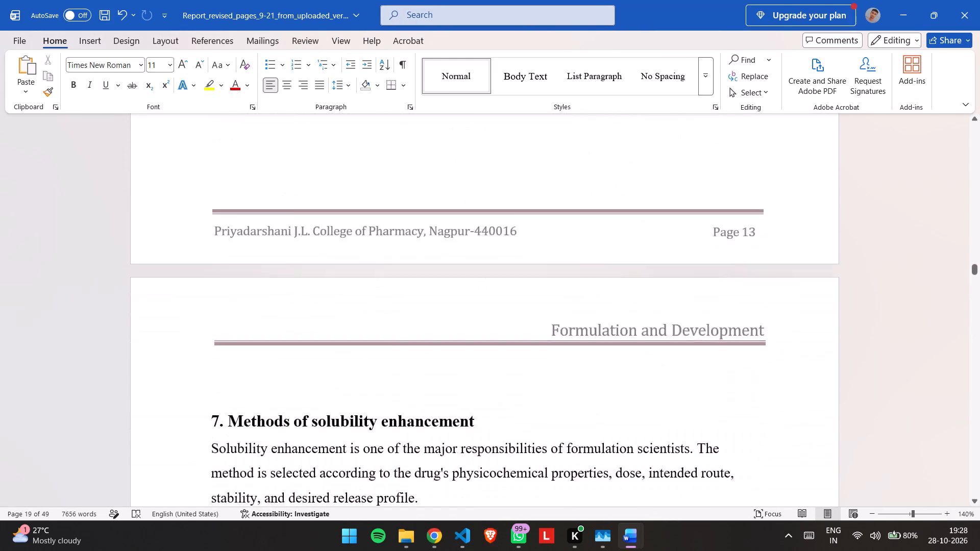
{"action": "scroll", "coordinate": [556, 268], "scroll_direction": "down", "scroll_amount": 1}
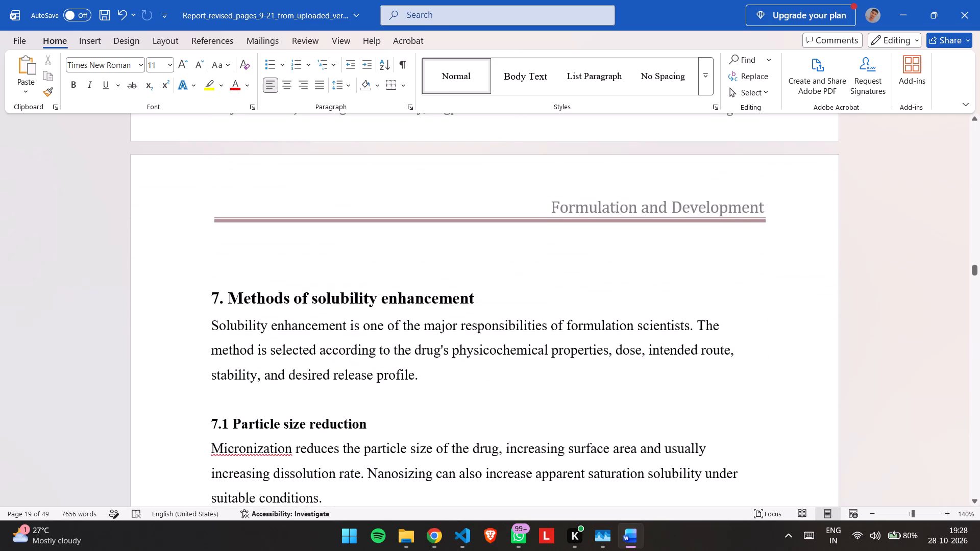
{"action": "left_click", "coordinate": [261, 259]}
{"action": "scroll", "coordinate": [261, 259], "scroll_direction": "down", "scroll_amount": 2}
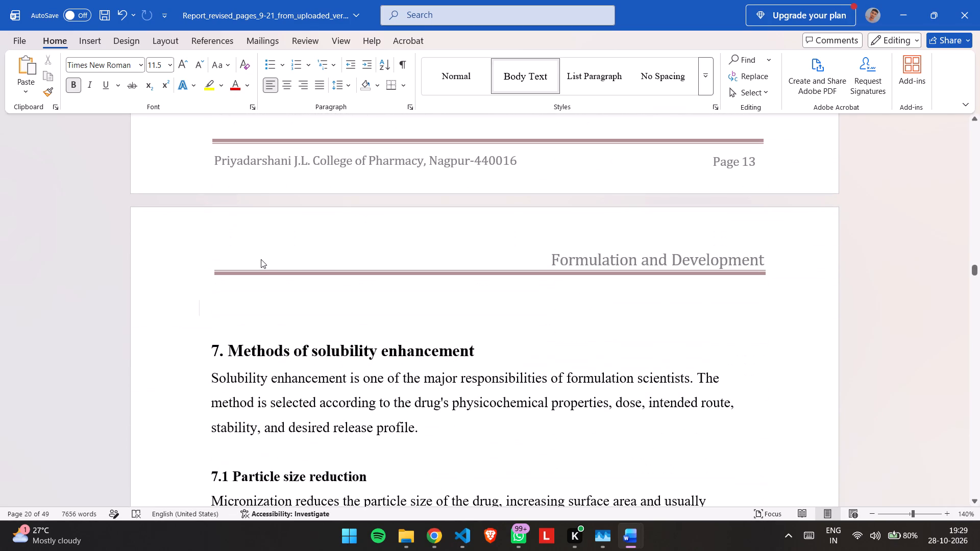
{"action": "scroll", "coordinate": [261, 259], "scroll_direction": "down", "scroll_amount": 1}
{"action": "key", "text": "BackSpace"}
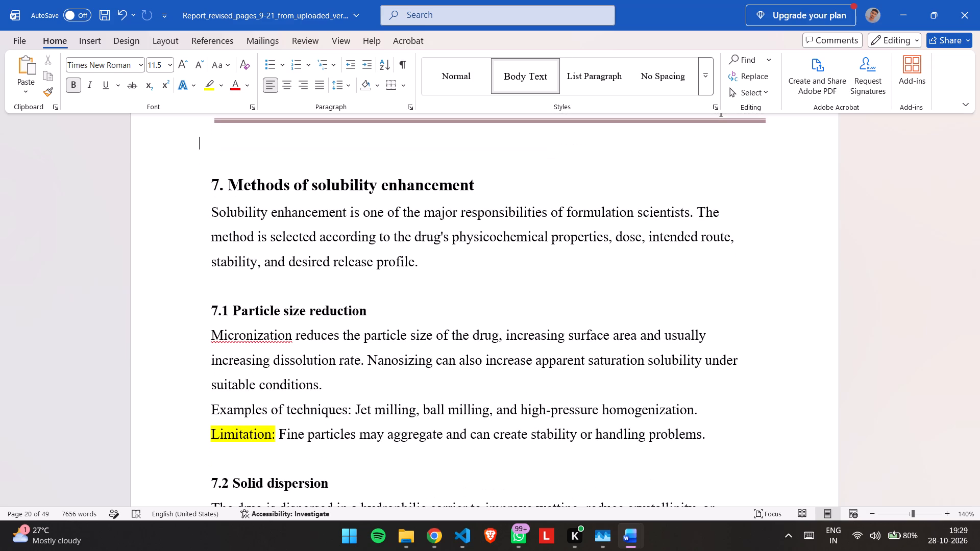
{"action": "key", "text": "BackSpace"}
{"action": "scroll", "coordinate": [256, 169], "scroll_direction": "up", "scroll_amount": 1}
{"action": "scroll", "coordinate": [256, 169], "scroll_direction": "down", "scroll_amount": 7}
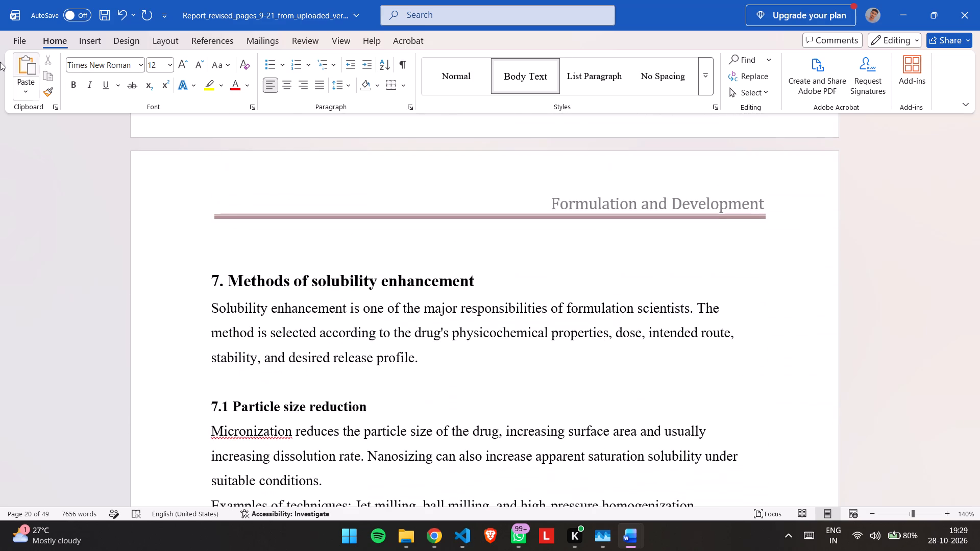
{"action": "left_click", "coordinate": [228, 261]}
{"action": "key", "text": "BackSpace"}
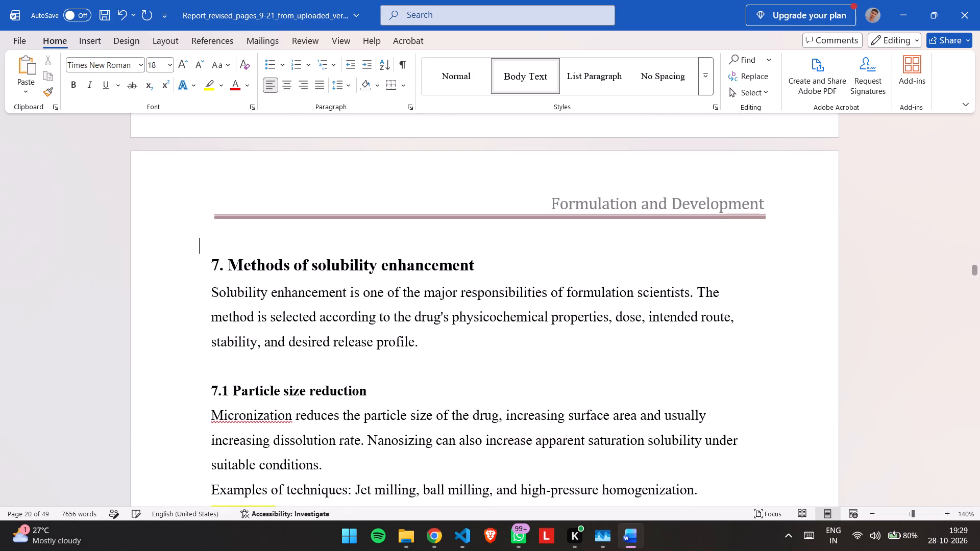
{"action": "key", "text": "BackSpace"}
Compare the page layout of section 7's solubility enhancement subsections with the original Report.
{"action": "scroll", "coordinate": [228, 261], "scroll_direction": "down", "scroll_amount": 2}
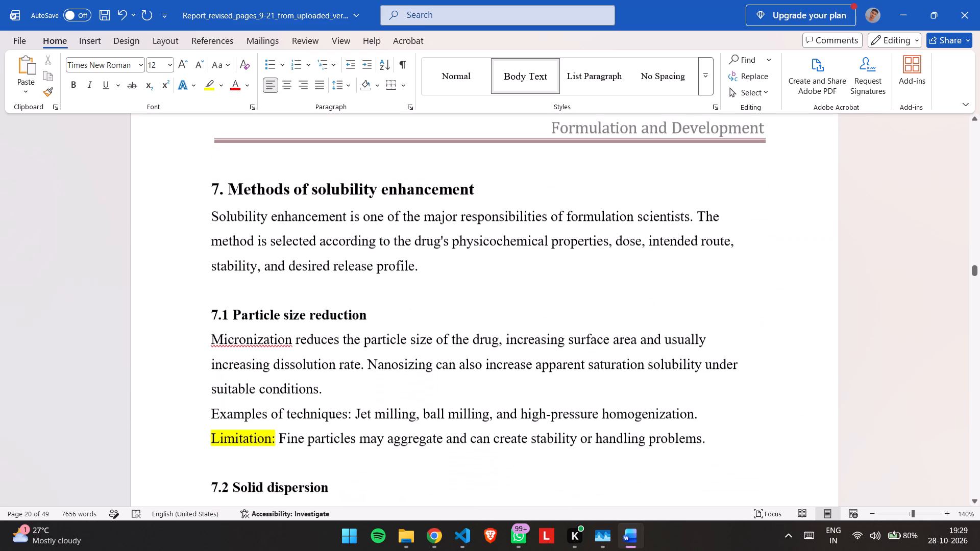
{"action": "scroll", "coordinate": [228, 261], "scroll_direction": "down", "scroll_amount": 2}
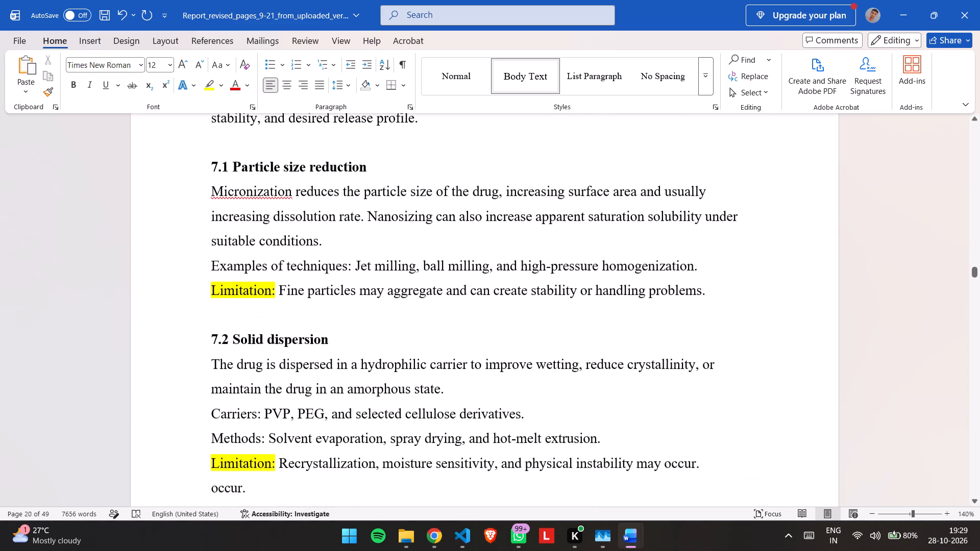
{"action": "key", "text": "alt+Tab"}
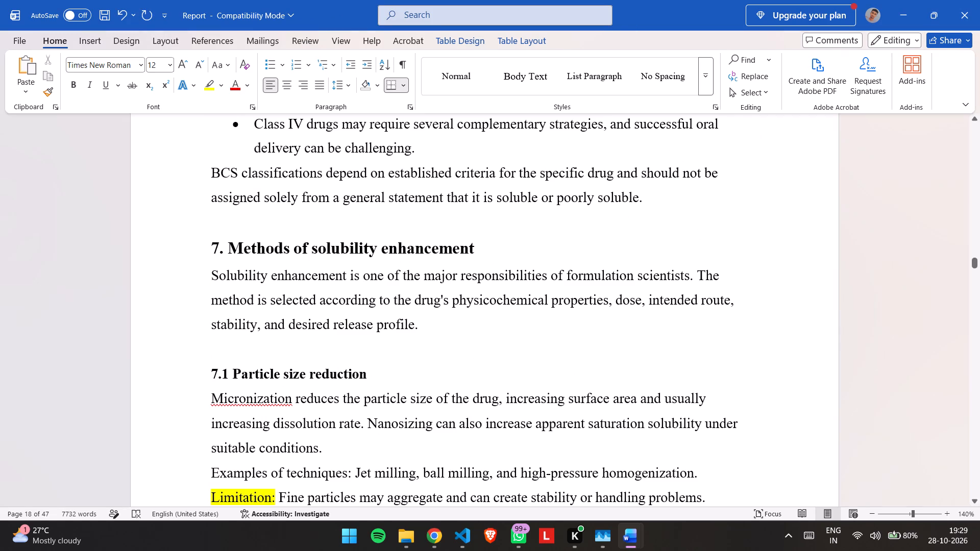
{"action": "scroll", "coordinate": [308, 279], "scroll_direction": "down", "scroll_amount": 1}
{"action": "key", "text": "alt+Tab"}
{"action": "scroll", "coordinate": [308, 279], "scroll_direction": "down", "scroll_amount": 1}
{"action": "key", "text": "alt+Tab"}
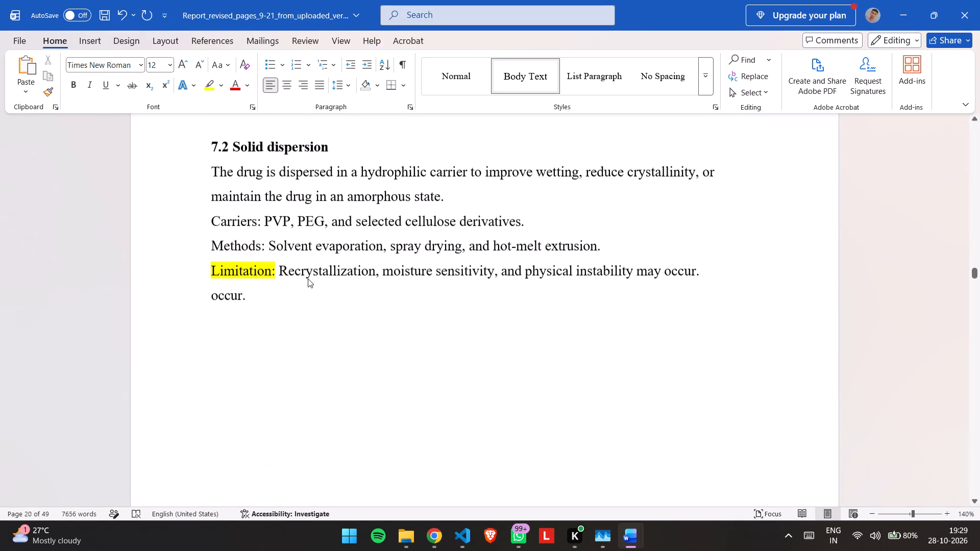
{"action": "scroll", "coordinate": [308, 279], "scroll_direction": "down", "scroll_amount": 1}
{"action": "key", "text": "alt+Tab"}
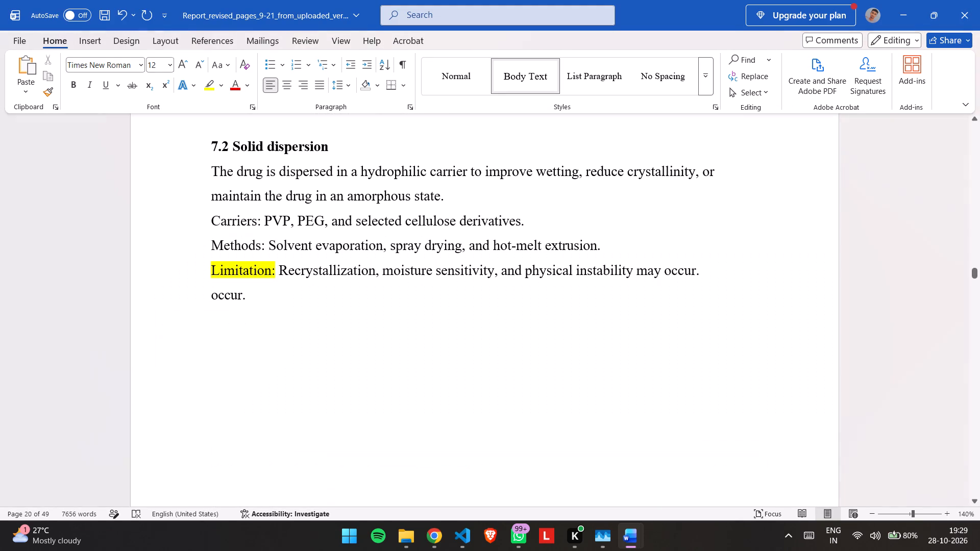
{"action": "scroll", "coordinate": [308, 279], "scroll_direction": "down", "scroll_amount": 1}
{"action": "key", "text": "alt+Tab"}
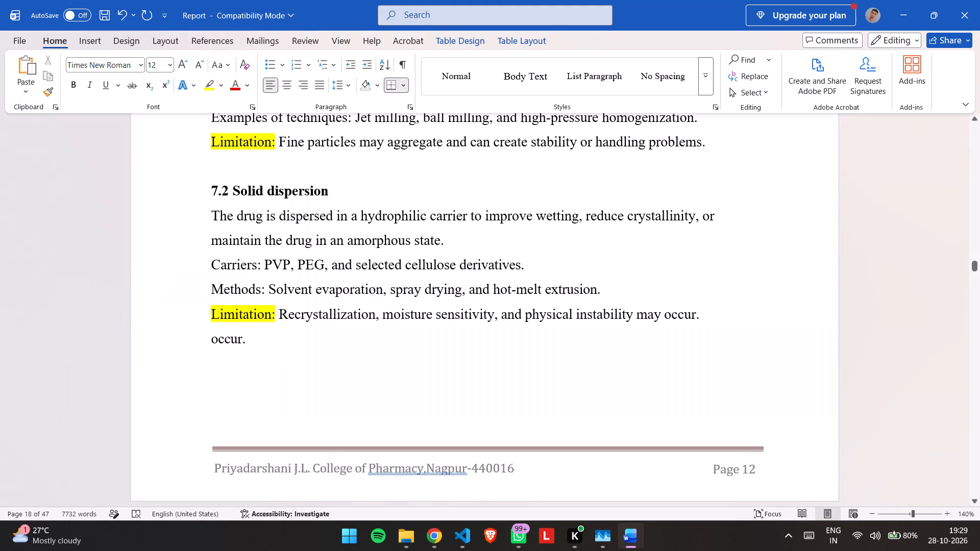
{"action": "scroll", "coordinate": [308, 279], "scroll_direction": "down", "scroll_amount": 4}
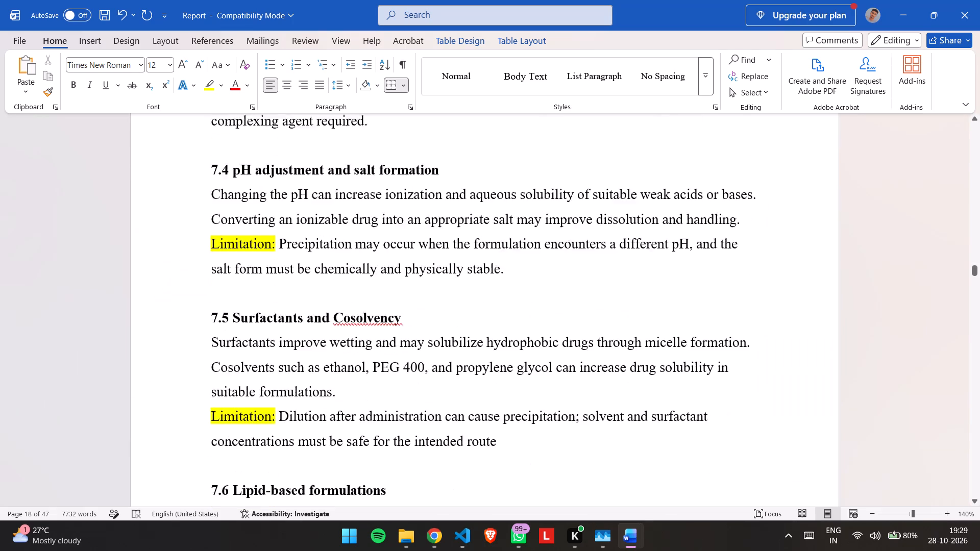
{"action": "scroll", "coordinate": [308, 279], "scroll_direction": "down", "scroll_amount": 4}
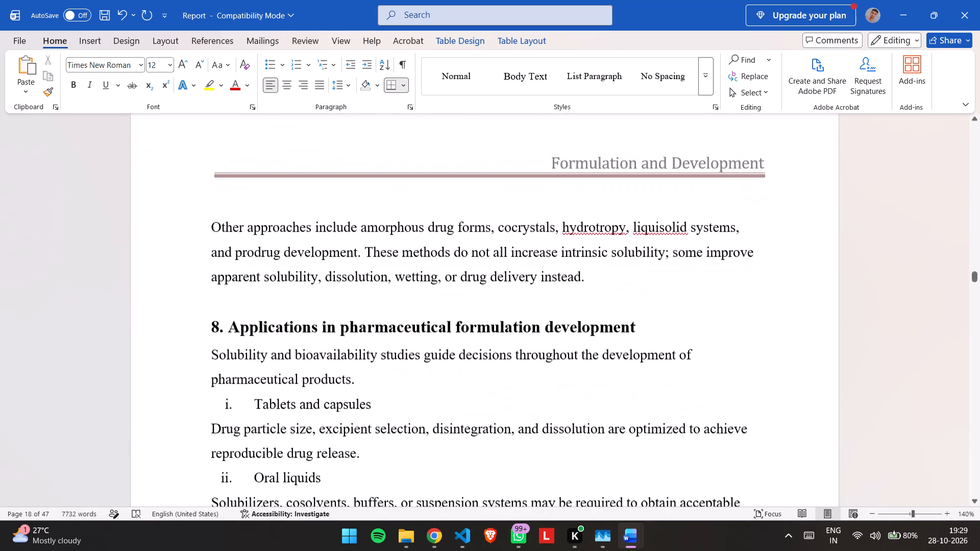
{"action": "scroll", "coordinate": [308, 279], "scroll_direction": "up", "scroll_amount": 2}
In the revised report, move the Complexation and pH adjustment and salt formation subsections to directly below the Solid dispersion text, starting on a new line.
{"action": "key", "text": "alt+Tab"}
{"action": "scroll", "coordinate": [308, 279], "scroll_direction": "up", "scroll_amount": 1}
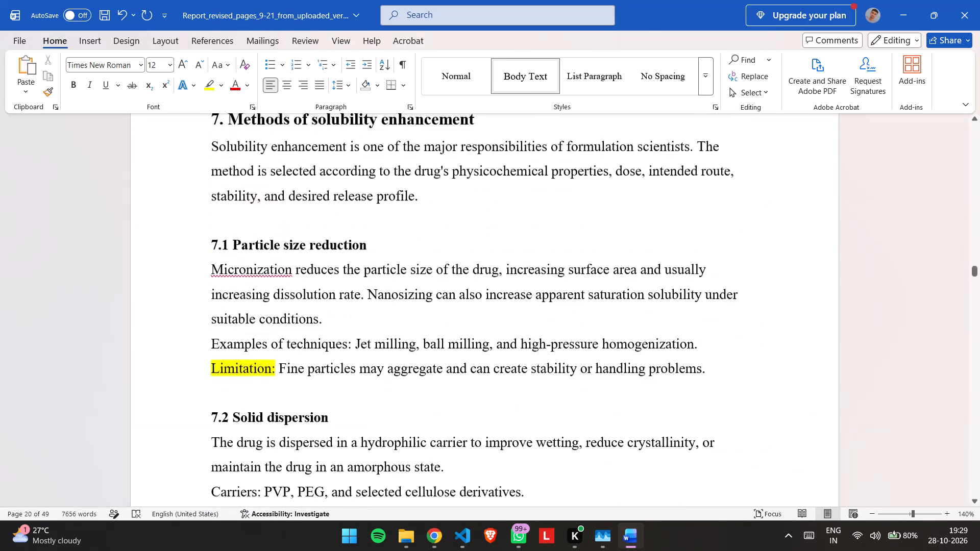
{"action": "scroll", "coordinate": [308, 279], "scroll_direction": "up", "scroll_amount": 1}
{"action": "scroll", "coordinate": [308, 279], "scroll_direction": "down", "scroll_amount": 4}
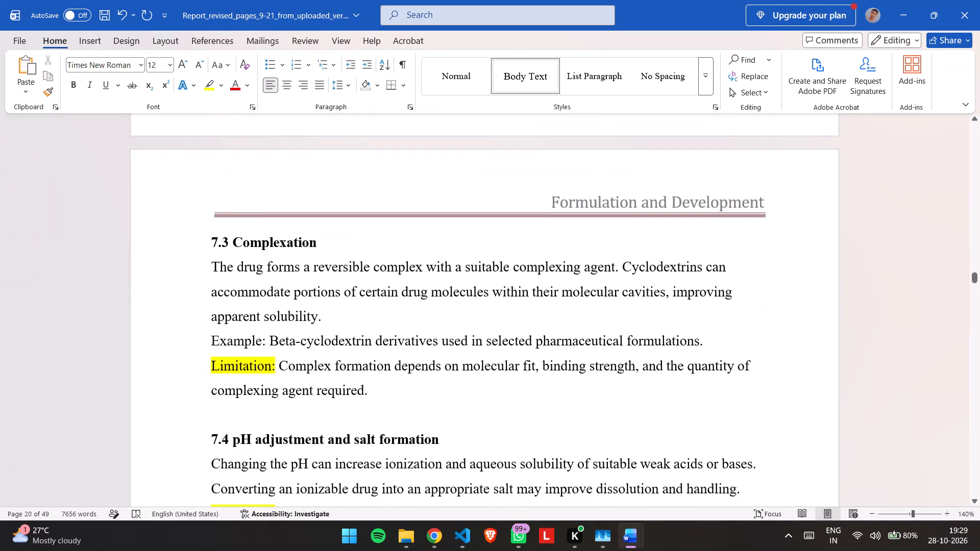
{"action": "scroll", "coordinate": [371, 327], "scroll_direction": "up", "scroll_amount": 2}
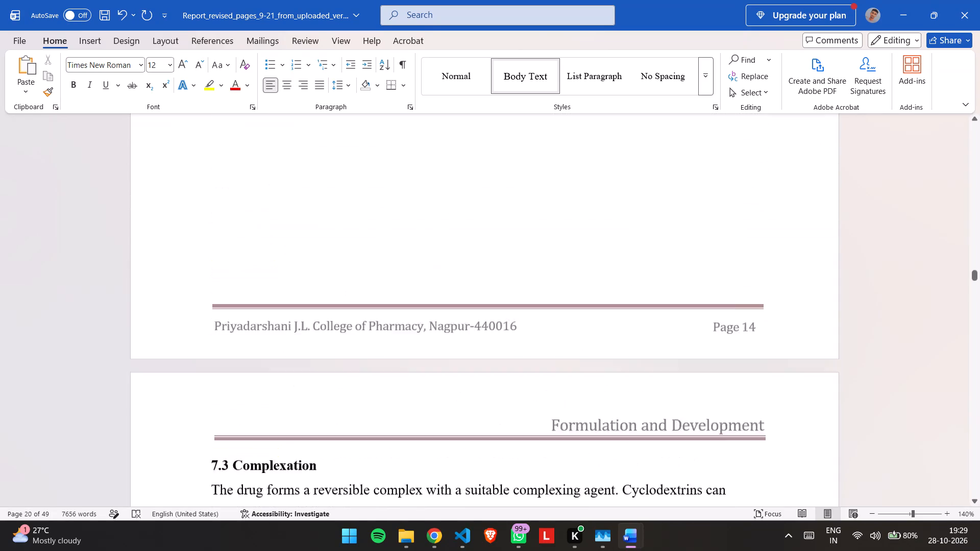
{"action": "scroll", "coordinate": [371, 327], "scroll_direction": "up", "scroll_amount": 1}
{"action": "scroll", "coordinate": [371, 327], "scroll_direction": "down", "scroll_amount": 1}
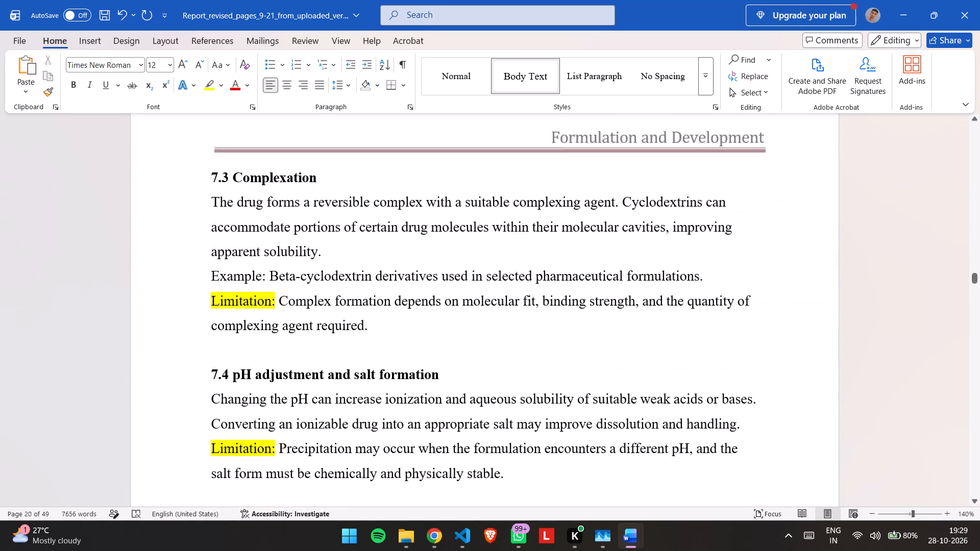
{"action": "left_click_drag", "start_coordinate": [514, 438], "coordinate": [203, 168]}
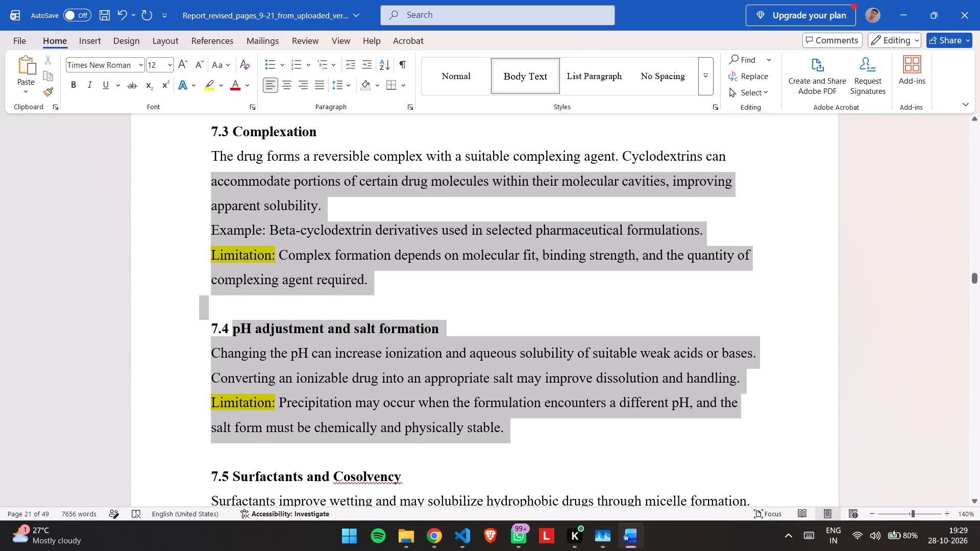
{"action": "left_click_drag", "start_coordinate": [203, 168], "coordinate": [205, 132]}
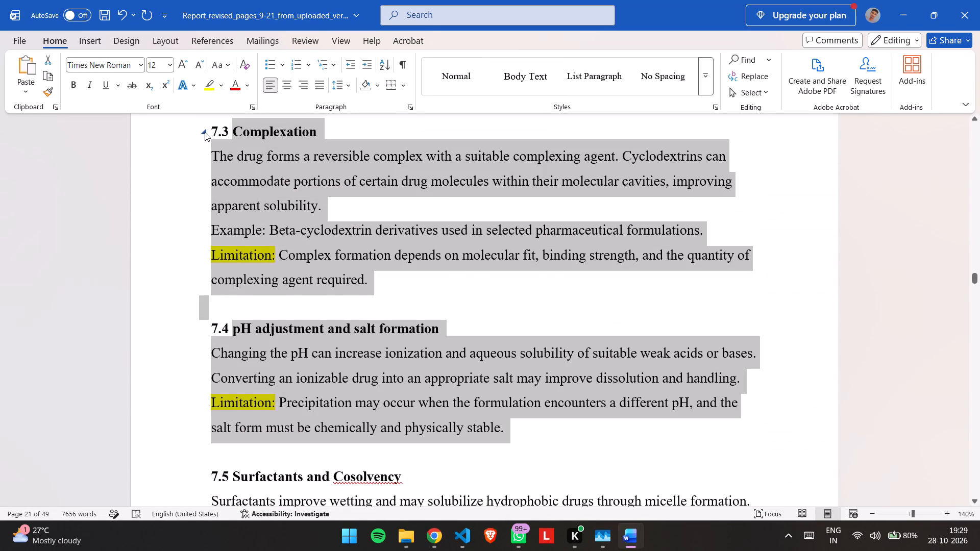
{"action": "key", "text": "ctrl+x"}
{"action": "scroll", "coordinate": [205, 132], "scroll_direction": "up", "scroll_amount": 2}
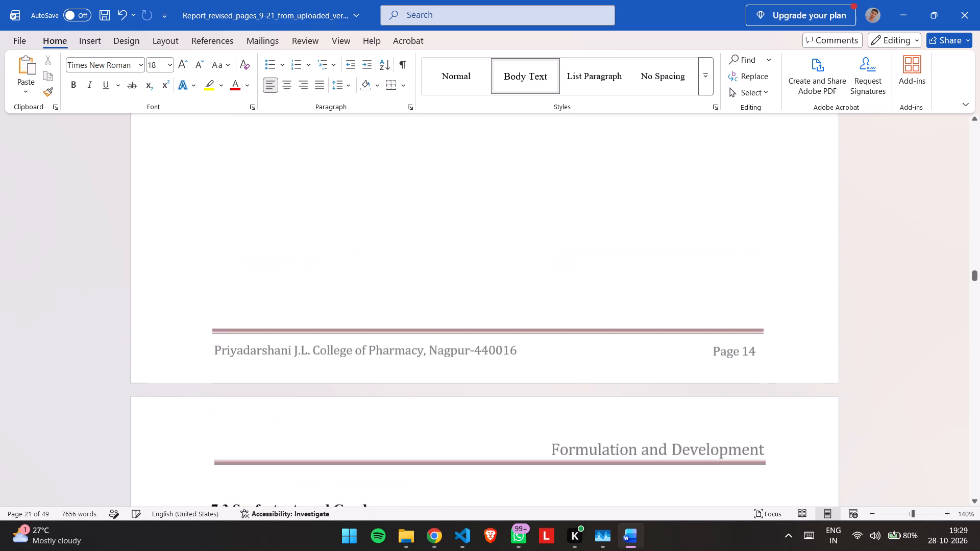
{"action": "scroll", "coordinate": [205, 132], "scroll_direction": "up", "scroll_amount": 1}
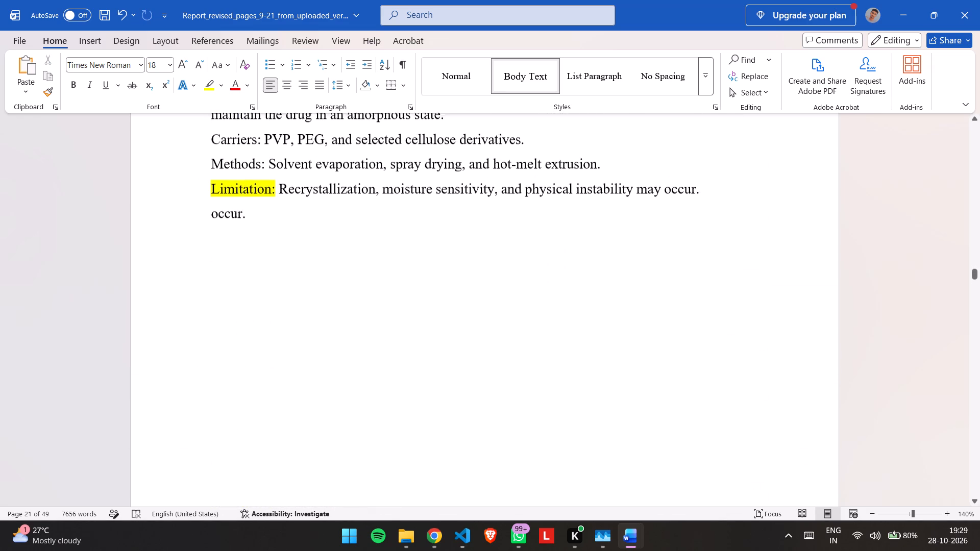
{"action": "scroll", "coordinate": [205, 132], "scroll_direction": "down", "scroll_amount": 3}
{"action": "scroll", "coordinate": [205, 132], "scroll_direction": "up", "scroll_amount": 1}
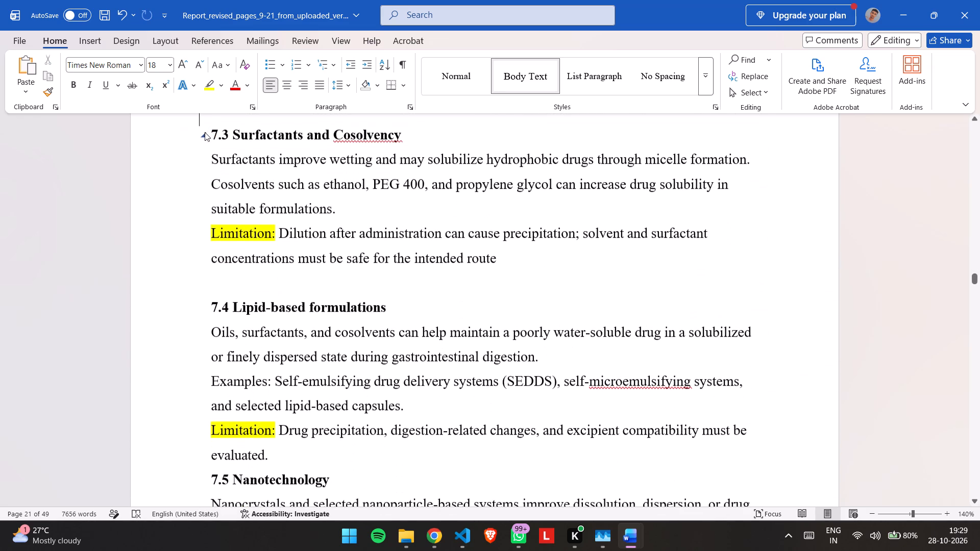
{"action": "scroll", "coordinate": [205, 132], "scroll_direction": "up", "scroll_amount": 3}
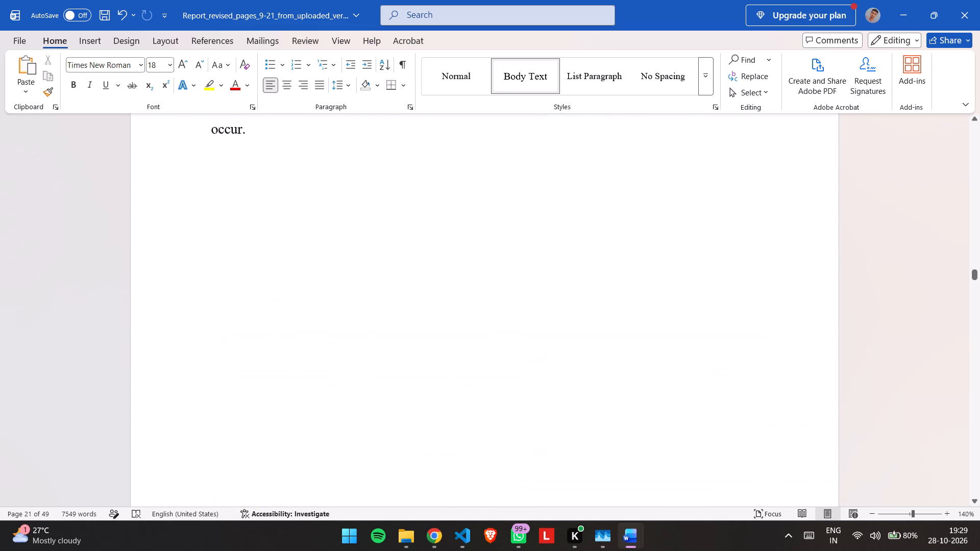
{"action": "scroll", "coordinate": [205, 132], "scroll_direction": "up", "scroll_amount": 1}
{"action": "left_click", "coordinate": [310, 273]}
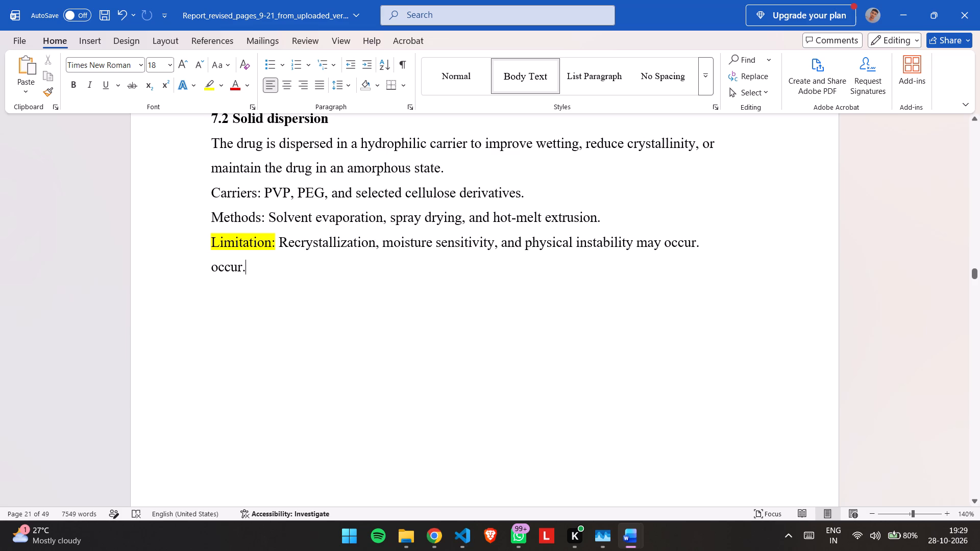
{"action": "key", "text": "Return"}
{"action": "key", "text": "ctrl+v"}
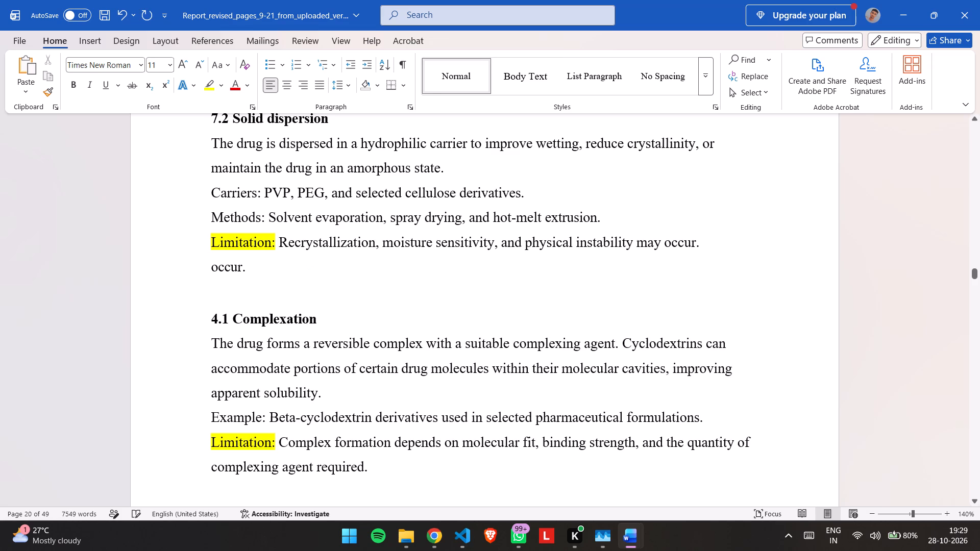
Renumber the moved Complexation heading as 7.3, matching the original Report.
{"action": "scroll", "coordinate": [310, 273], "scroll_direction": "down", "scroll_amount": 1}
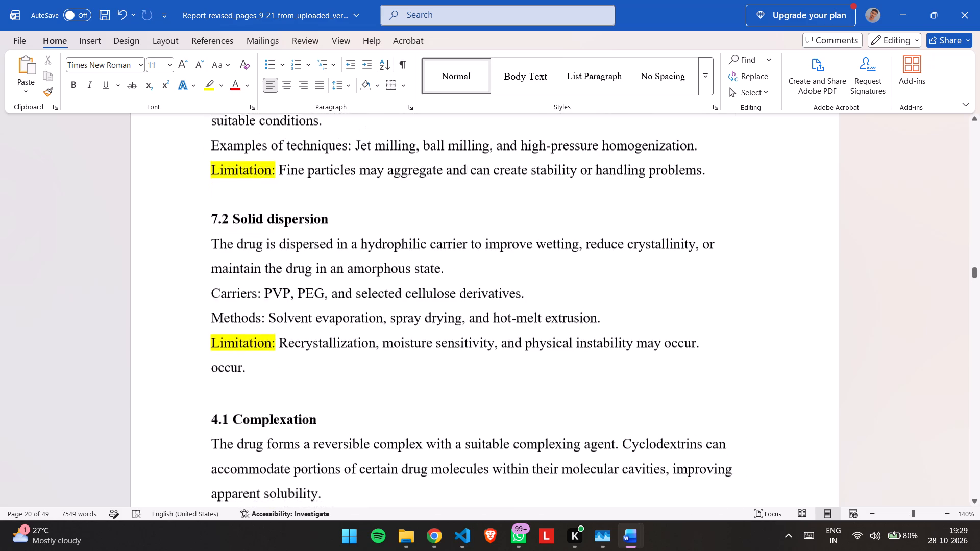
{"action": "scroll", "coordinate": [310, 273], "scroll_direction": "down", "scroll_amount": 2}
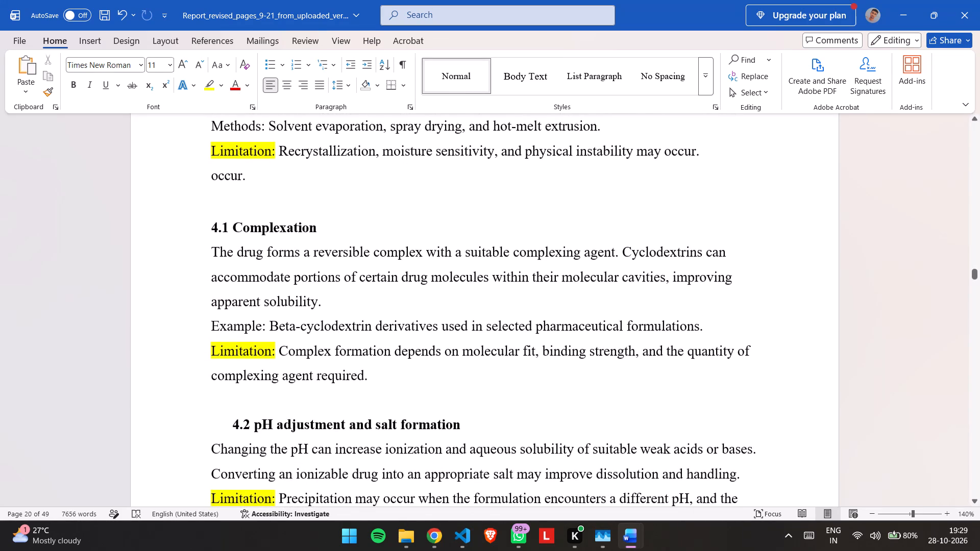
{"action": "key", "text": "alt+Tab"}
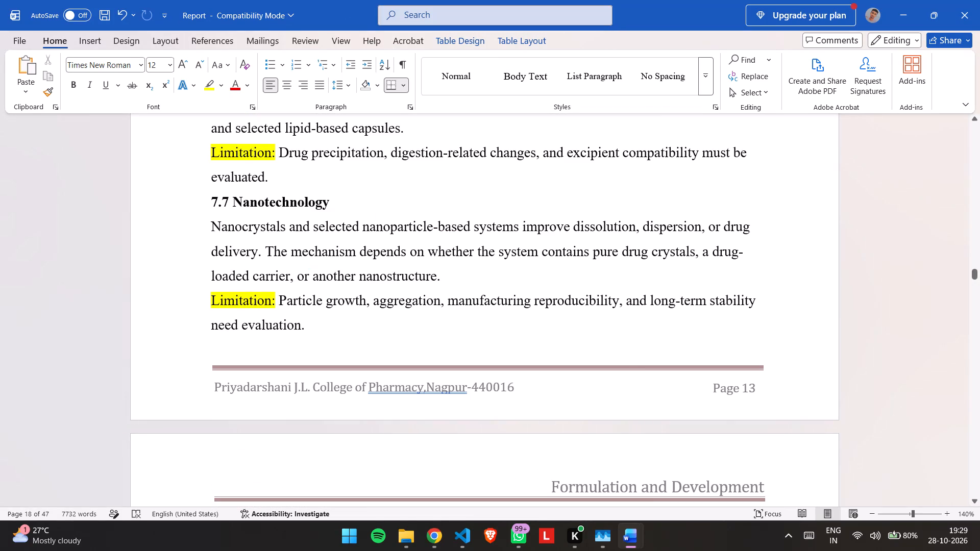
{"action": "scroll", "coordinate": [343, 313], "scroll_direction": "up", "scroll_amount": 4}
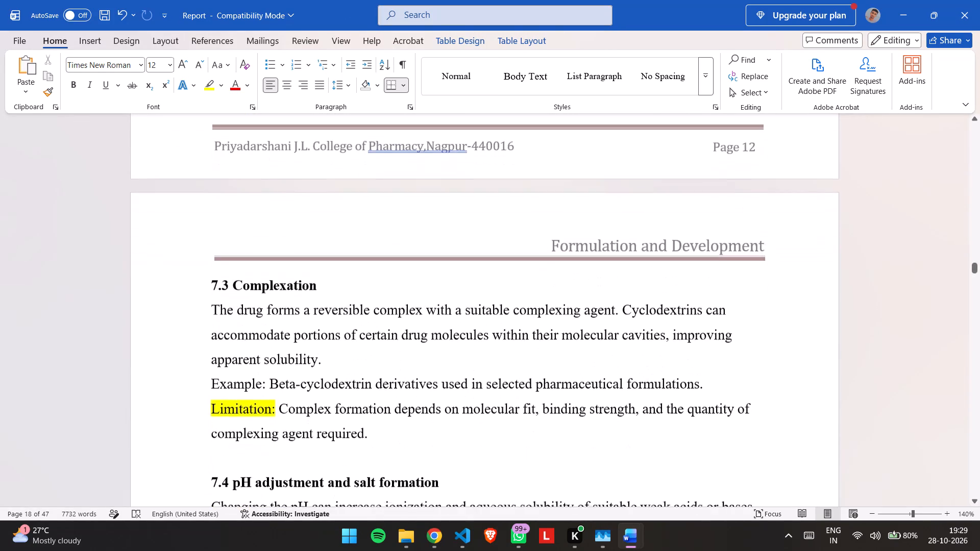
{"action": "key", "text": "alt+Tab"}
{"action": "double_click", "coordinate": [223, 355]}
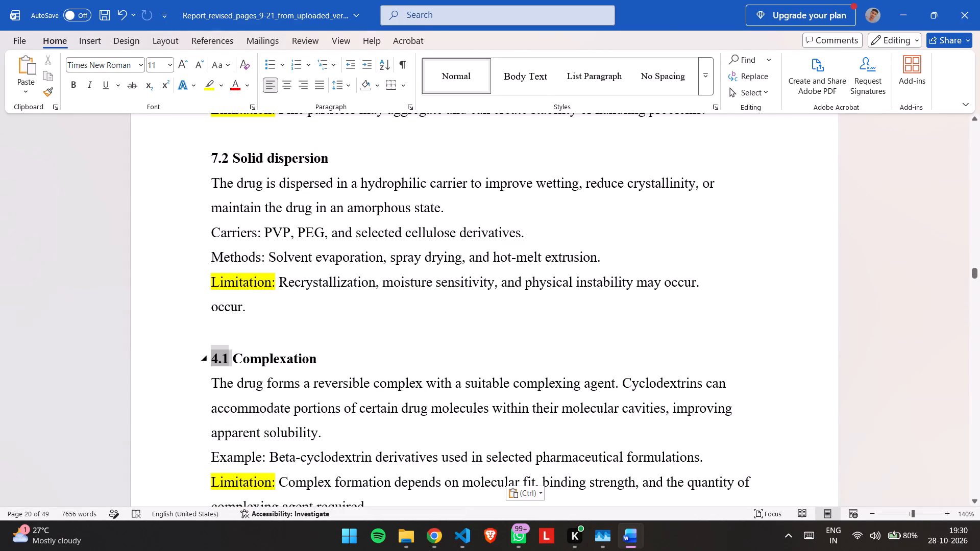
{"action": "type", "text": "7.3"}
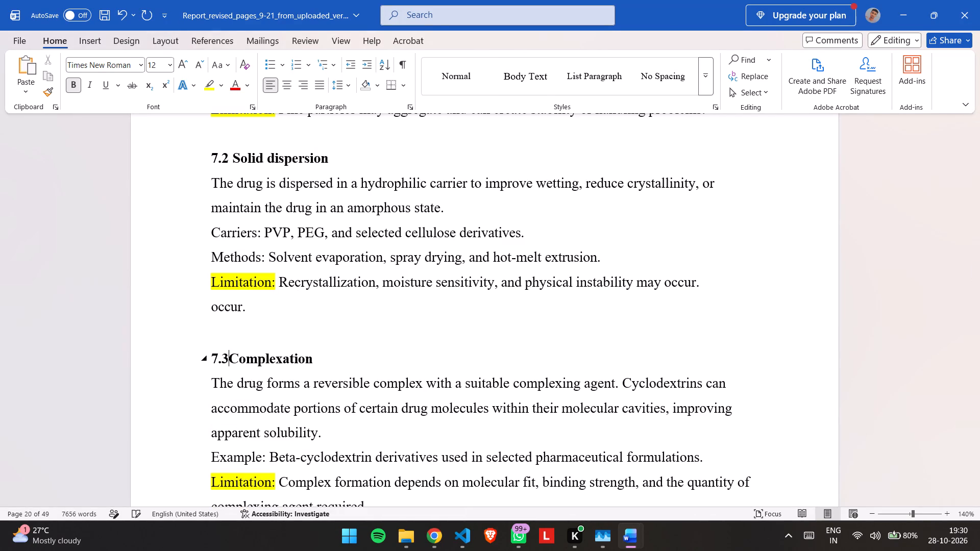
{"action": "key", "text": "space"}
Replace the indented number of the pH adjustment and salt formation heading with 7.4, aligned like the original Report's heading.
{"action": "scroll", "coordinate": [223, 355], "scroll_direction": "down", "scroll_amount": 1}
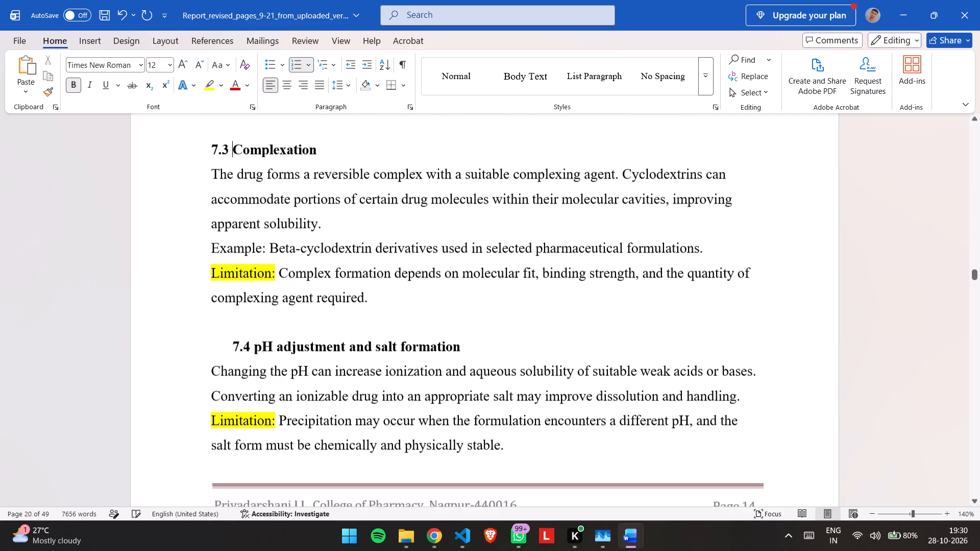
{"action": "scroll", "coordinate": [223, 355], "scroll_direction": "down", "scroll_amount": 1}
{"action": "left_click", "coordinate": [232, 324]}
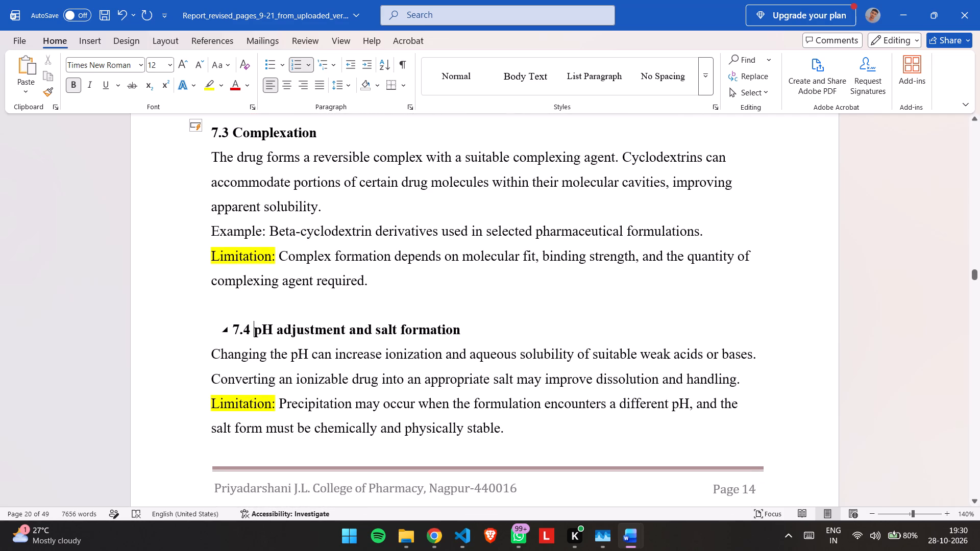
{"action": "key", "text": "alt+Tab"}
{"action": "scroll", "coordinate": [297, 359], "scroll_direction": "down", "scroll_amount": 1}
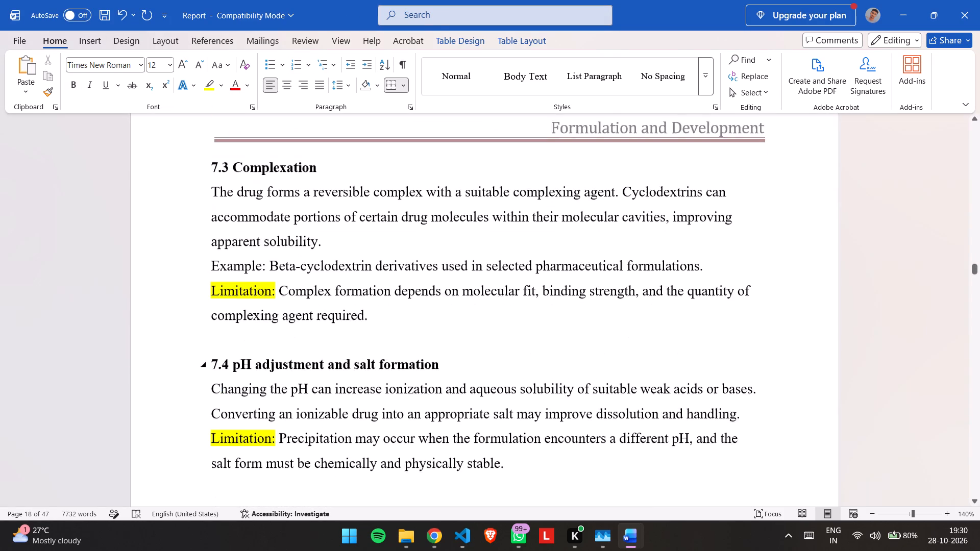
{"action": "key", "text": "alt+Tab"}
{"action": "left_click", "coordinate": [231, 333]}
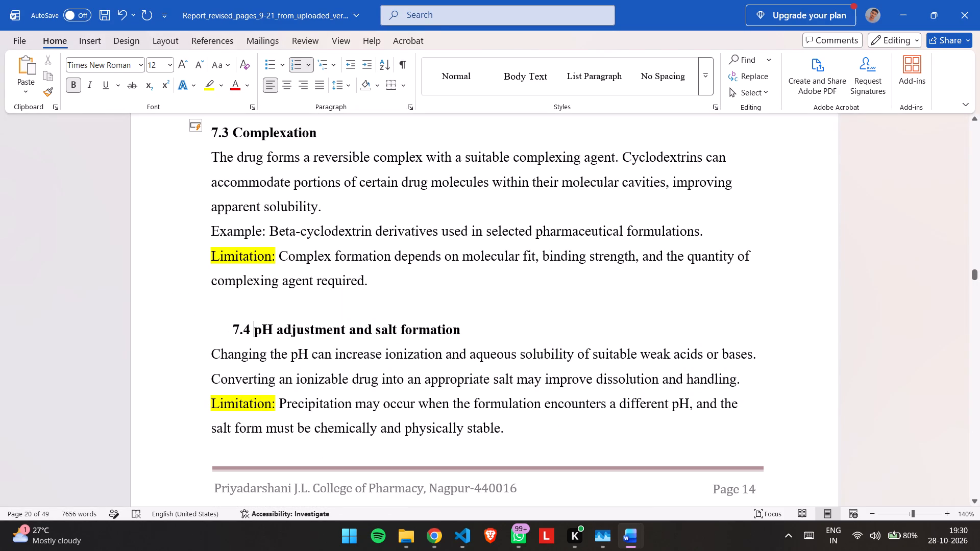
{"action": "left_click", "coordinate": [296, 308]}
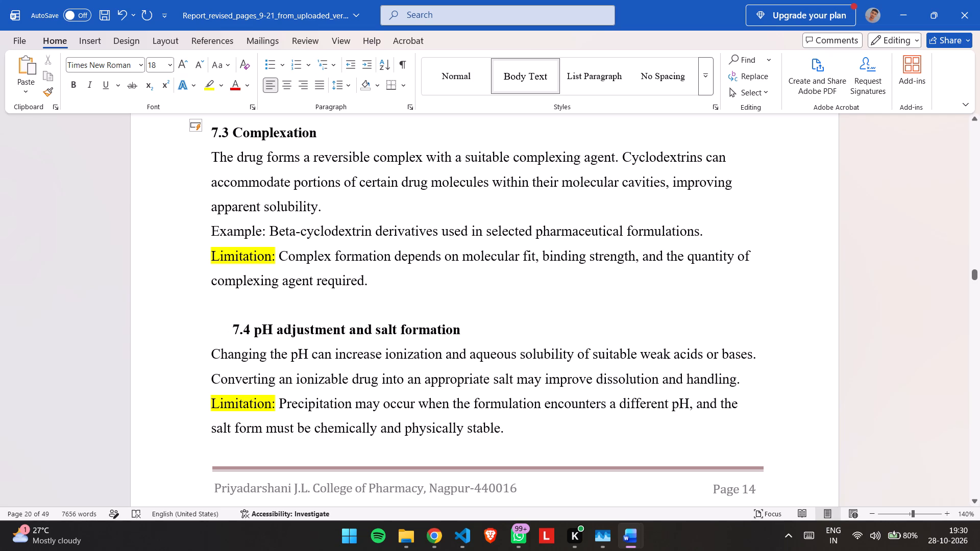
{"action": "left_click", "coordinate": [222, 138]}
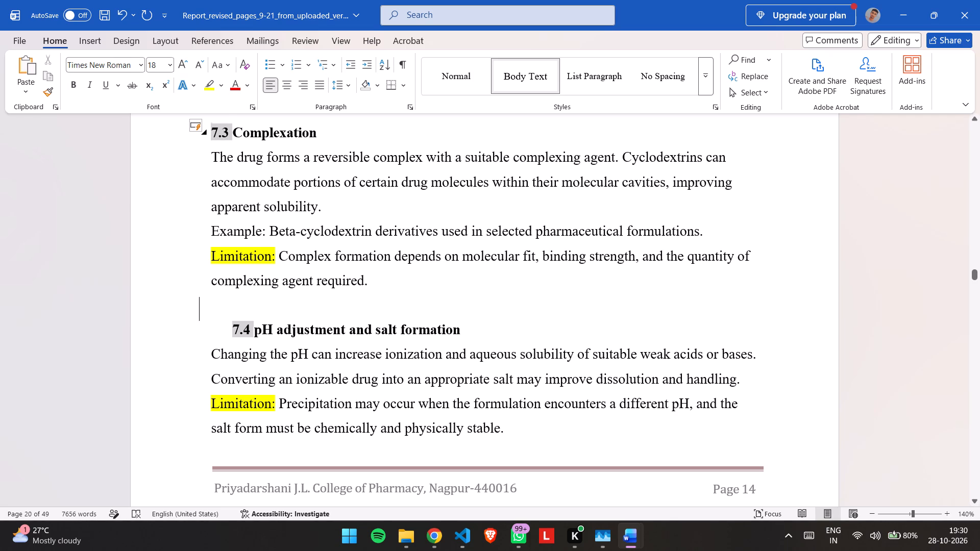
{"action": "double_click", "coordinate": [245, 329]}
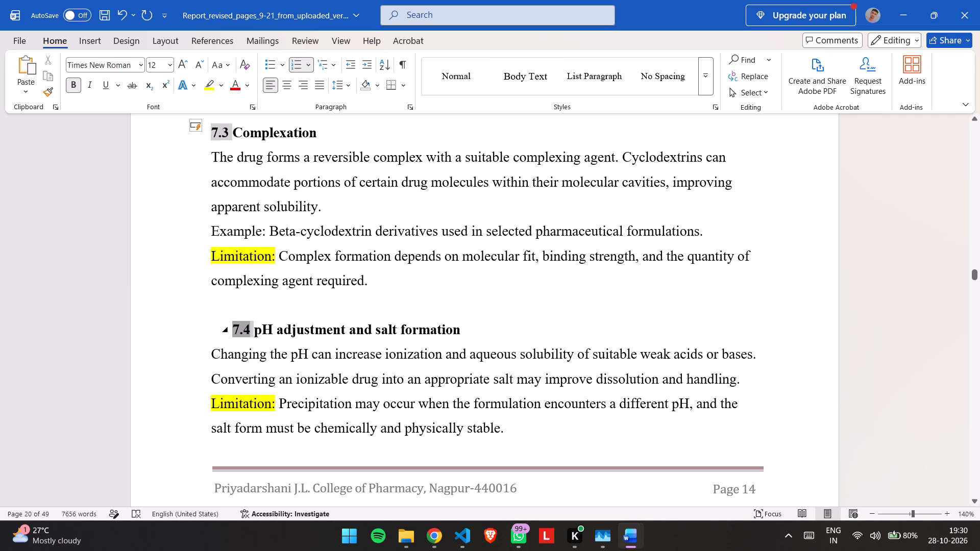
{"action": "key", "text": "BackSpace"}
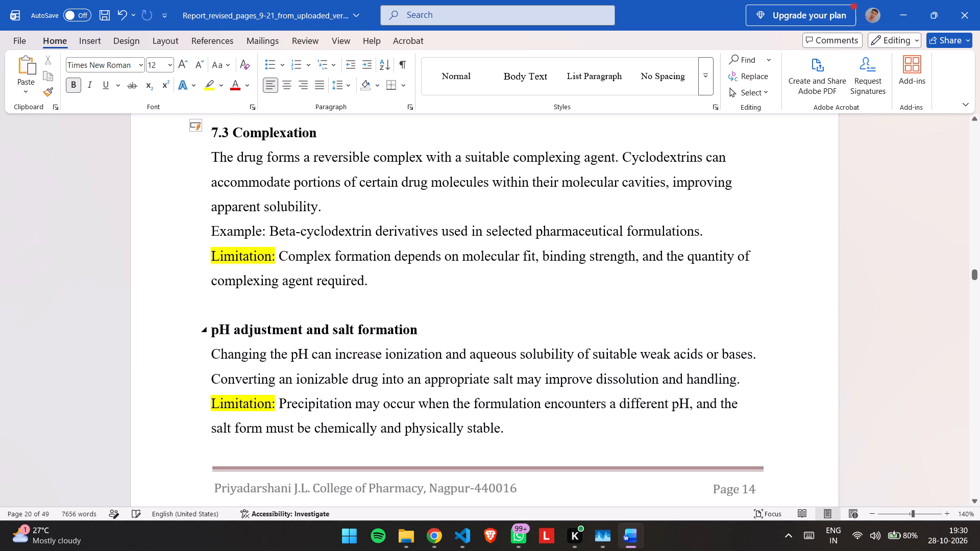
{"action": "type", "text": "7.5"}
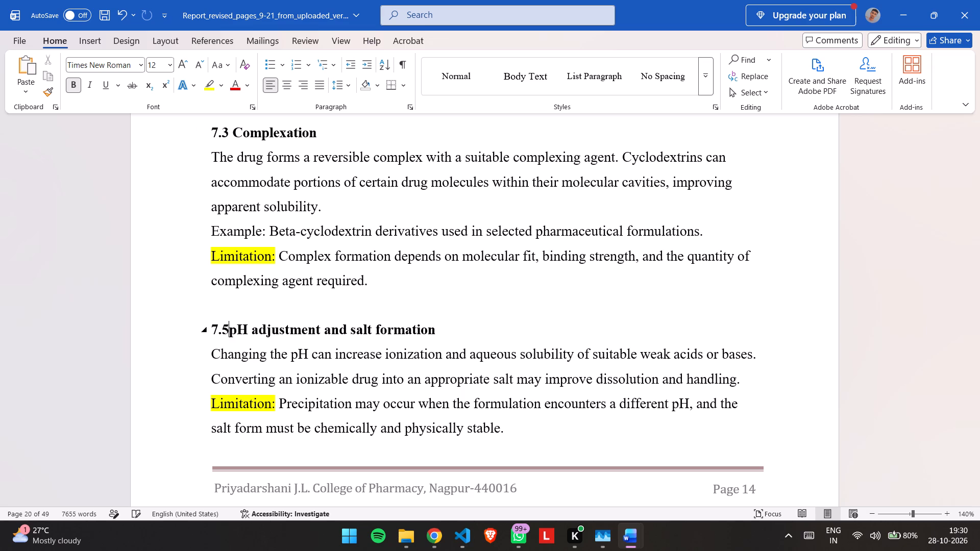
{"action": "key", "text": "BackSpace"}
{"action": "type", "text": "4"}
{"action": "key", "text": "space"}
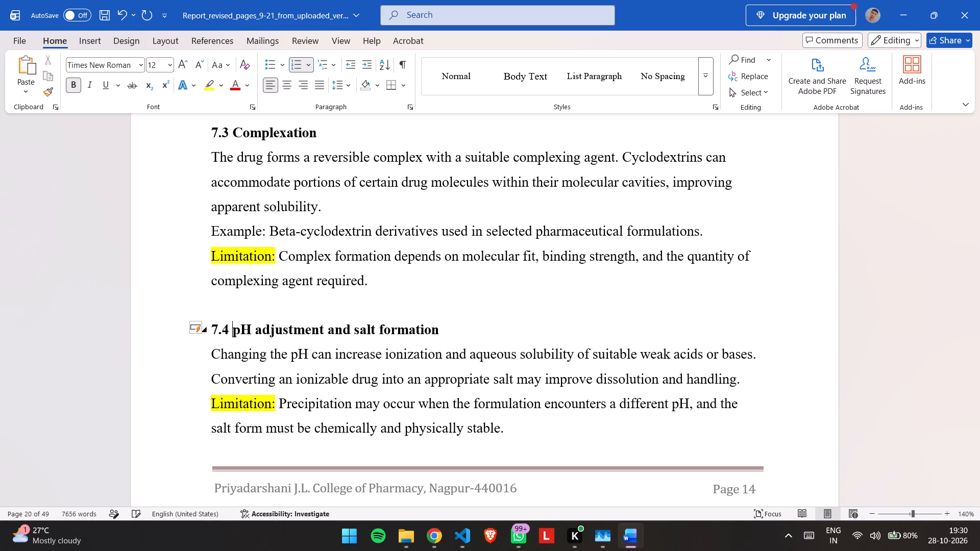
Check the numbering and page layout of the headings from Surfactants and Cosolvency through section 8 in the revised report.
{"action": "scroll", "coordinate": [245, 329], "scroll_direction": "down", "scroll_amount": 4}
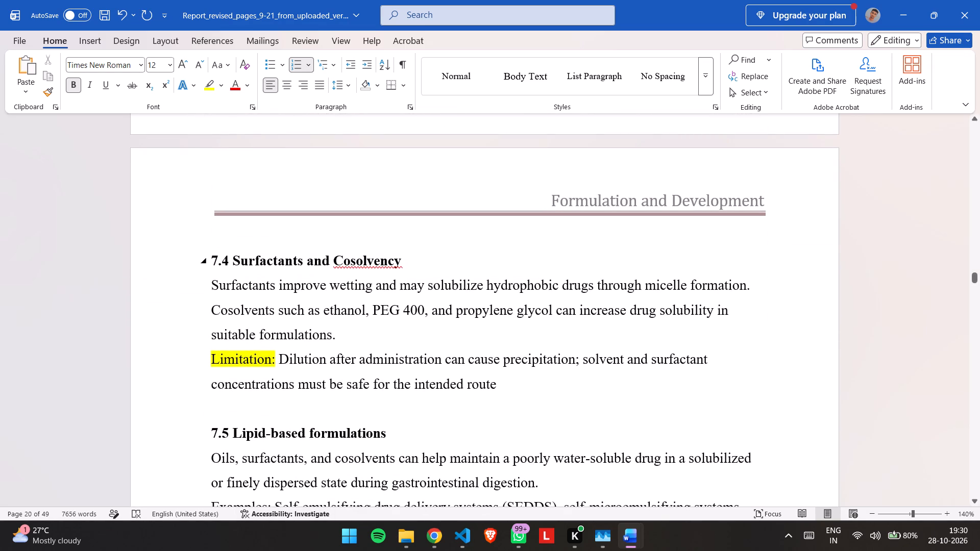
{"action": "double_click", "coordinate": [228, 260]}
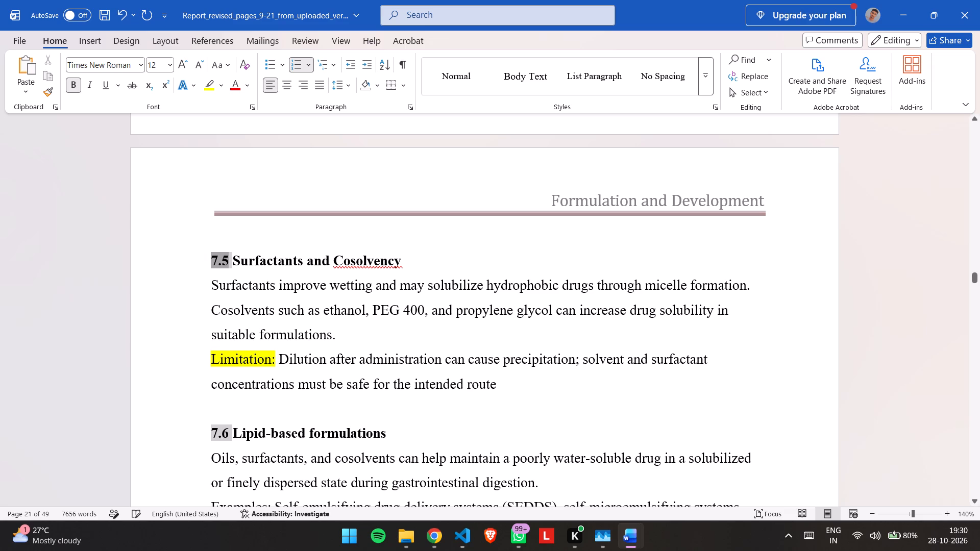
{"action": "left_click", "coordinate": [85, 259]}
{"action": "key", "text": "alt+Tab"}
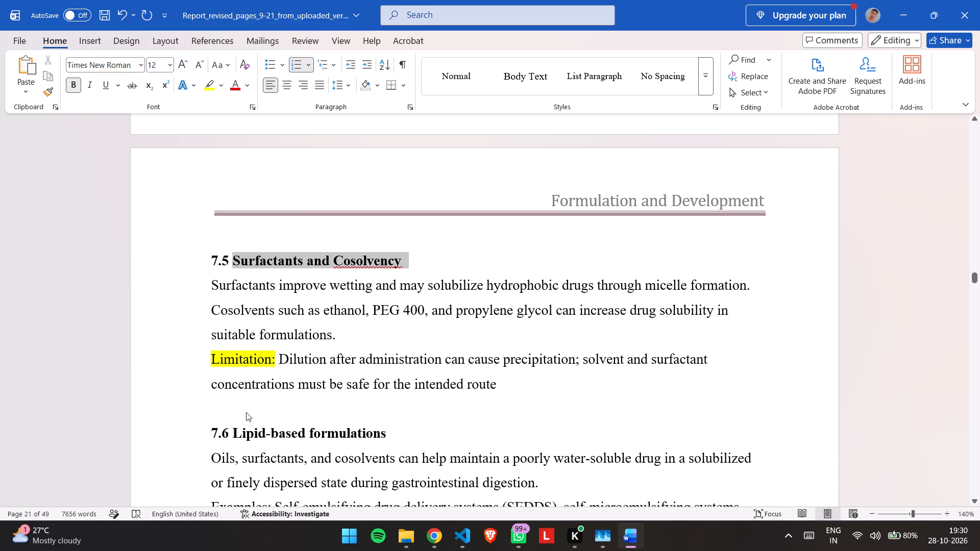
{"action": "scroll", "coordinate": [246, 412], "scroll_direction": "down", "scroll_amount": 2}
{"action": "key", "text": "alt+Tab"}
{"action": "scroll", "coordinate": [246, 412], "scroll_direction": "down", "scroll_amount": 2}
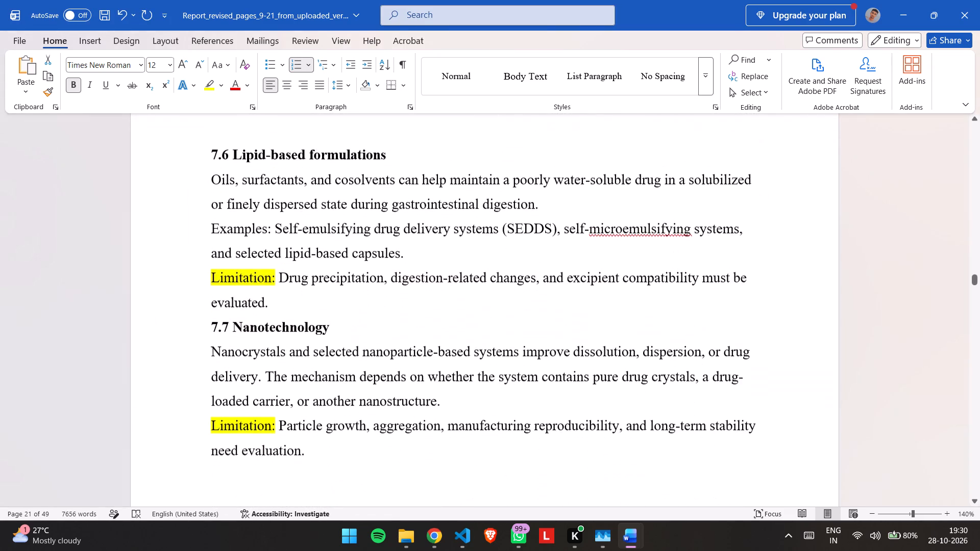
{"action": "scroll", "coordinate": [246, 412], "scroll_direction": "down", "scroll_amount": 4}
{"action": "scroll", "coordinate": [246, 412], "scroll_direction": "up", "scroll_amount": 1}
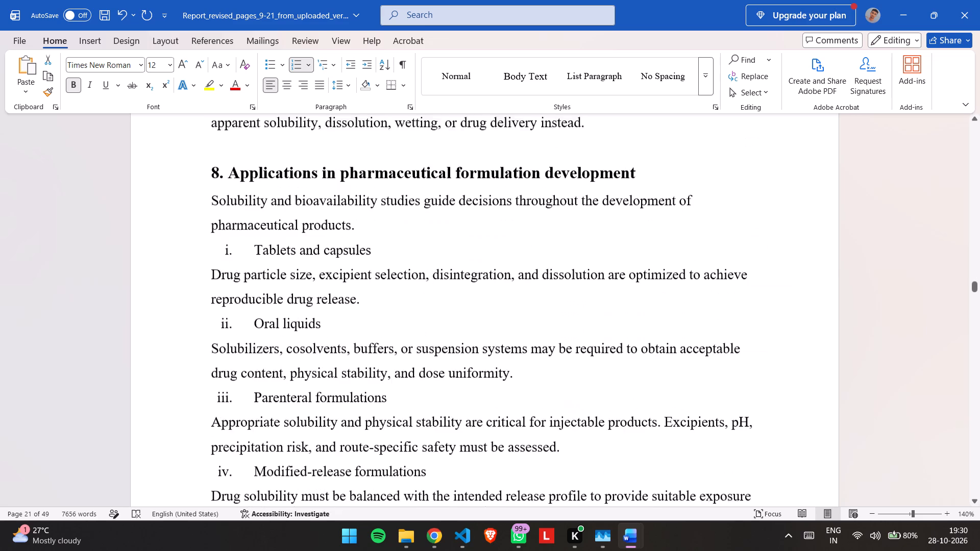
{"action": "scroll", "coordinate": [246, 412], "scroll_direction": "up", "scroll_amount": 1}
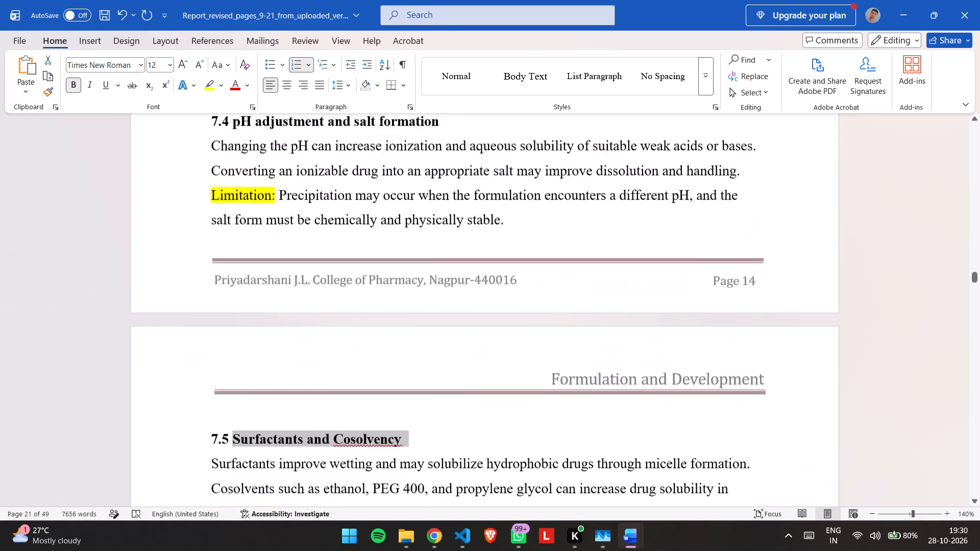
{"action": "scroll", "coordinate": [246, 412], "scroll_direction": "up", "scroll_amount": 4}
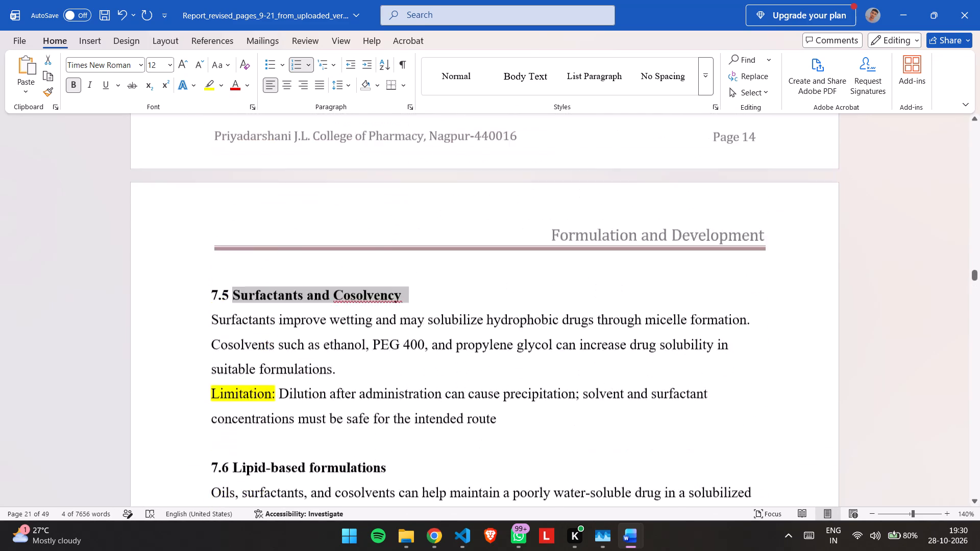
Compare the text from Surfactants and Cosolvency through section 8 in the revised report with the original Report.
{"action": "scroll", "coordinate": [246, 412], "scroll_direction": "up", "scroll_amount": 2}
{"action": "scroll", "coordinate": [246, 412], "scroll_direction": "down", "scroll_amount": 2}
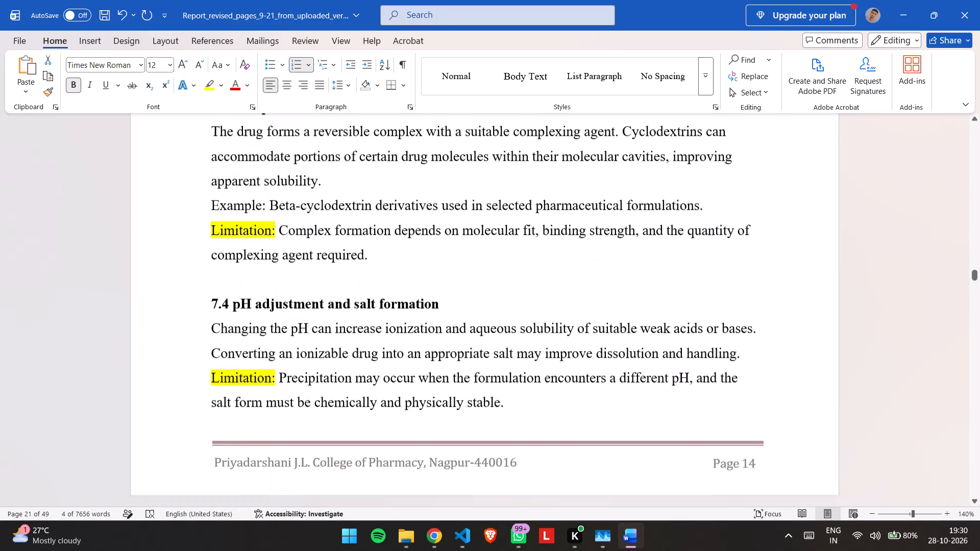
{"action": "scroll", "coordinate": [246, 412], "scroll_direction": "down", "scroll_amount": 4}
{"action": "scroll", "coordinate": [246, 412], "scroll_direction": "up", "scroll_amount": 2}
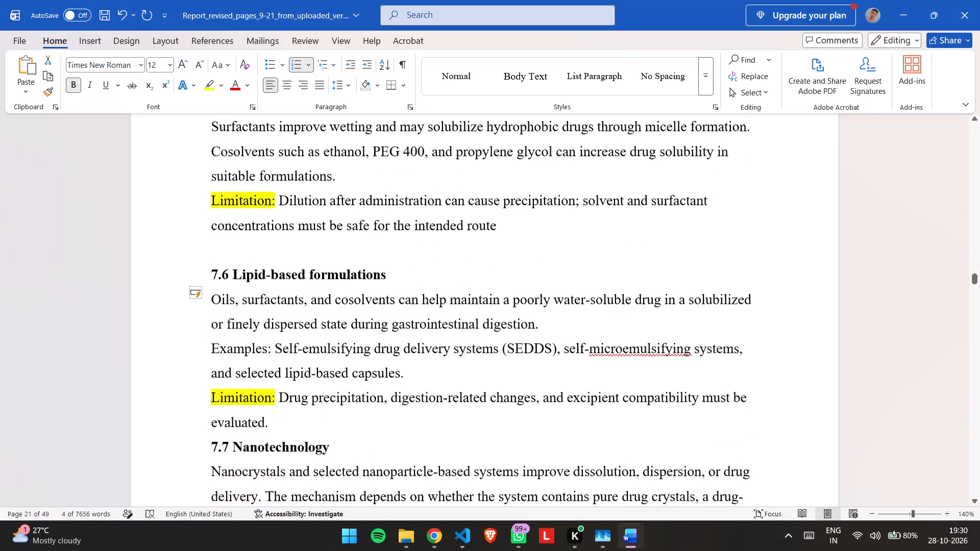
{"action": "scroll", "coordinate": [246, 412], "scroll_direction": "down", "scroll_amount": 2}
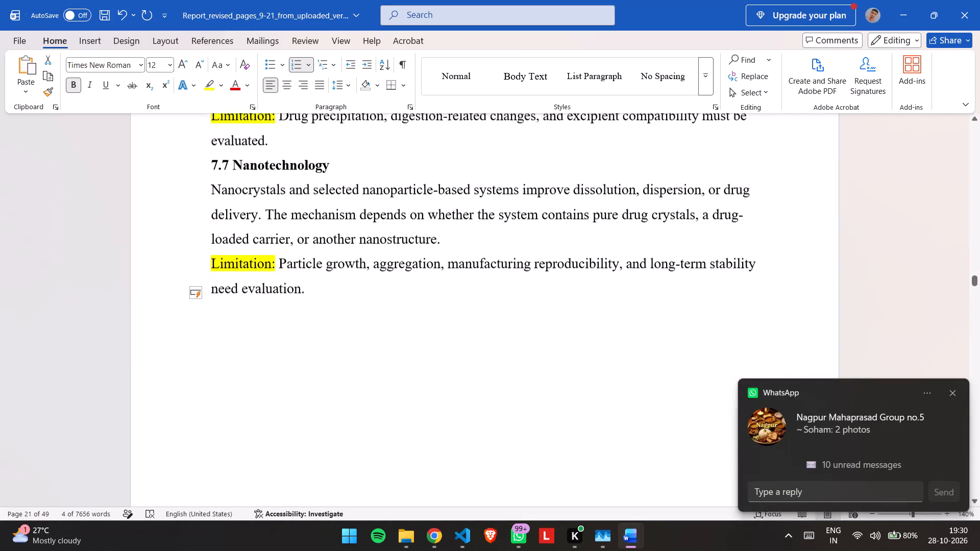
{"action": "key", "text": "alt+Tab"}
{"action": "scroll", "coordinate": [246, 412], "scroll_direction": "down", "scroll_amount": 4}
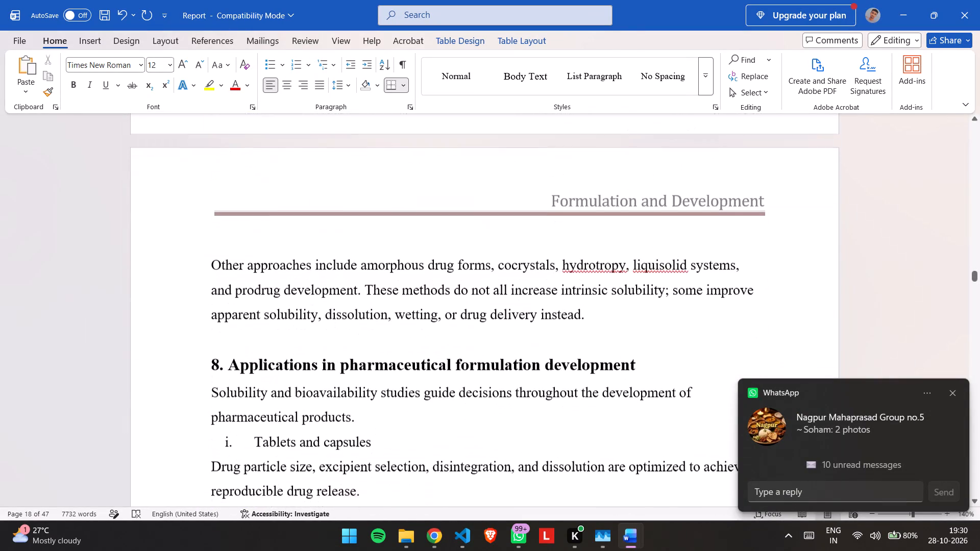
{"action": "key", "text": "alt+Tab"}
{"action": "scroll", "coordinate": [246, 412], "scroll_direction": "down", "scroll_amount": 5}
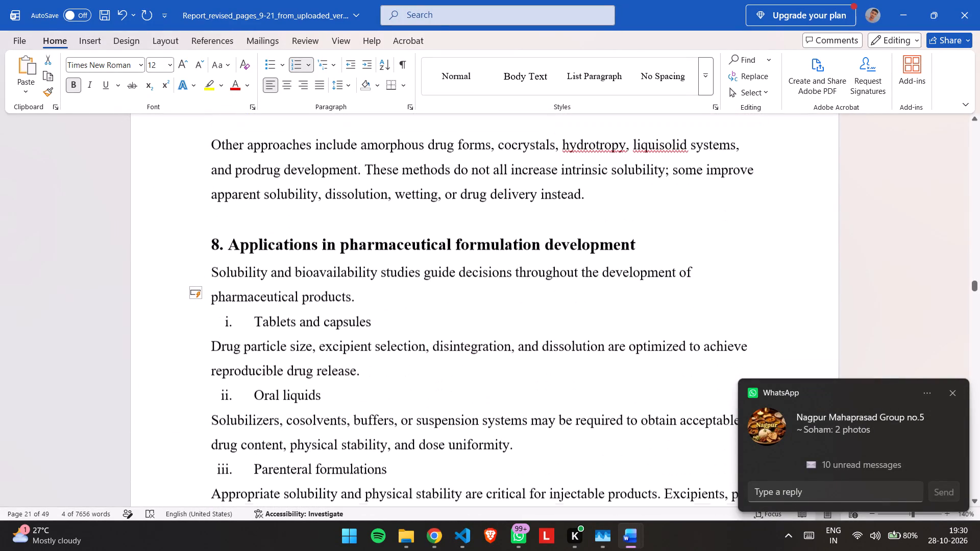
Move the "Other approaches include amorphous drug forms" paragraph to below the 7.7 Nanotechnology text with one blank line between, removing the empty lines above section 8.
{"action": "left_click", "coordinate": [581, 206]}
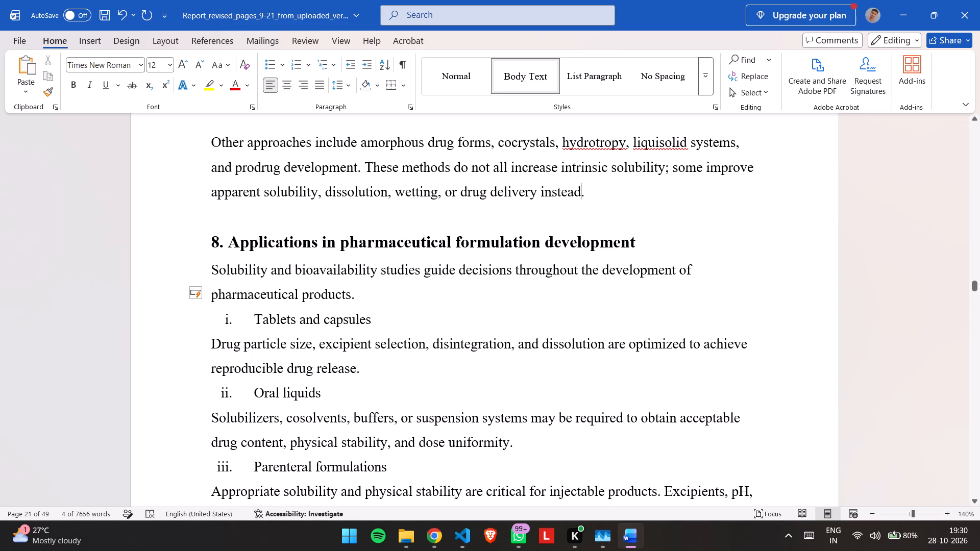
{"action": "left_click_drag", "start_coordinate": [592, 205], "coordinate": [180, 149]}
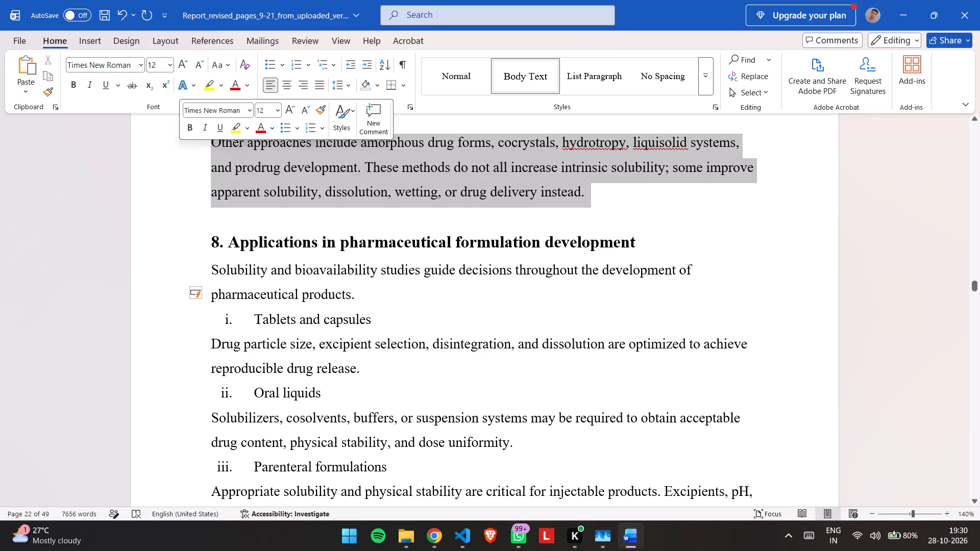
{"action": "key", "text": "ctrl+x"}
{"action": "scroll", "coordinate": [213, 182], "scroll_direction": "up", "scroll_amount": 1}
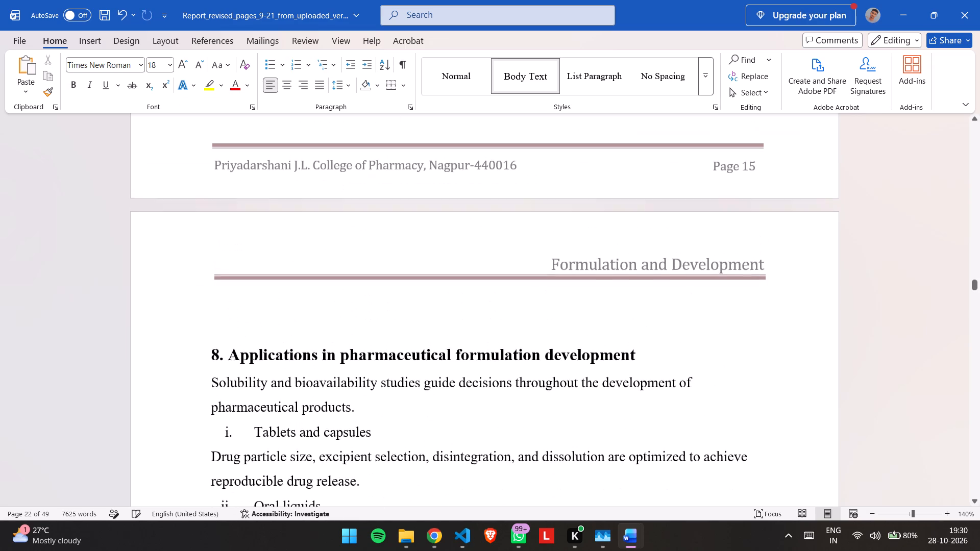
{"action": "key", "text": "BackSpace"}
{"action": "key", "text": "BackSpace"}
{"action": "key", "text": "BackSpace"}
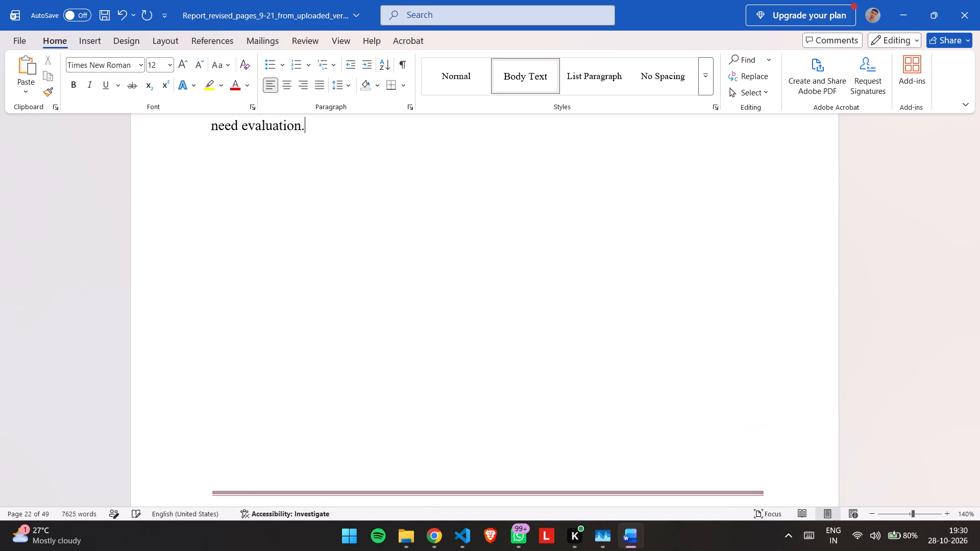
{"action": "key", "text": "Return"}
{"action": "key", "text": "Return"}
{"action": "key", "text": "alt+Tab"}
{"action": "scroll", "coordinate": [213, 182], "scroll_direction": "up", "scroll_amount": 2}
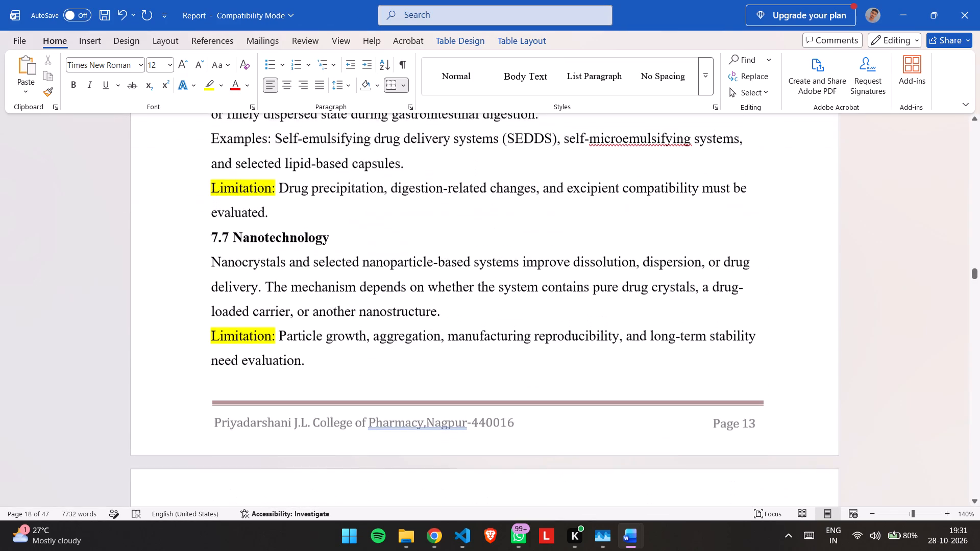
{"action": "scroll", "coordinate": [213, 182], "scroll_direction": "down", "scroll_amount": 1}
{"action": "key", "text": "alt+Tab"}
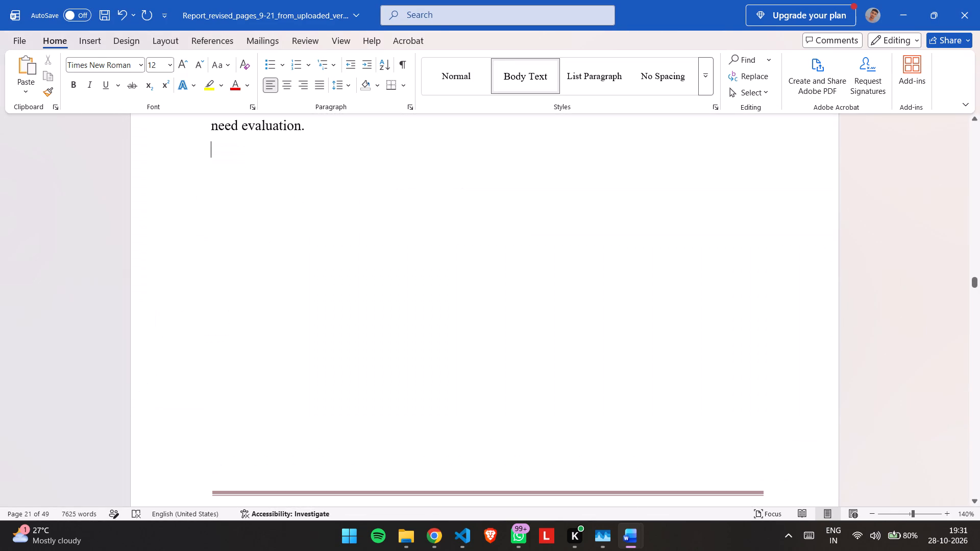
{"action": "key", "text": "Return"}
{"action": "key", "text": "ctrl+v"}
{"action": "left_click", "coordinate": [266, 176]}
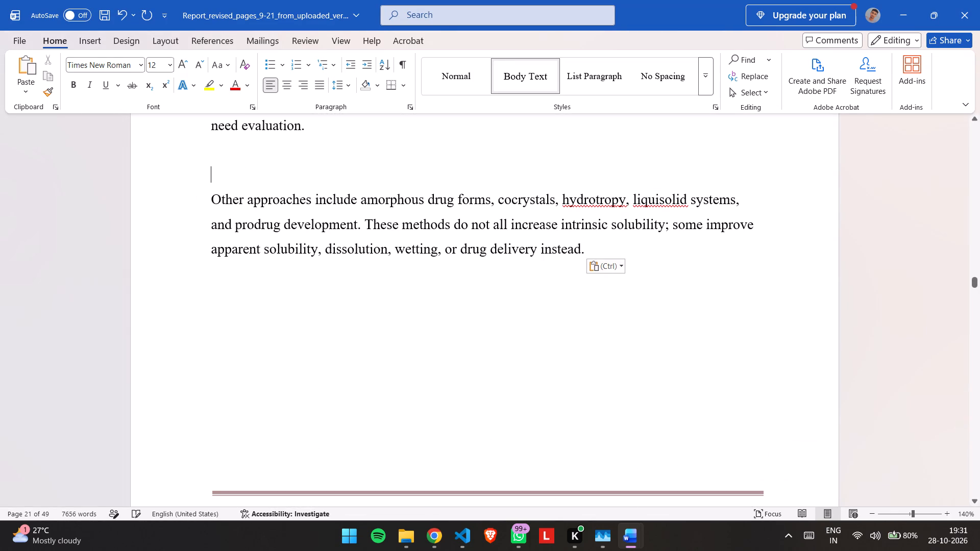
{"action": "key", "text": "BackSpace"}
{"action": "key", "text": "BackSpace"}
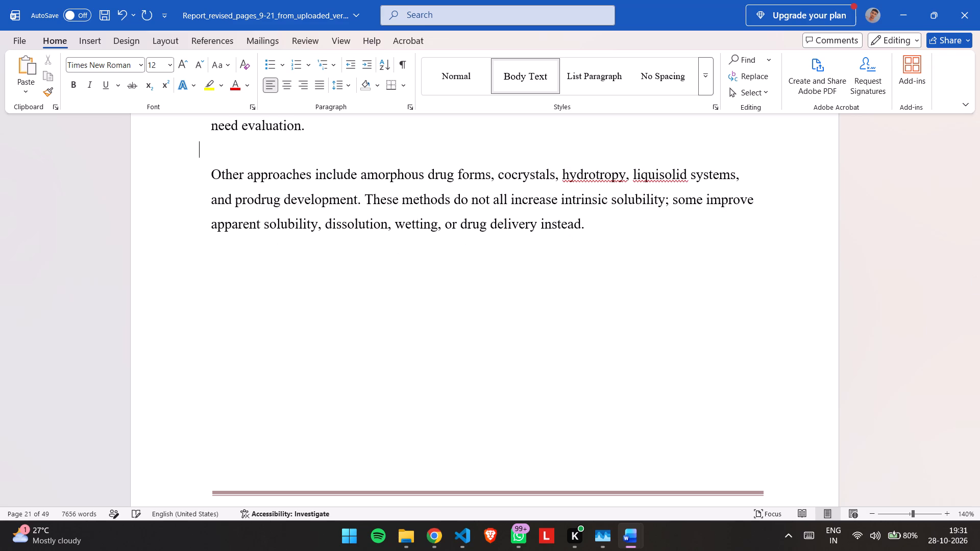
Move the section 8 heading, its introduction and the Tablets and capsules item to below the "Other approaches" paragraph, leaving space between them.
{"action": "scroll", "coordinate": [432, 362], "scroll_direction": "down", "scroll_amount": 3}
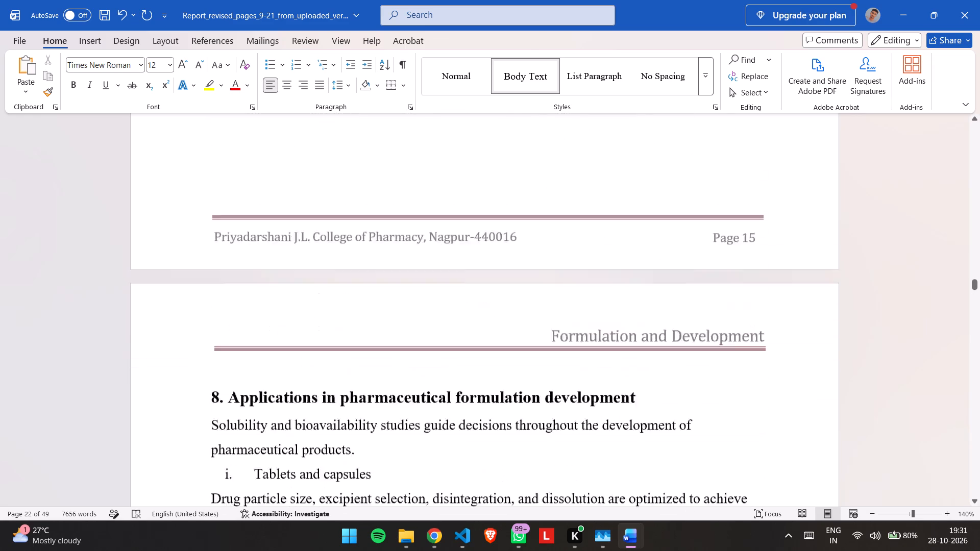
{"action": "scroll", "coordinate": [432, 362], "scroll_direction": "up", "scroll_amount": 1}
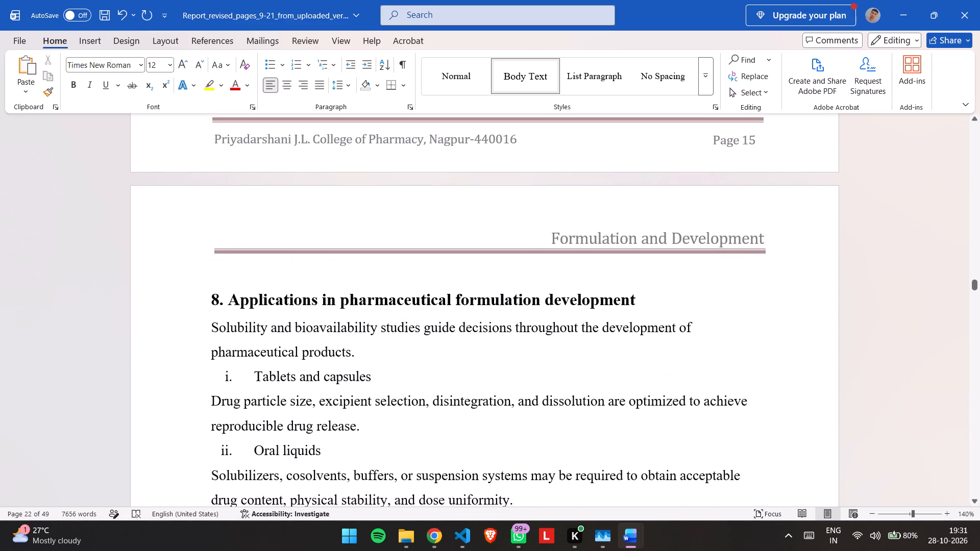
{"action": "scroll", "coordinate": [378, 430], "scroll_direction": "up", "scroll_amount": 1}
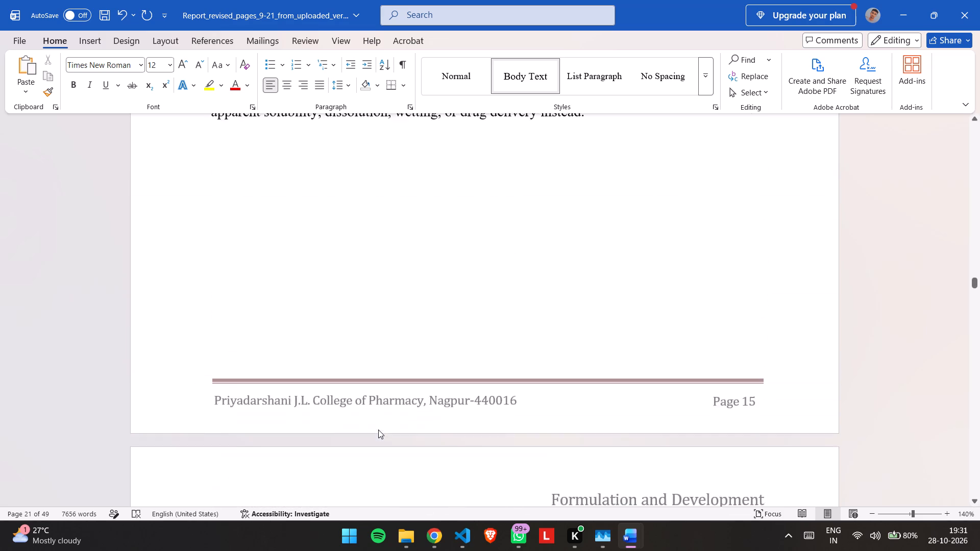
{"action": "scroll", "coordinate": [378, 430], "scroll_direction": "up", "scroll_amount": 1}
{"action": "scroll", "coordinate": [378, 430], "scroll_direction": "down", "scroll_amount": 2}
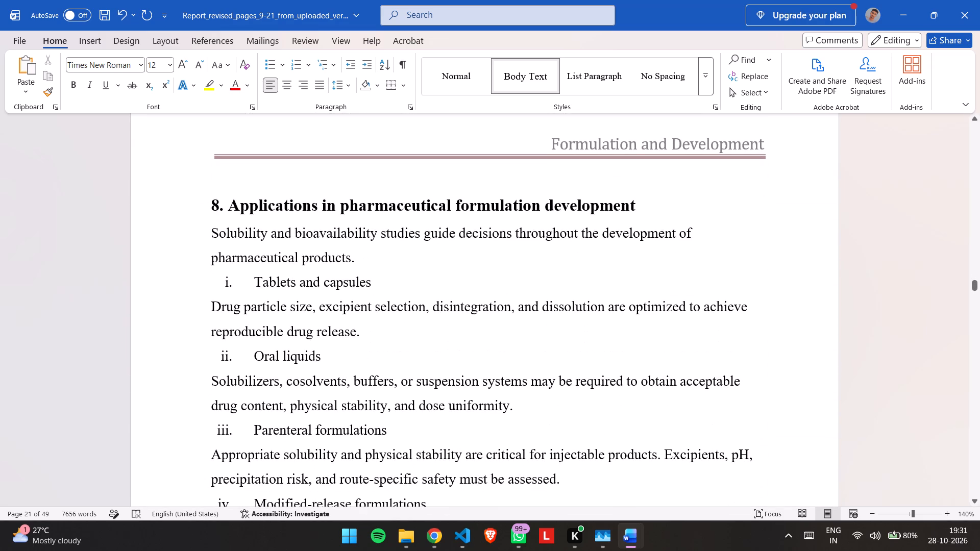
{"action": "left_click_drag", "start_coordinate": [375, 332], "coordinate": [224, 212]}
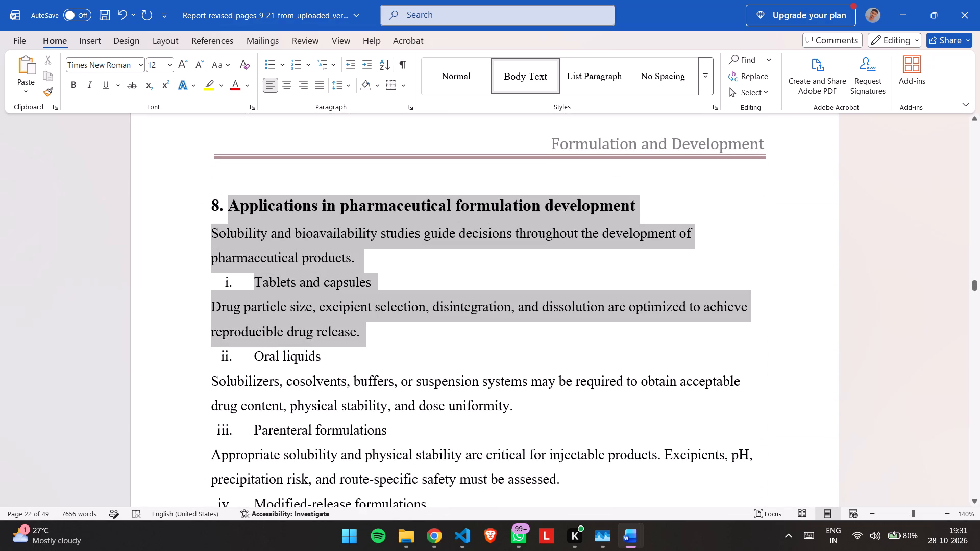
{"action": "left_click_drag", "start_coordinate": [224, 212], "coordinate": [210, 206]}
{"action": "key", "text": "ctrl+x"}
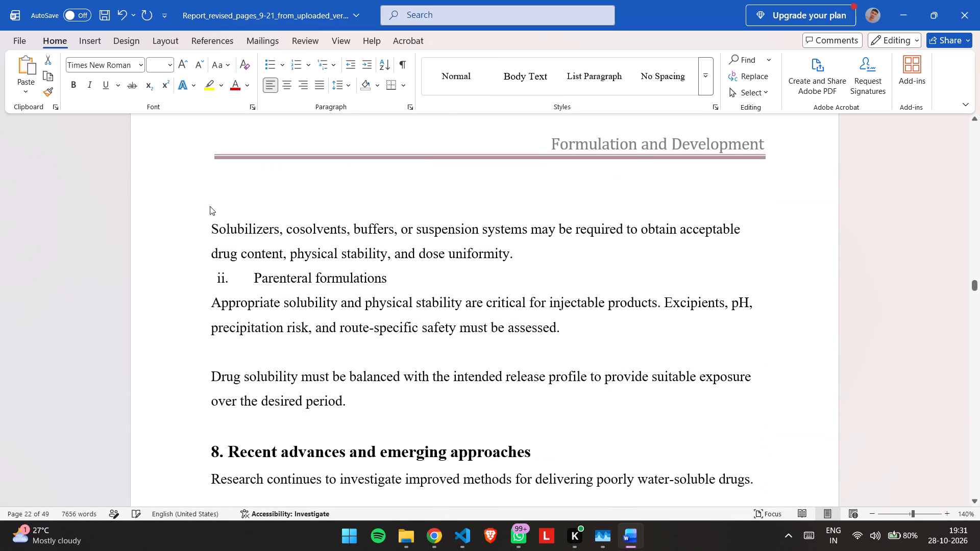
{"action": "scroll", "coordinate": [210, 206], "scroll_direction": "up", "scroll_amount": 3}
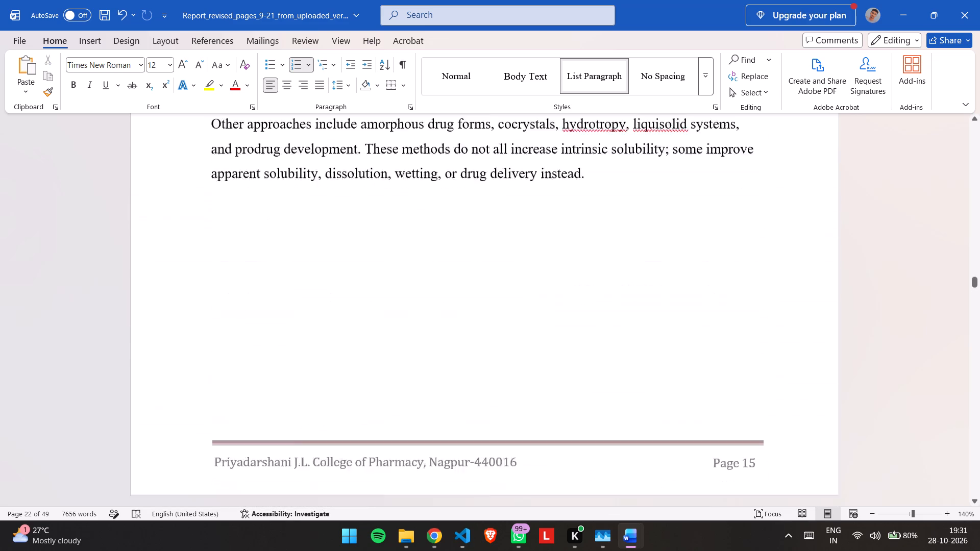
{"action": "scroll", "coordinate": [210, 206], "scroll_direction": "up", "scroll_amount": 1}
{"action": "left_click", "coordinate": [601, 282]}
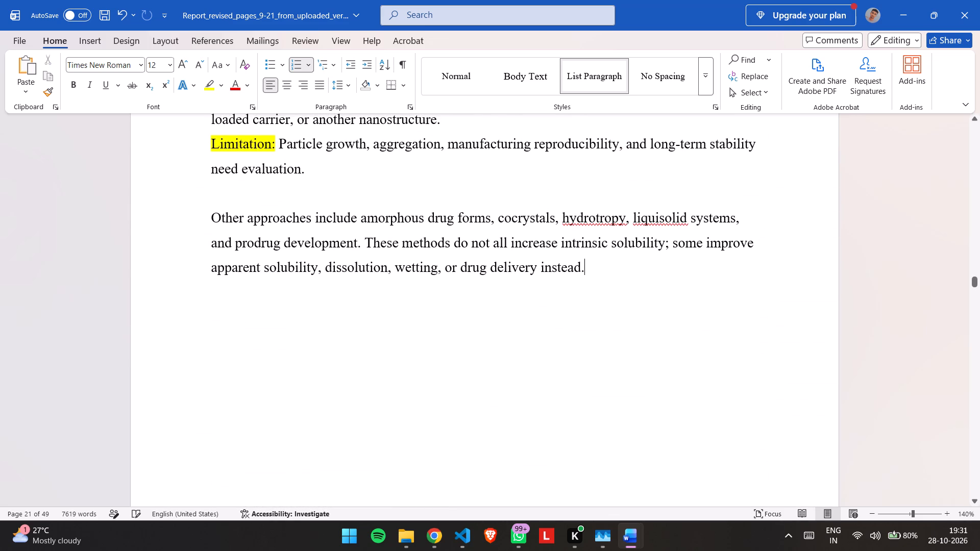
{"action": "key", "text": "Return"}
{"action": "key", "text": "Return"}
{"action": "key", "text": "ctrl+v"}
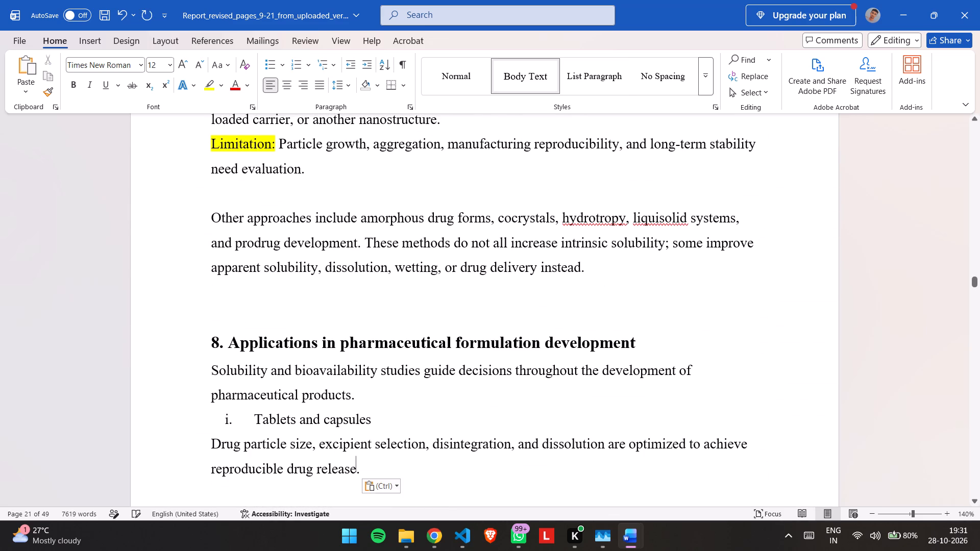
{"action": "scroll", "coordinate": [601, 282], "scroll_direction": "down", "scroll_amount": 1}
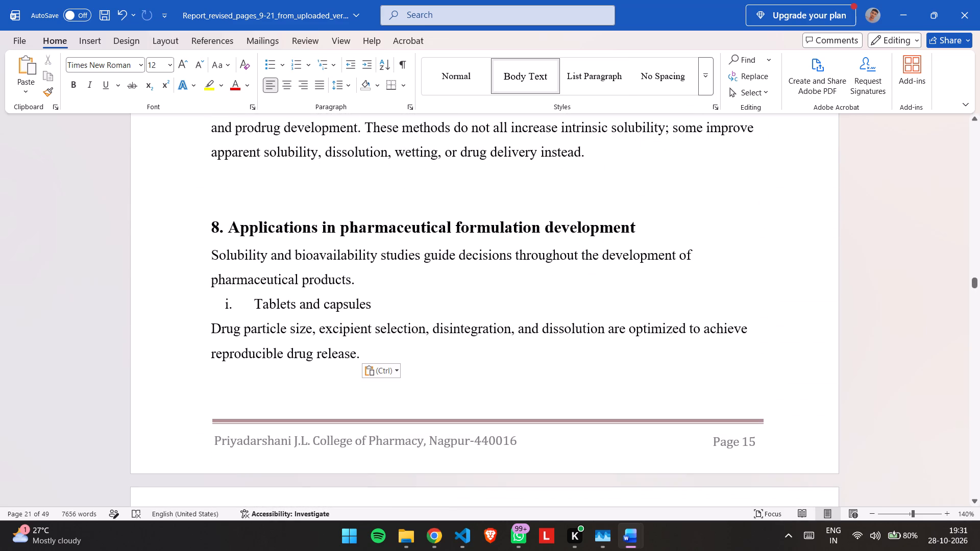
{"action": "scroll", "coordinate": [400, 352], "scroll_direction": "down", "scroll_amount": 3}
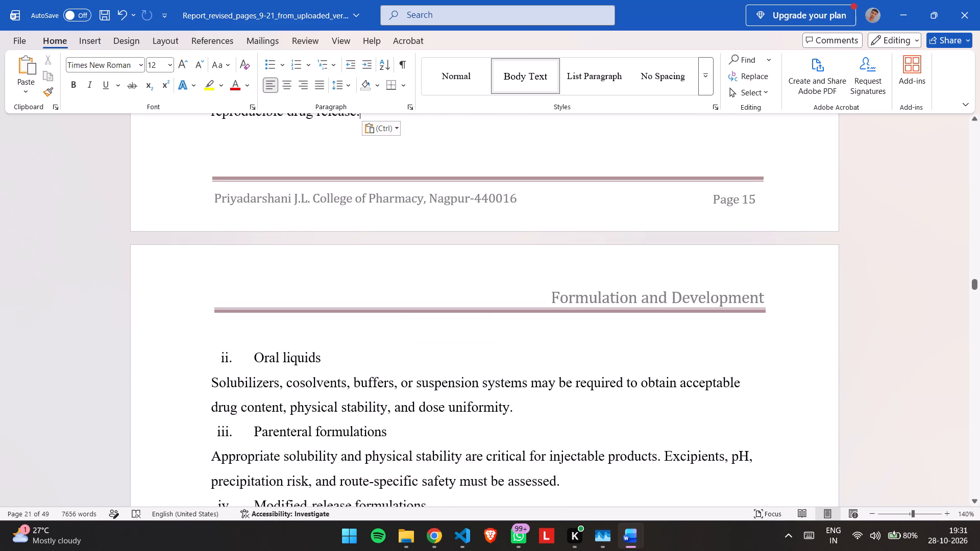
Compare the section 8 dosage-form items and the start of section 9 in the revised report with the original Report.
{"action": "key", "text": "alt+Tab"}
{"action": "scroll", "coordinate": [400, 352], "scroll_direction": "down", "scroll_amount": 2}
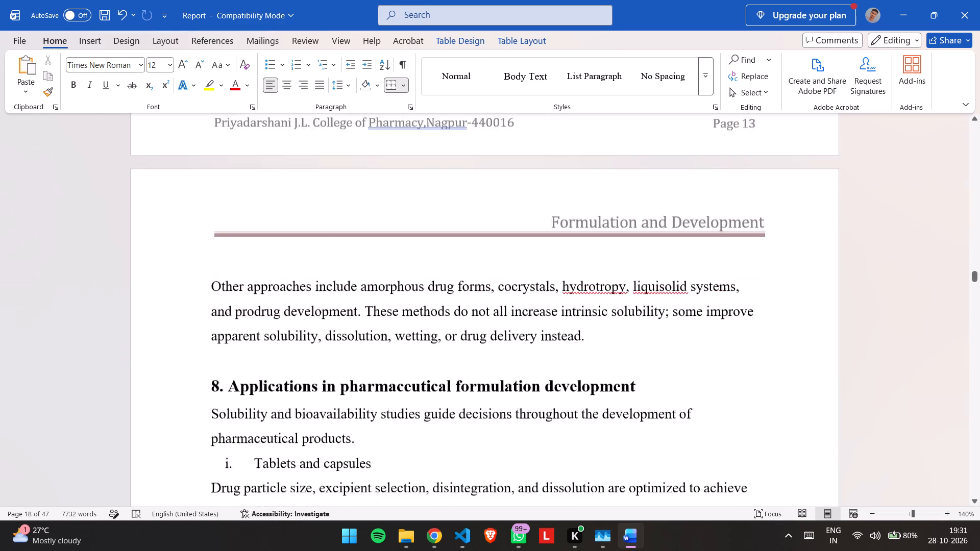
{"action": "scroll", "coordinate": [400, 352], "scroll_direction": "down", "scroll_amount": 2}
{"action": "key", "text": "alt+Tab"}
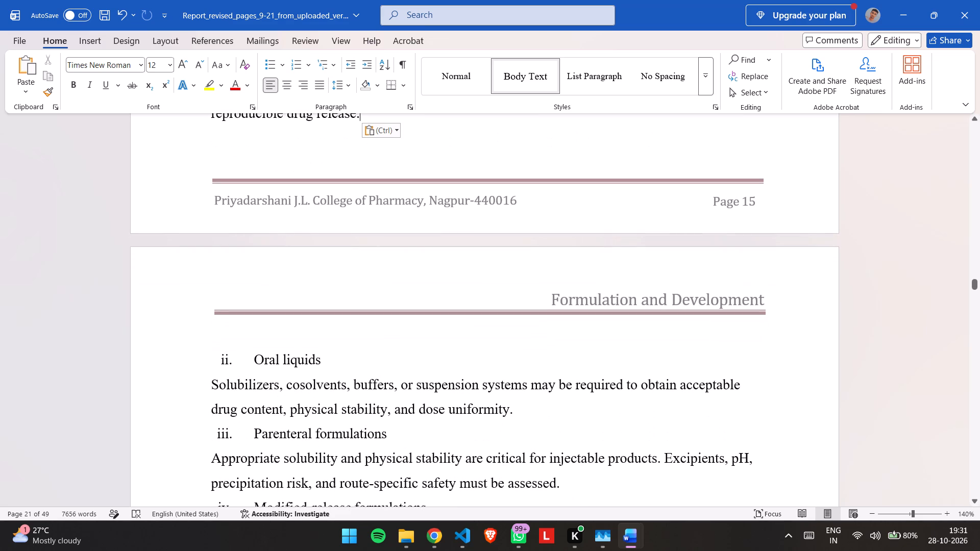
{"action": "scroll", "coordinate": [201, 358], "scroll_direction": "down", "scroll_amount": 2}
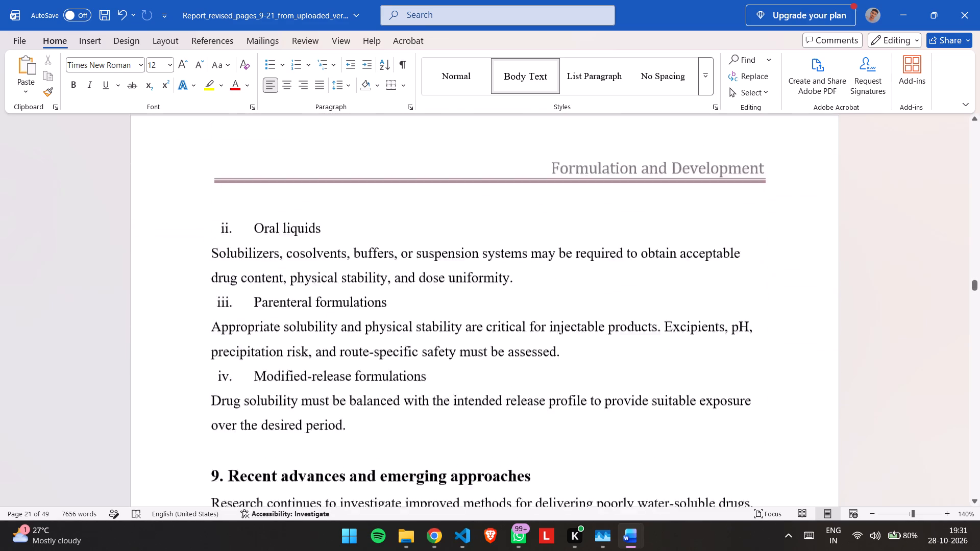
{"action": "scroll", "coordinate": [201, 358], "scroll_direction": "down", "scroll_amount": 1}
{"action": "key", "text": "alt+Tab"}
{"action": "scroll", "coordinate": [201, 358], "scroll_direction": "down", "scroll_amount": 2}
{"action": "key", "text": "alt+Tab"}
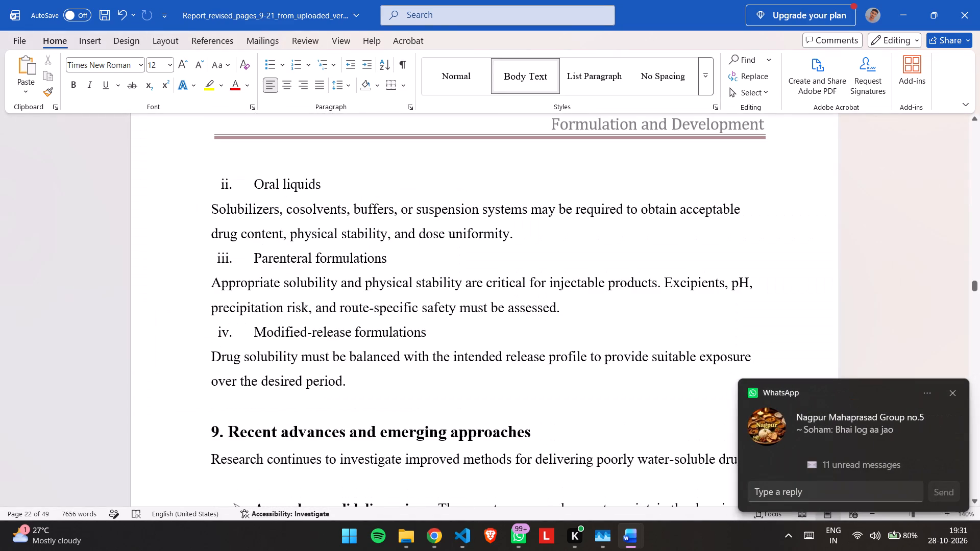
{"action": "scroll", "coordinate": [185, 336], "scroll_direction": "up", "scroll_amount": 3}
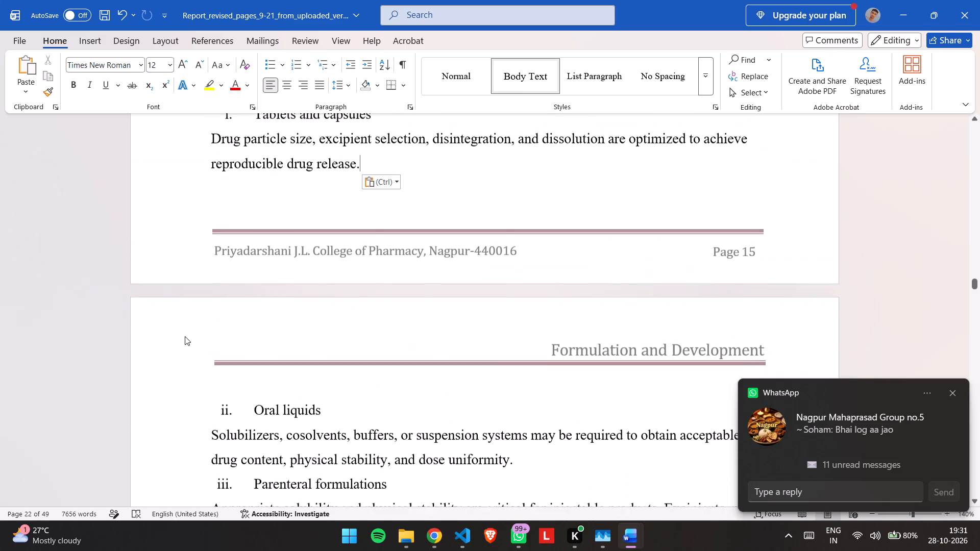
{"action": "scroll", "coordinate": [185, 336], "scroll_direction": "up", "scroll_amount": 1}
{"action": "key", "text": "alt+Tab"}
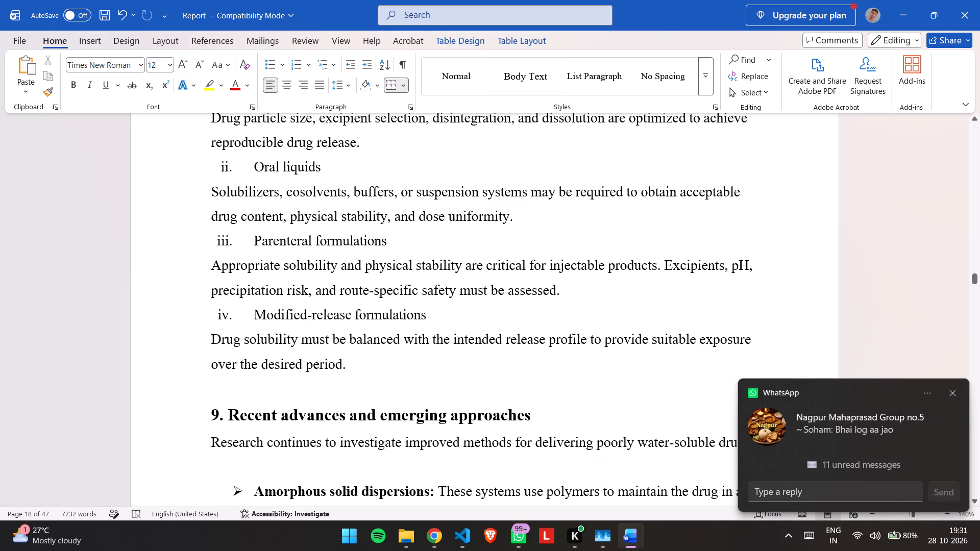
{"action": "key", "text": "alt+Tab"}
{"action": "scroll", "coordinate": [185, 336], "scroll_direction": "down", "scroll_amount": 1}
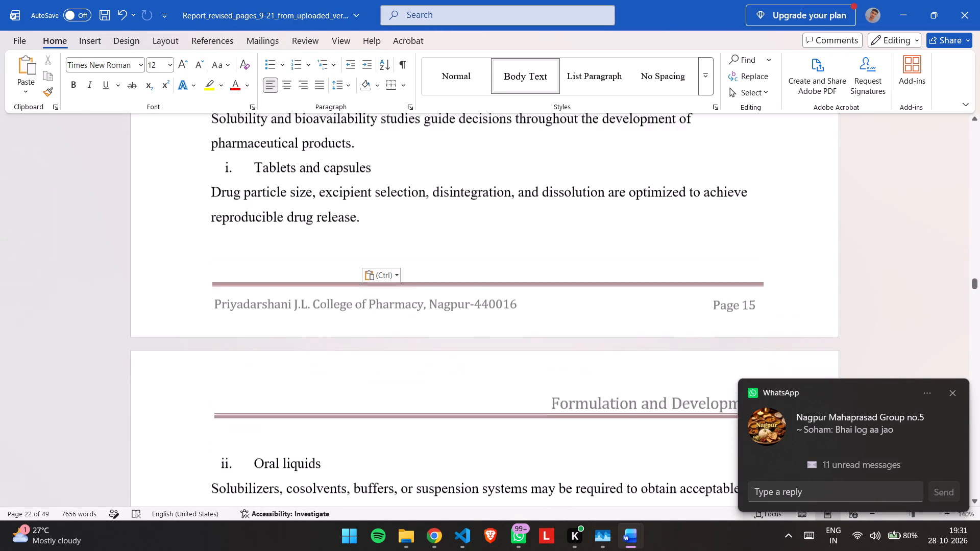
{"action": "scroll", "coordinate": [185, 336], "scroll_direction": "down", "scroll_amount": 4}
{"action": "scroll", "coordinate": [185, 336], "scroll_direction": "up", "scroll_amount": 1}
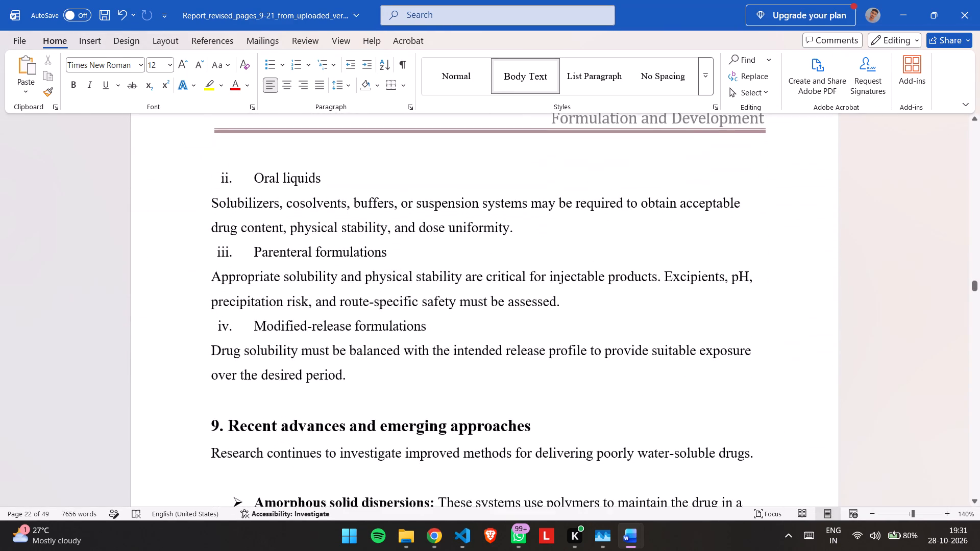
{"action": "scroll", "coordinate": [185, 336], "scroll_direction": "up", "scroll_amount": 1}
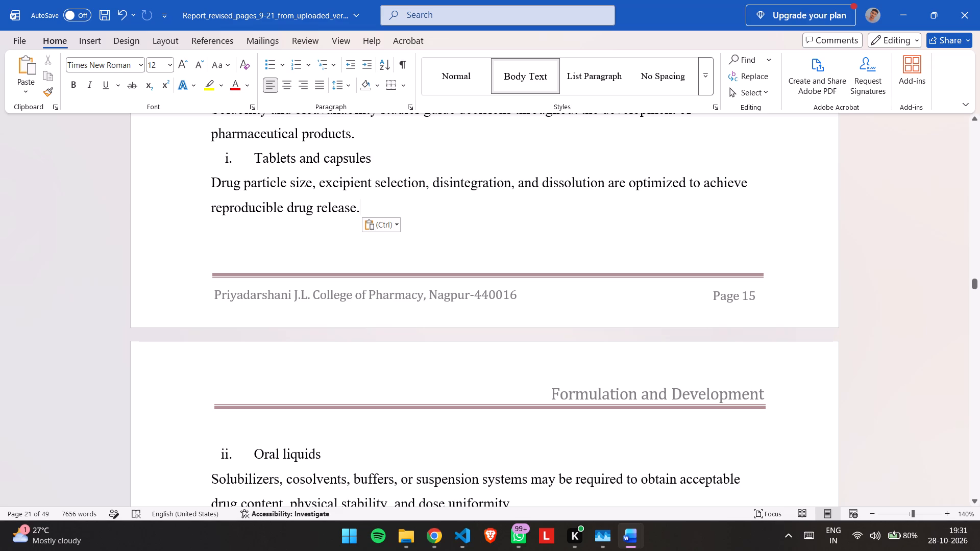
Make the "Tablets and capsules" and "Oral liquids" item headings in section 8 bold.
{"action": "left_click_drag", "start_coordinate": [374, 157], "coordinate": [259, 152]}
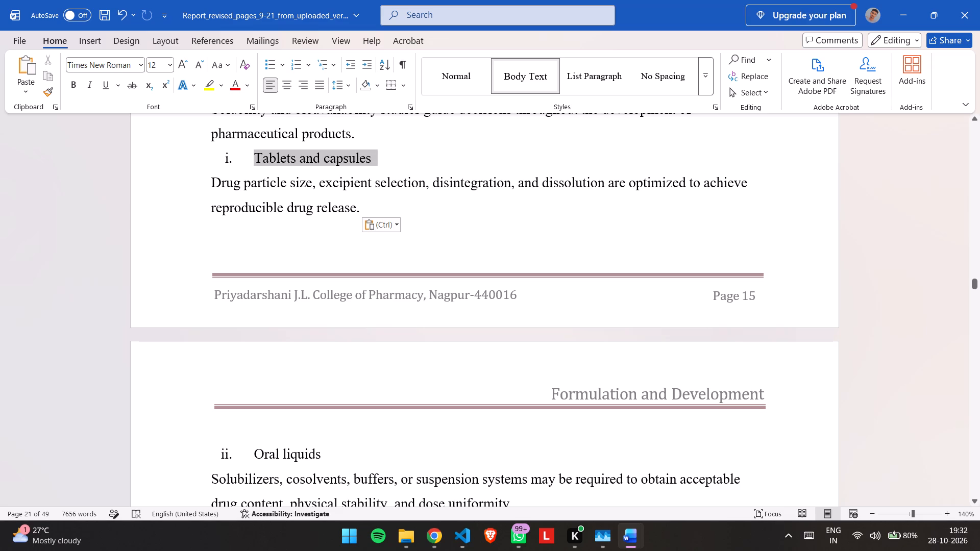
{"action": "left_click_drag", "start_coordinate": [259, 152], "coordinate": [260, 149]}
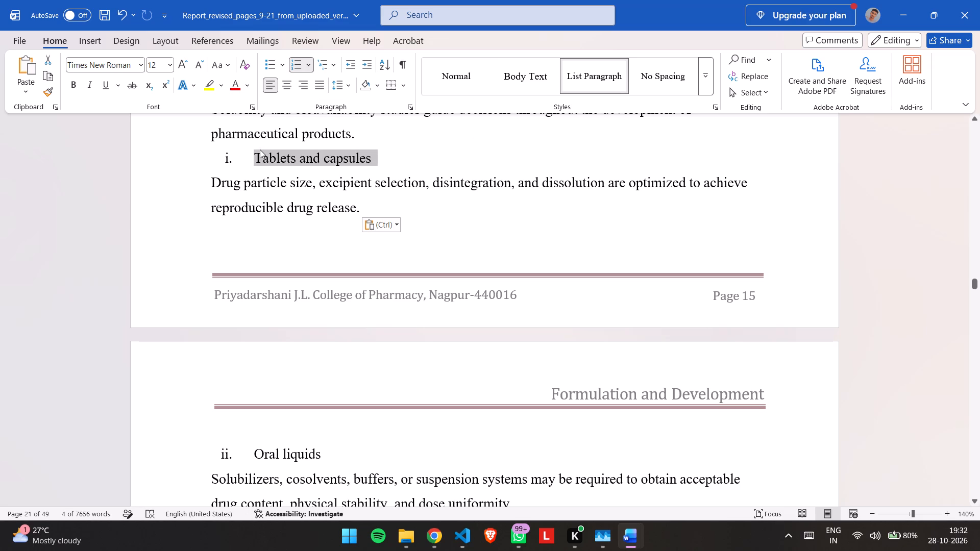
{"action": "key", "text": "ctrl+b"}
{"action": "scroll", "coordinate": [286, 258], "scroll_direction": "down", "scroll_amount": 1}
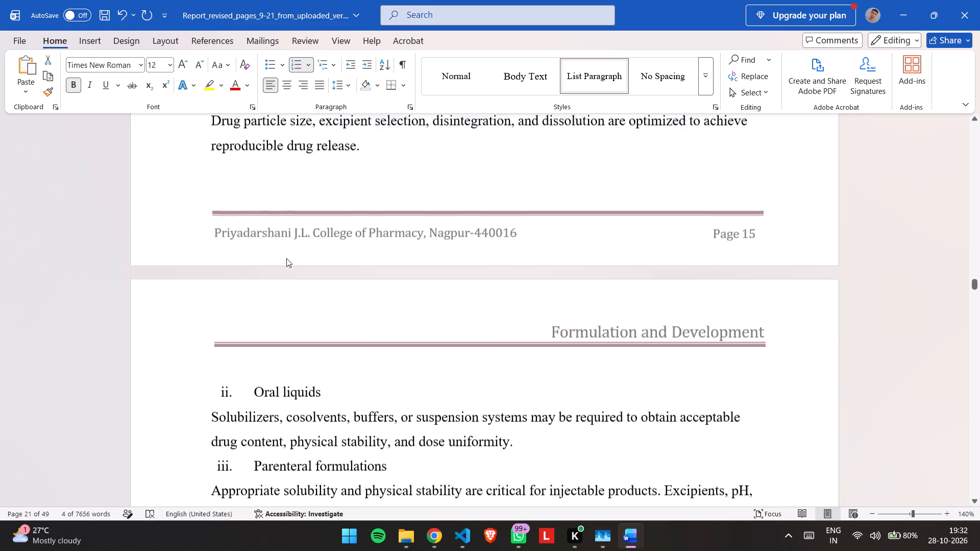
{"action": "scroll", "coordinate": [286, 258], "scroll_direction": "down", "scroll_amount": 1}
{"action": "left_click_drag", "start_coordinate": [321, 349], "coordinate": [266, 344]}
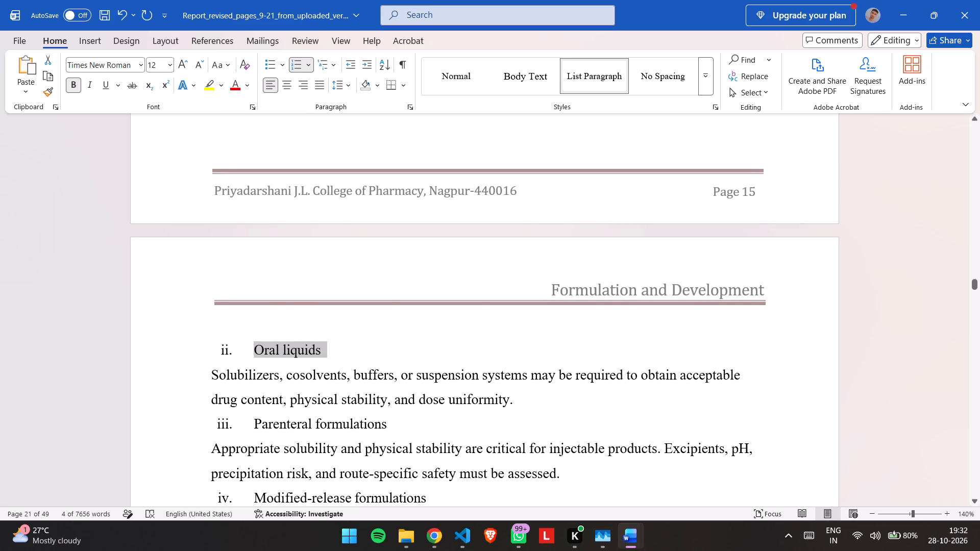
{"action": "left_click_drag", "start_coordinate": [266, 344], "coordinate": [264, 344]}
{"action": "key", "text": "ctrl+b"}
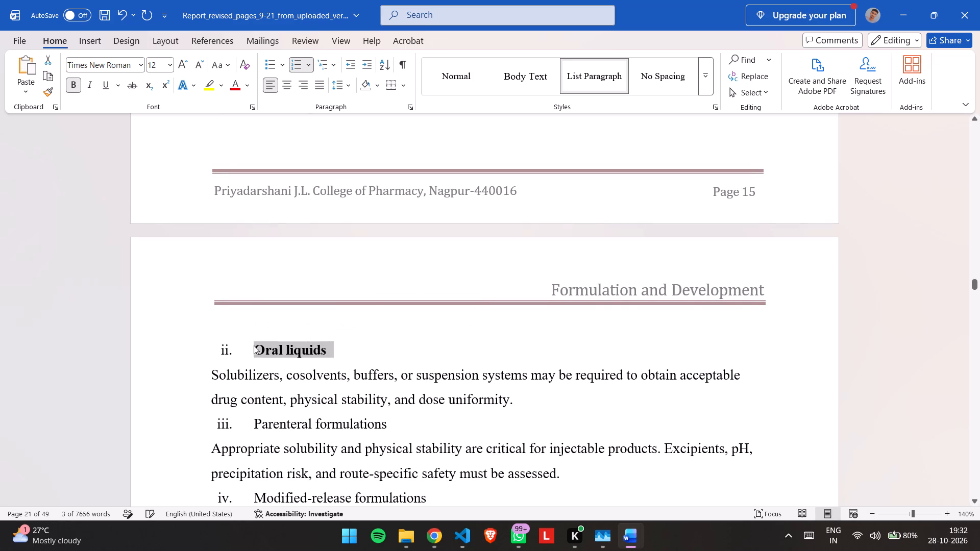
Make the Roman numerals of the section 8 list containing Oral liquids, Parenteral formulations and Modified-release formulations bold.
{"action": "double_click", "coordinate": [228, 349]}
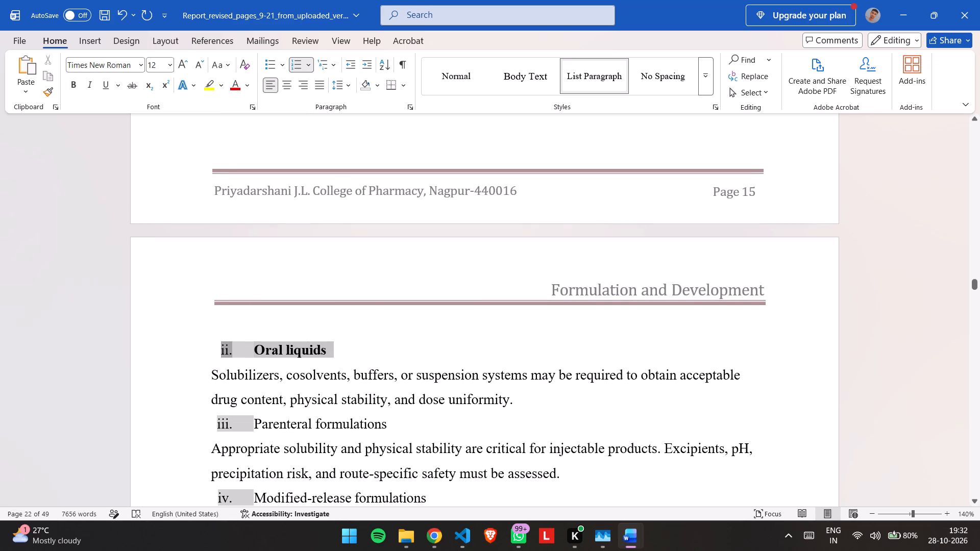
{"action": "key", "text": "ctrl+b"}
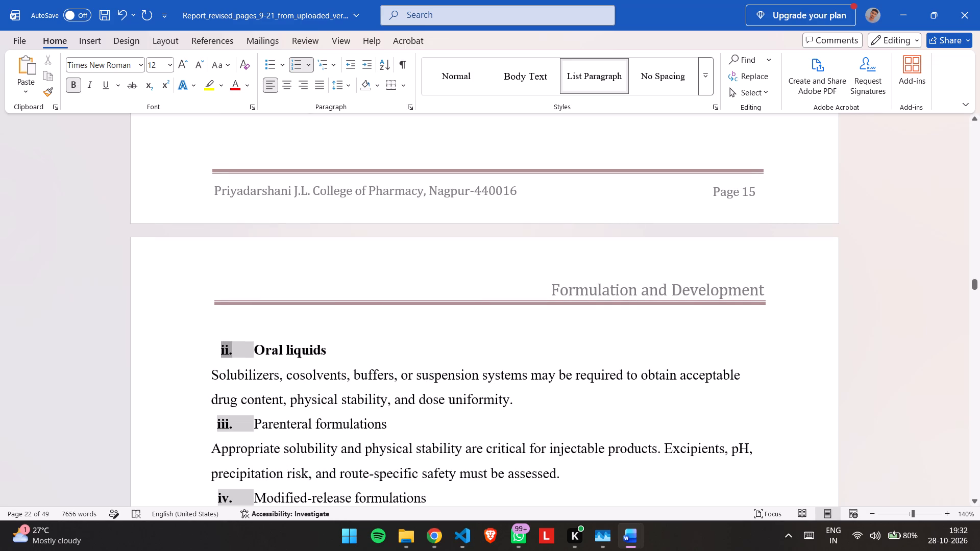
{"action": "scroll", "coordinate": [228, 349], "scroll_direction": "up", "scroll_amount": 1}
{"action": "scroll", "coordinate": [228, 349], "scroll_direction": "down", "scroll_amount": 3}
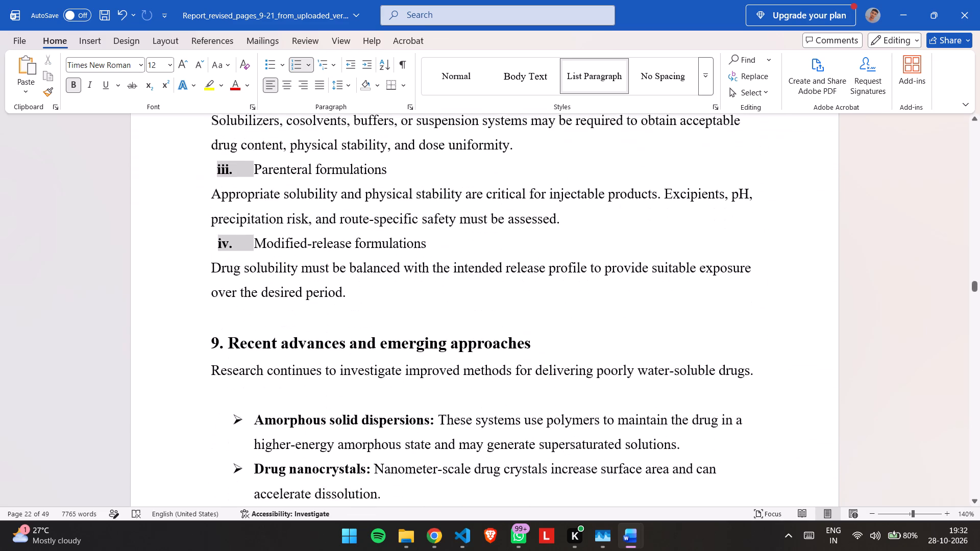
Make the Parenteral formulations and Modified-release formulations item titles bold.
{"action": "scroll", "coordinate": [273, 229], "scroll_direction": "up", "scroll_amount": 1}
{"action": "left_click", "coordinate": [265, 315]}
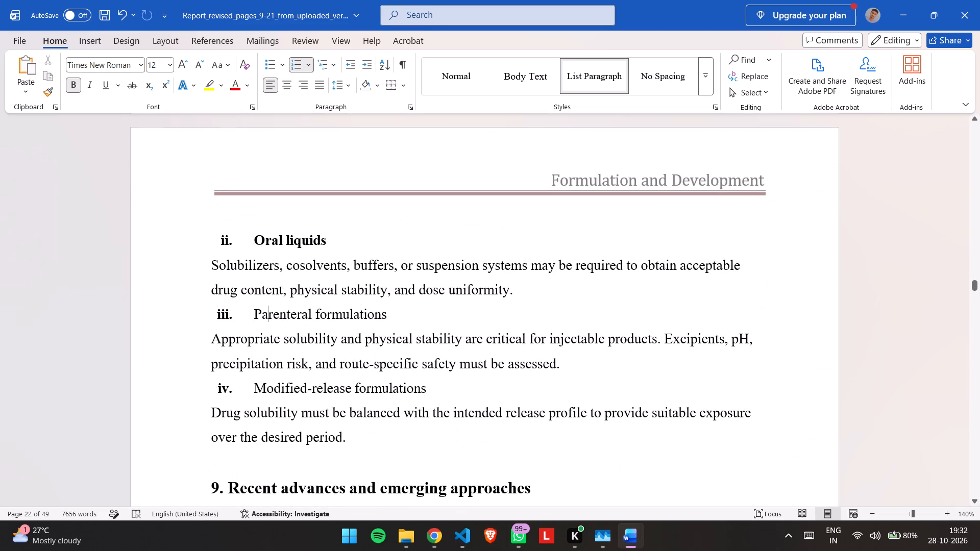
{"action": "left_click", "coordinate": [258, 313]}
{"action": "left_click_drag", "start_coordinate": [252, 311], "coordinate": [372, 302]}
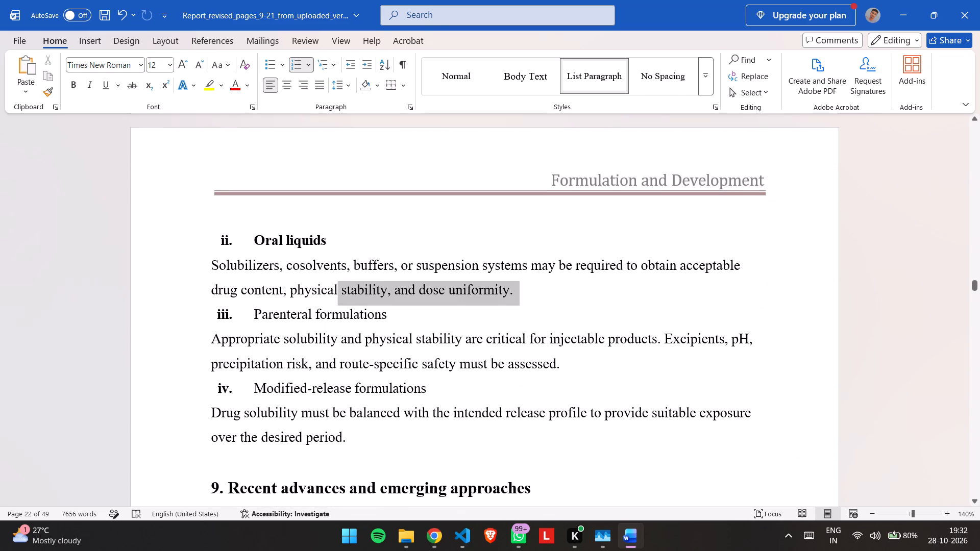
{"action": "left_click_drag", "start_coordinate": [372, 302], "coordinate": [385, 310]}
{"action": "key", "text": "ctrl+b"}
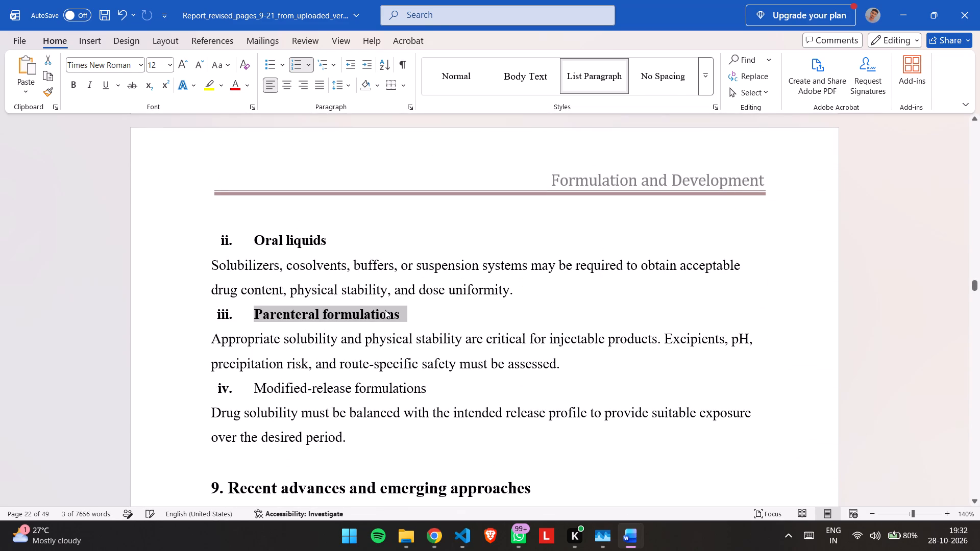
{"action": "left_click_drag", "start_coordinate": [251, 388], "coordinate": [436, 379]}
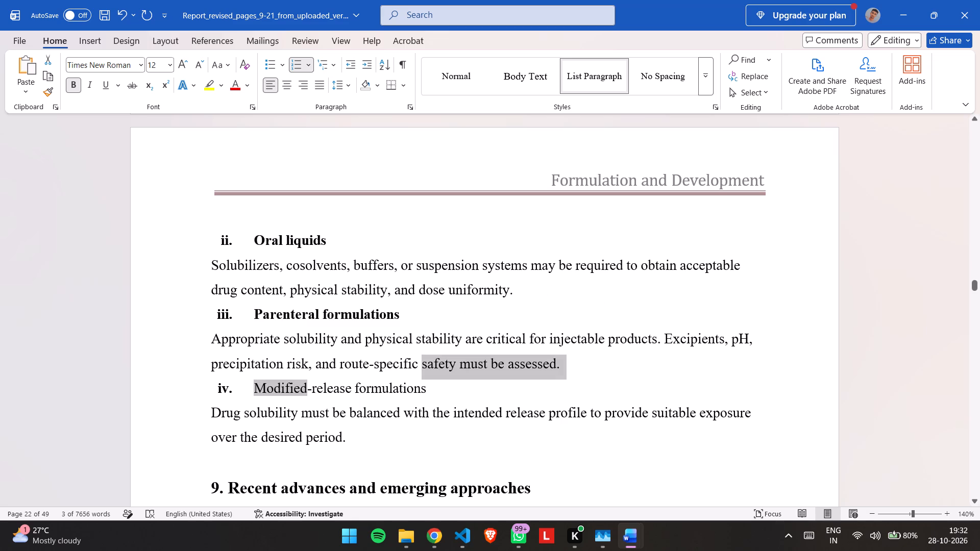
{"action": "left_click_drag", "start_coordinate": [436, 379], "coordinate": [435, 385]}
{"action": "key", "text": "ctrl+b"}
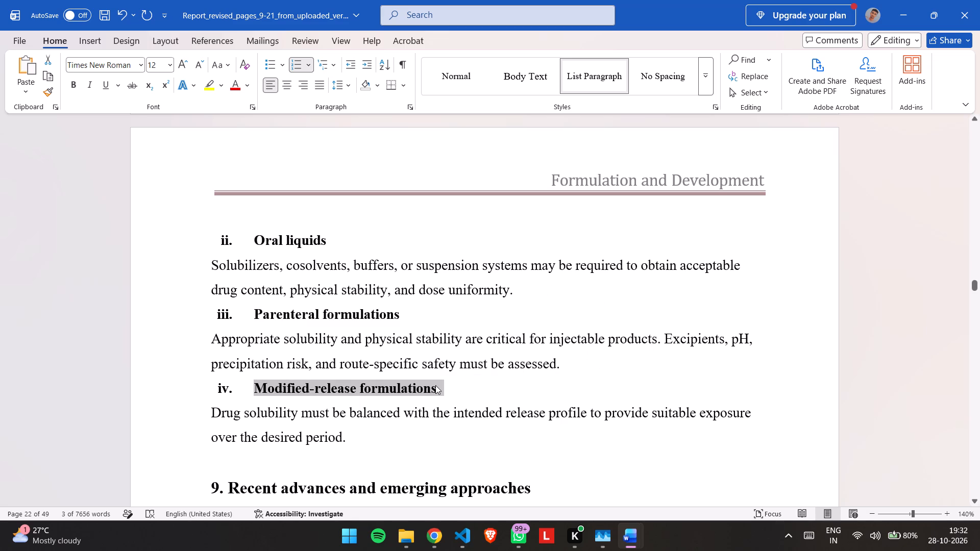
{"action": "scroll", "coordinate": [435, 385], "scroll_direction": "down", "scroll_amount": 2}
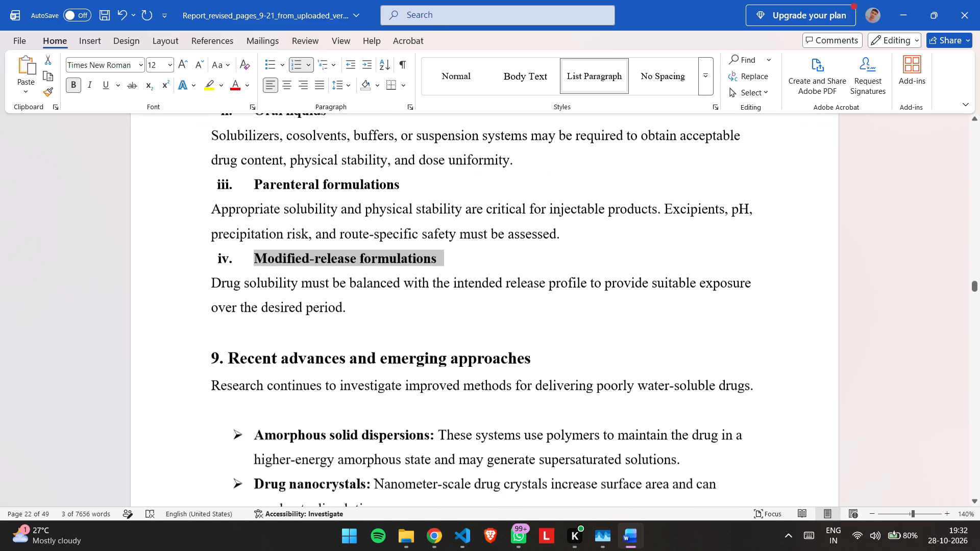
Make the "Supersaturating formulations:" label in the section 9 list bold, checking the list against the original report.
{"action": "scroll", "coordinate": [435, 385], "scroll_direction": "down", "scroll_amount": 1}
{"action": "key", "text": "alt+Tab"}
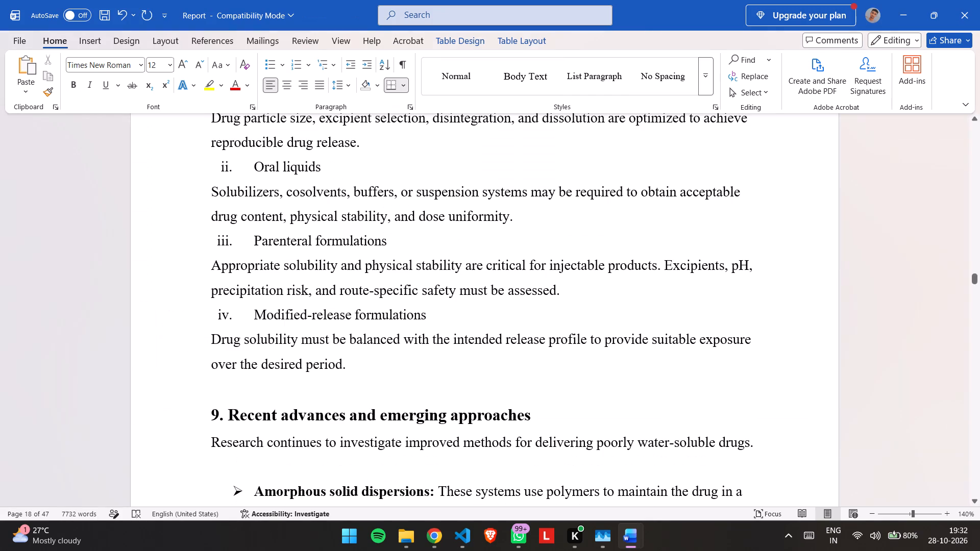
{"action": "key", "text": "alt+Tab"}
{"action": "scroll", "coordinate": [435, 385], "scroll_direction": "down", "scroll_amount": 1}
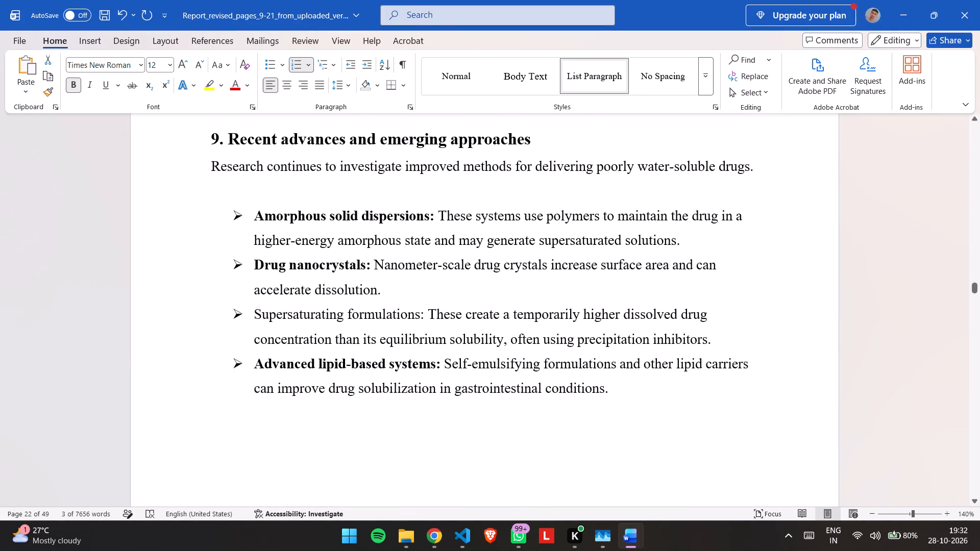
{"action": "left_click_drag", "start_coordinate": [252, 312], "coordinate": [426, 321]}
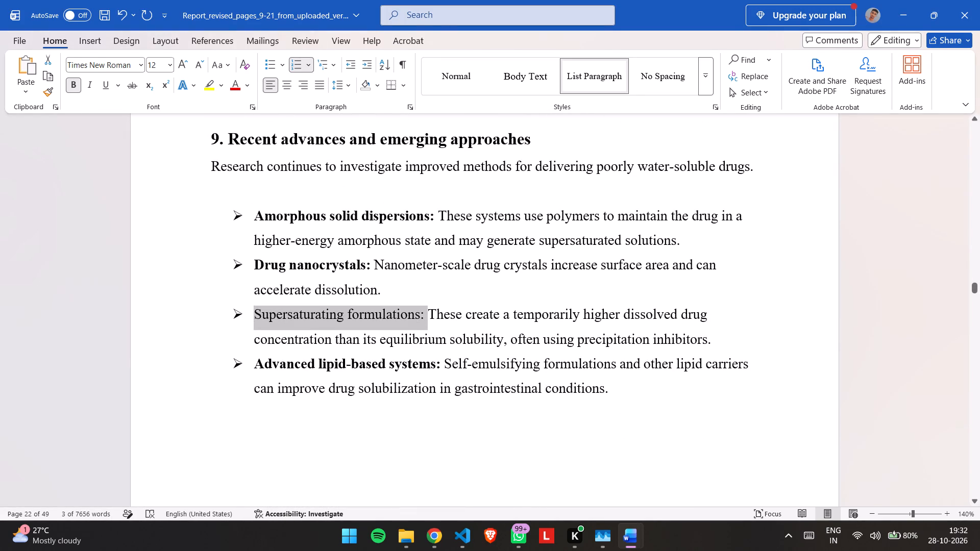
{"action": "left_click_drag", "start_coordinate": [426, 321], "coordinate": [424, 321]}
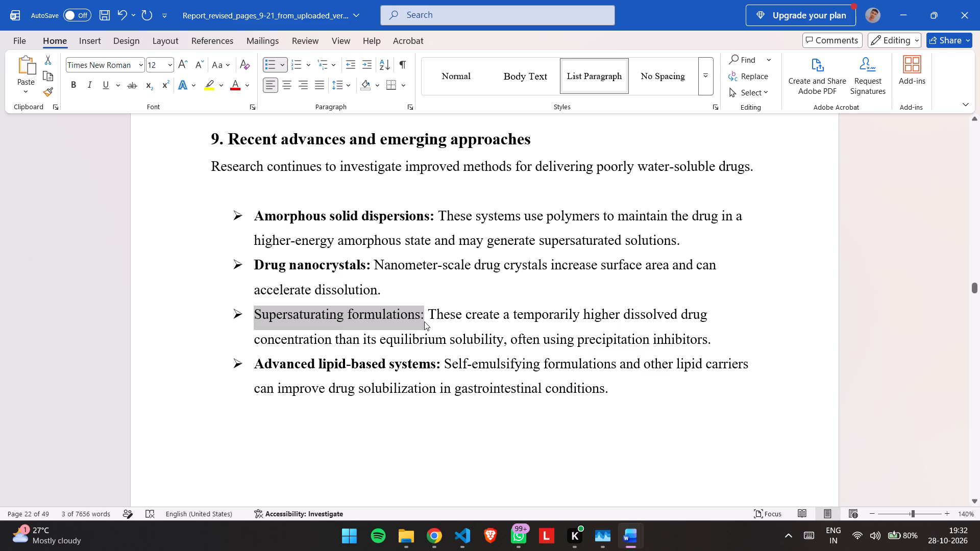
{"action": "key", "text": "ctrl+b"}
{"action": "key", "text": "alt+Tab"}
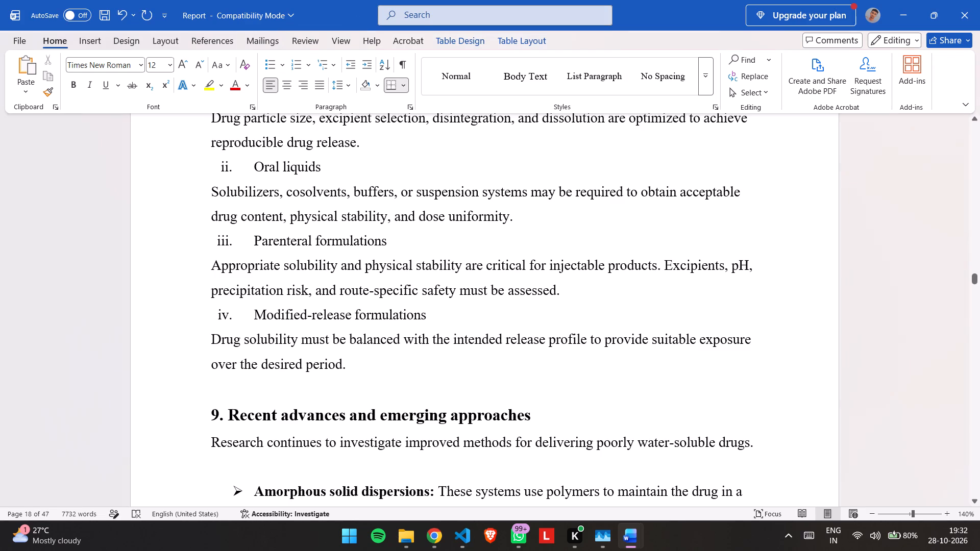
{"action": "scroll", "coordinate": [424, 321], "scroll_direction": "down", "scroll_amount": 2}
{"action": "key", "text": "alt+Tab"}
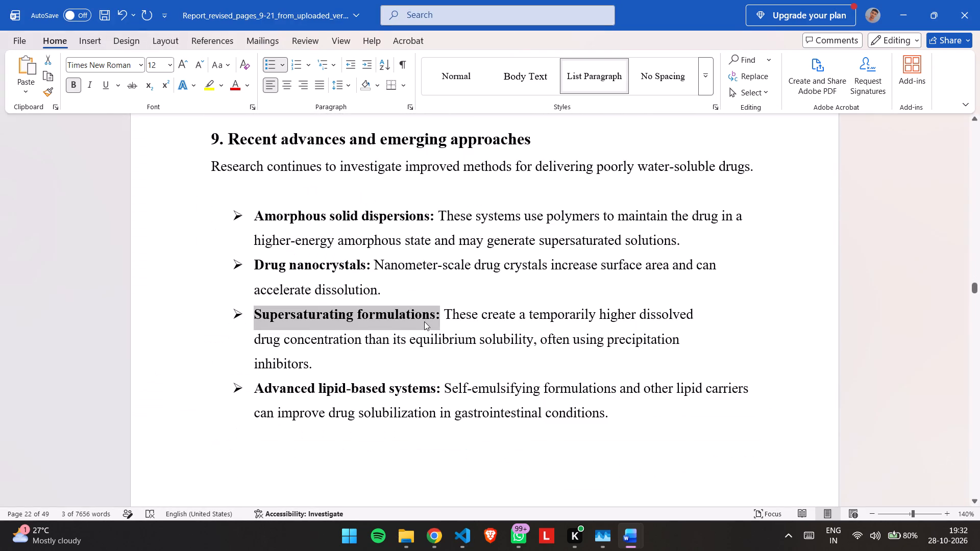
Move the Computational formulation development and Advanced analytical characterization bullets directly below the Advanced lipid-based systems bullet, with no blank line between.
{"action": "key", "text": "alt+Tab"}
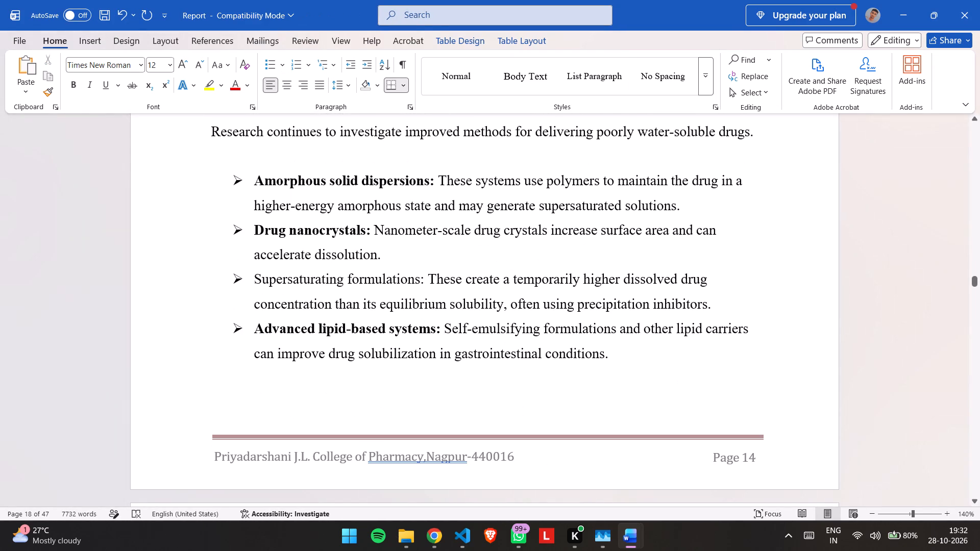
{"action": "scroll", "coordinate": [424, 321], "scroll_direction": "down", "scroll_amount": 1}
{"action": "key", "text": "alt+Tab"}
{"action": "scroll", "coordinate": [424, 321], "scroll_direction": "down", "scroll_amount": 2}
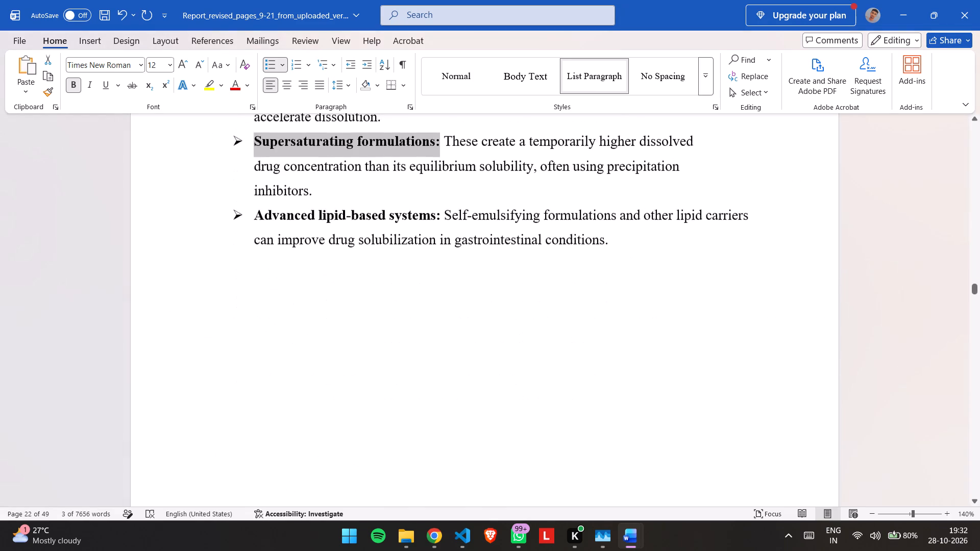
{"action": "scroll", "coordinate": [424, 321], "scroll_direction": "down", "scroll_amount": 3}
{"action": "scroll", "coordinate": [424, 321], "scroll_direction": "up", "scroll_amount": 1}
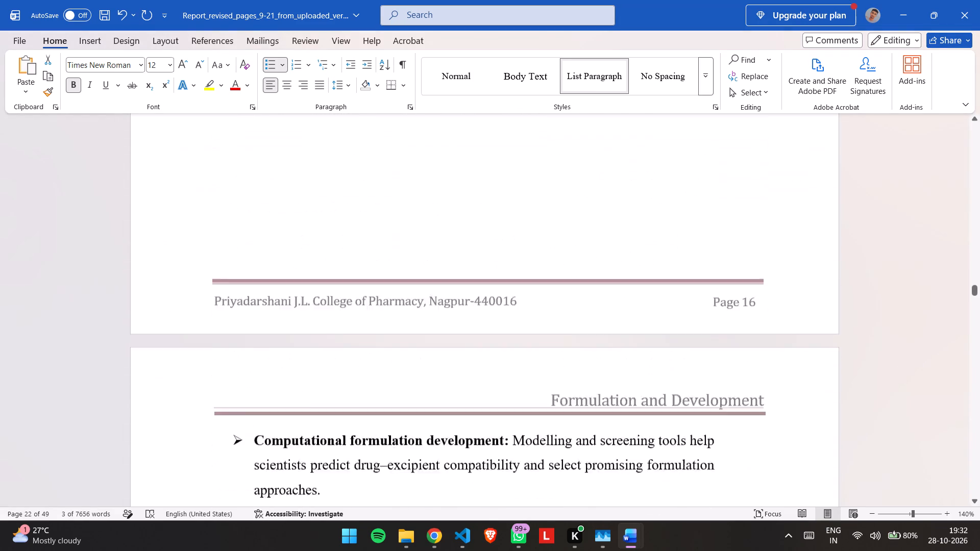
{"action": "scroll", "coordinate": [424, 321], "scroll_direction": "up", "scroll_amount": 1}
{"action": "scroll", "coordinate": [280, 386], "scroll_direction": "down", "scroll_amount": 1}
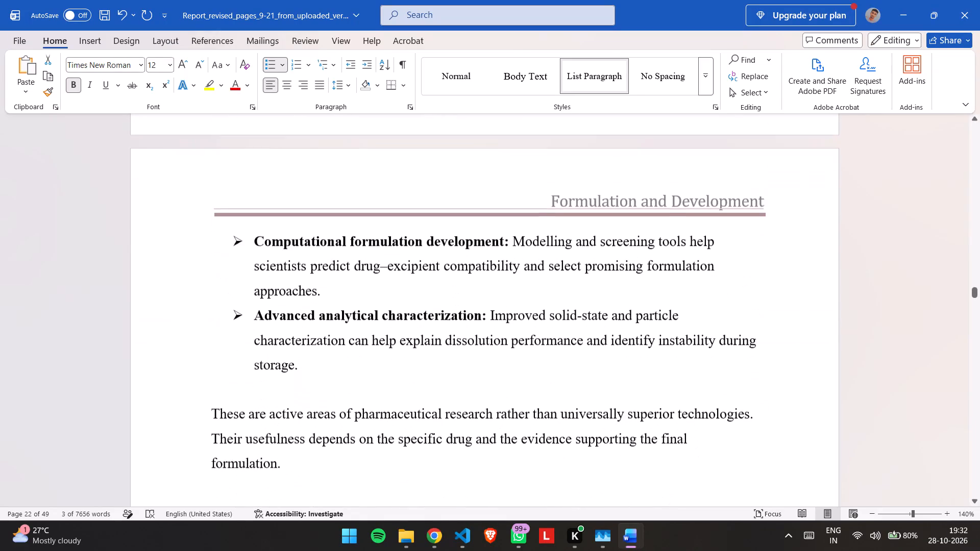
{"action": "left_click_drag", "start_coordinate": [311, 352], "coordinate": [286, 343]}
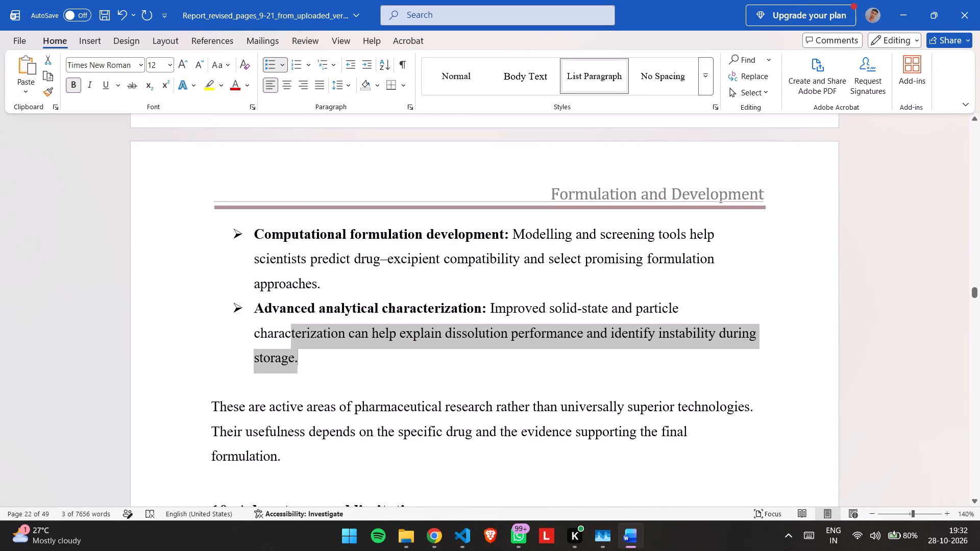
{"action": "left_click_drag", "start_coordinate": [286, 343], "coordinate": [235, 231]}
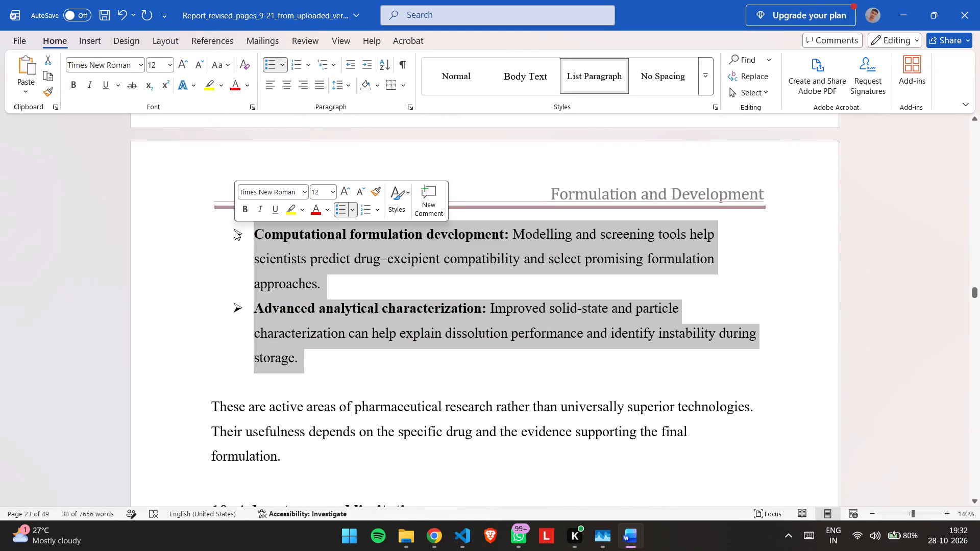
{"action": "key", "text": "ctrl+x"}
{"action": "scroll", "coordinate": [235, 231], "scroll_direction": "up", "scroll_amount": 5}
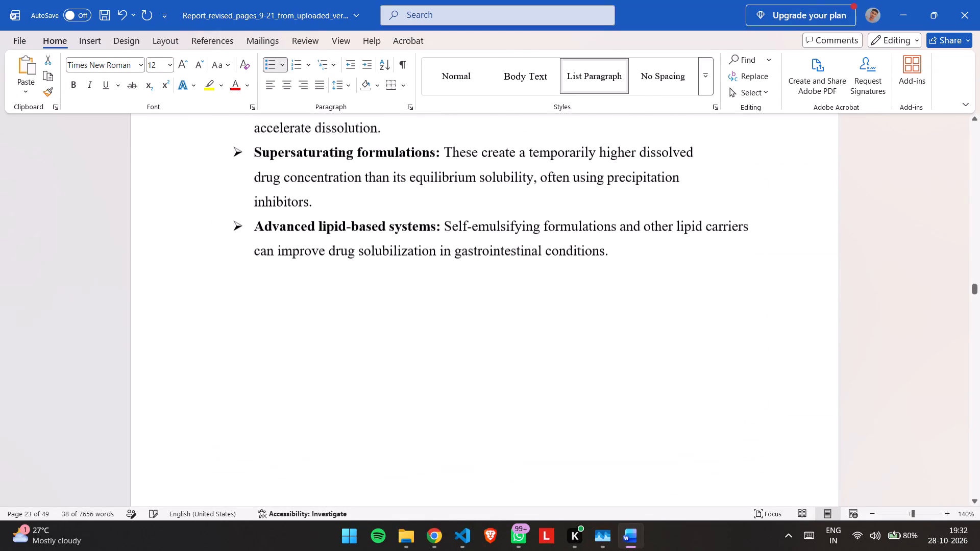
{"action": "scroll", "coordinate": [634, 254], "scroll_direction": "up", "scroll_amount": 1}
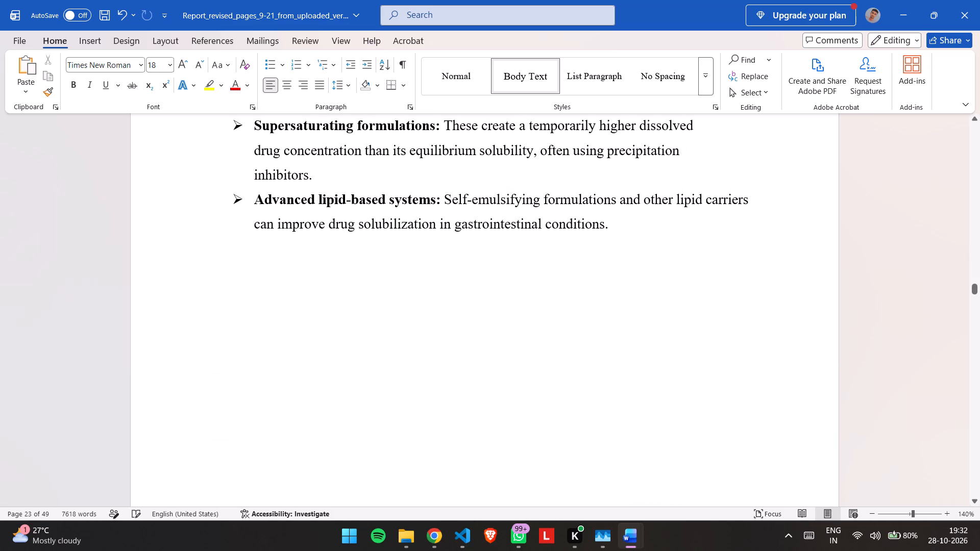
{"action": "left_click", "coordinate": [628, 234]}
{"action": "key", "text": "Return"}
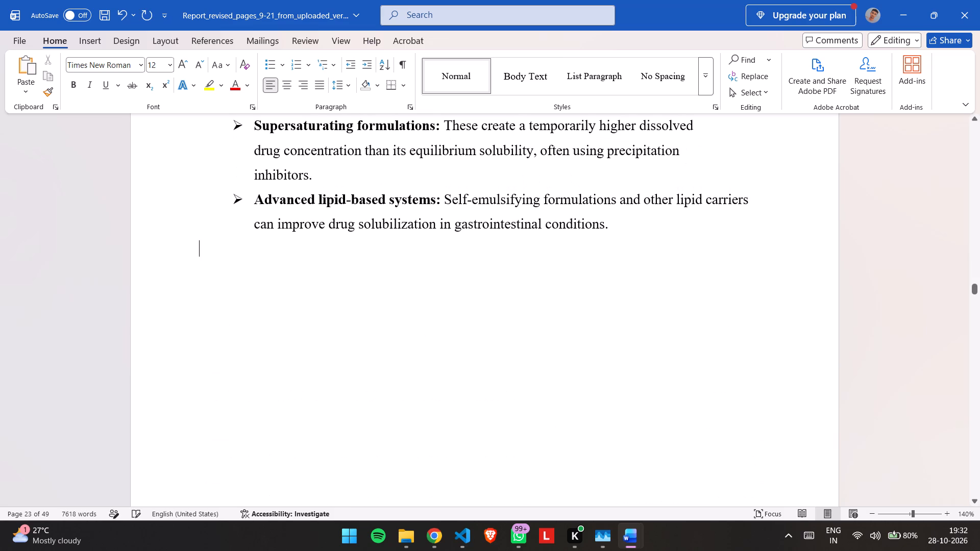
{"action": "key", "text": "ctrl+v"}
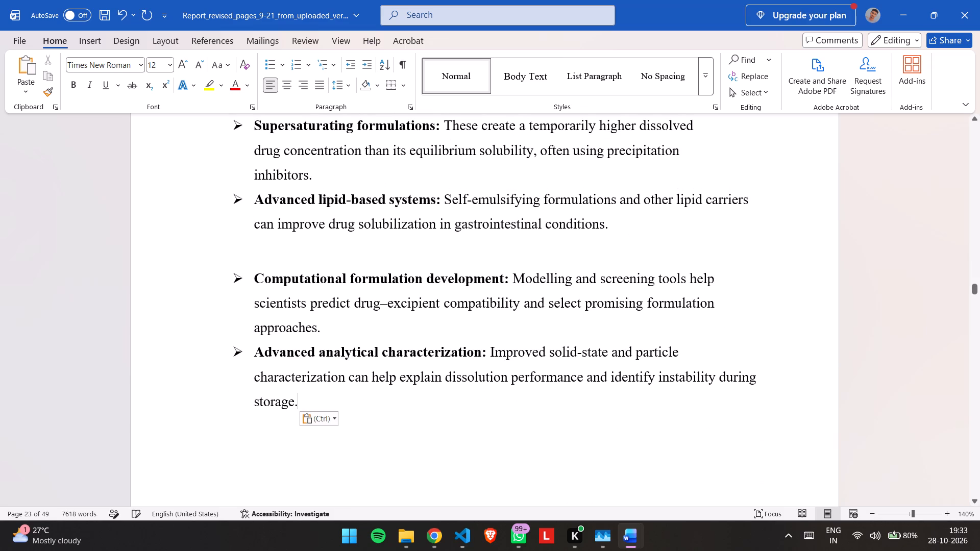
{"action": "left_click", "coordinate": [453, 254]}
{"action": "key", "text": "BackSpace"}
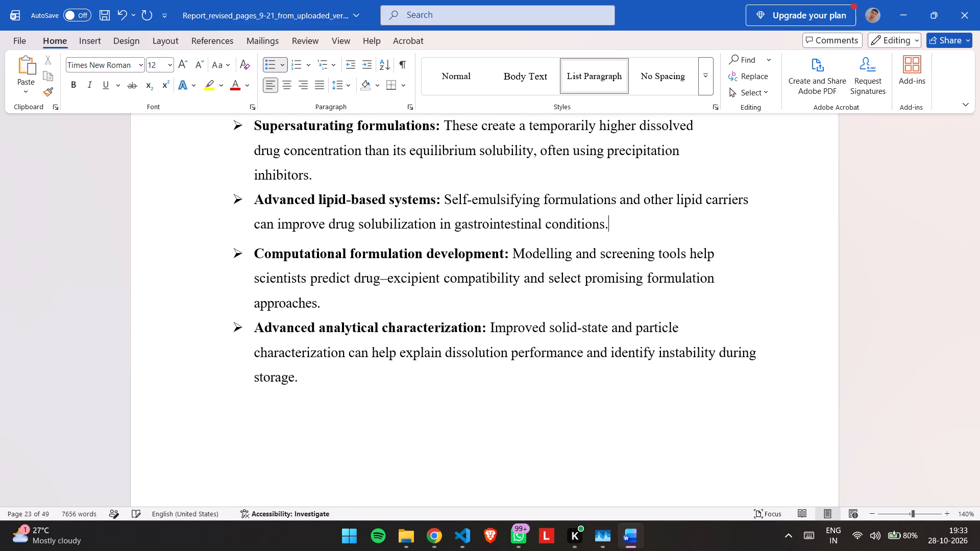
Cut the "These are active areas of pharmaceutical research" paragraph and remove an empty line above the section 10 heading.
{"action": "scroll", "coordinate": [453, 254], "scroll_direction": "down", "scroll_amount": 2}
{"action": "scroll", "coordinate": [317, 391], "scroll_direction": "down", "scroll_amount": 1}
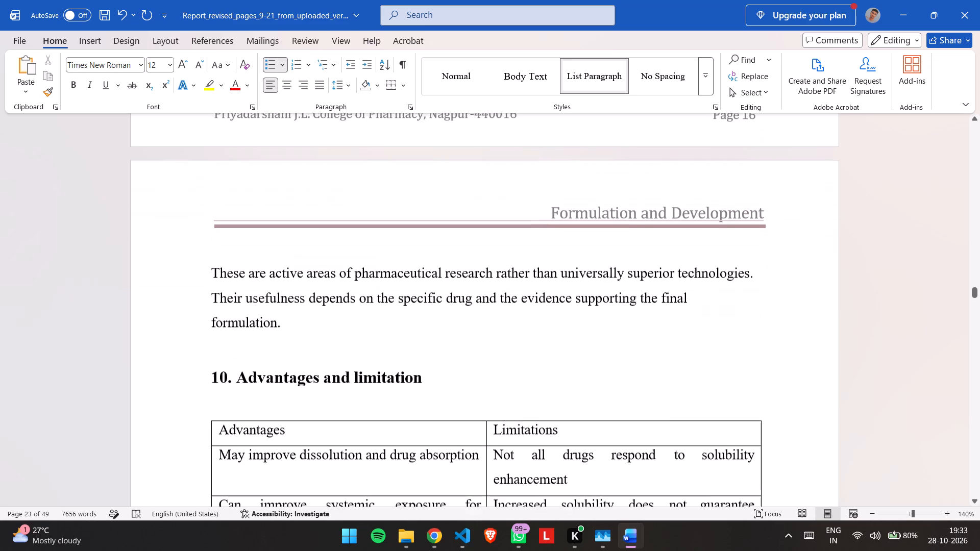
{"action": "left_click_drag", "start_coordinate": [295, 322], "coordinate": [216, 273]}
{"action": "key", "text": "ctrl+x"}
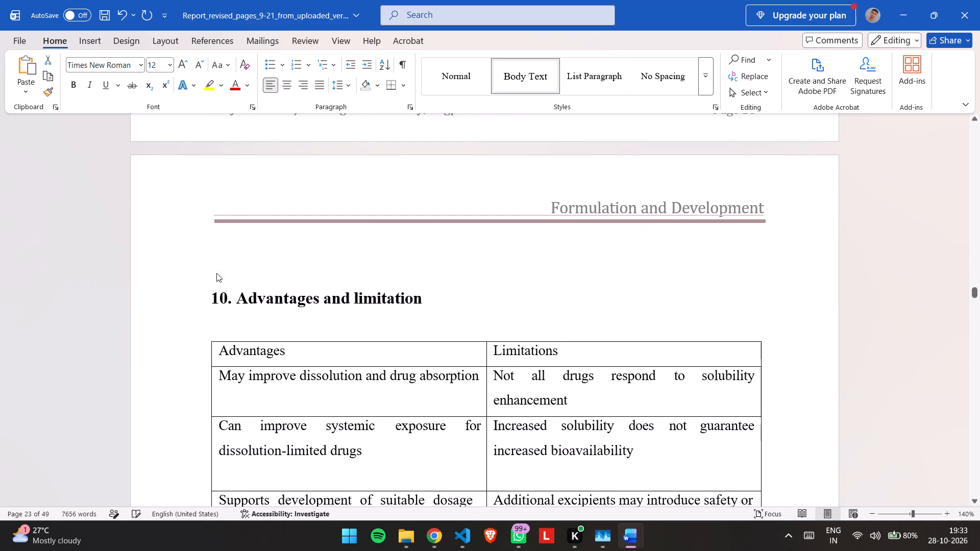
{"action": "double_click", "coordinate": [216, 273]}
{"action": "key", "text": "BackSpace"}
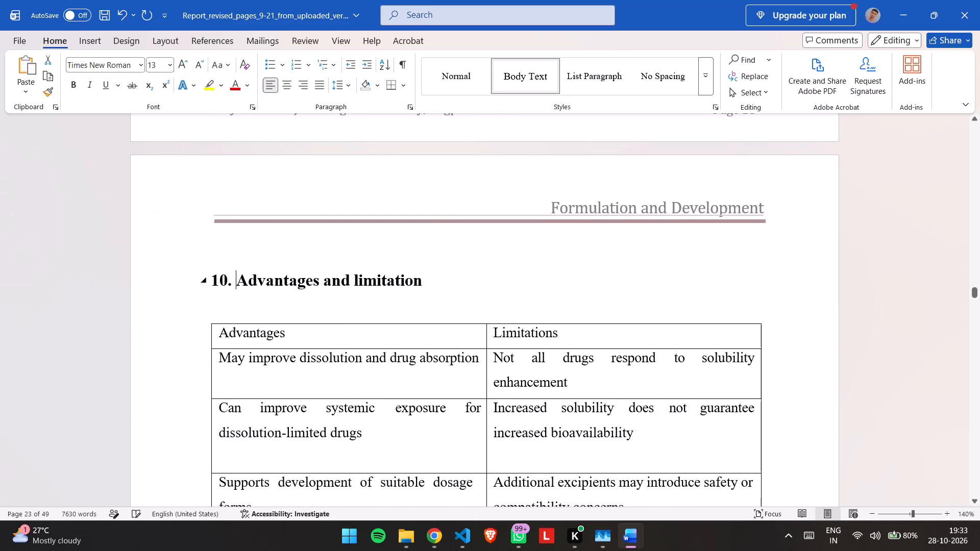
{"action": "left_click", "coordinate": [214, 262]}
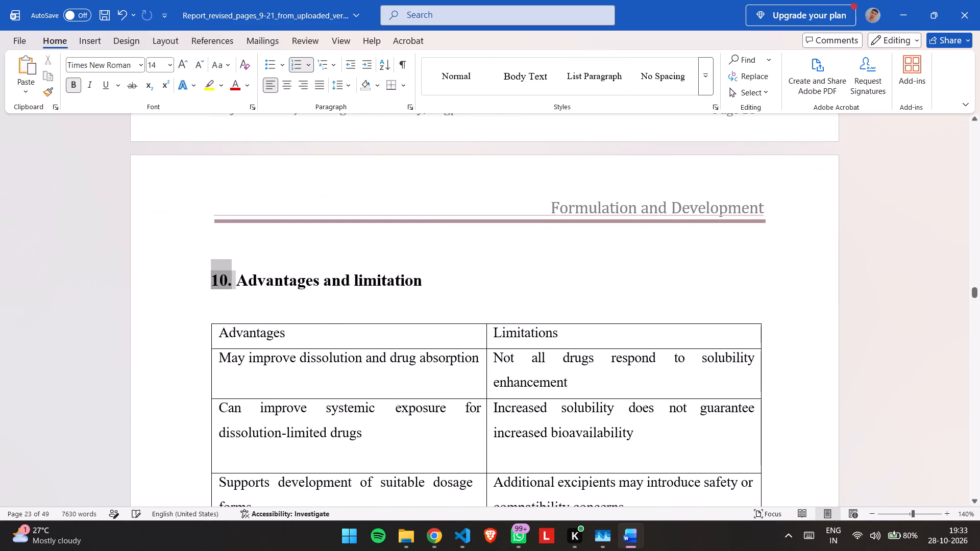
{"action": "left_click", "coordinate": [212, 245]}
{"action": "key", "text": "BackSpace"}
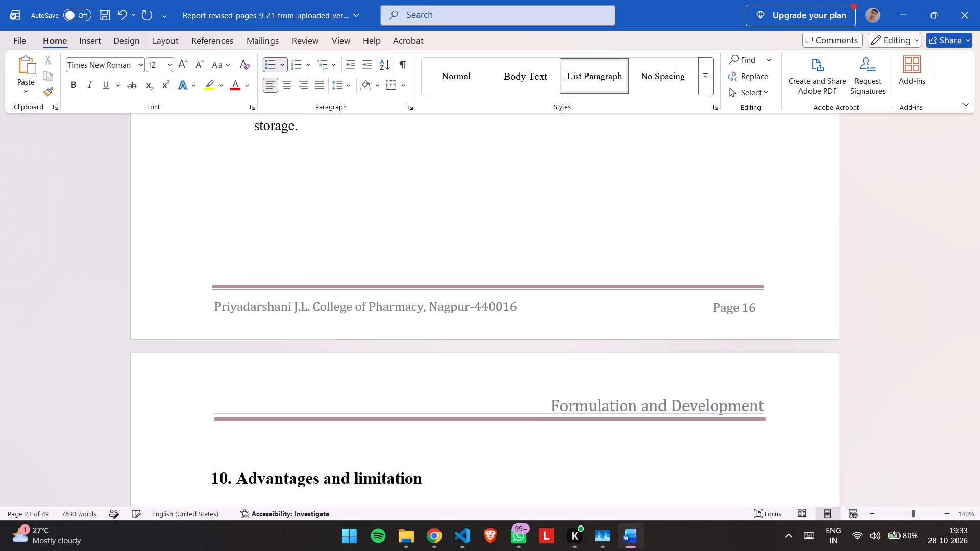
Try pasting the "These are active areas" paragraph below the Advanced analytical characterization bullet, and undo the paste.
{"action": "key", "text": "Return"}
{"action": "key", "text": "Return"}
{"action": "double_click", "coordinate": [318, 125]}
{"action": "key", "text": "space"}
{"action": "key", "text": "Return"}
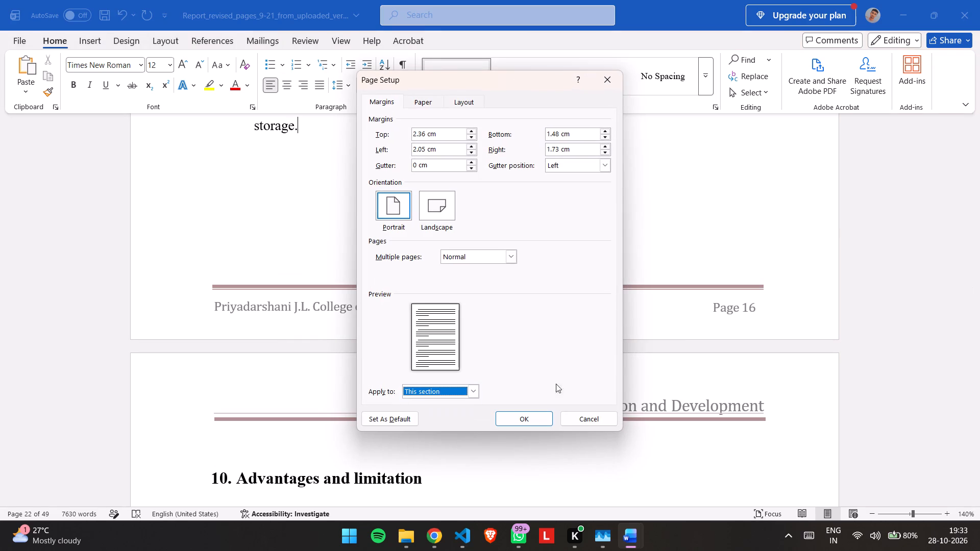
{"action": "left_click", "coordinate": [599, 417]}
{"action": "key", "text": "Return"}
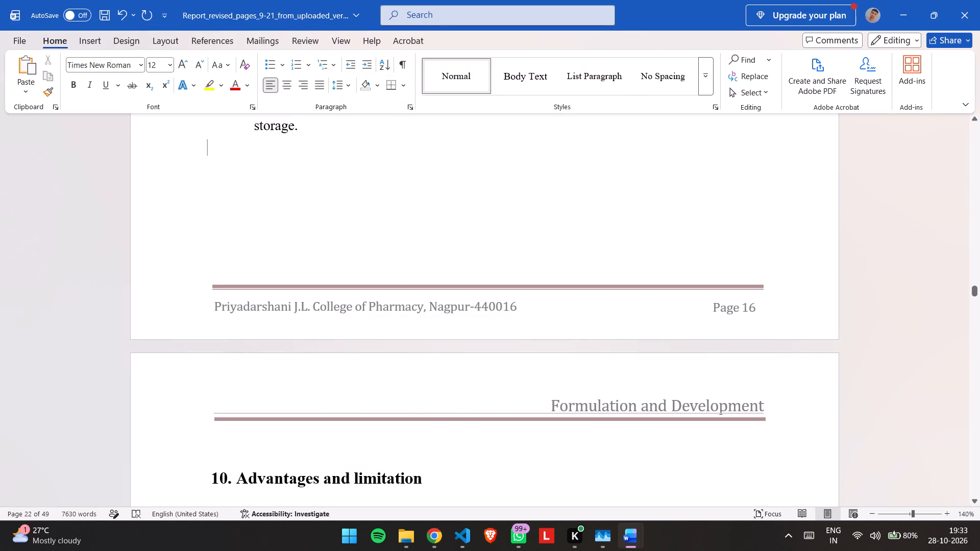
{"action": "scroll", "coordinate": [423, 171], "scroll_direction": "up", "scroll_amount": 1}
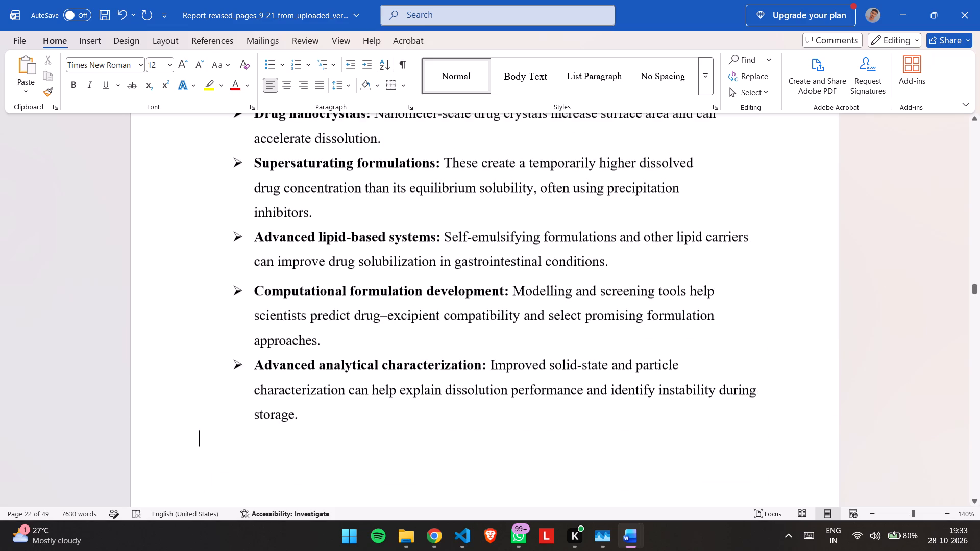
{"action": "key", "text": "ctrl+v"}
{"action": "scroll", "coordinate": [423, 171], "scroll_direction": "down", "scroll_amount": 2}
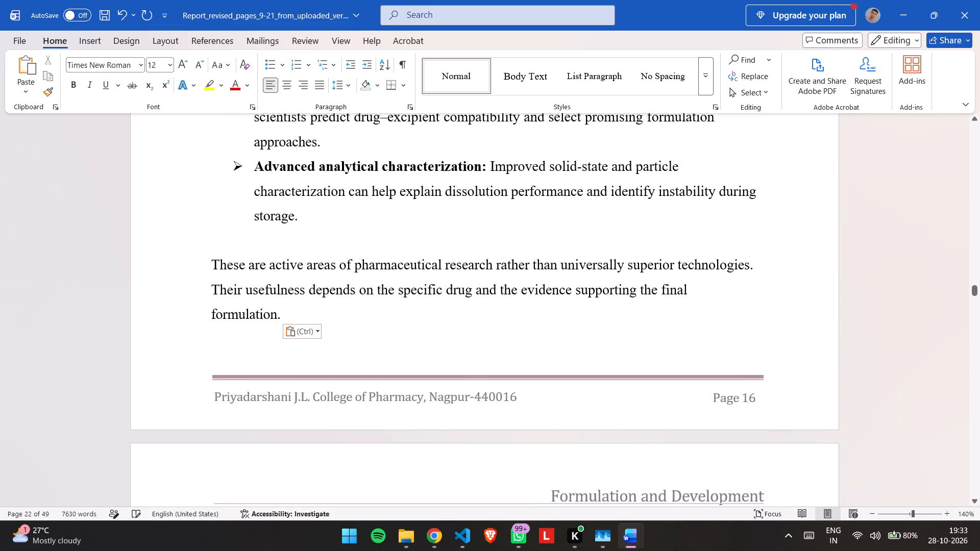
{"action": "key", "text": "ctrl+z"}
Paste the "These are active areas" paragraph below the Advanced analytical characterization bullet, leaving one blank line between them.
{"action": "left_click", "coordinate": [322, 228]}
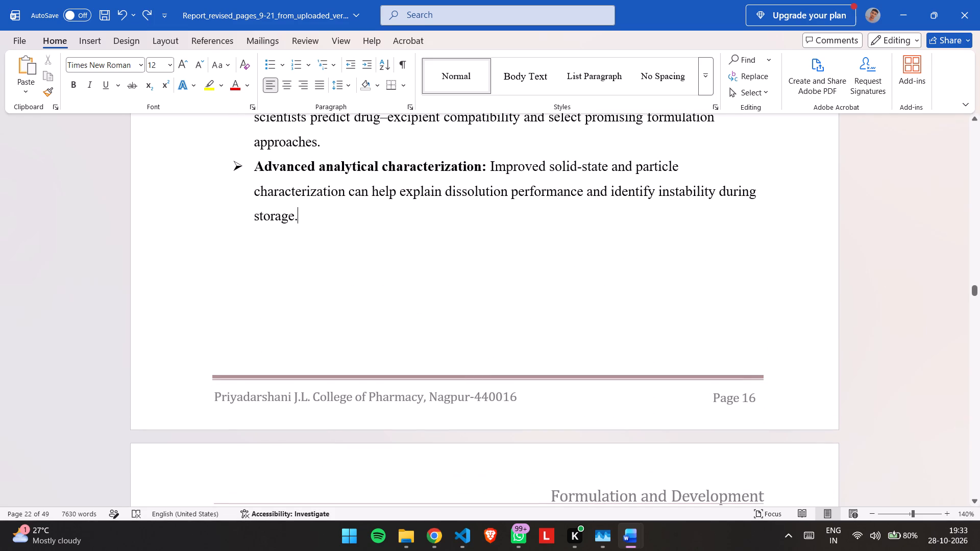
{"action": "key", "text": "Return"}
{"action": "key", "text": "BackSpace"}
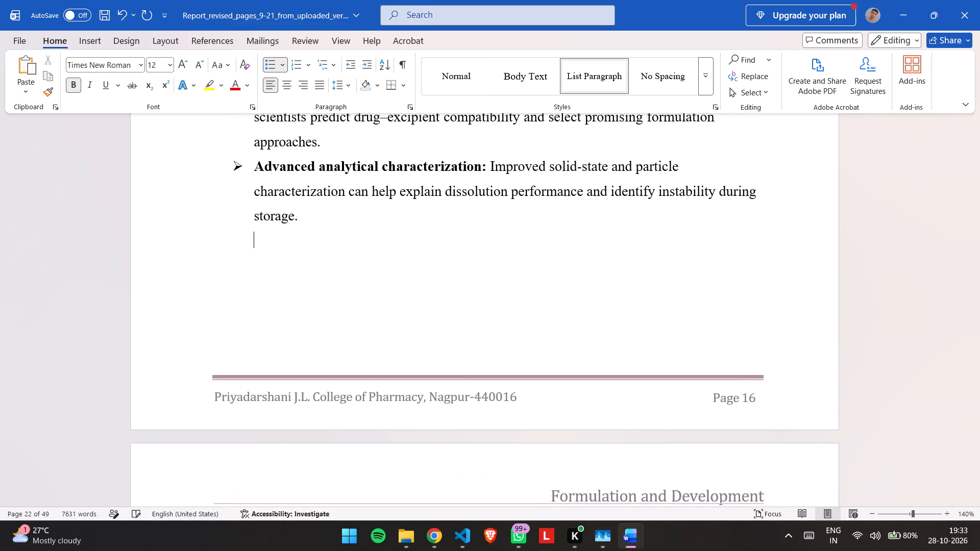
{"action": "key", "text": "Return"}
{"action": "key", "text": "ctrl+v"}
Compare the end of section 9 with the original report and review section 10, its table and the pages up to Module II.
{"action": "key", "text": "alt+Tab"}
{"action": "scroll", "coordinate": [322, 228], "scroll_direction": "down", "scroll_amount": 1}
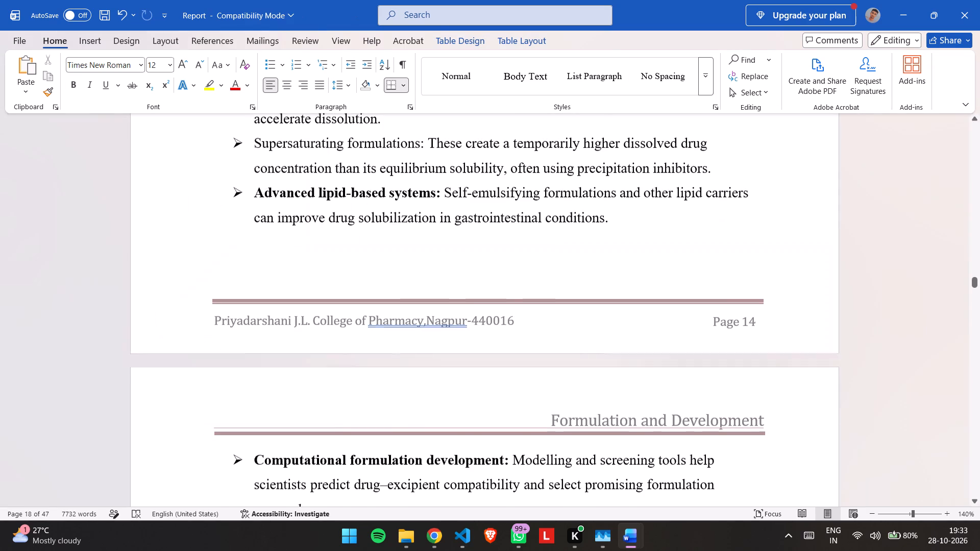
{"action": "scroll", "coordinate": [322, 228], "scroll_direction": "down", "scroll_amount": 2}
{"action": "key", "text": "alt+Tab"}
{"action": "scroll", "coordinate": [322, 228], "scroll_direction": "down", "scroll_amount": 1}
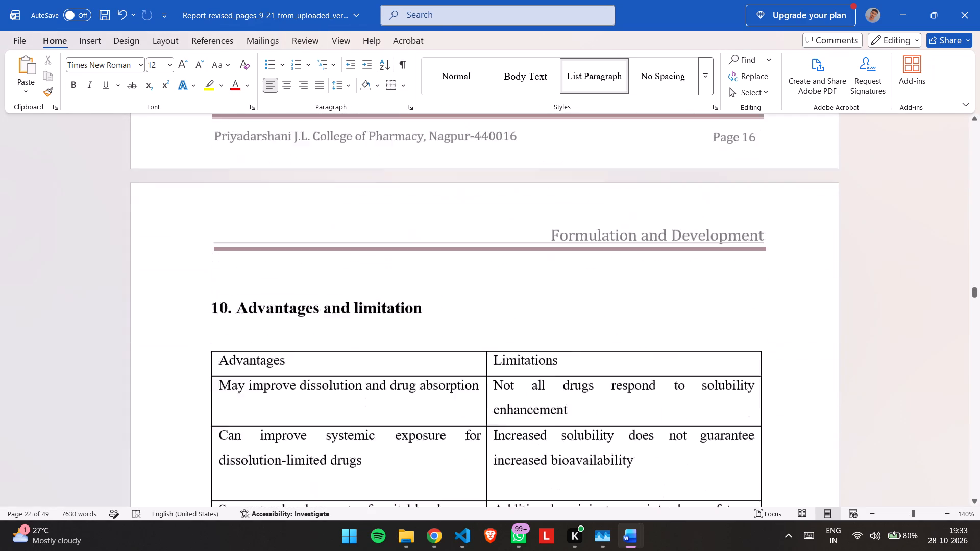
{"action": "scroll", "coordinate": [322, 228], "scroll_direction": "down", "scroll_amount": 2}
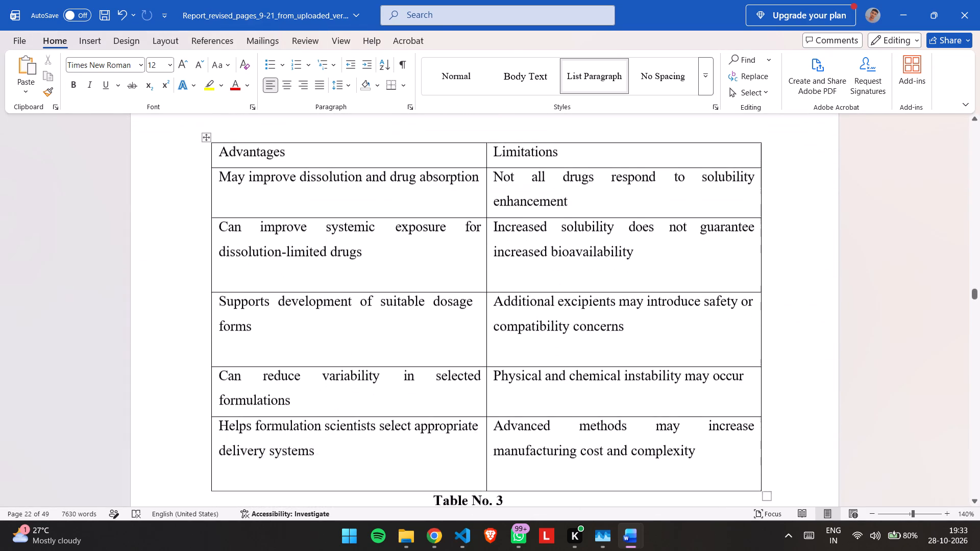
{"action": "scroll", "coordinate": [322, 228], "scroll_direction": "down", "scroll_amount": 3}
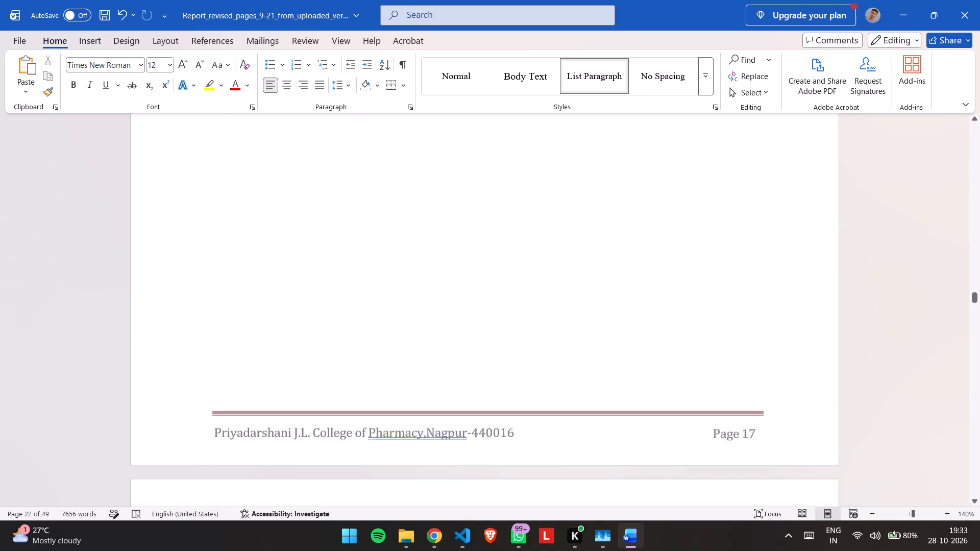
{"action": "scroll", "coordinate": [322, 228], "scroll_direction": "down", "scroll_amount": 1}
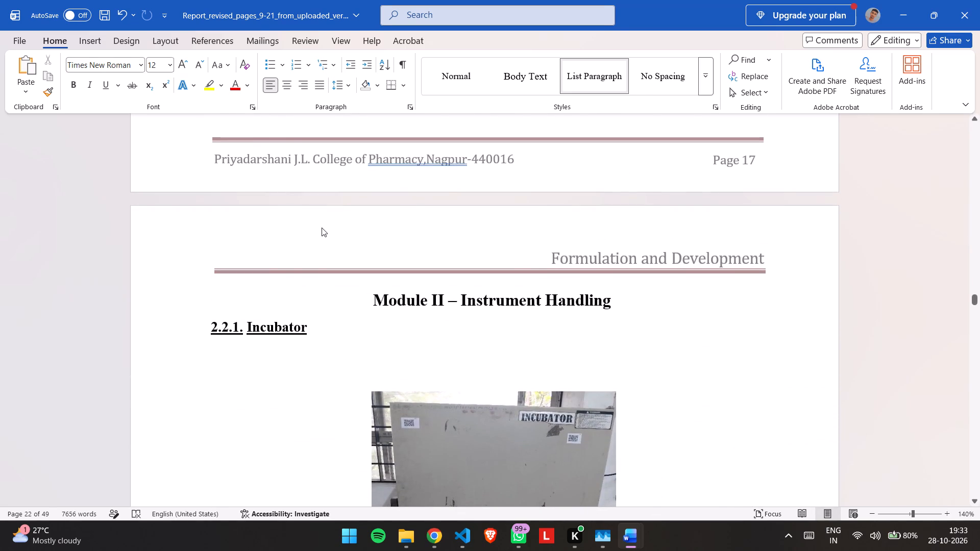
Compare the layout around Table No. 3 and the start of Module II in the original report with the revised report.
{"action": "key", "text": "alt+Tab"}
{"action": "scroll", "coordinate": [322, 228], "scroll_direction": "down", "scroll_amount": 4}
{"action": "scroll", "coordinate": [322, 228], "scroll_direction": "up", "scroll_amount": 1}
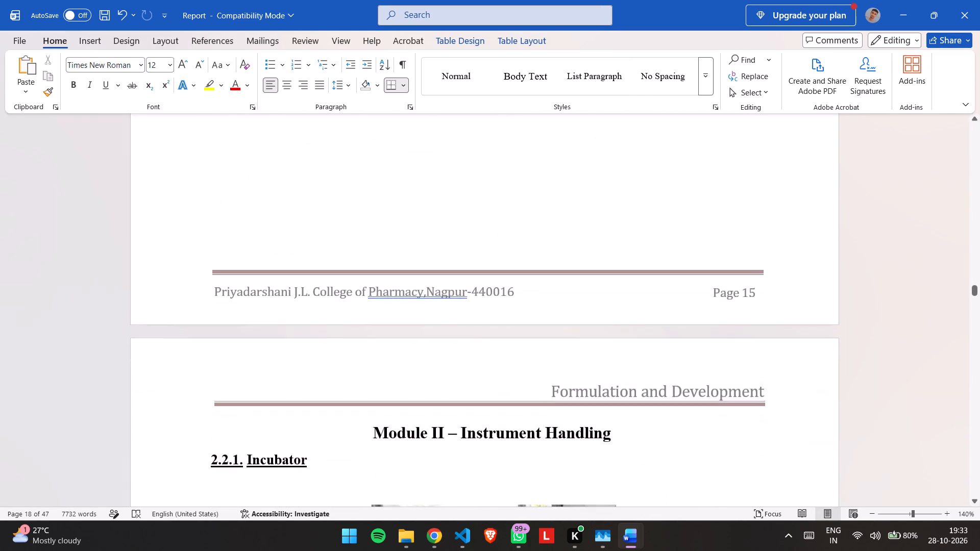
{"action": "scroll", "coordinate": [322, 228], "scroll_direction": "up", "scroll_amount": 1}
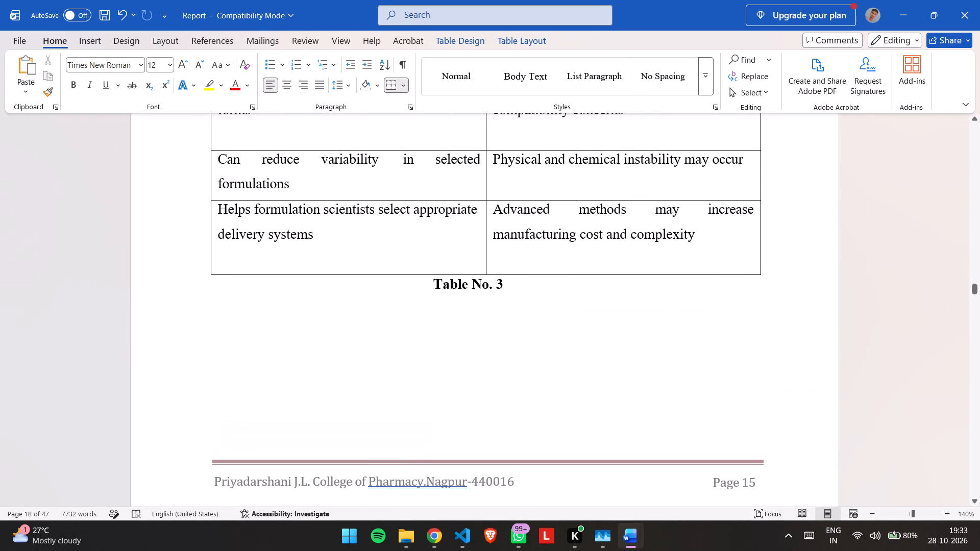
{"action": "left_click", "coordinate": [275, 344]}
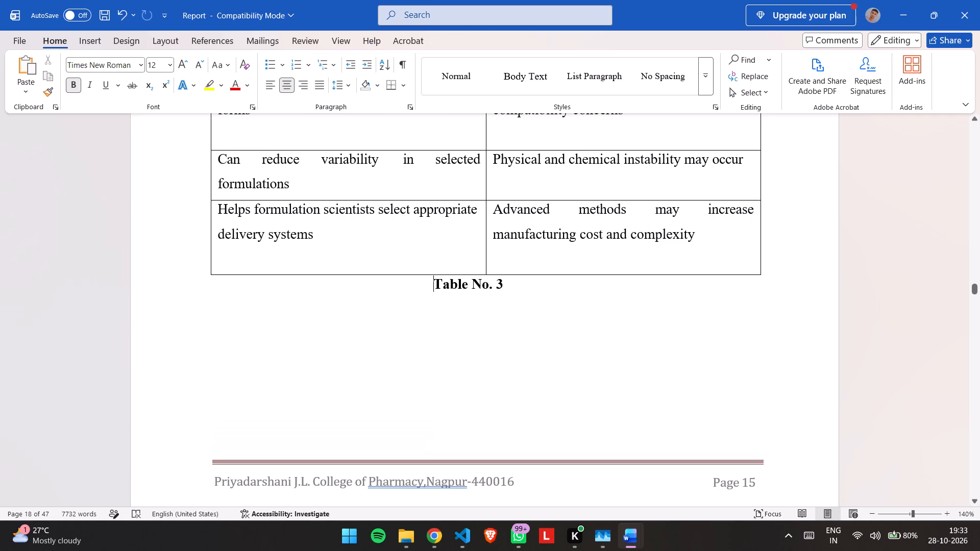
{"action": "scroll", "coordinate": [275, 344], "scroll_direction": "down", "scroll_amount": 3}
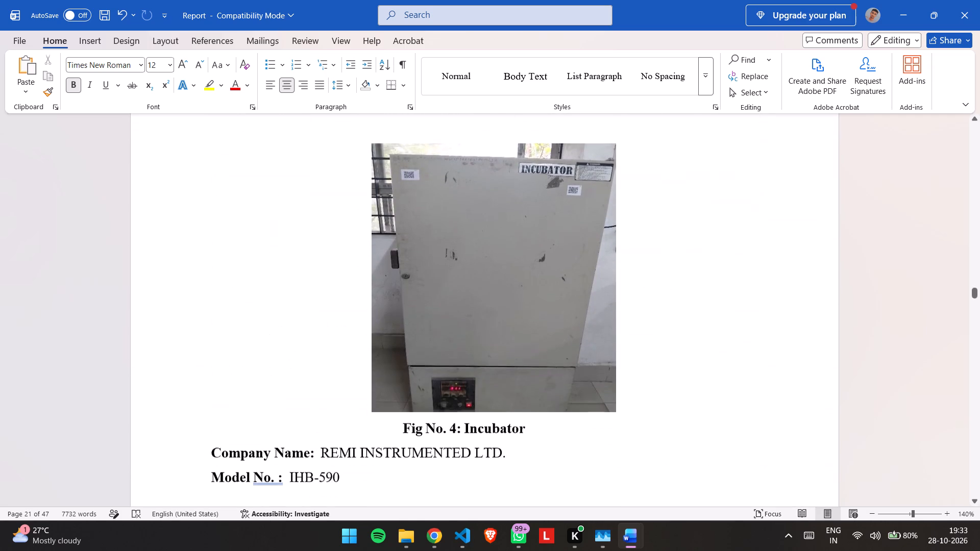
{"action": "scroll", "coordinate": [275, 344], "scroll_direction": "down", "scroll_amount": 1}
{"action": "key", "text": "alt+Tab"}
{"action": "scroll", "coordinate": [275, 344], "scroll_direction": "up", "scroll_amount": 2}
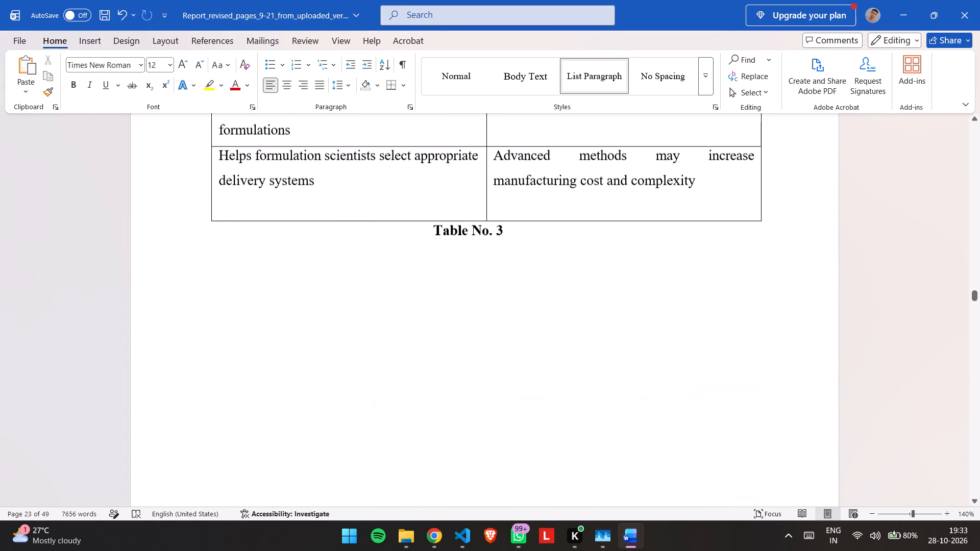
Save the revised report document.
{"action": "key", "text": "ctrl+s"}
{"action": "key", "text": "ctrl+s"}
{"action": "key", "text": "ctrl+s"}
{"action": "key", "text": "ctrl+s"}
{"action": "key", "text": "ctrl+s"}
{"action": "key", "text": "ctrl+s"}
{"action": "key", "text": "ctrl+s"}
{"action": "key", "text": "ctrl+s"}
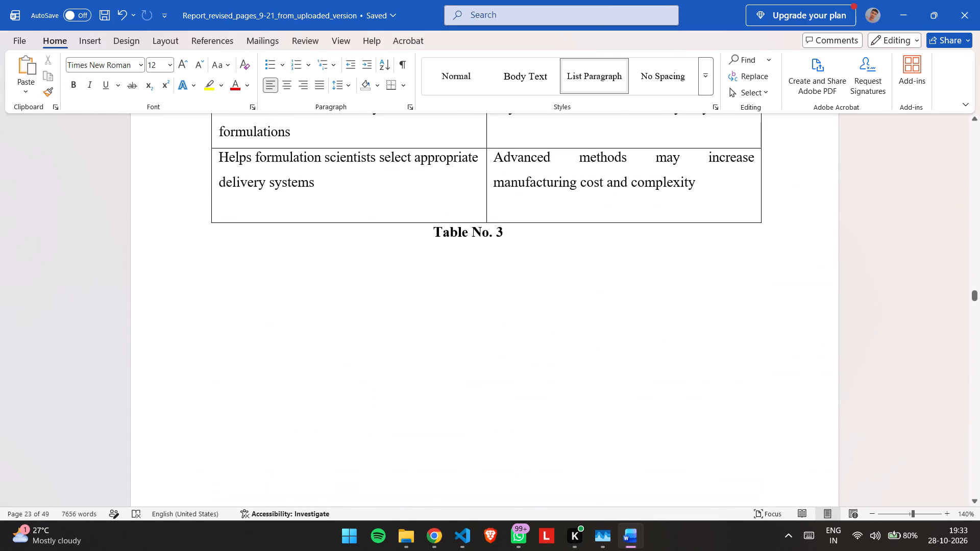
Save the revised report document again.
{"action": "key", "text": "ctrl+s"}
{"action": "key", "text": "ctrl+s"}
{"action": "key", "text": "ctrl+s"}
{"action": "key", "text": "ctrl+s"}
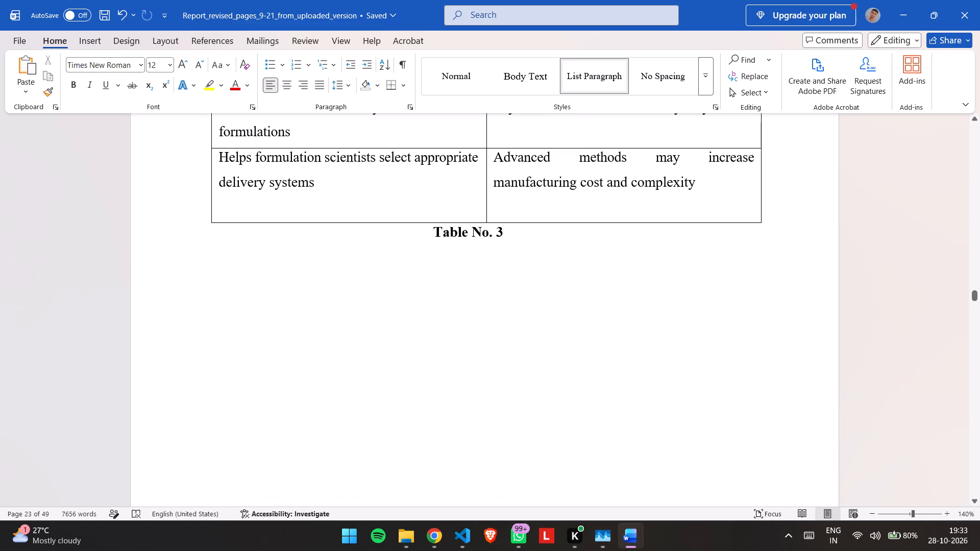
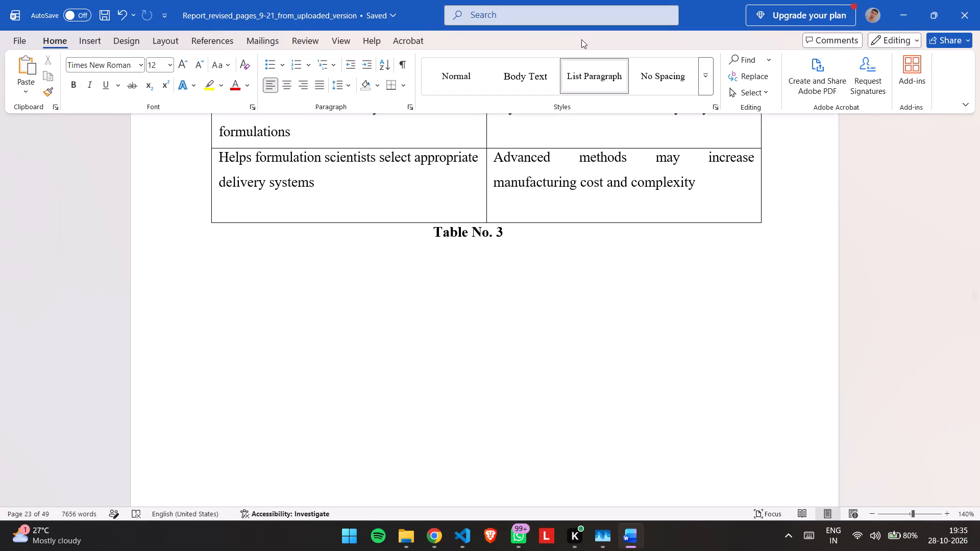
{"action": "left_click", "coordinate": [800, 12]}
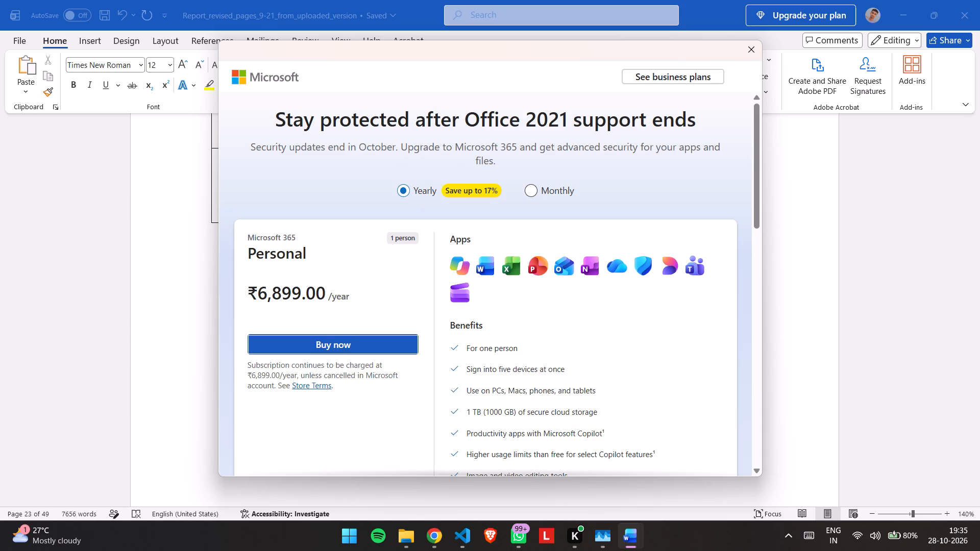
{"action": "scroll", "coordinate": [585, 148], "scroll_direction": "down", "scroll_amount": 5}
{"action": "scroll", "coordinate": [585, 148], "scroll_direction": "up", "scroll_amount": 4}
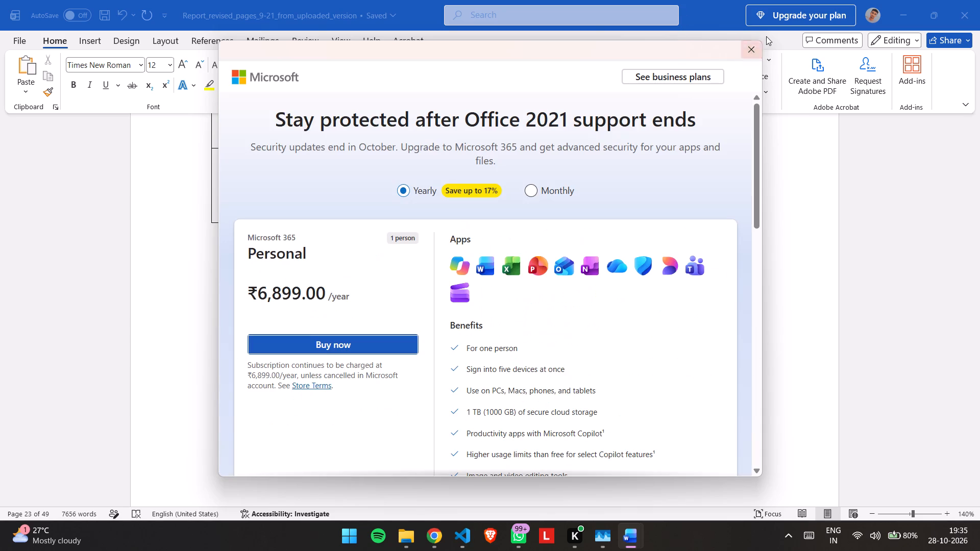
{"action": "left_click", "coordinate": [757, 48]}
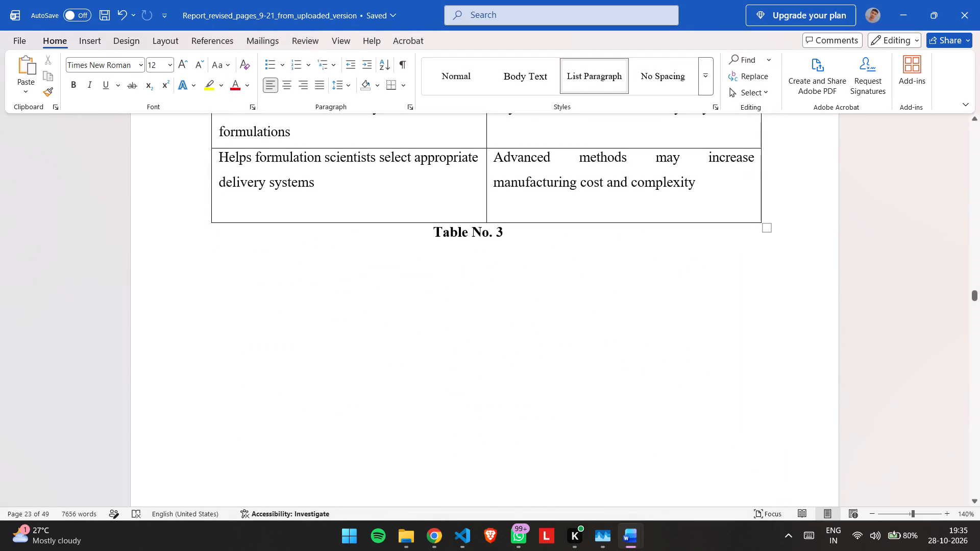
Search Windows for the Microsoft 365 subscription setting, check the Accounts page in Settings and return to the report.
{"action": "left_click", "coordinate": [338, 537]}
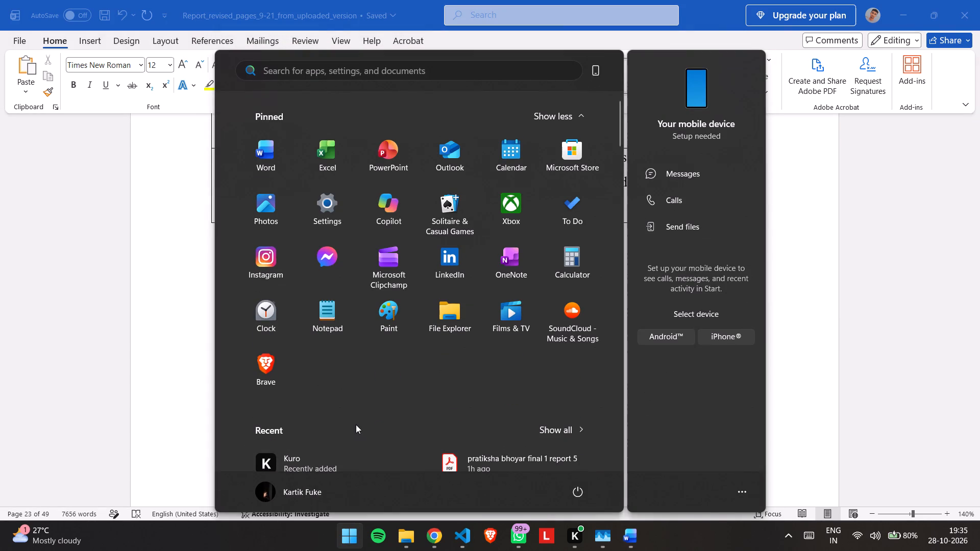
{"action": "type", "text": "36"}
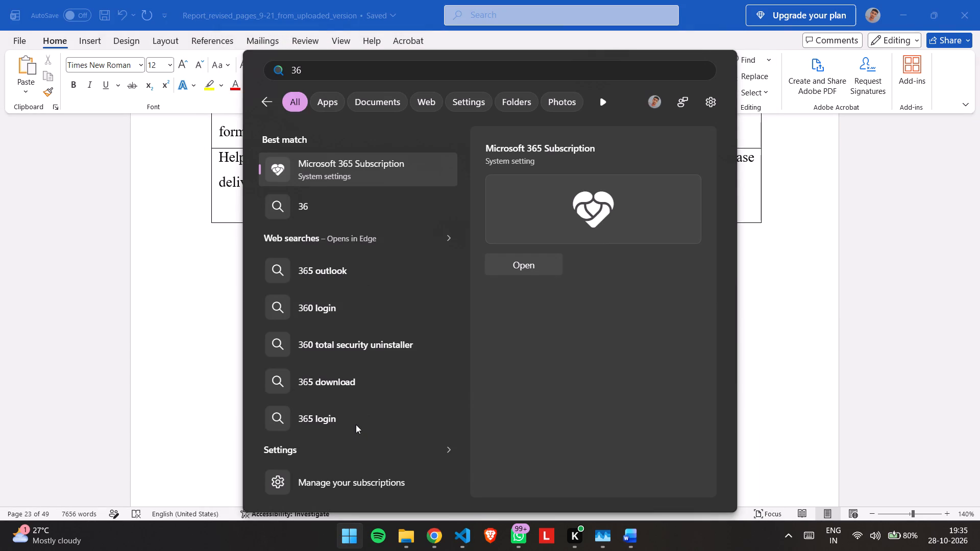
{"action": "left_click", "coordinate": [355, 177]}
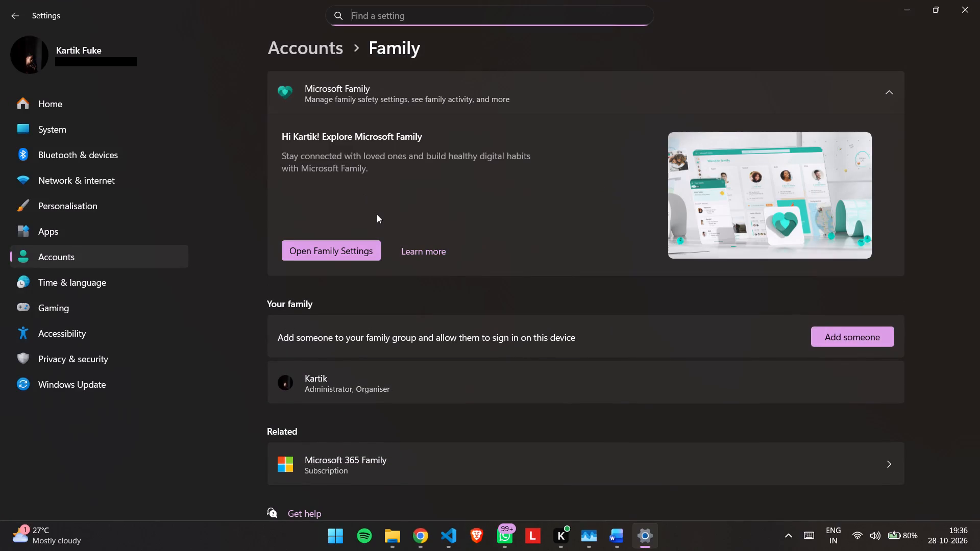
{"action": "left_click", "coordinate": [315, 50]}
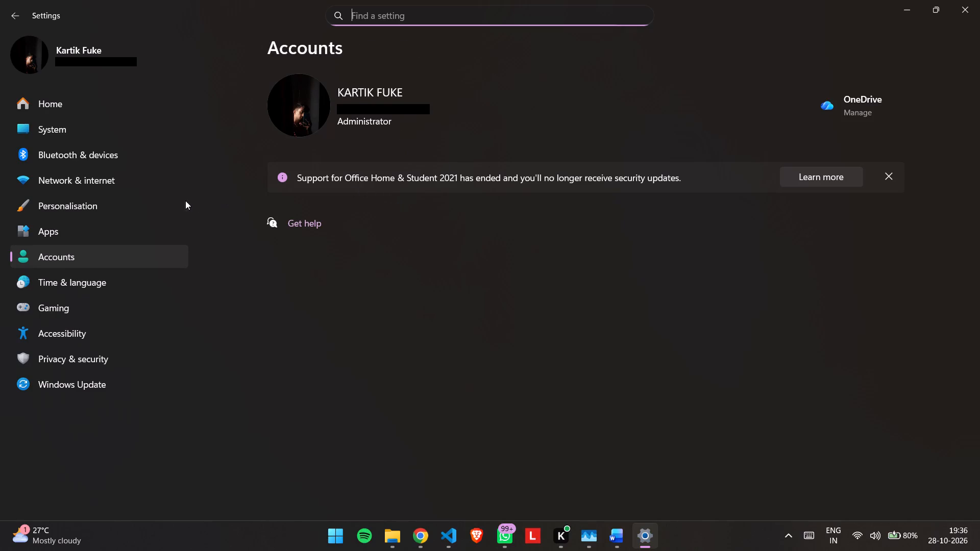
{"action": "left_click", "coordinate": [979, 7]}
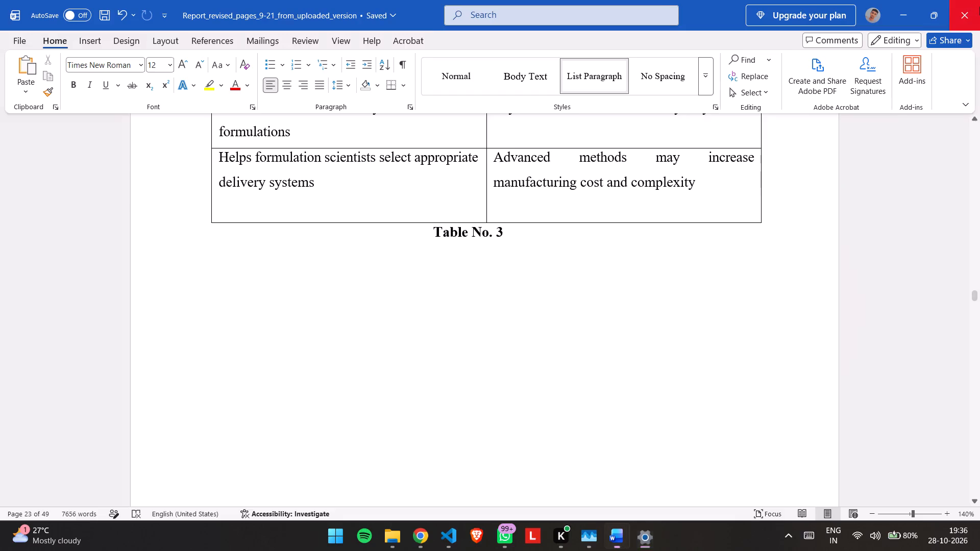
Save the Report_revised_pages_9-21_from_uploaded_version document.
{"action": "key", "text": "ctrl+s"}
{"action": "key", "text": "ctrl+s"}
{"action": "key", "text": "ctrl+s"}
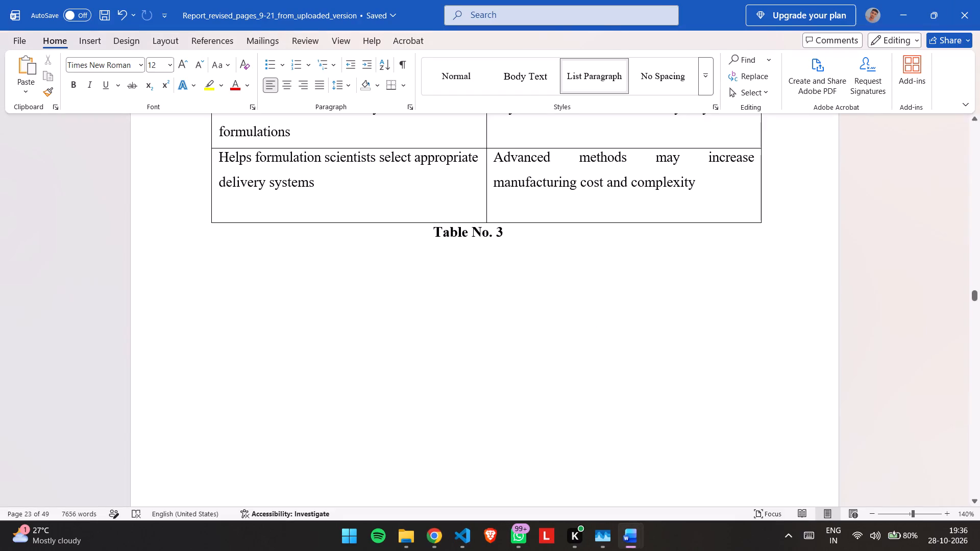
{"action": "key", "text": "ctrl+s"}
{"action": "key", "text": "ctrl+s"}
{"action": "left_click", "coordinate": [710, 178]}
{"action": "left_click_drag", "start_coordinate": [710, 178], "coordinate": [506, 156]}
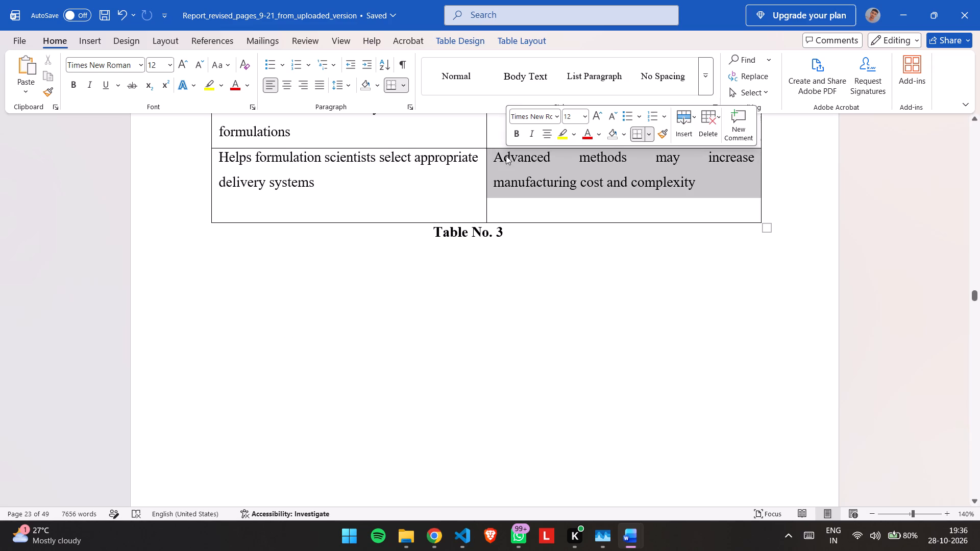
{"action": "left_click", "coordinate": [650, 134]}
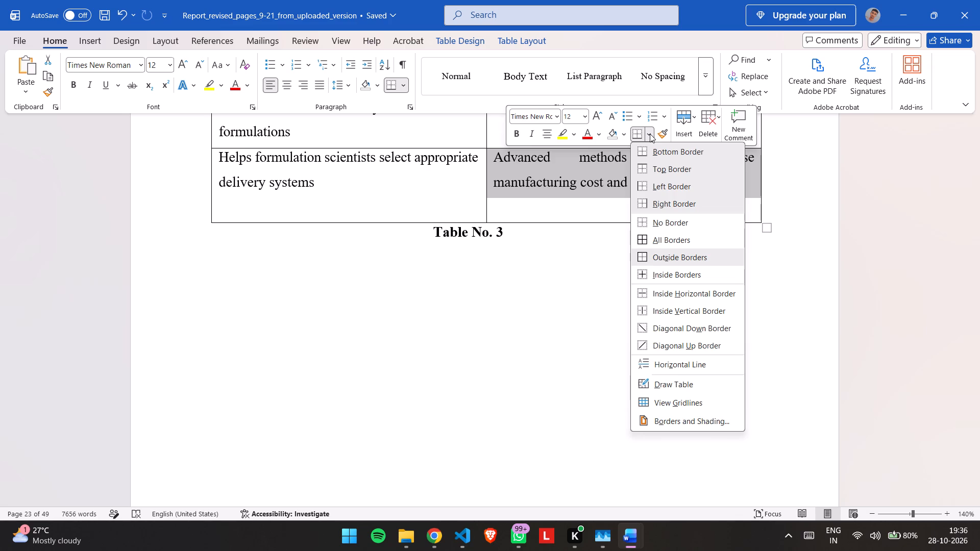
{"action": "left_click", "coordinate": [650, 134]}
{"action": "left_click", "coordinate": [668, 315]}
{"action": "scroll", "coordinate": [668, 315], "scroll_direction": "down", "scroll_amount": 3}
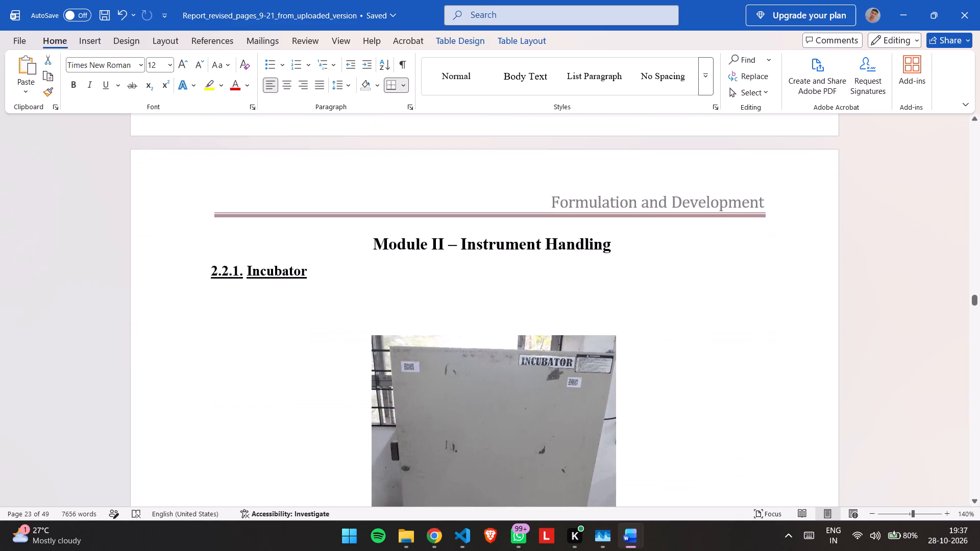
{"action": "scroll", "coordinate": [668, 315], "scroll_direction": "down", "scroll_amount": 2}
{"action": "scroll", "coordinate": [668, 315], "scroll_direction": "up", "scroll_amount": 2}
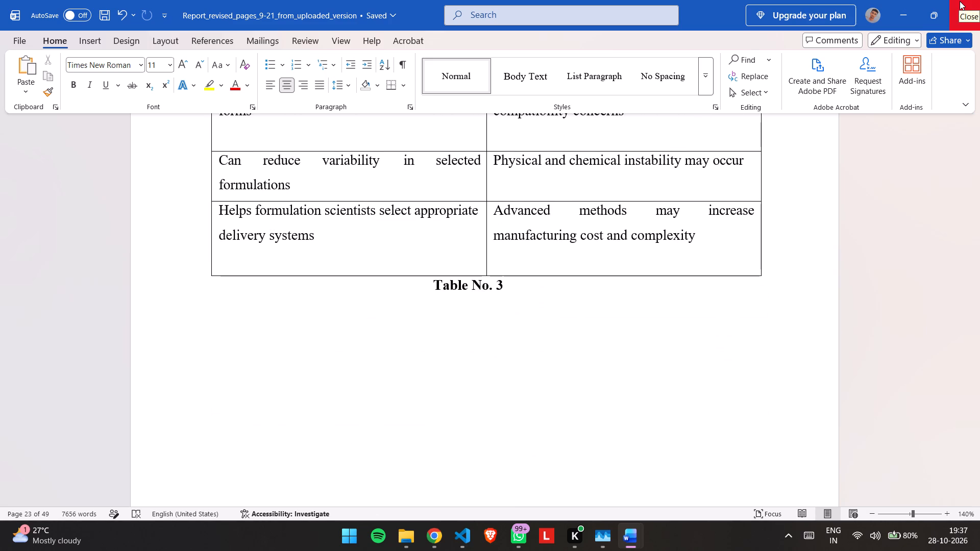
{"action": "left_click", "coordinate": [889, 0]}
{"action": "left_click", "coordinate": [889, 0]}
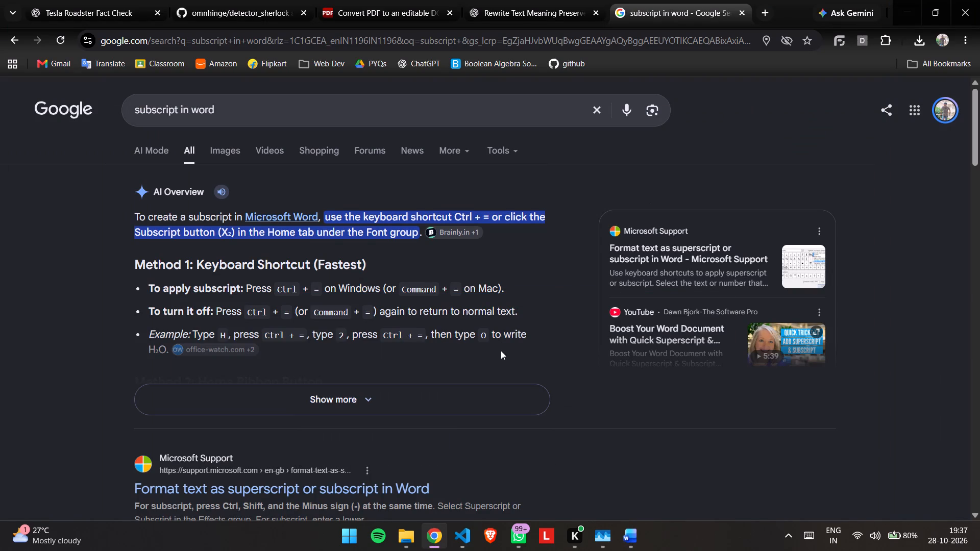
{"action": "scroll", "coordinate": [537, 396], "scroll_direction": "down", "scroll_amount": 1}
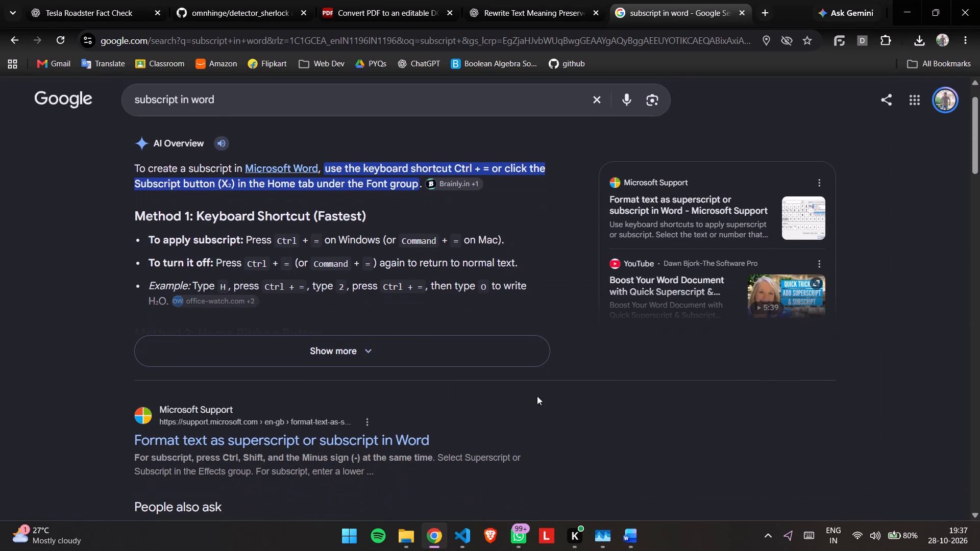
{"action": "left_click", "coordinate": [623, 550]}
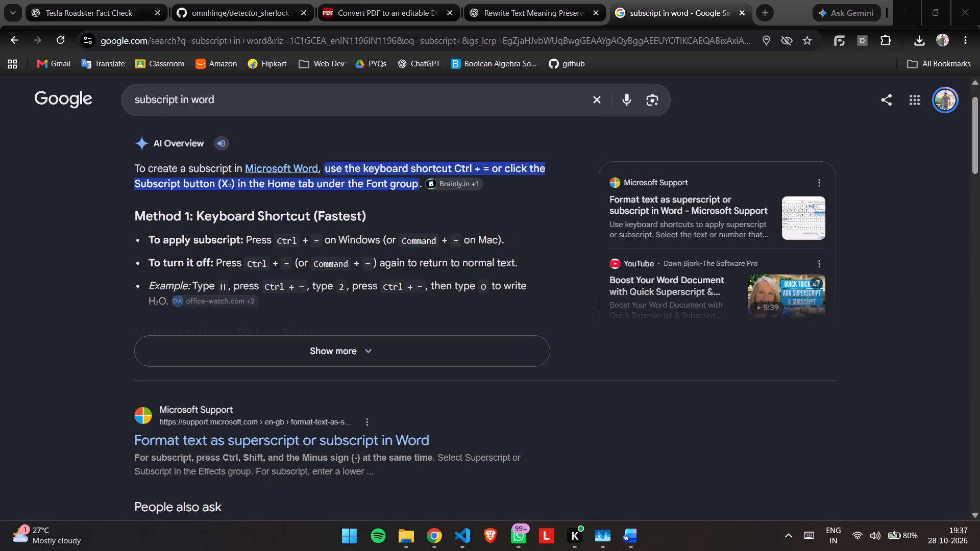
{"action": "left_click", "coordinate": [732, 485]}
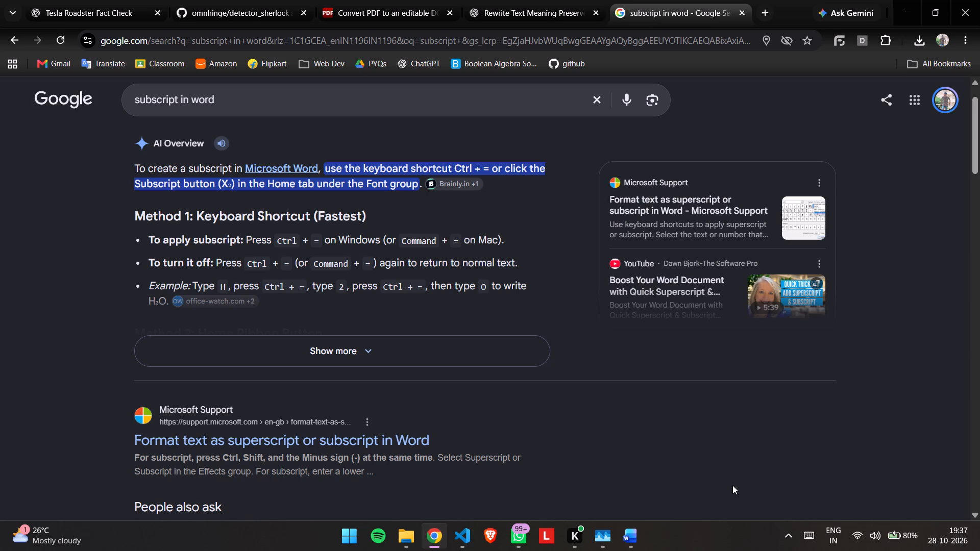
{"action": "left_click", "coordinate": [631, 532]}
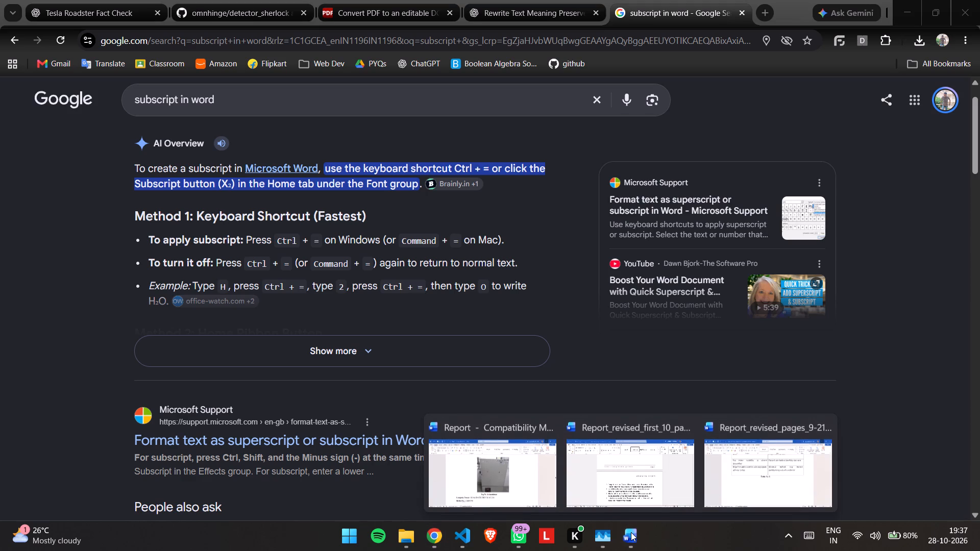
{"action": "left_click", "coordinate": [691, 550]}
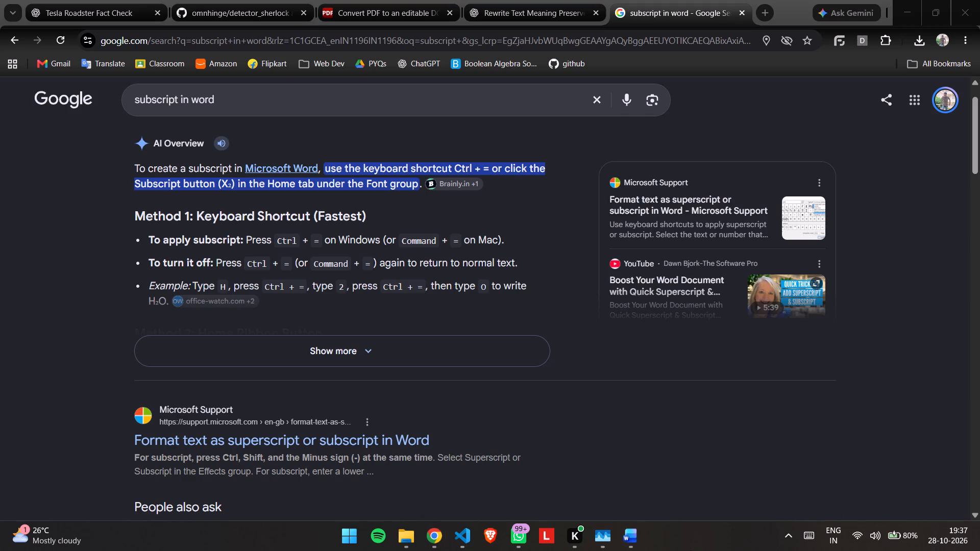
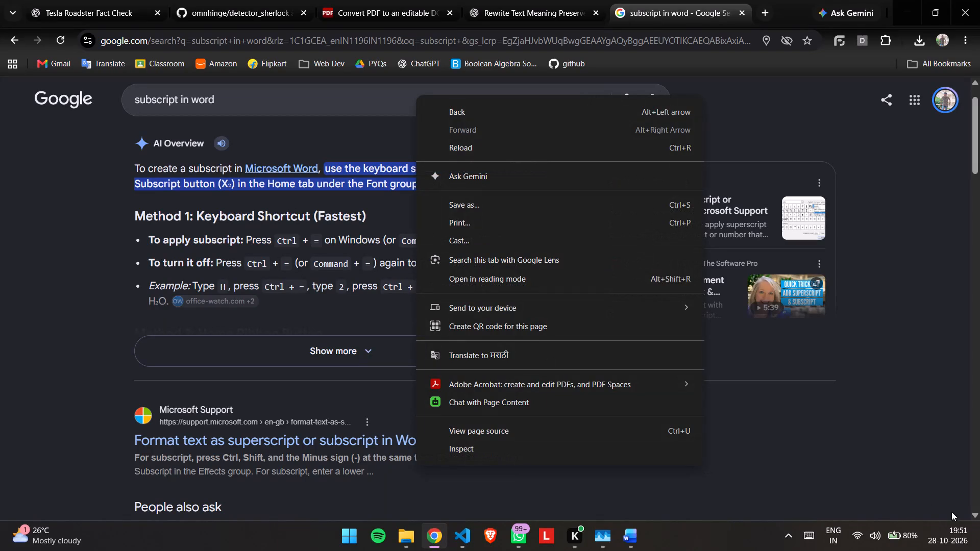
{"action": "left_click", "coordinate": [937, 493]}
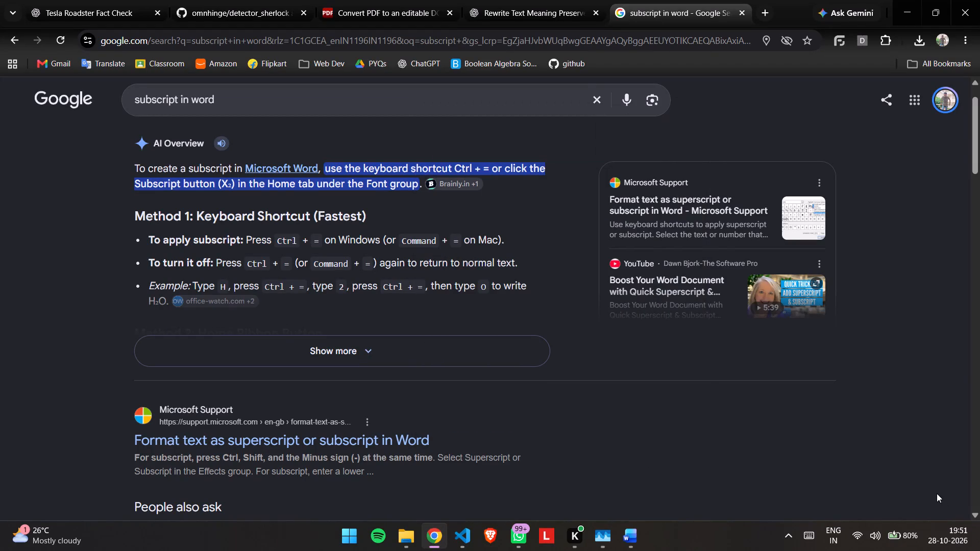
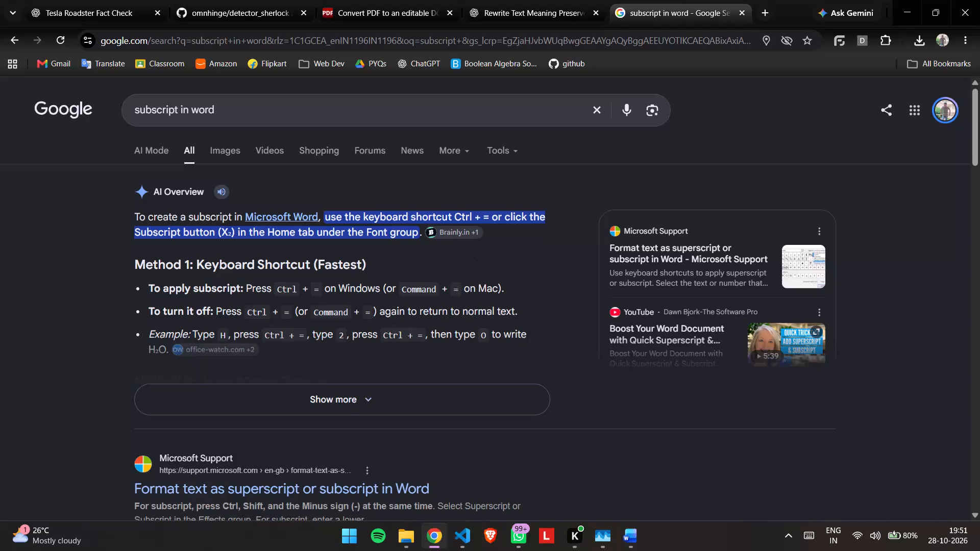
Clear the "subscript in word" query from the Google search to start a new search.
{"action": "left_click", "coordinate": [595, 105]}
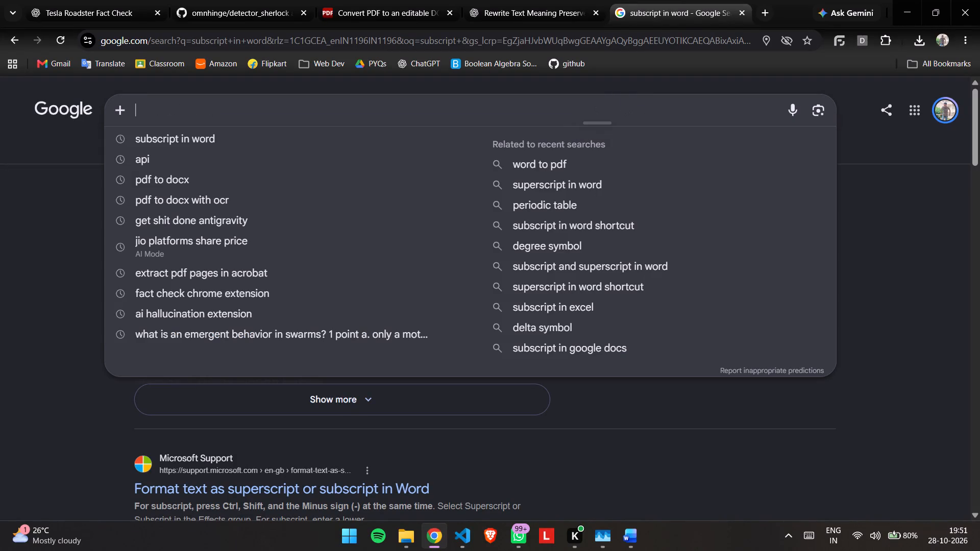